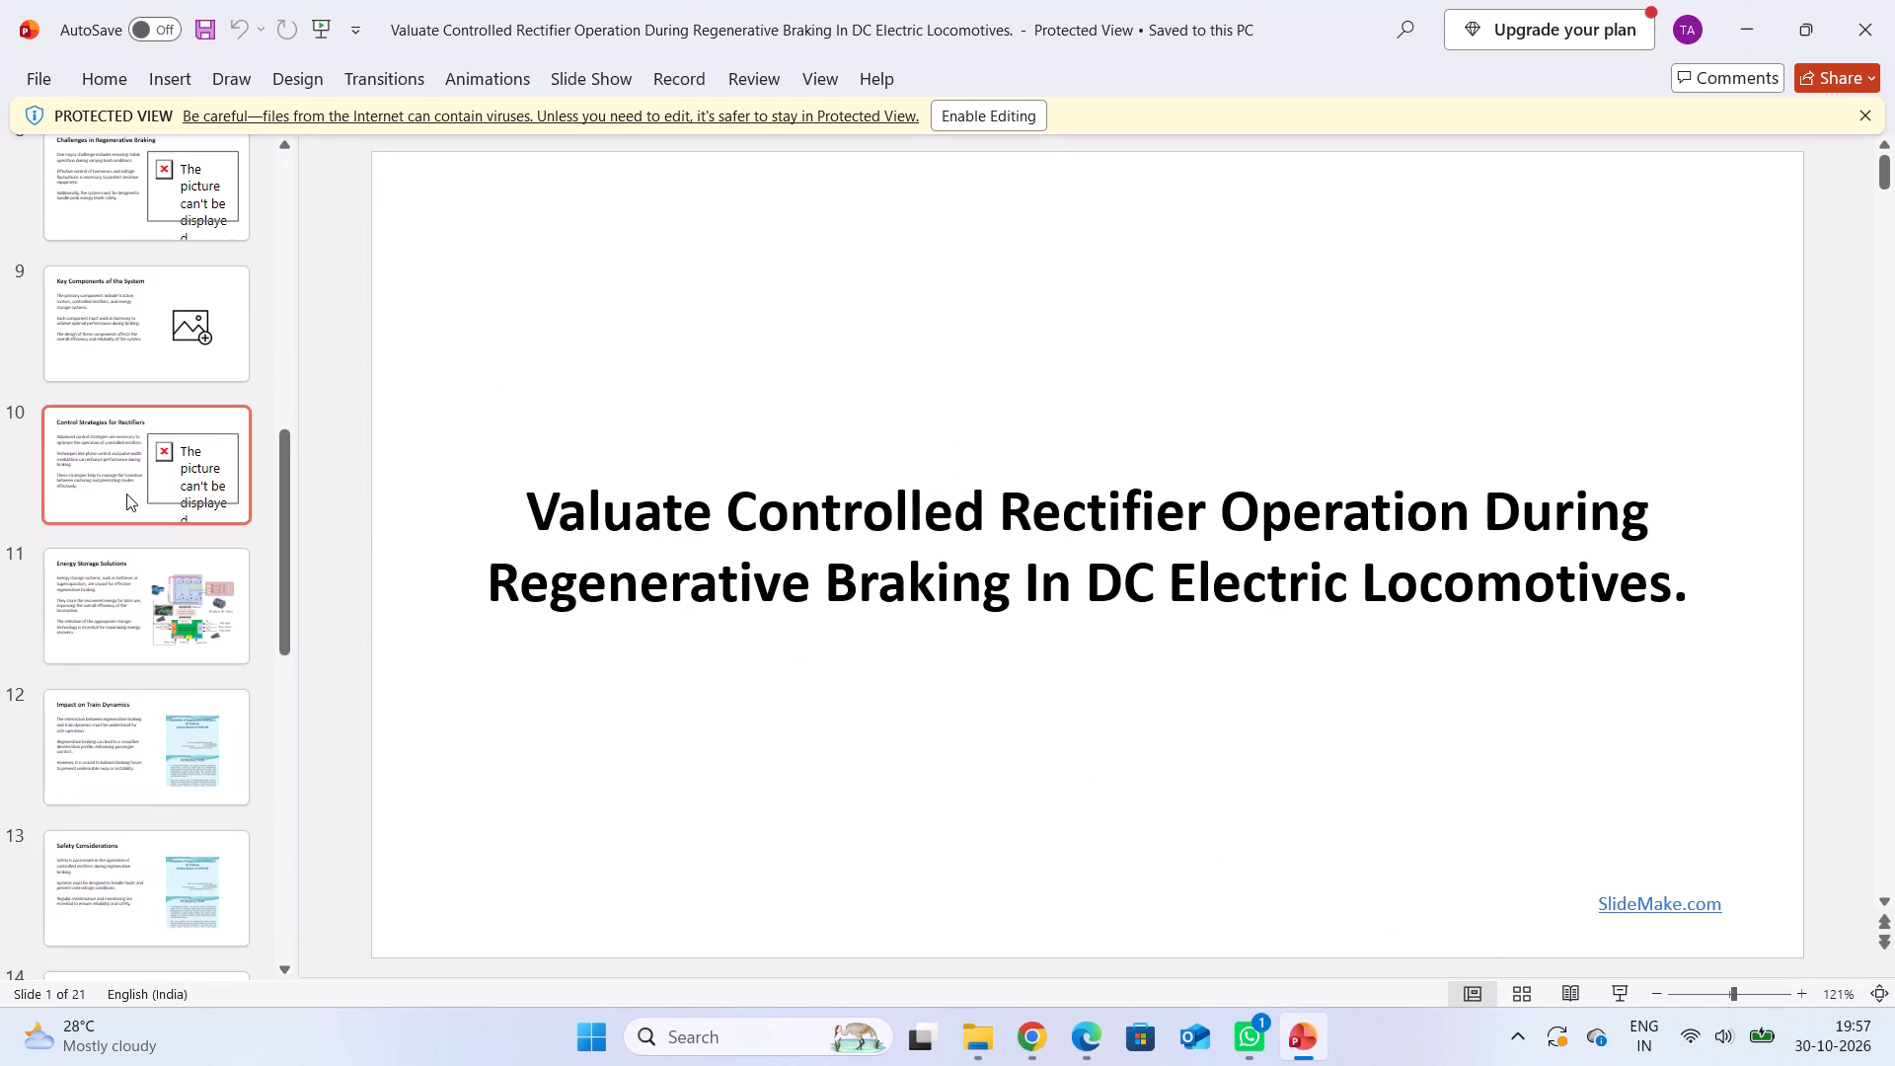
scroll(126, 494, "down", 6)
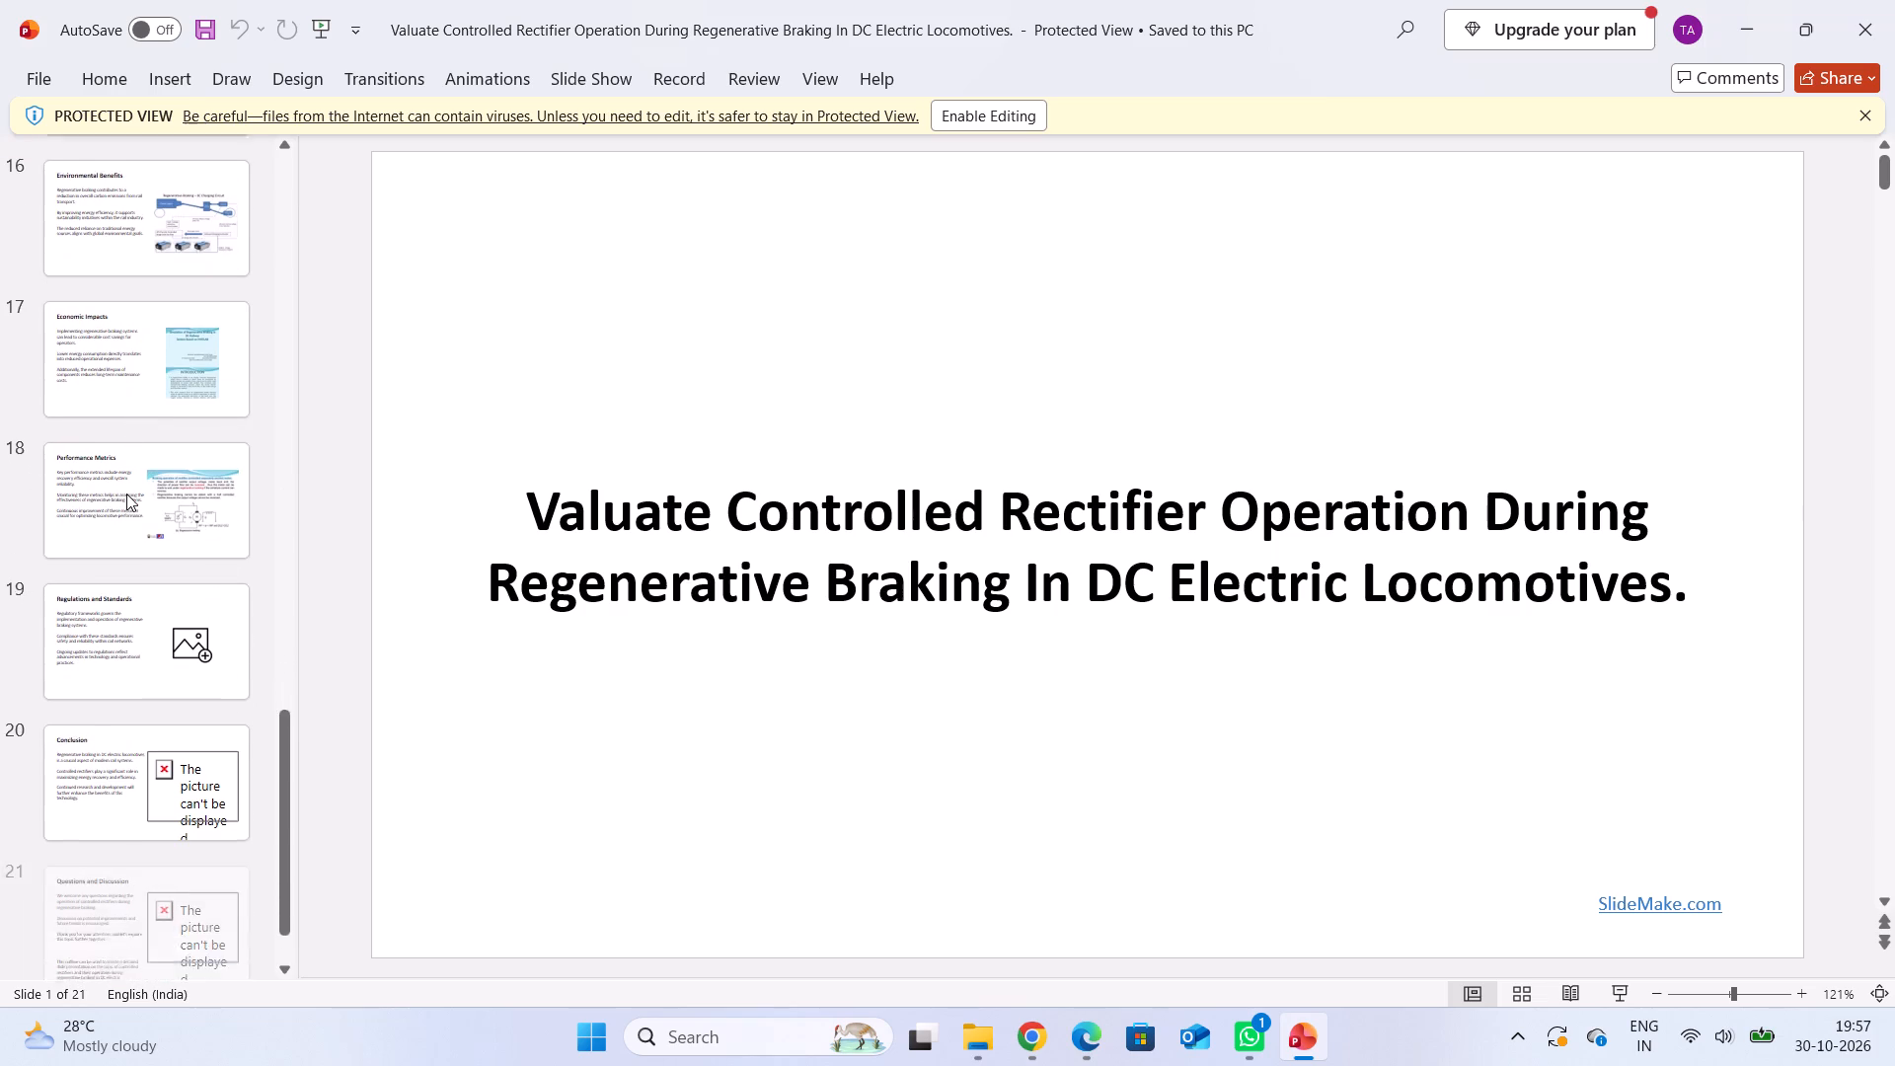
scroll(126, 494, "down", 6)
scroll(126, 494, "up", 5)
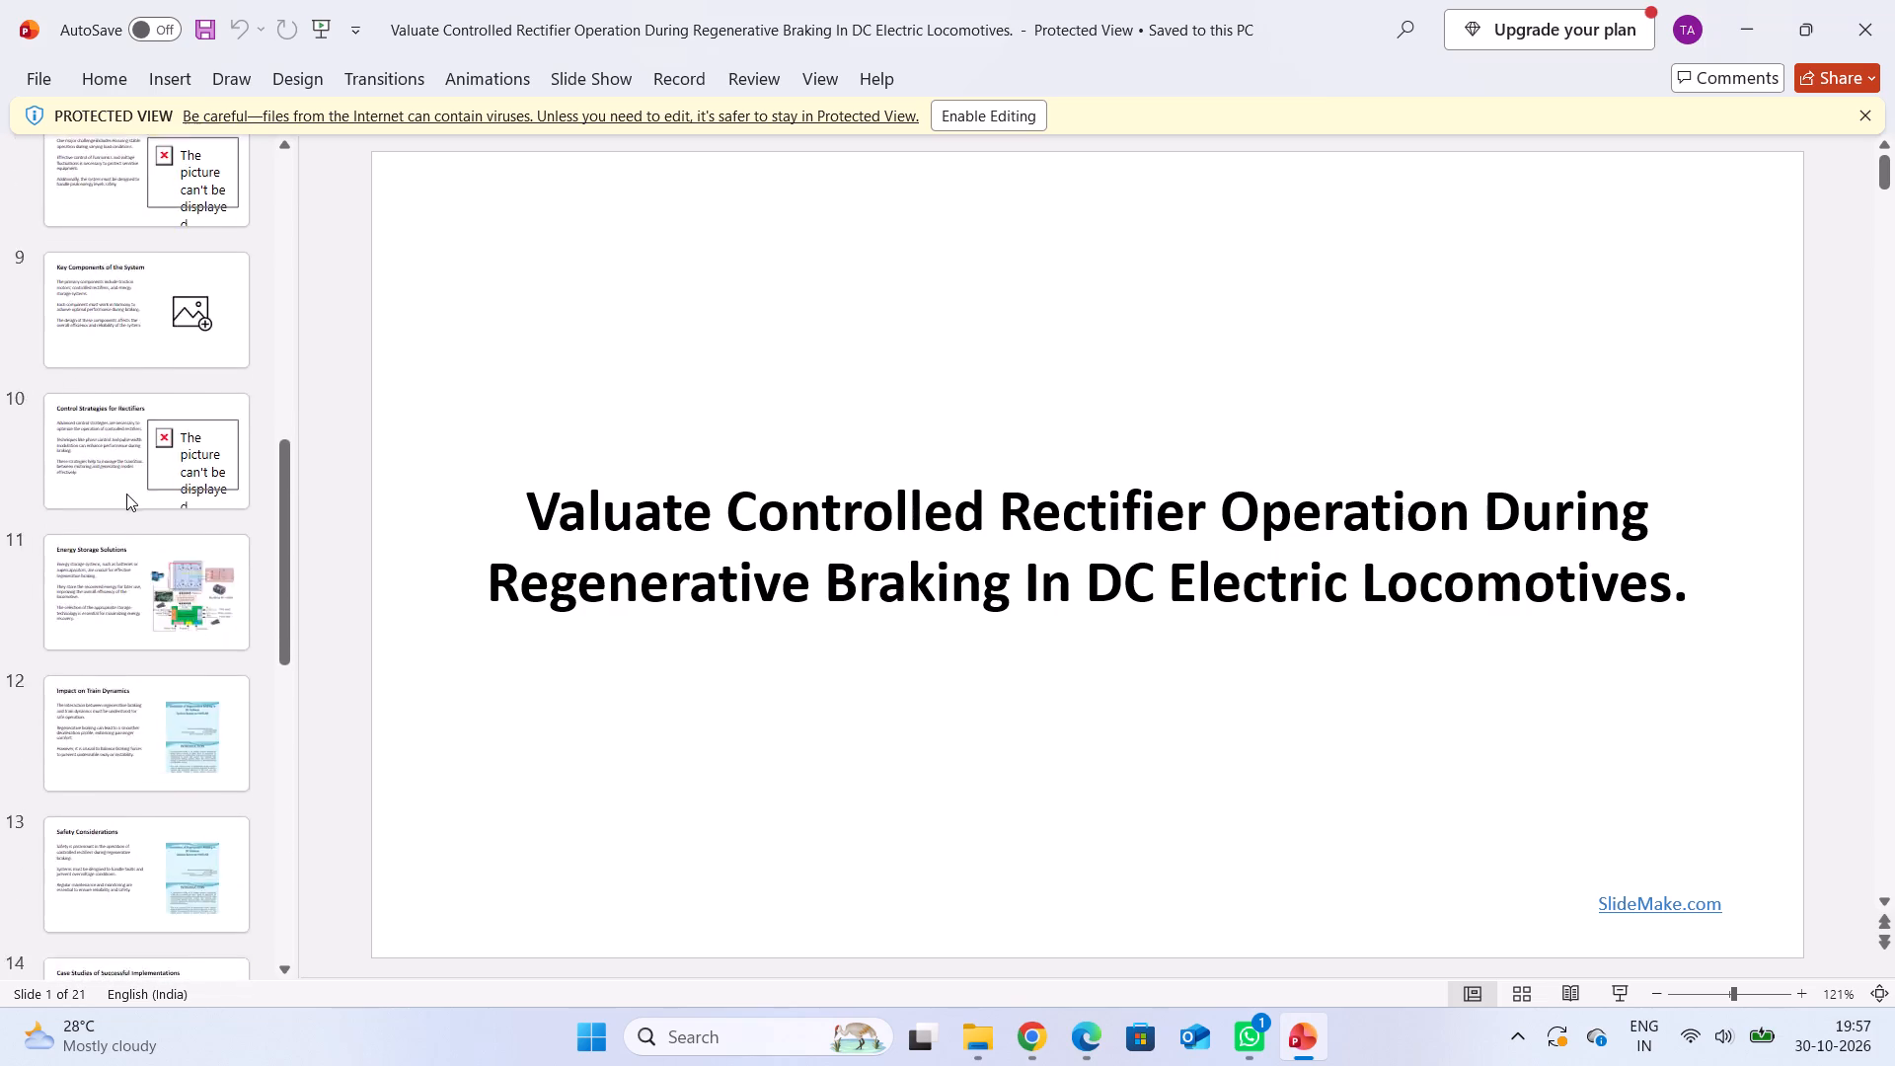
scroll(126, 494, "up", 7)
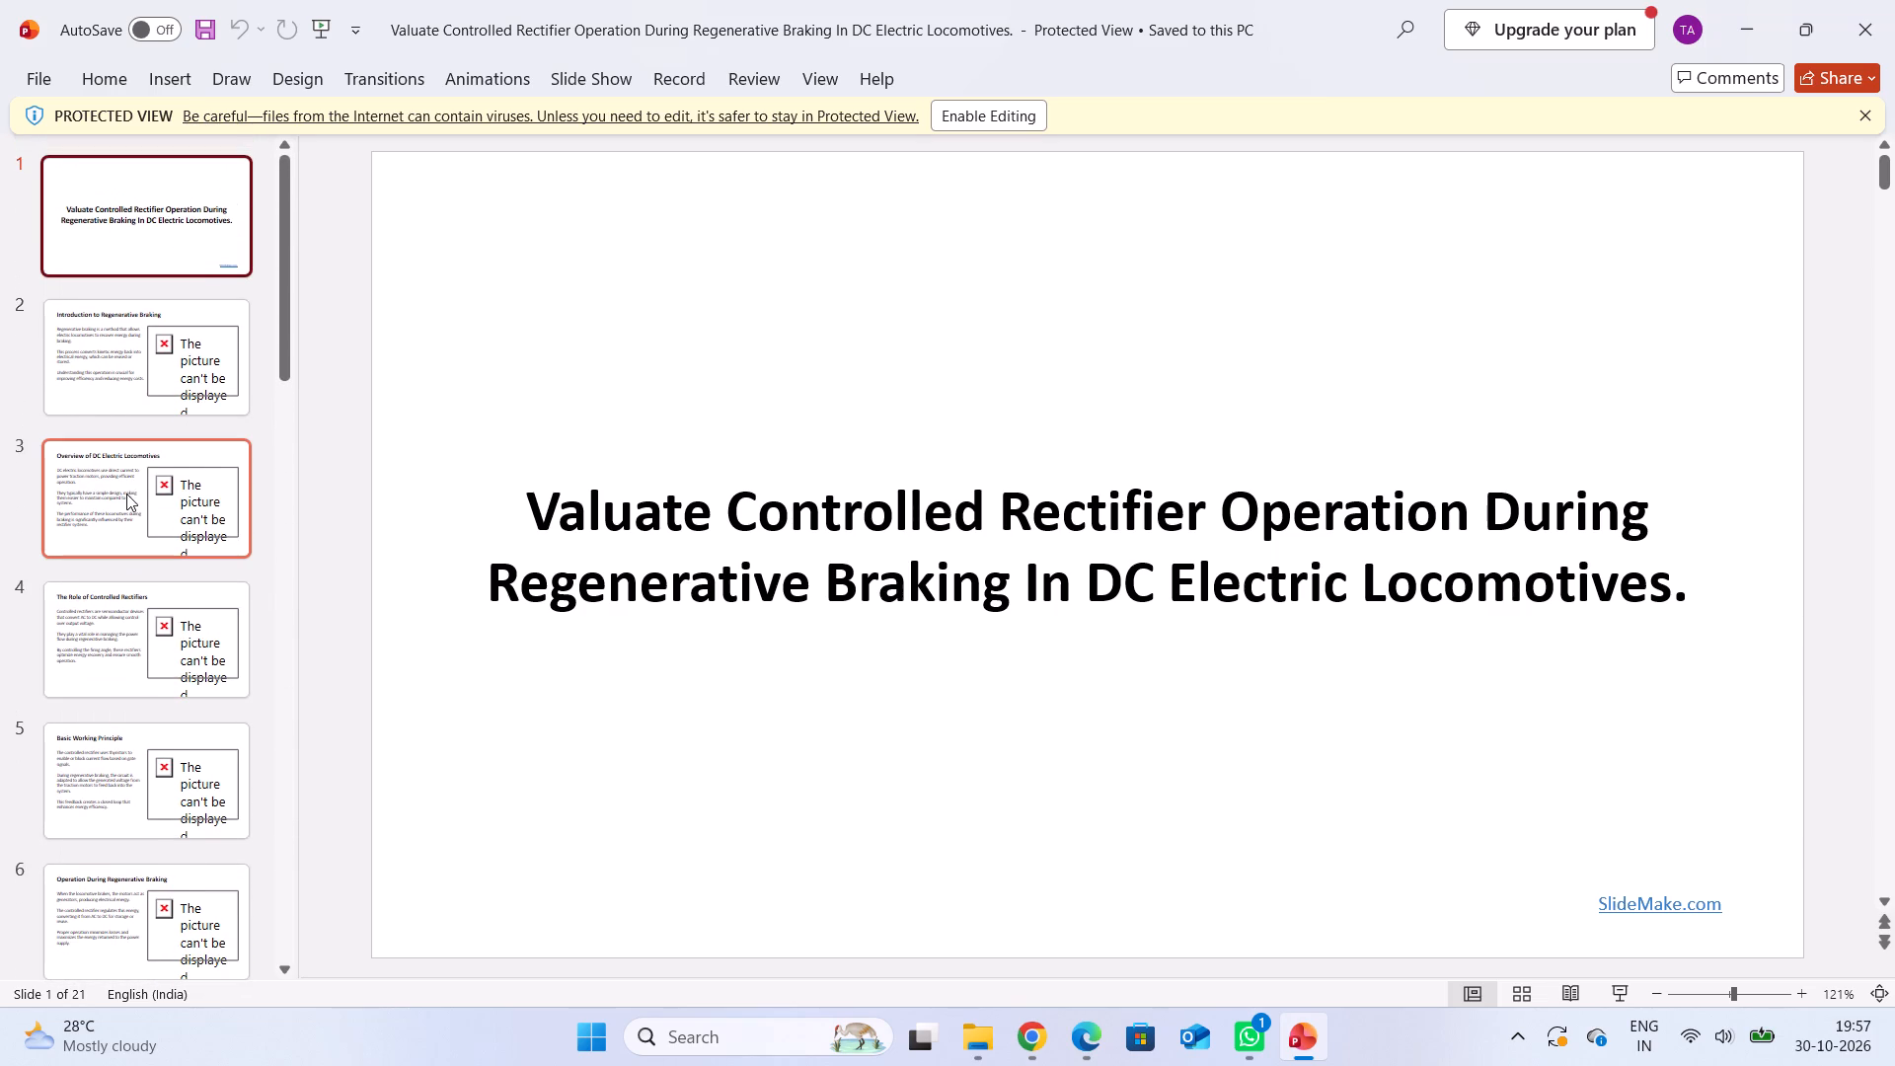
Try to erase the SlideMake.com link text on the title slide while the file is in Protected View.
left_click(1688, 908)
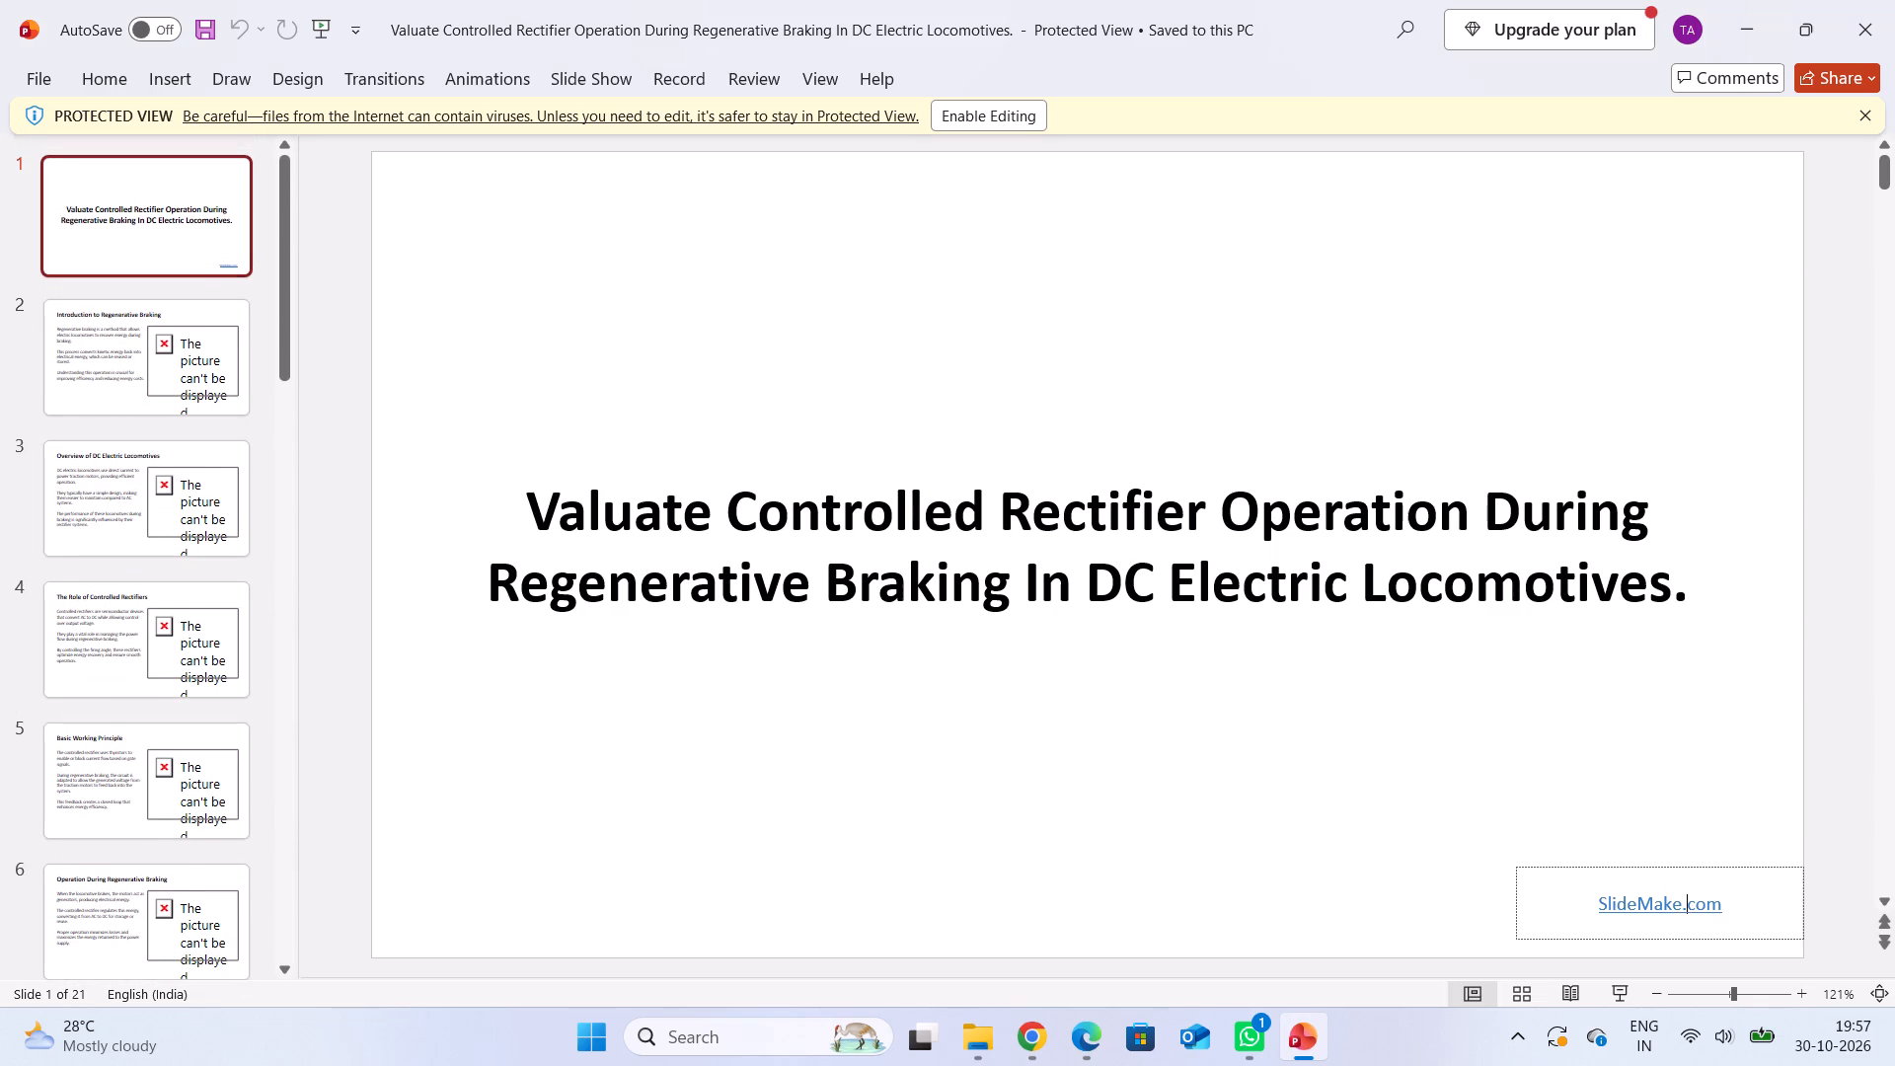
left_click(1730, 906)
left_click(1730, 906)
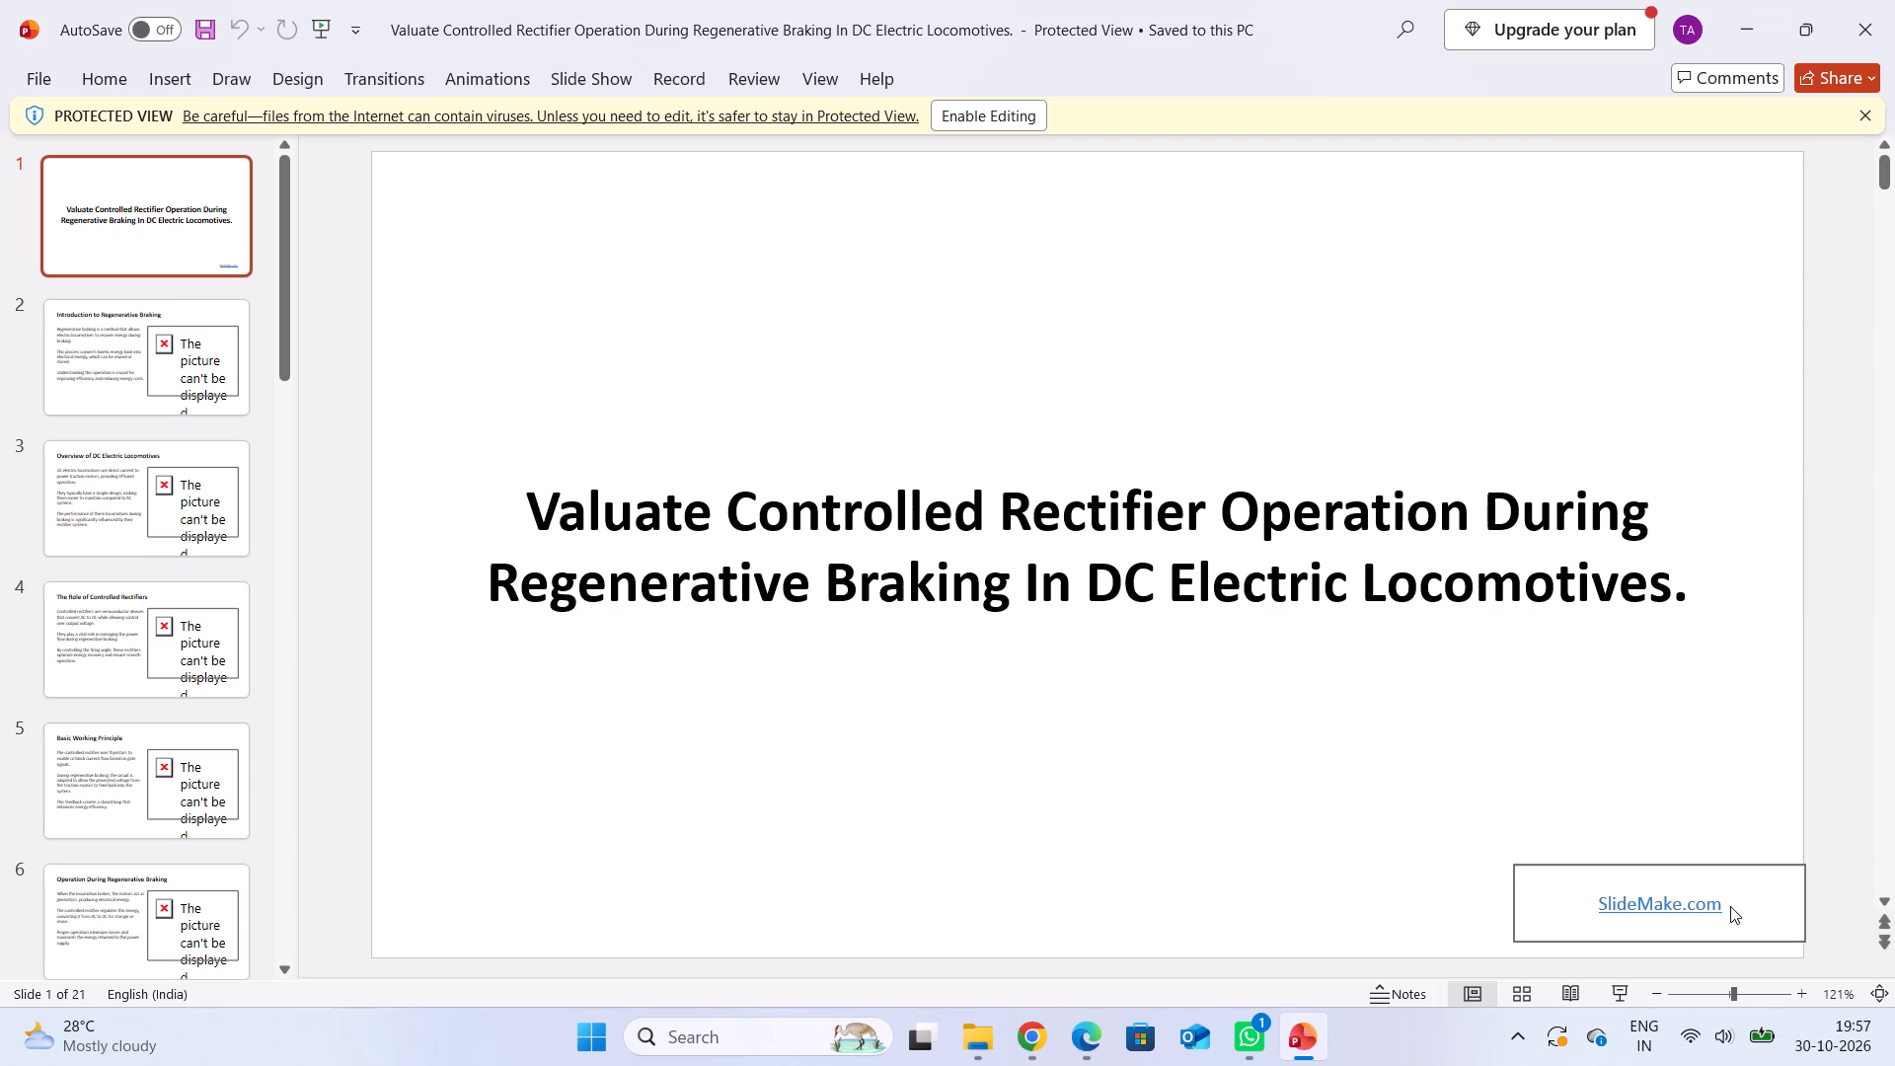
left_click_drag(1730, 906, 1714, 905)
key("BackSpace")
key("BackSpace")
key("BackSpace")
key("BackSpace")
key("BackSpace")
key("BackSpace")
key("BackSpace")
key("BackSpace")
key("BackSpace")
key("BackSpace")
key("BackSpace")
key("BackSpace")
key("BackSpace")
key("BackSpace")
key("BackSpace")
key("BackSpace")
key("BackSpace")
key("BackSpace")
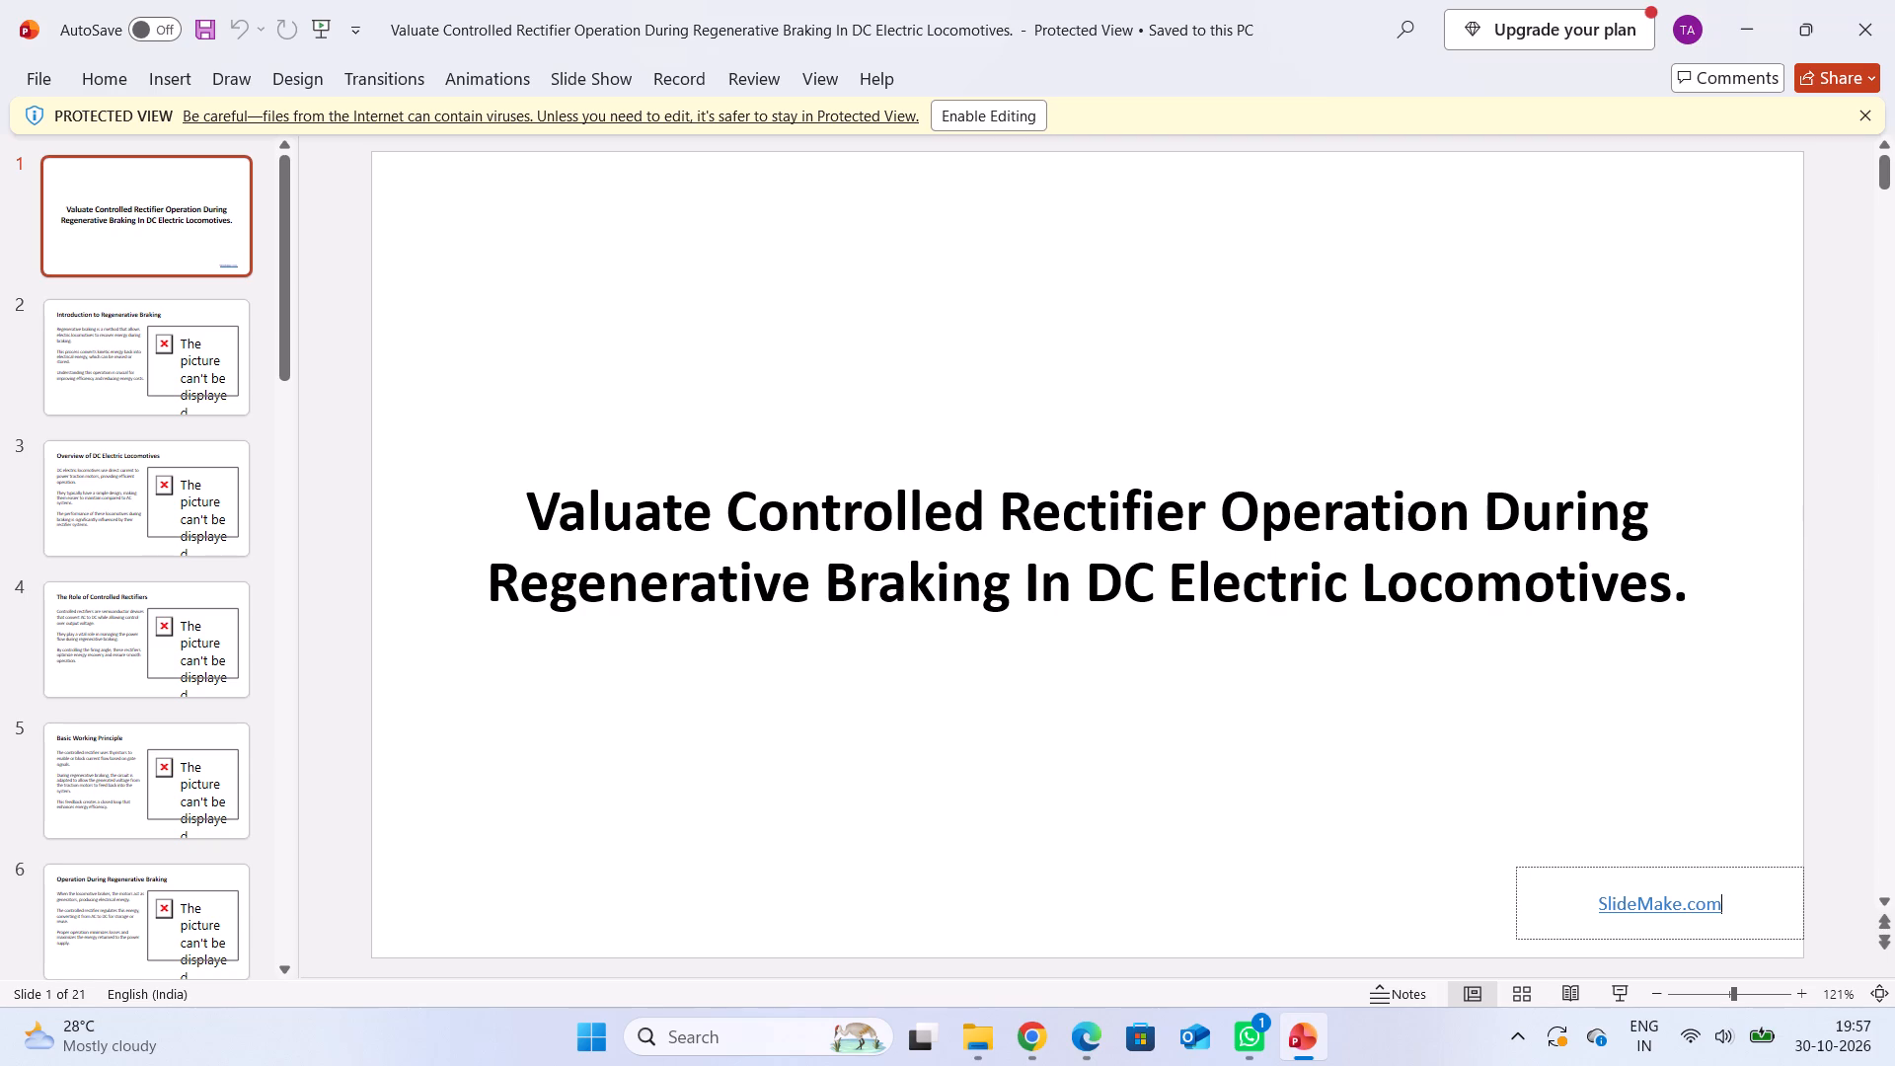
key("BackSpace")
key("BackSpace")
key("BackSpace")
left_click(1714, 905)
Enable editing for the presentation and delete the SlideMake.com link text from the title slide.
left_click(985, 112)
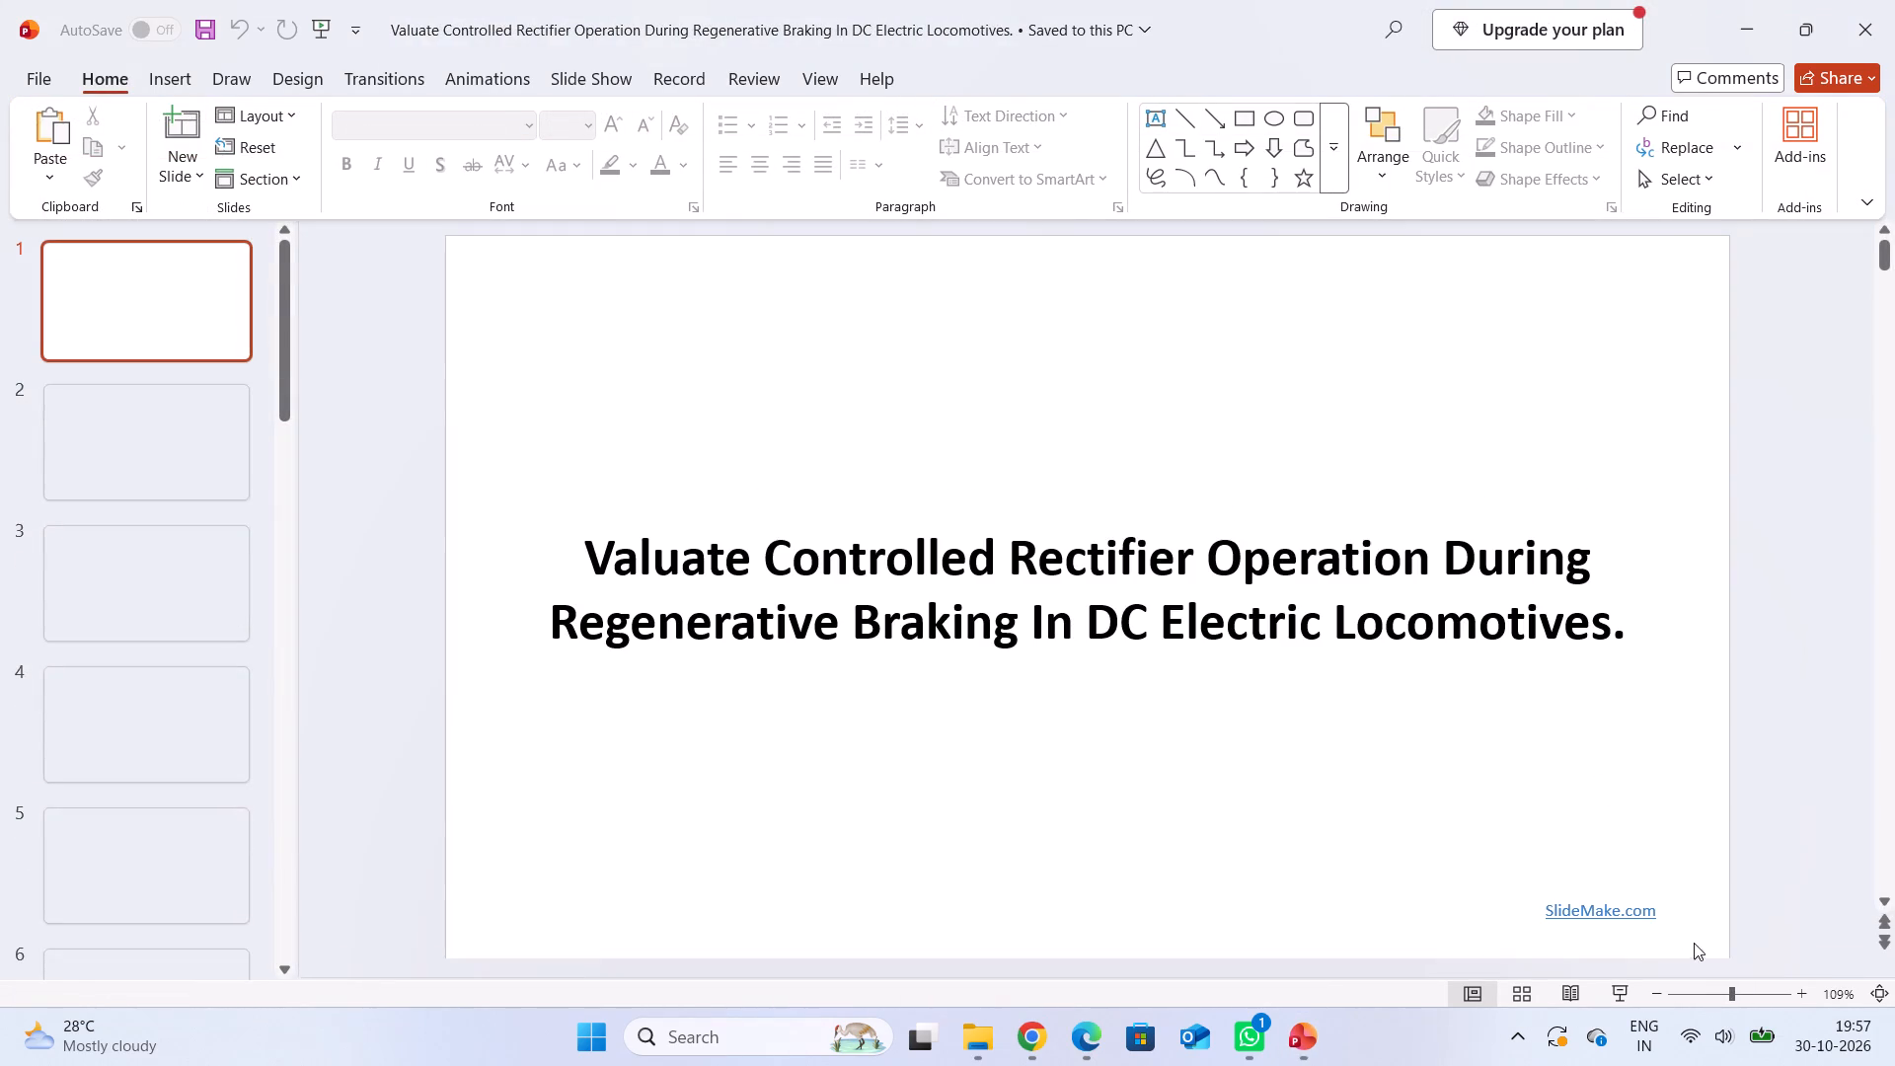
left_click(1662, 920)
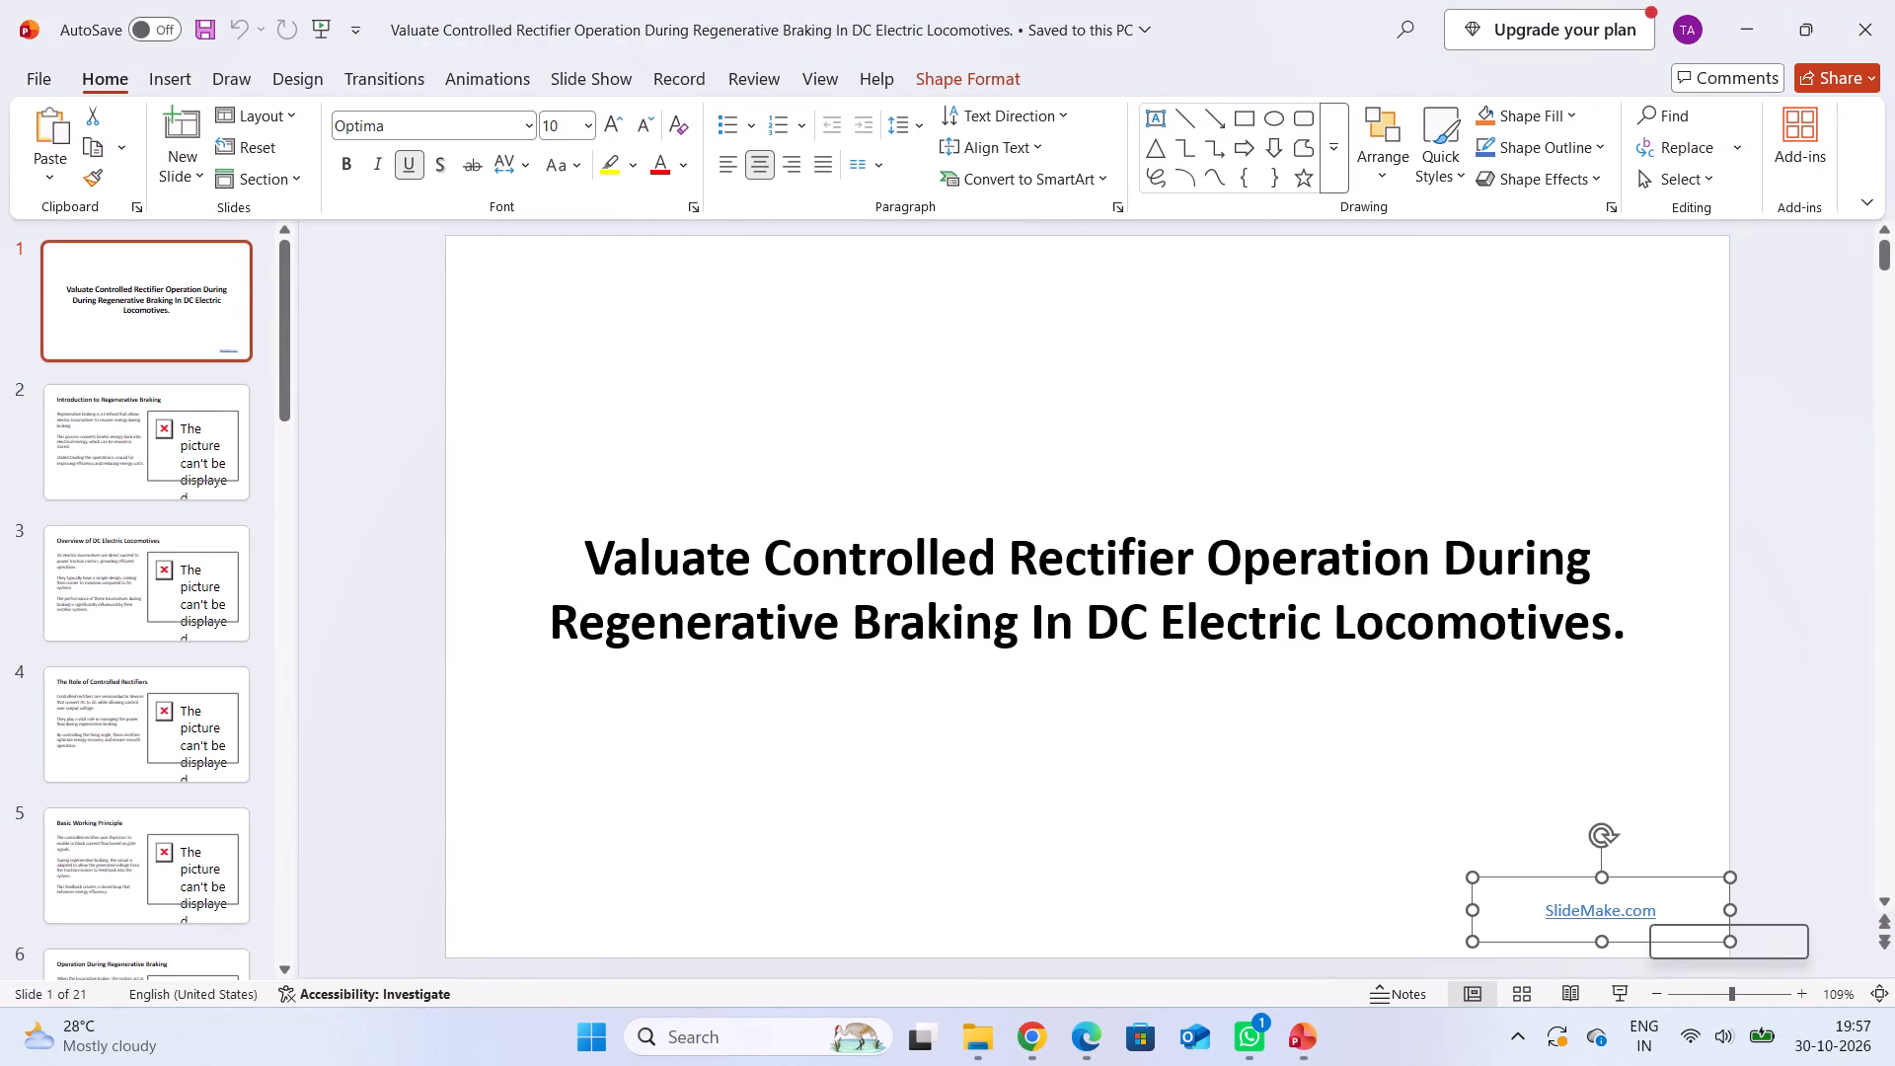
left_click(1649, 913)
key("Delete")
key("BackSpace")
key("BackSpace")
key("BackSpace")
key("BackSpace")
key("BackSpace")
key("BackSpace")
key("BackSpace")
key("BackSpace")
key("BackSpace")
key("BackSpace")
key("BackSpace")
key("BackSpace")
key("BackSpace")
key("BackSpace")
key("BackSpace")
key("BackSpace")
key("BackSpace")
key("BackSpace")
key("BackSpace")
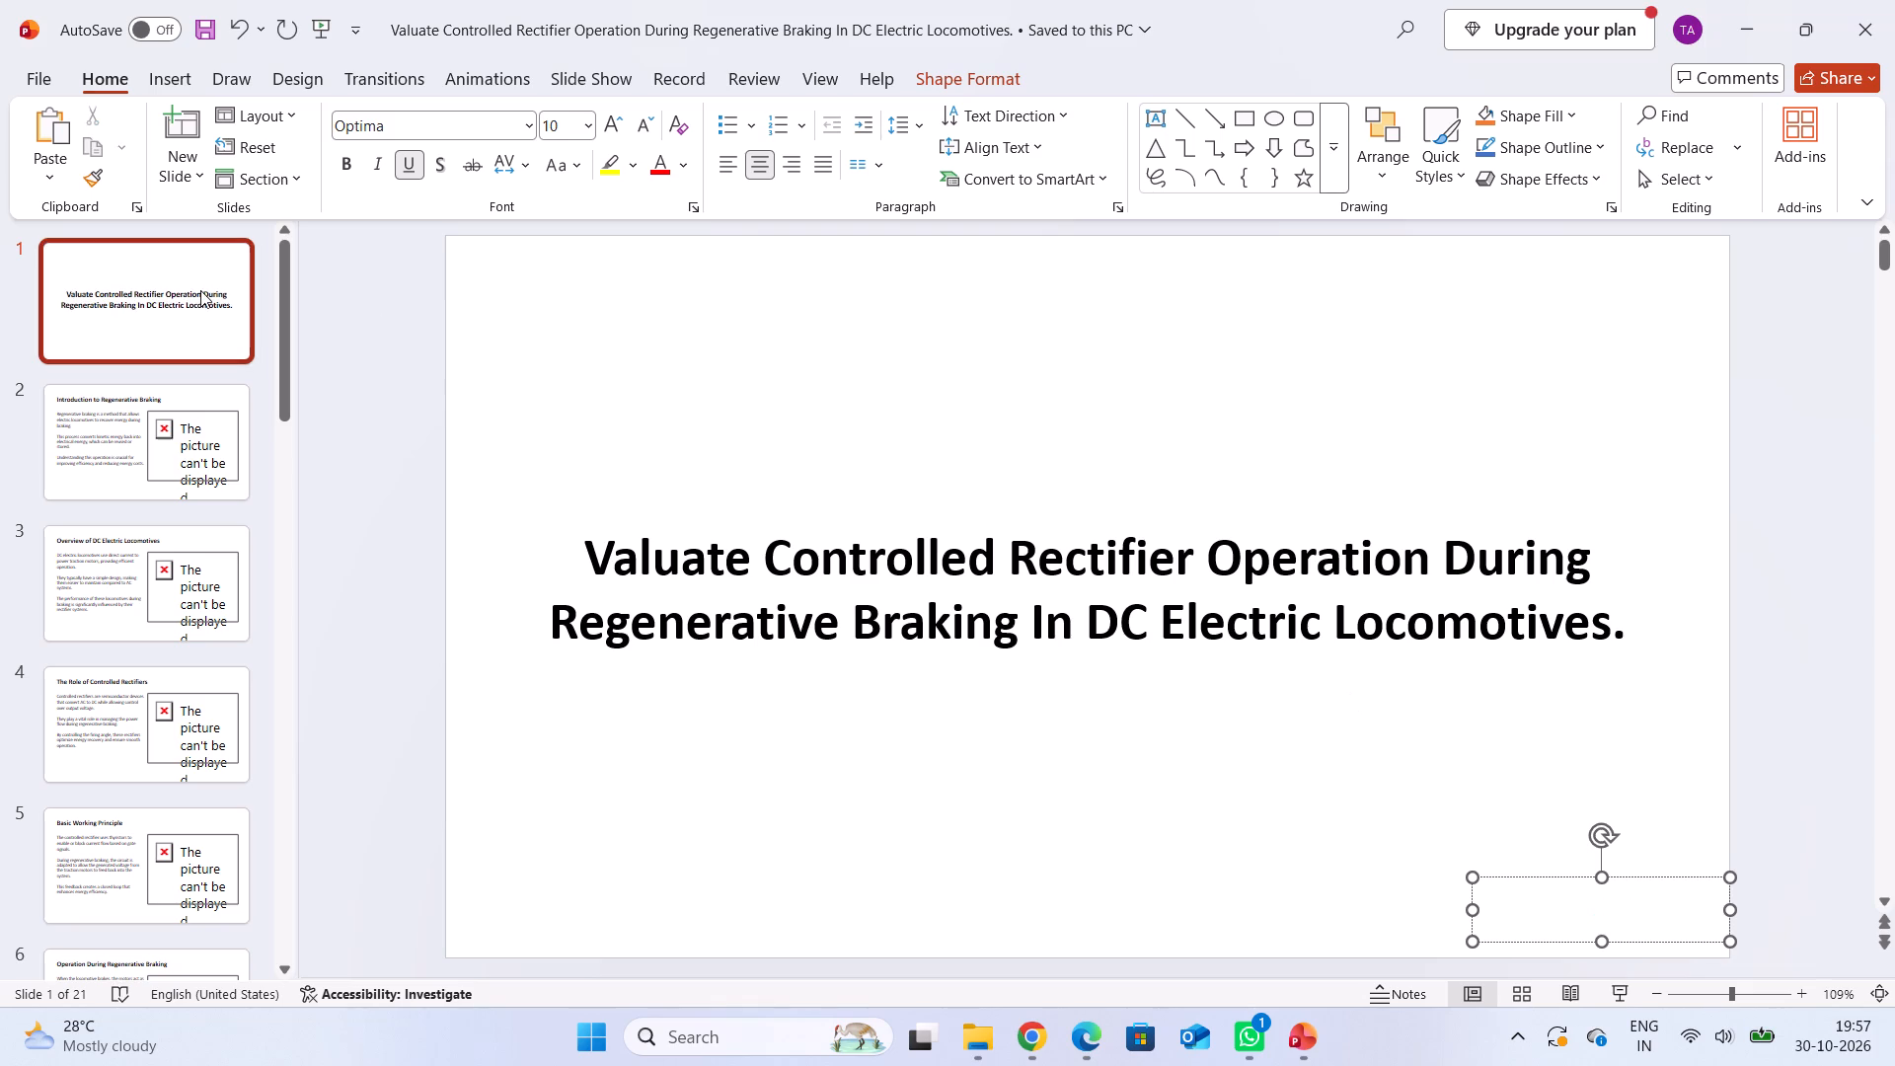
On slide 2, "Introduction to Regenerative Braking", delete the broken picture placeholder and widen the body text box into the freed space.
left_click(173, 439)
left_click(1317, 561)
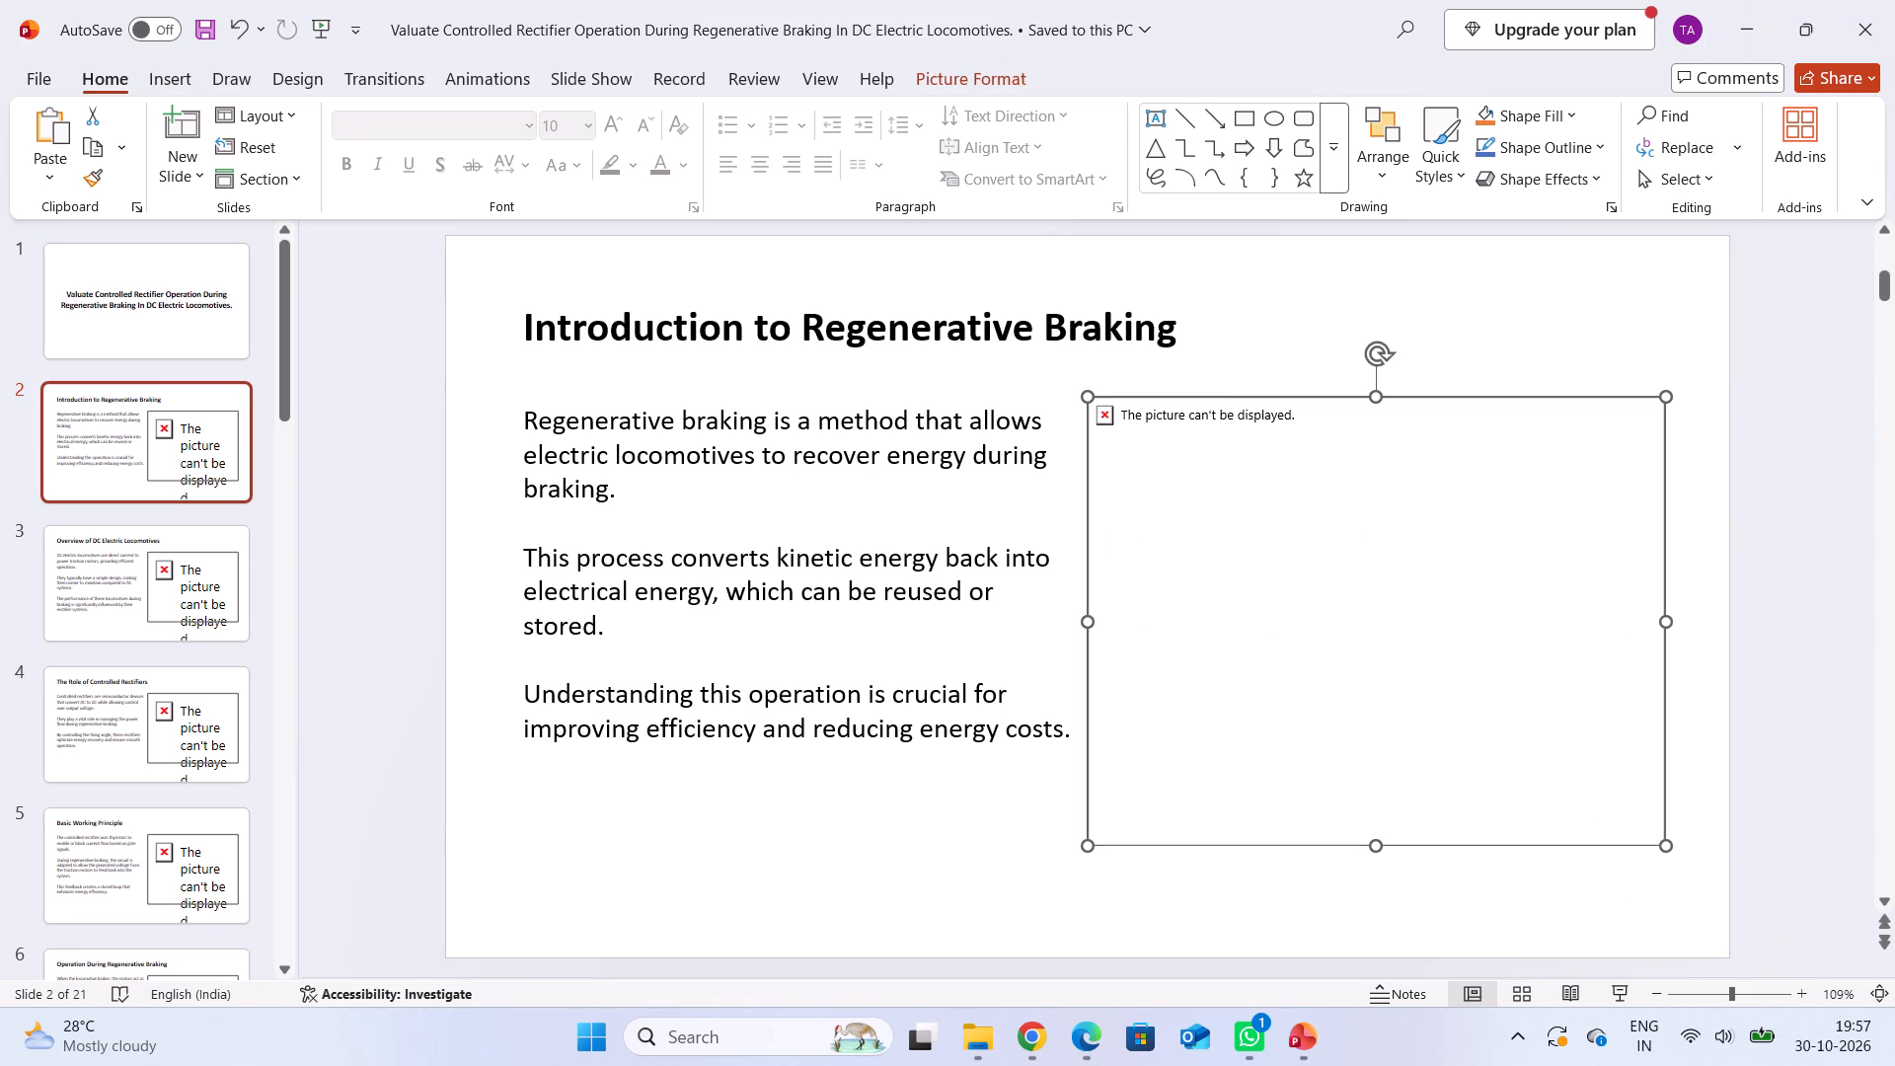
key("Delete")
left_click(884, 566)
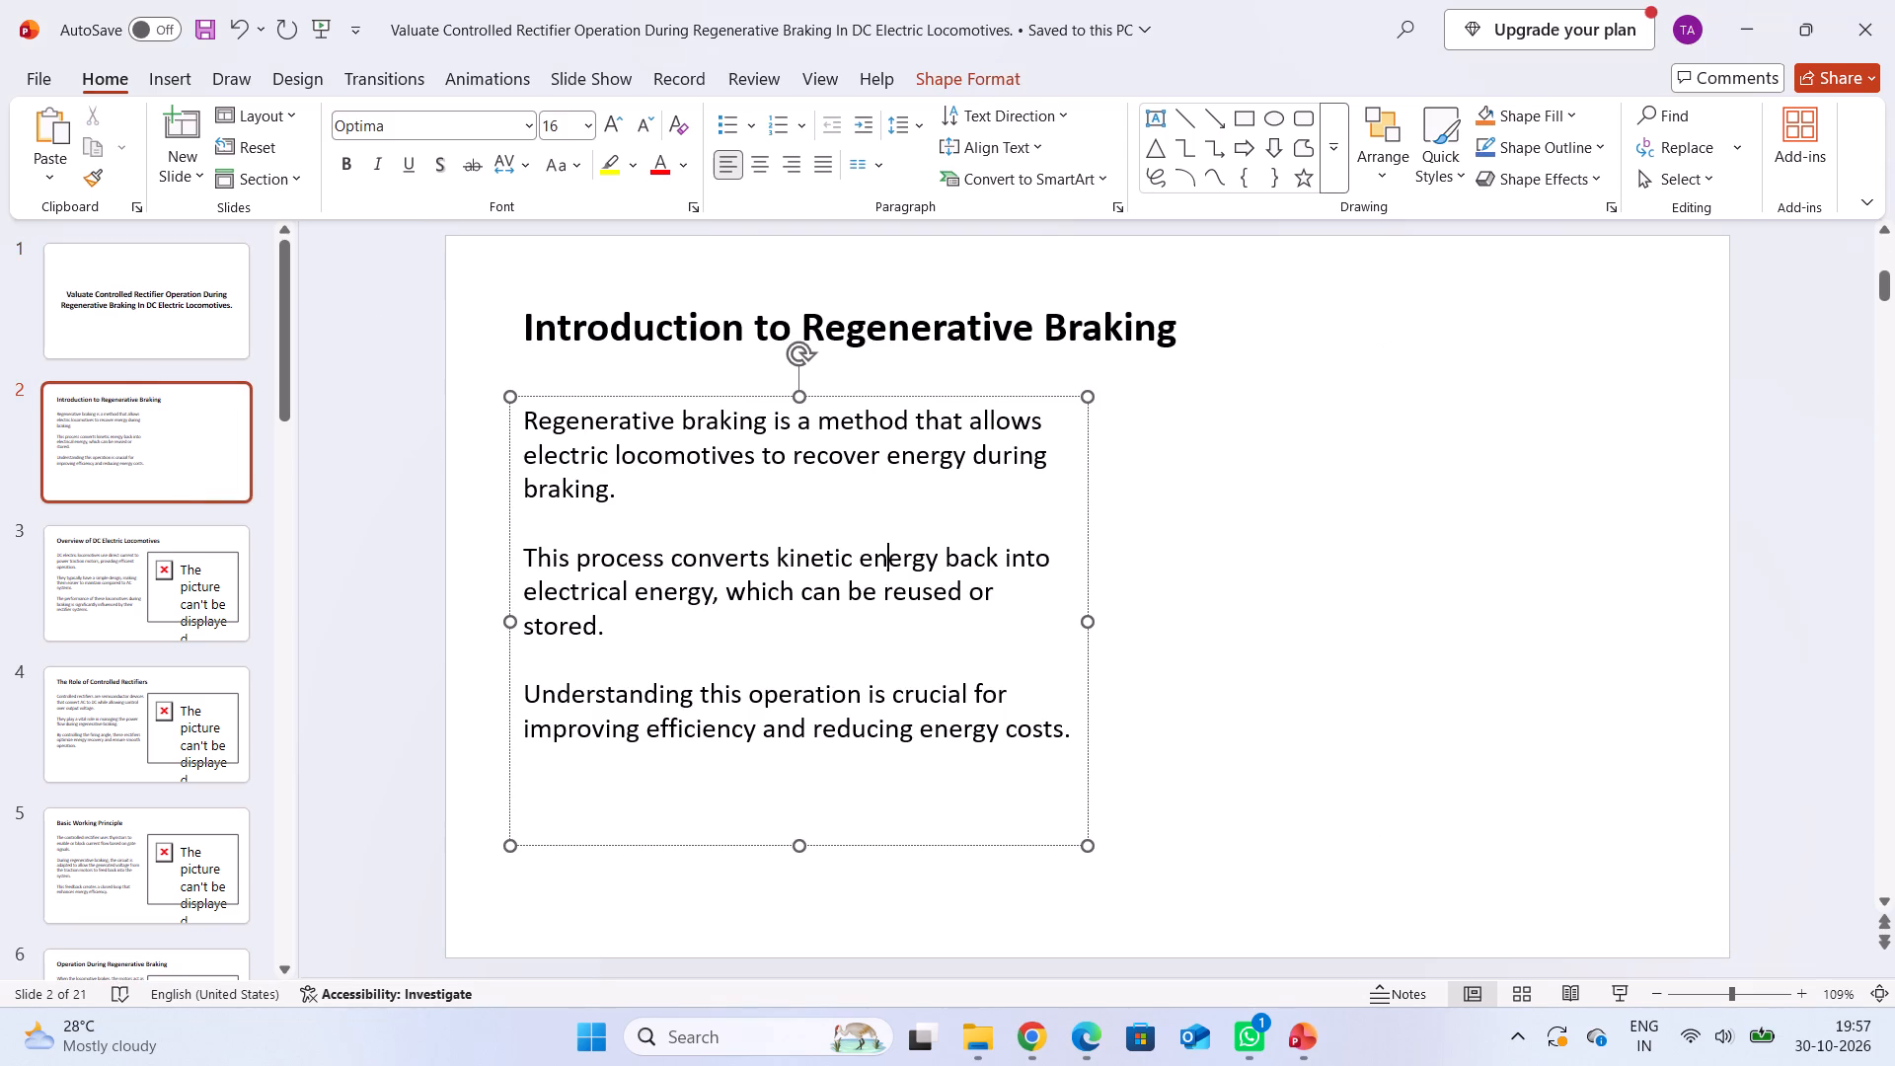
left_click_drag(1088, 621, 1441, 652)
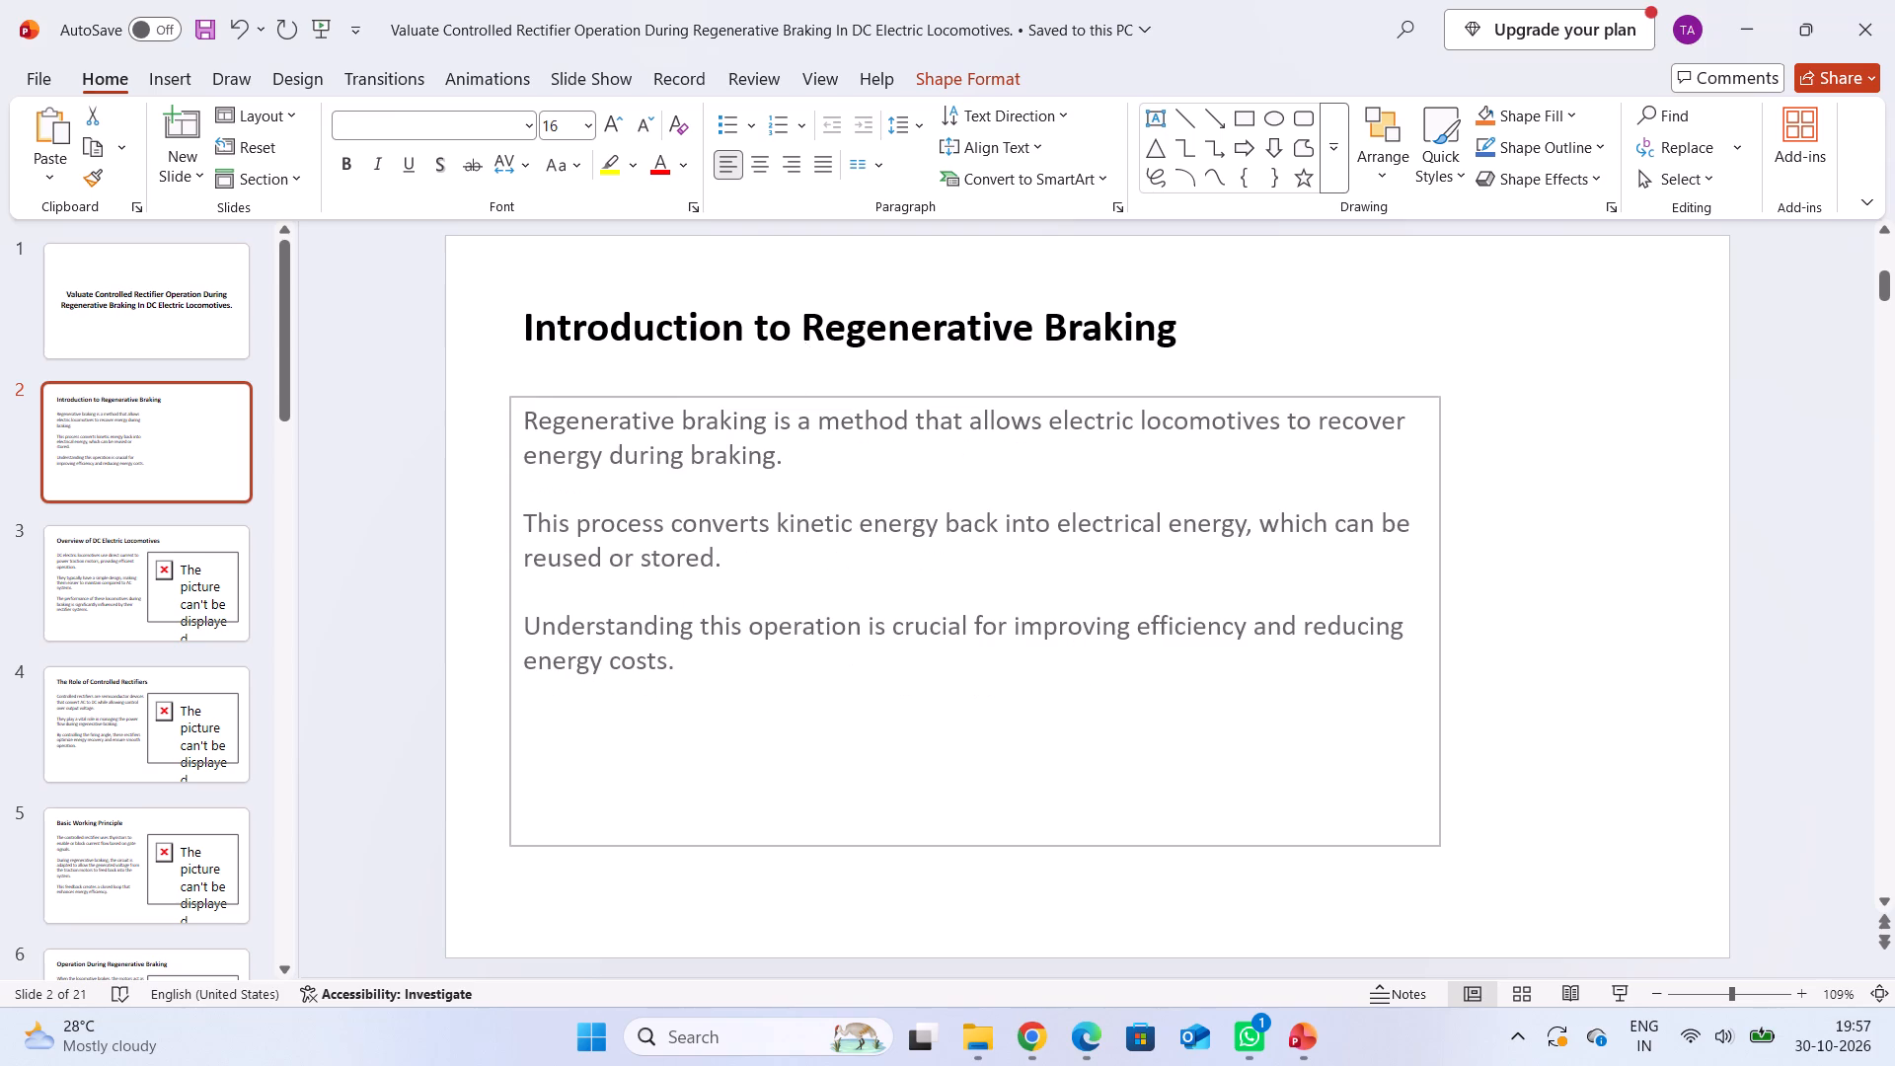
left_click_drag(1441, 652, 1468, 652)
On slide 3, "Overview of DC Electric Locomotives", delete the broken picture and widen the body text box across most of the slide.
left_click(114, 617)
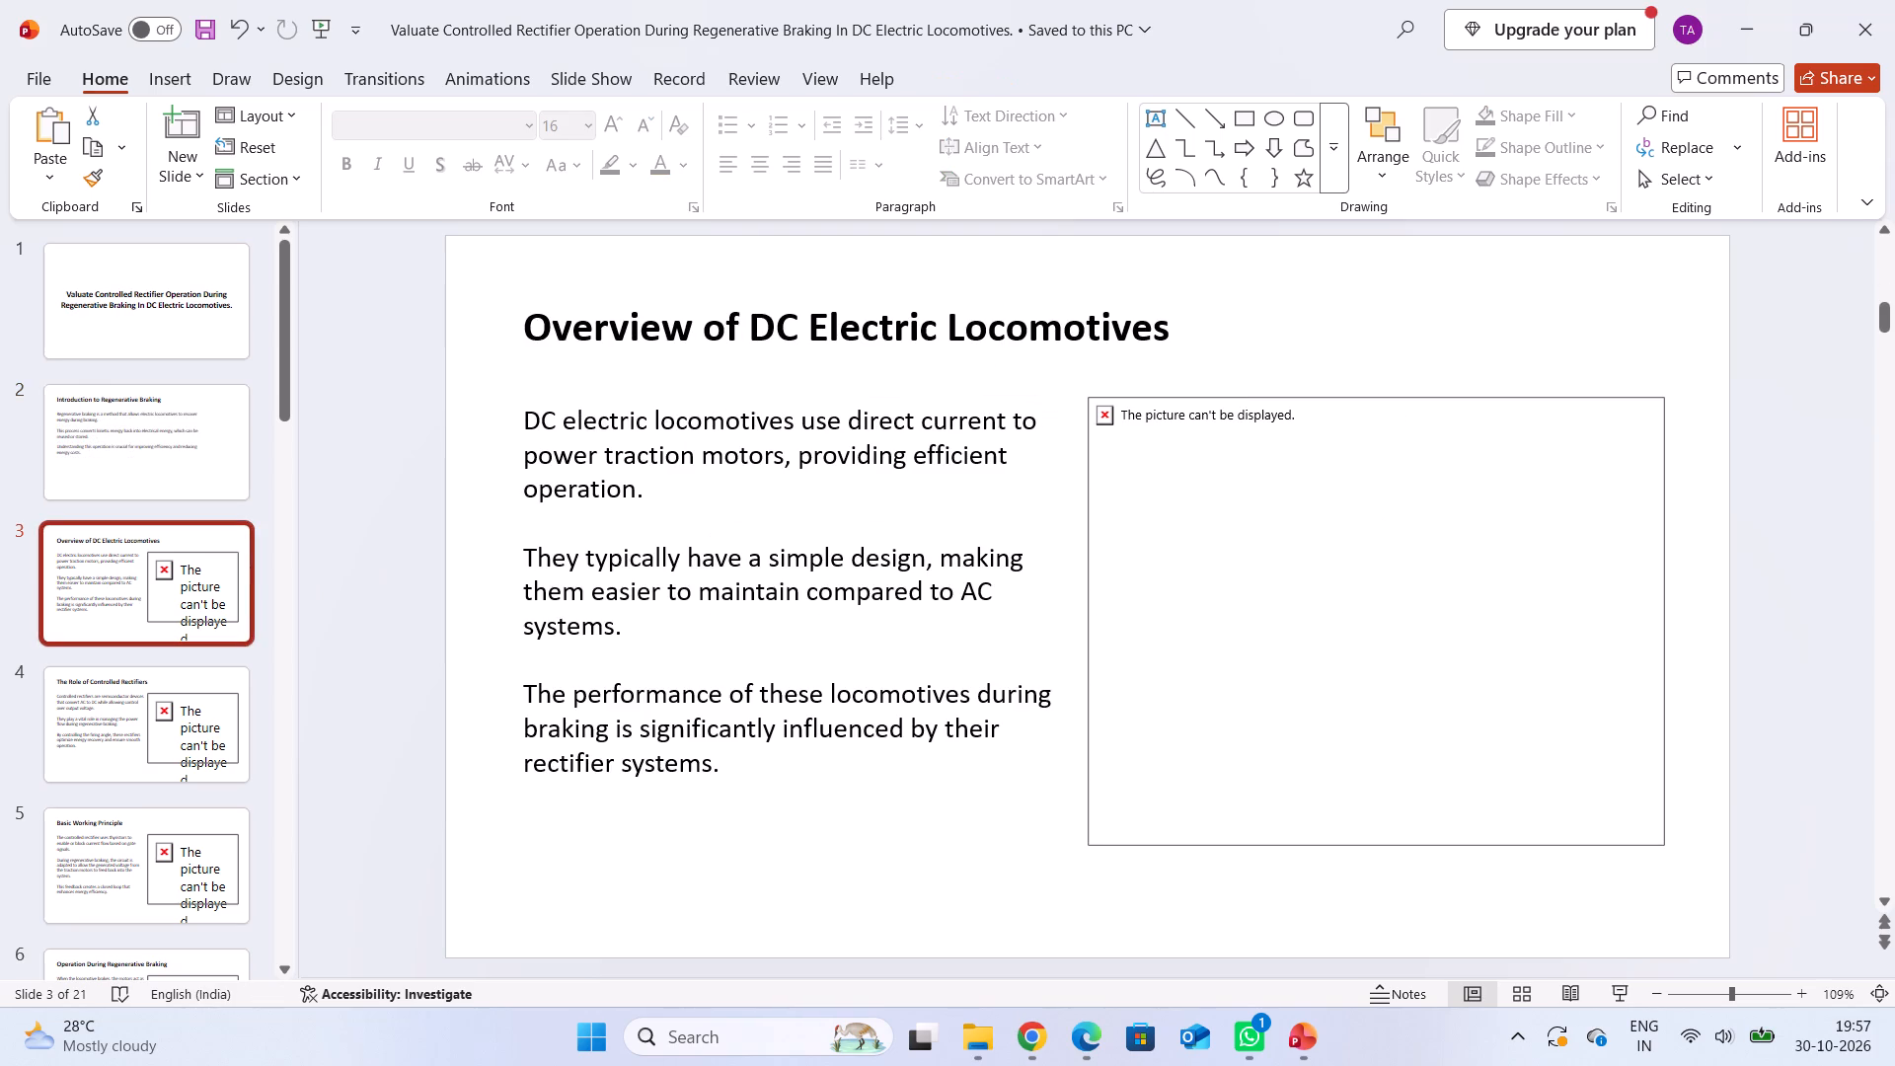
left_click(1303, 534)
key("Delete")
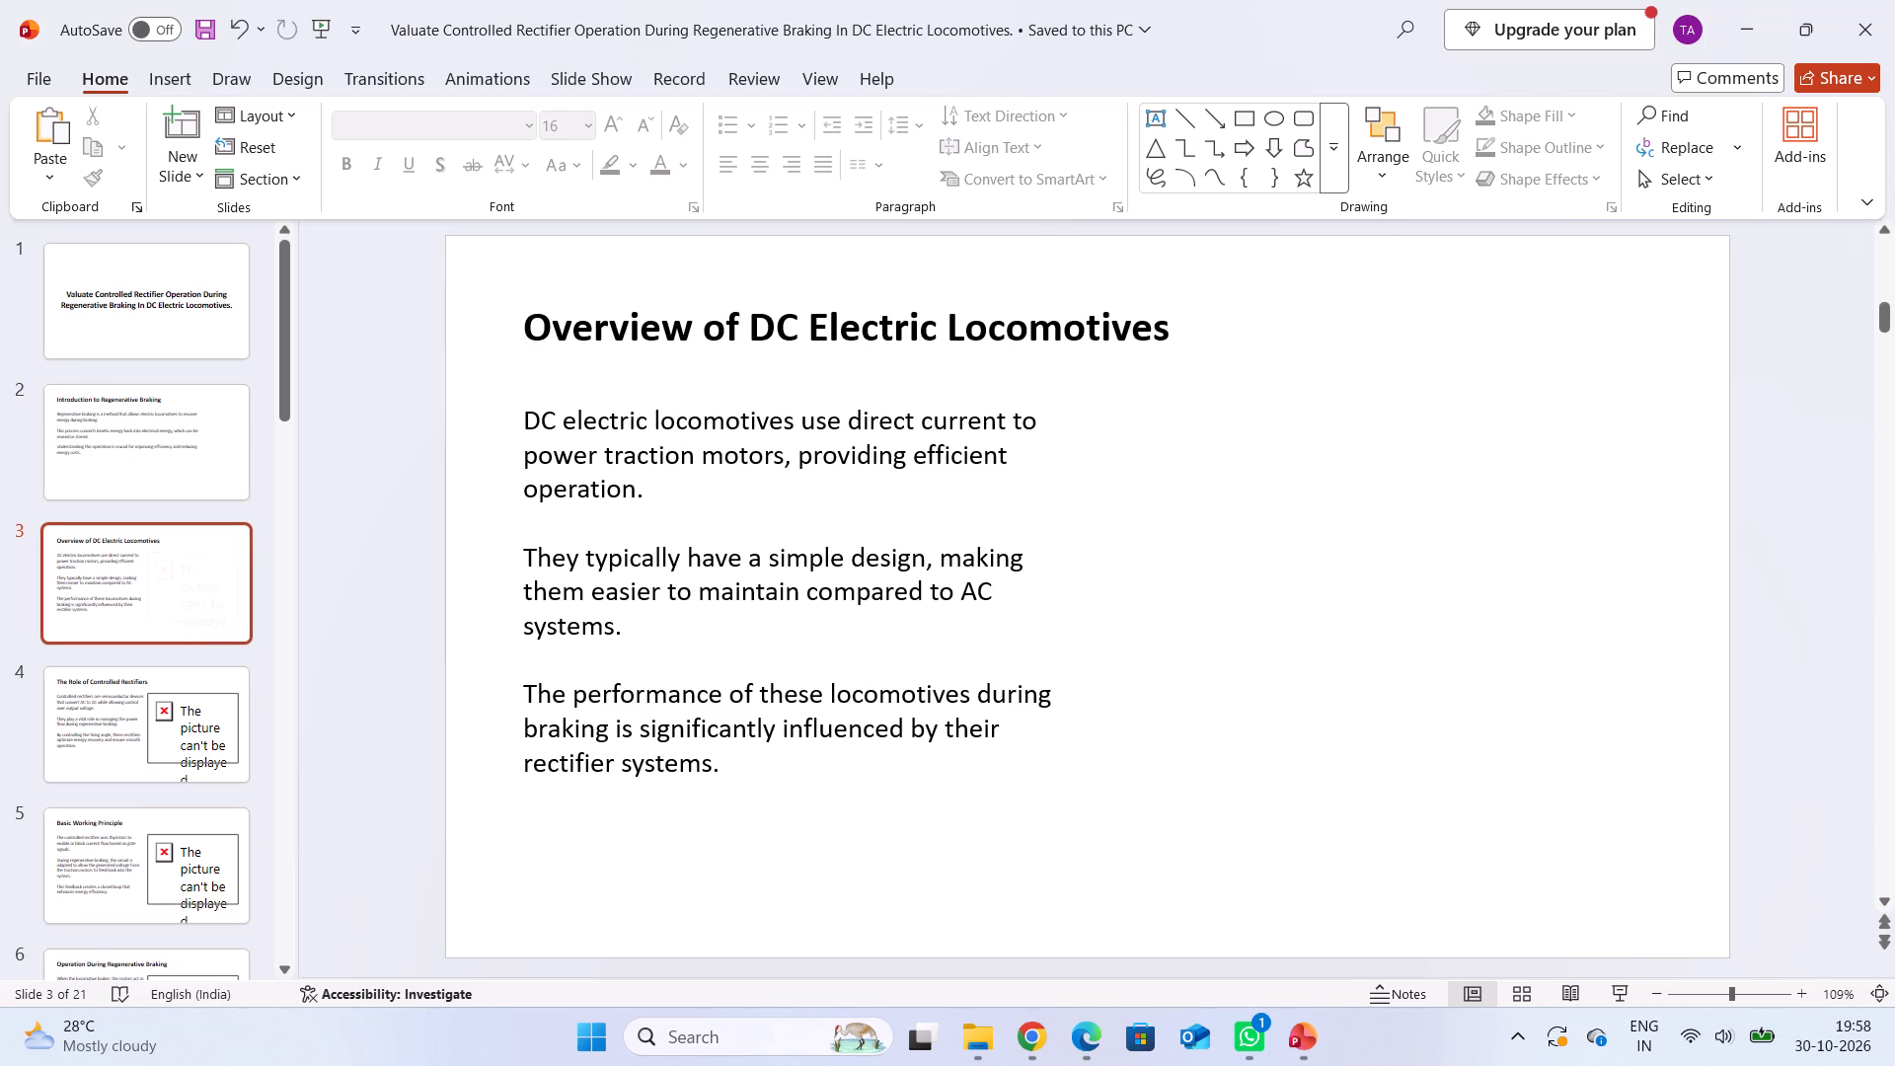
left_click(982, 540)
left_click_drag(1093, 614, 1384, 627)
left_click_drag(1384, 627, 1443, 627)
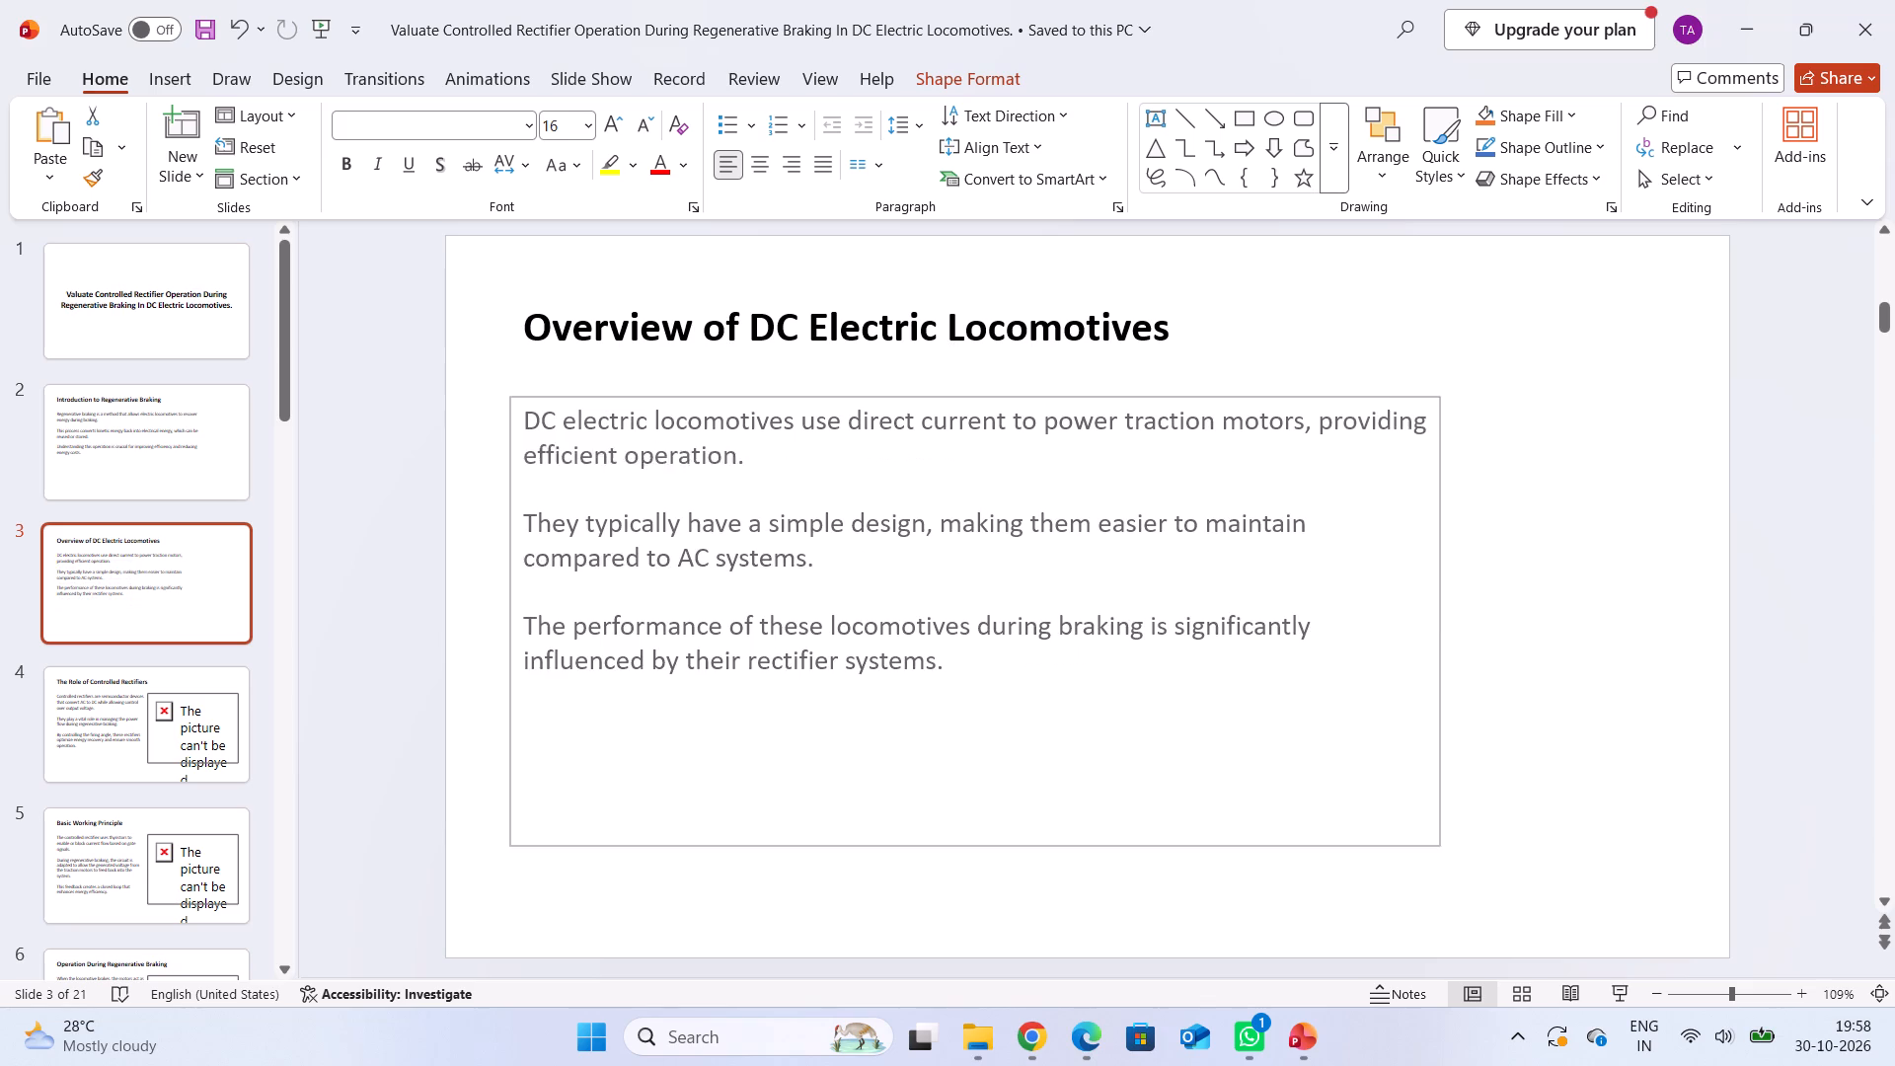
left_click_drag(1443, 627, 1616, 634)
On slide 4, "The Role of Controlled Rectifiers", delete the broken picture and widen the body text box almost to the slide's edge.
left_click(132, 684)
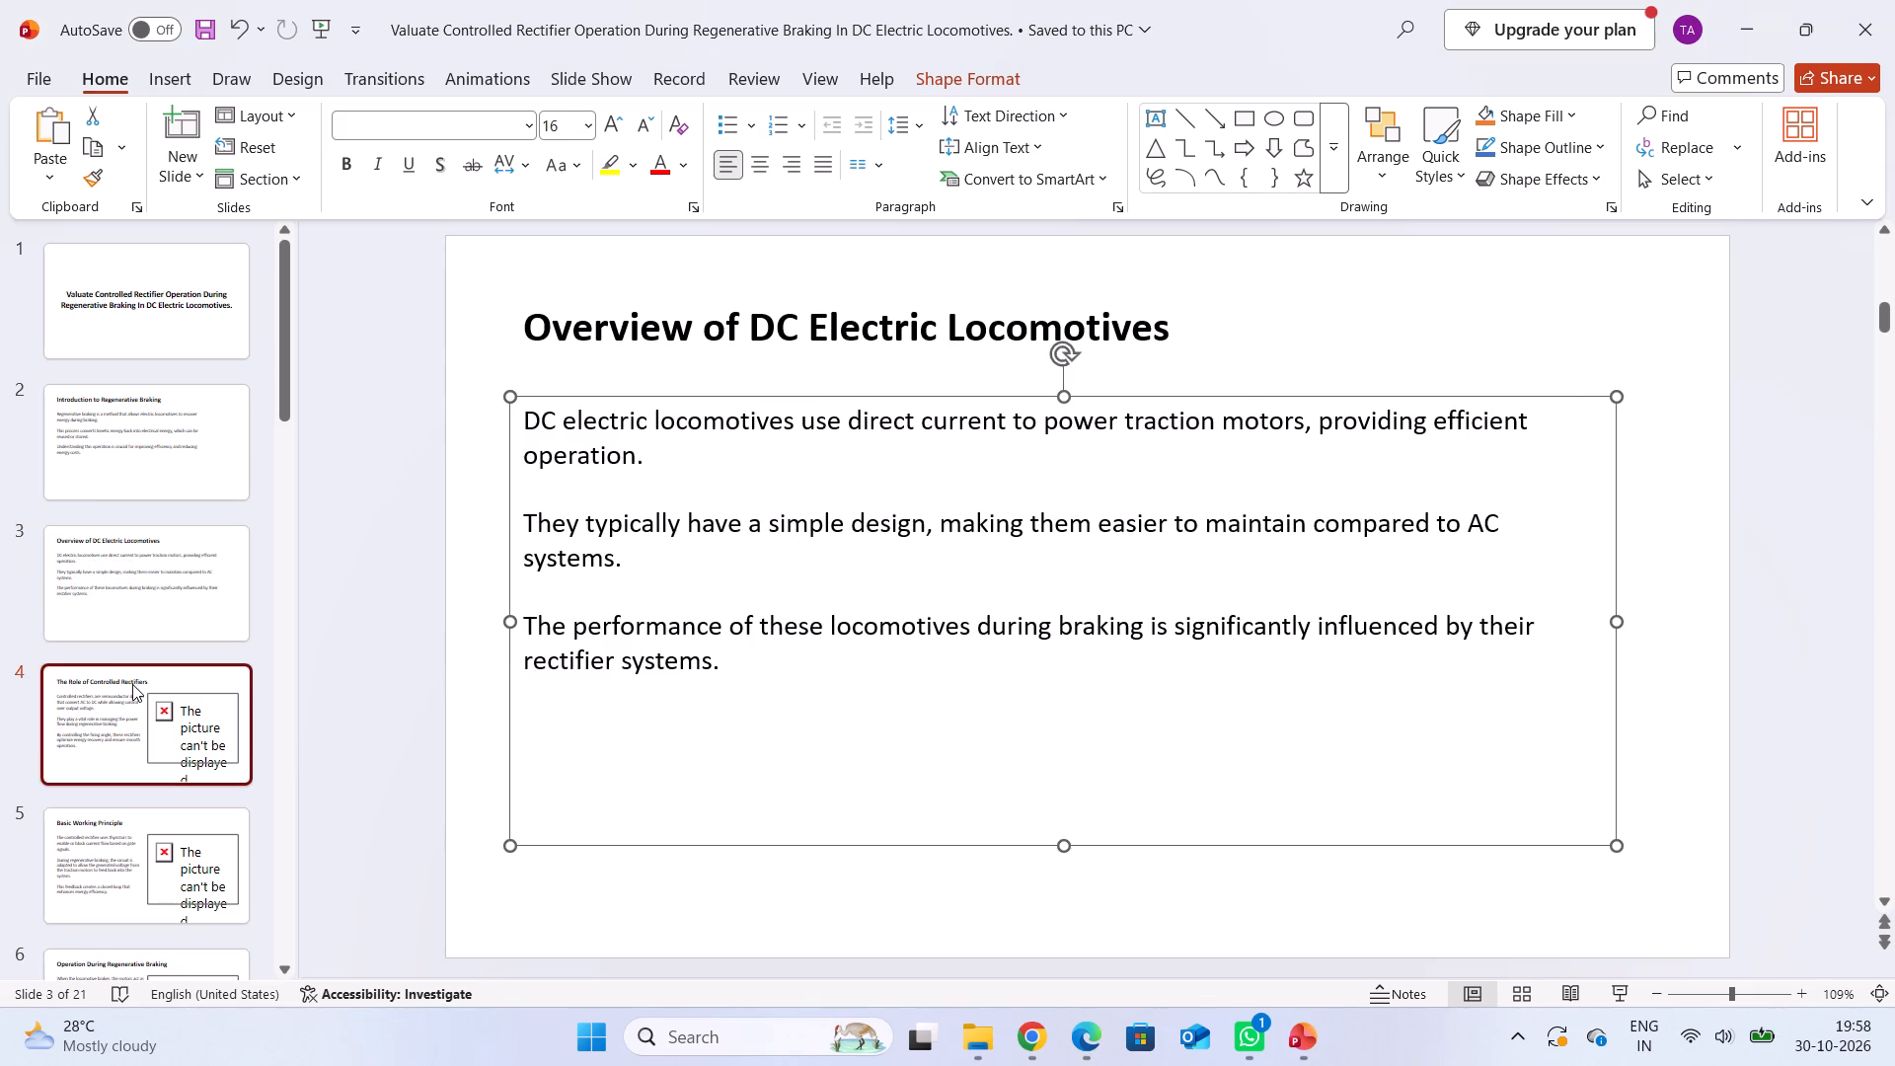
left_click(1218, 609)
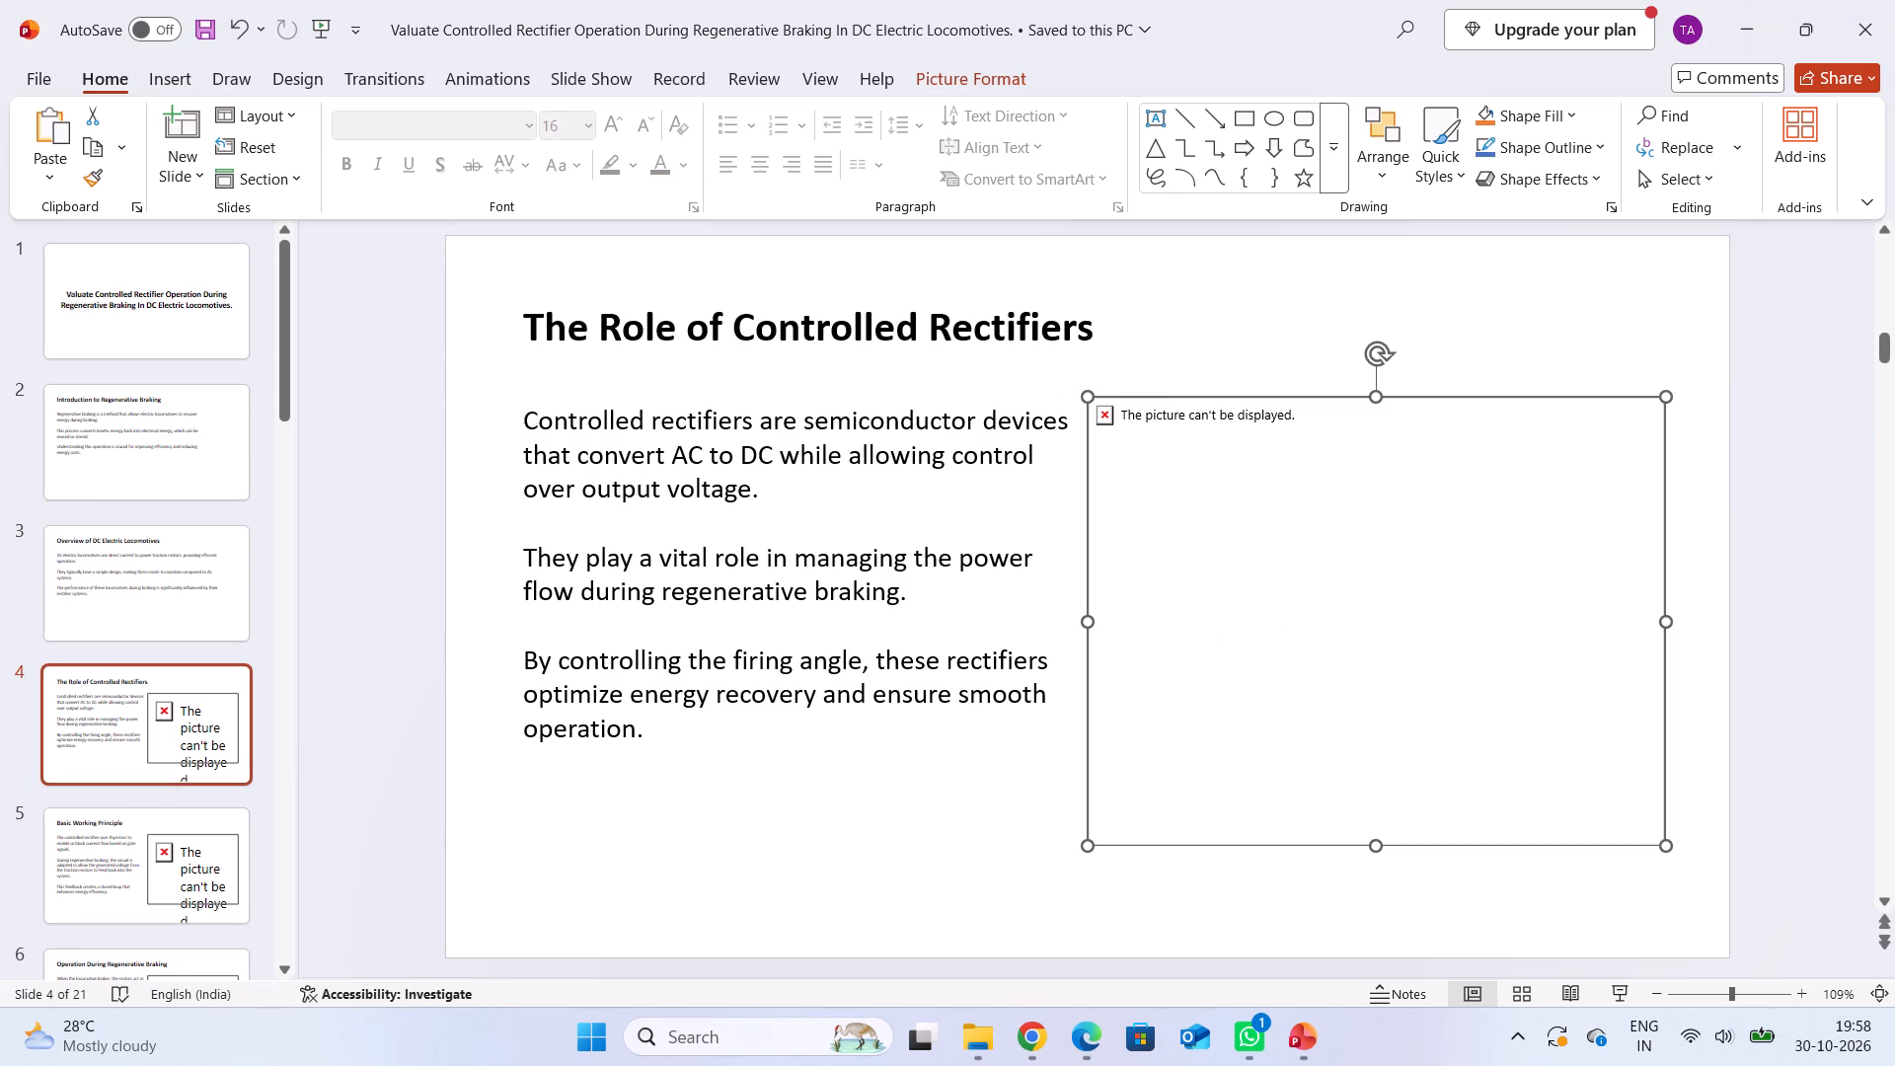
key("Delete")
left_click(834, 579)
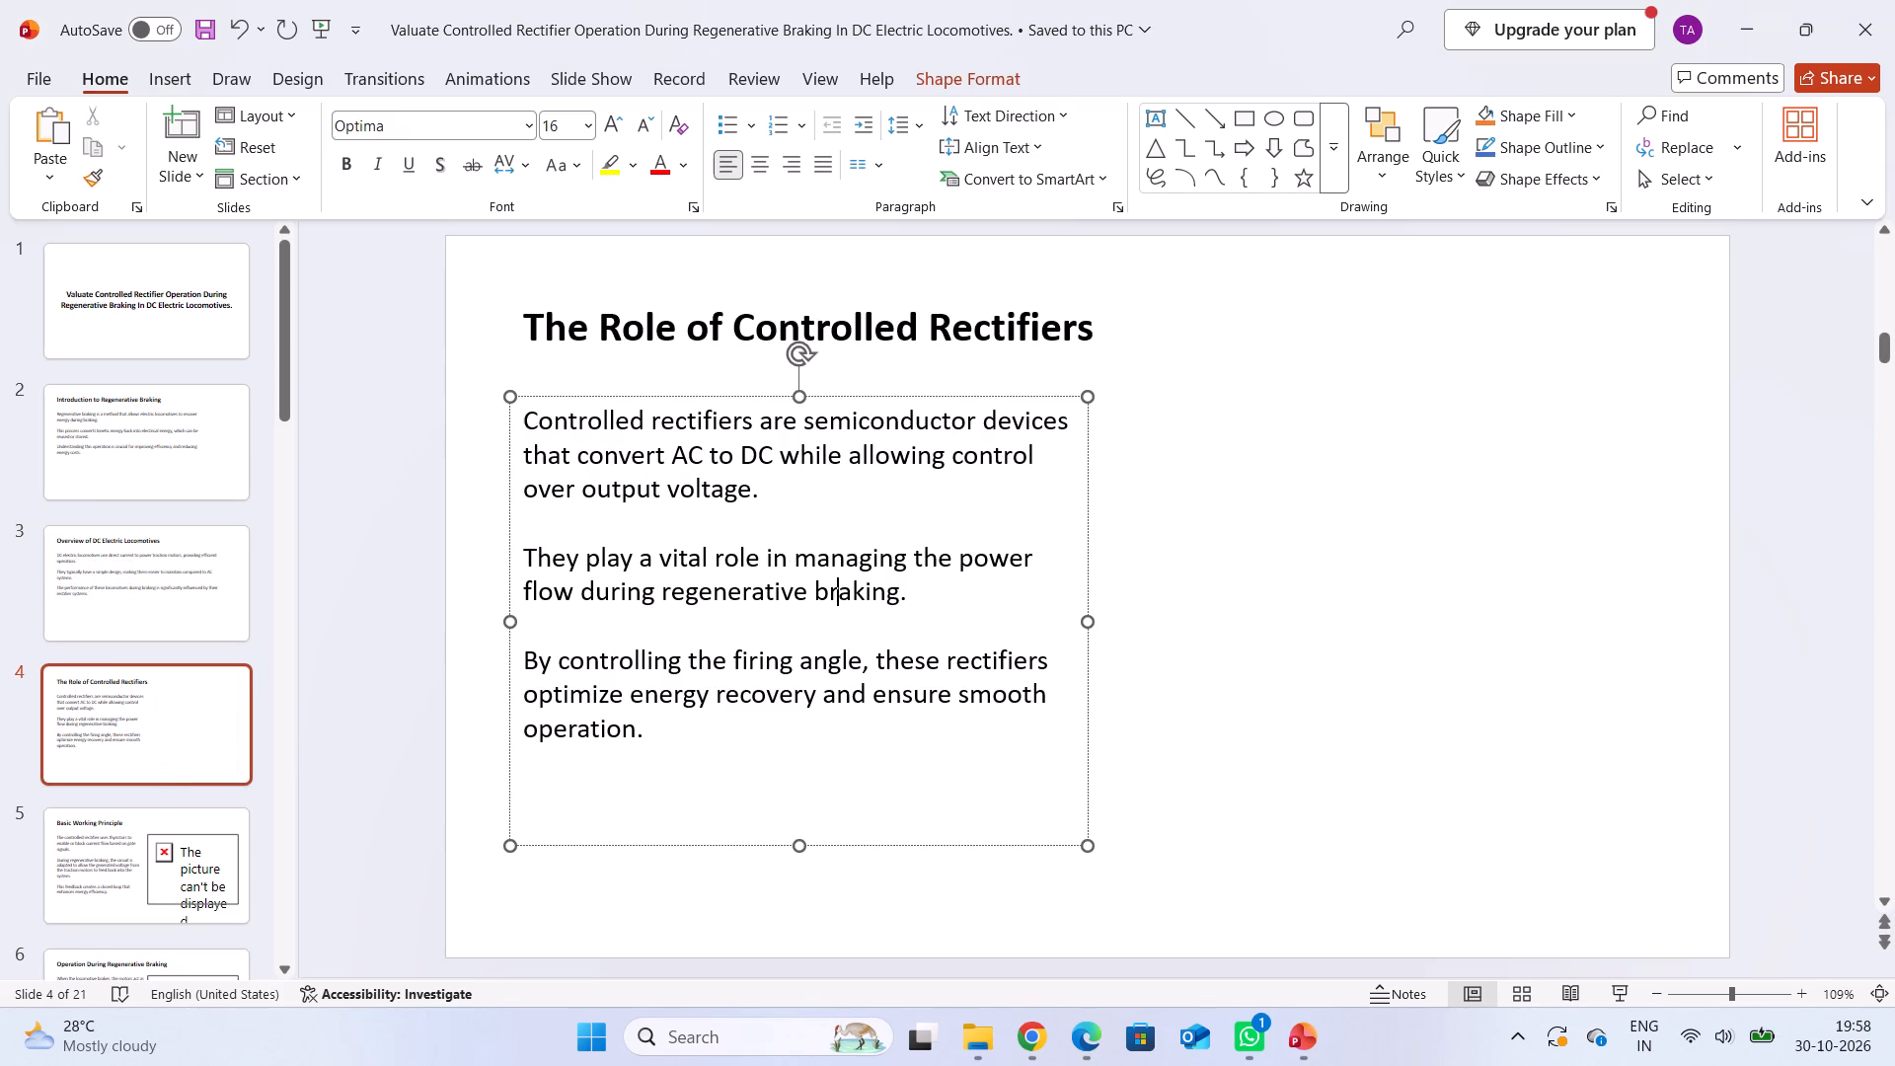
left_click_drag(1089, 626, 1279, 635)
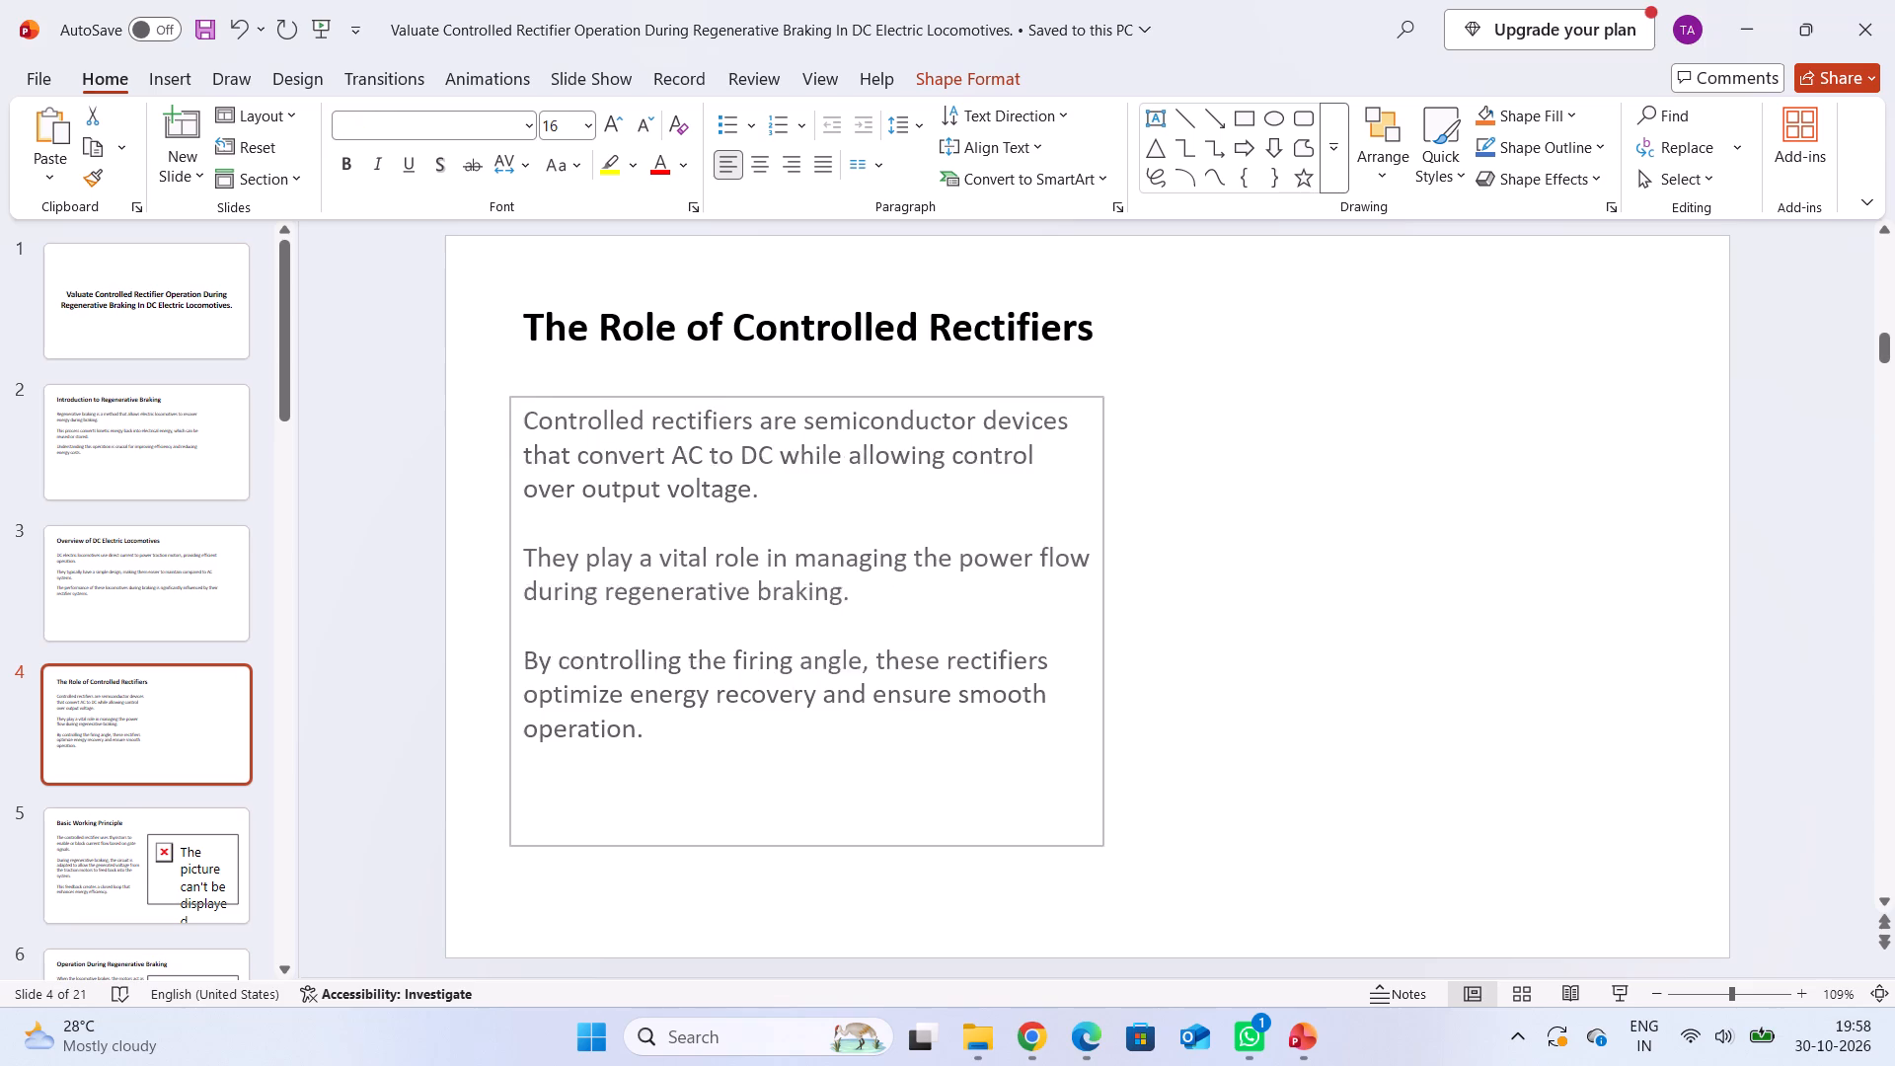
left_click_drag(1279, 635, 1655, 670)
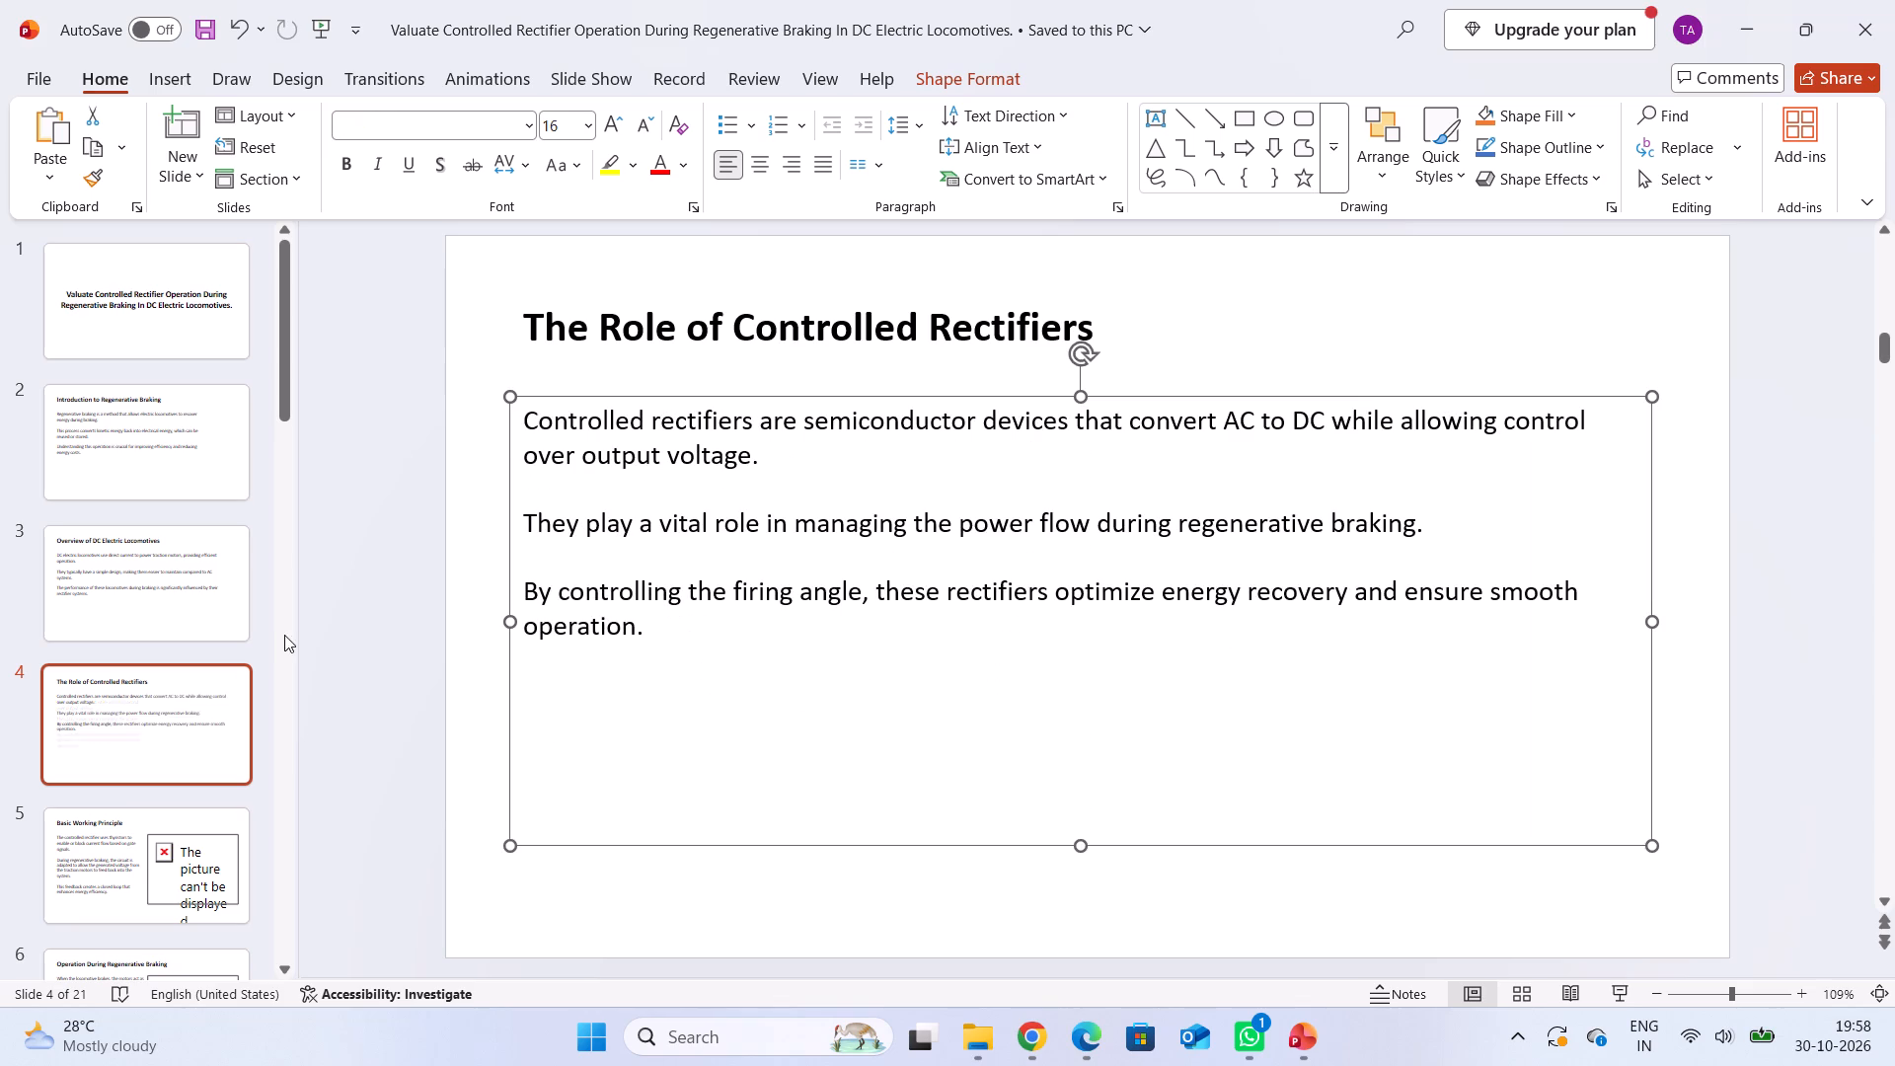
On slide 5, "Basic Working Principle", delete the broken picture and widen the body text box across most of the slide.
scroll(173, 726, "down", 1)
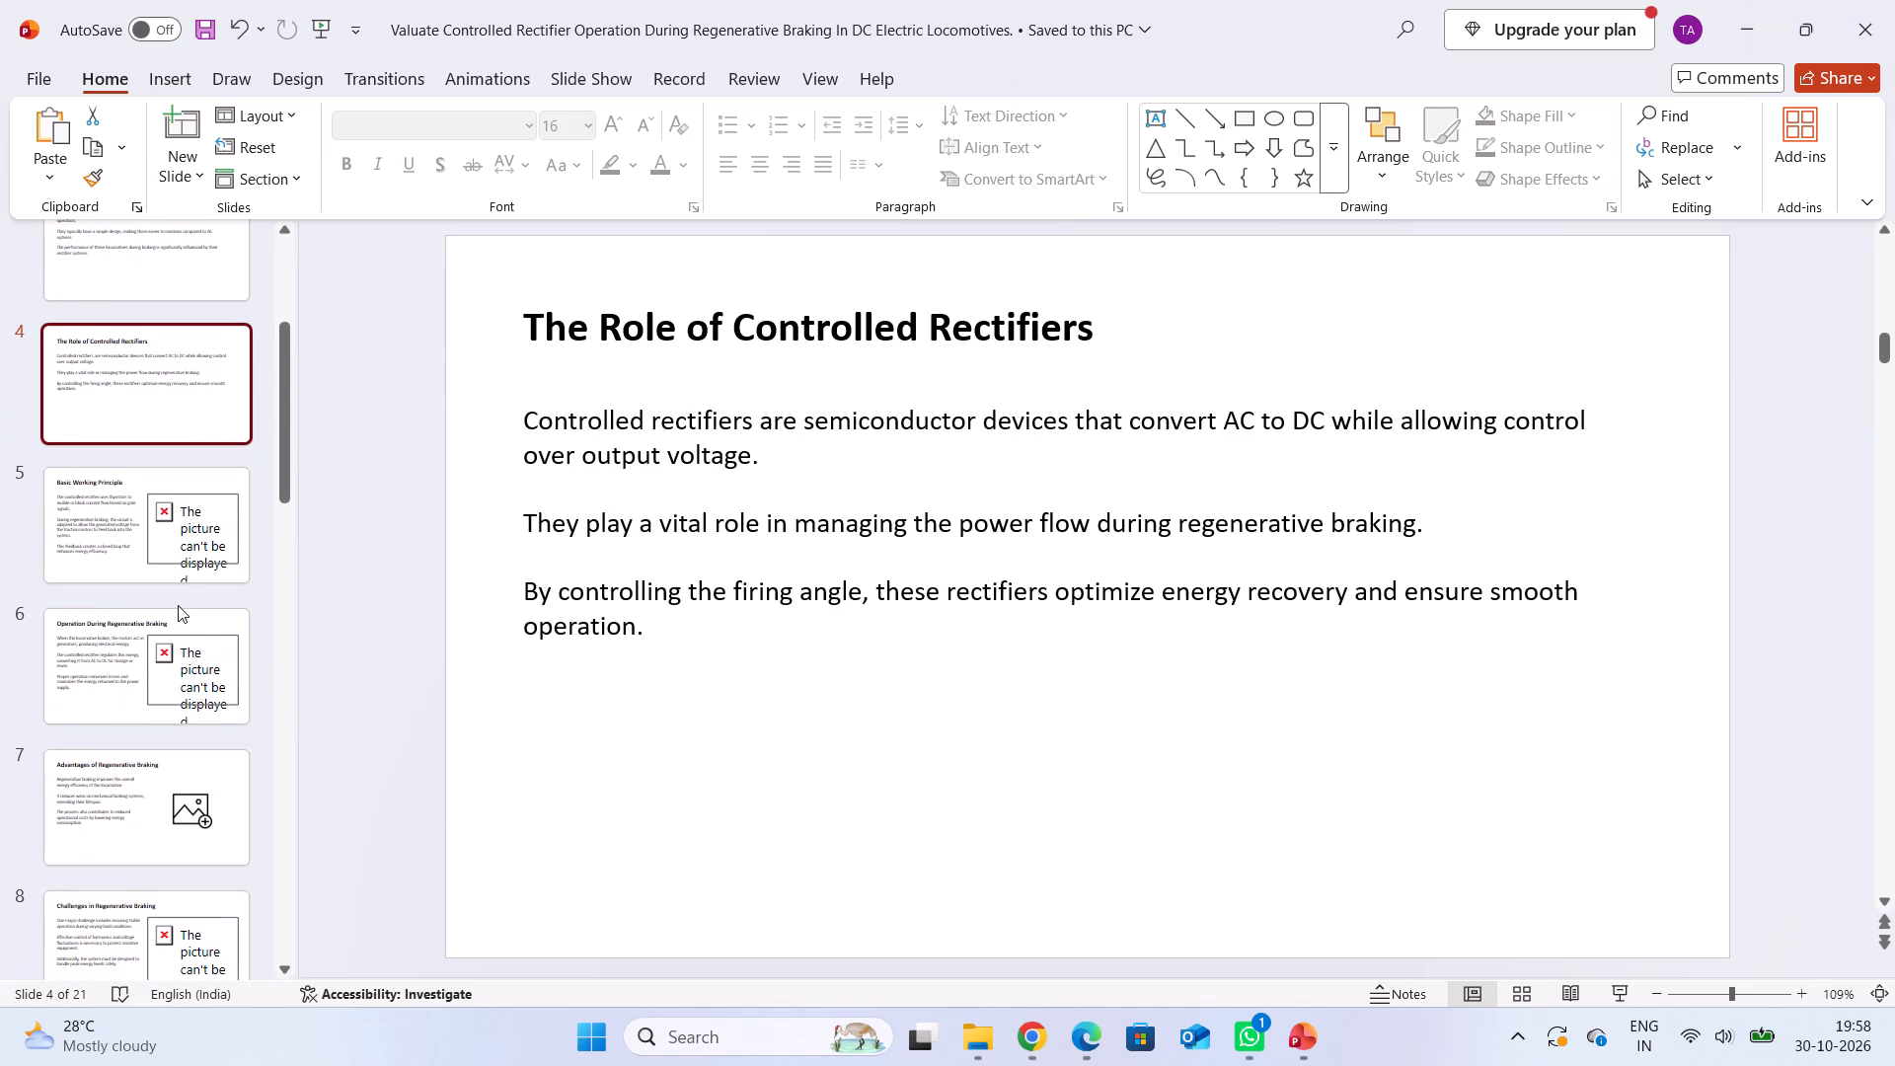
left_click(180, 561)
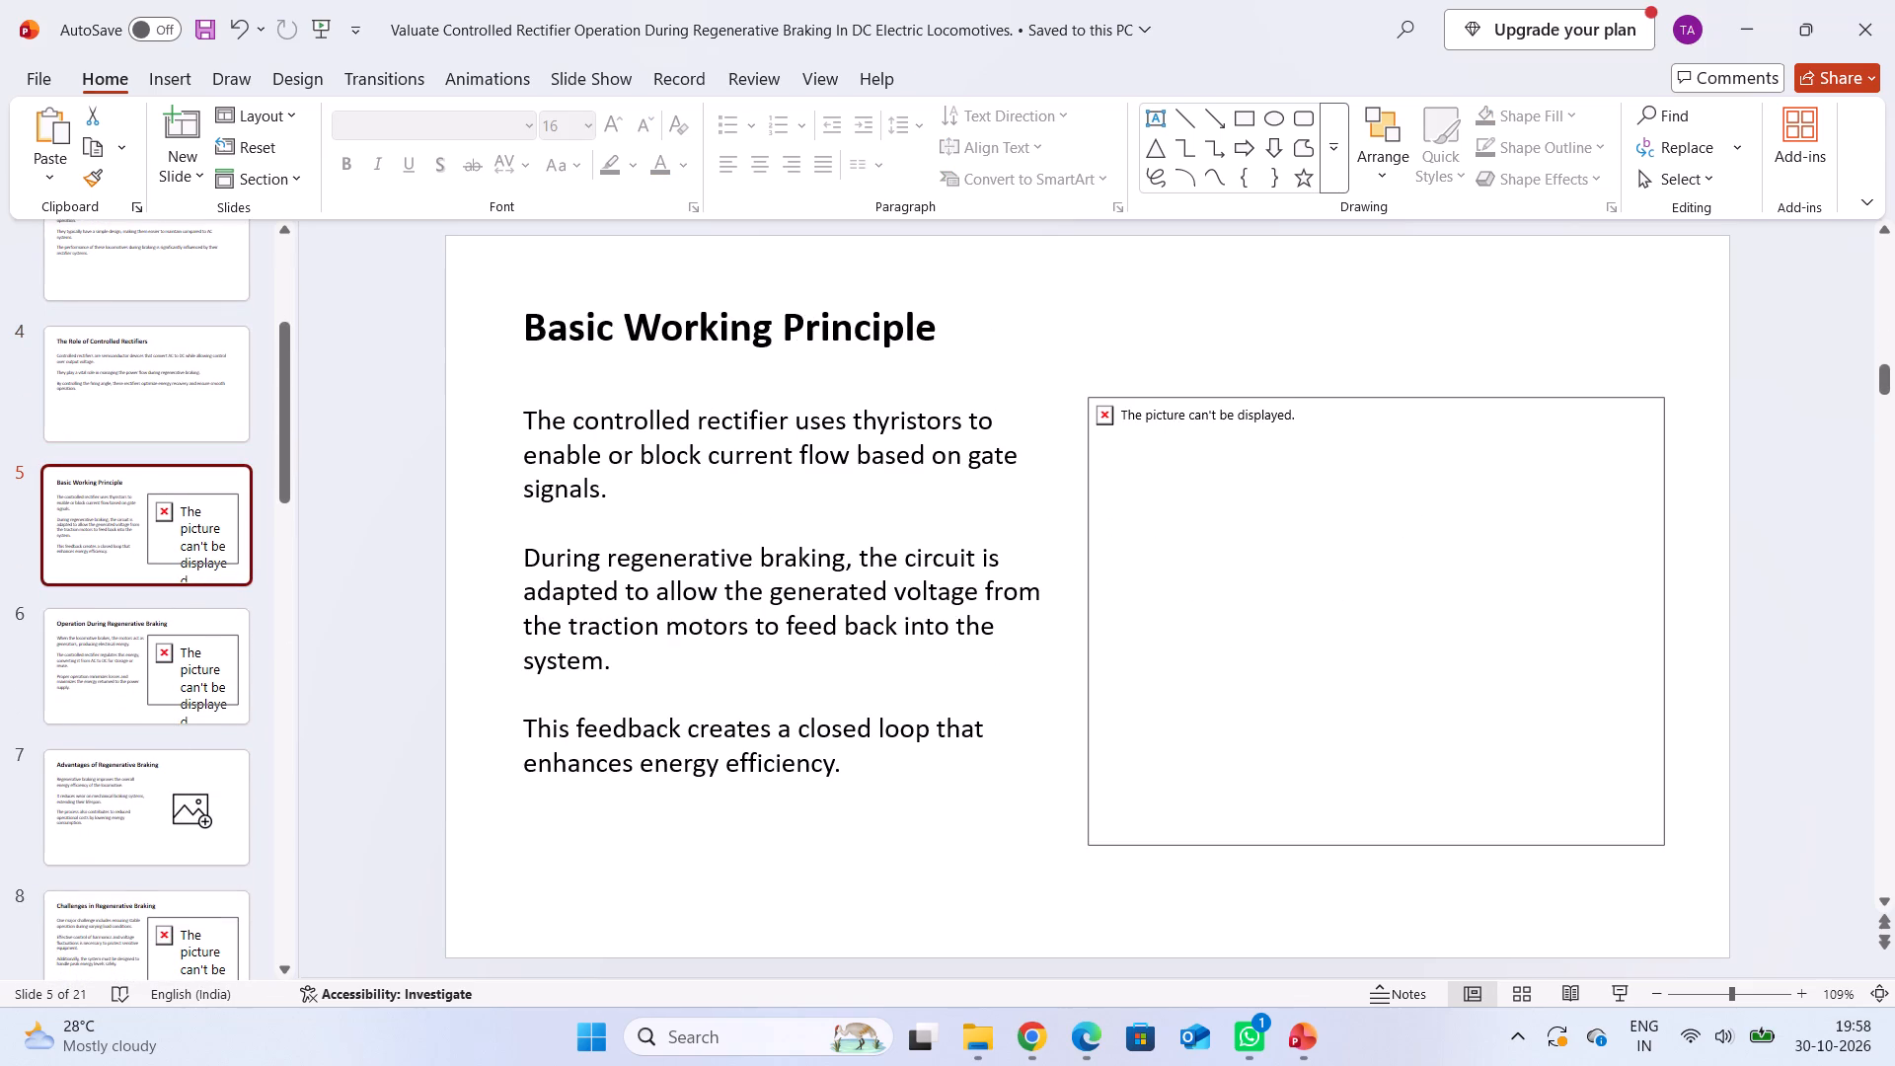
left_click(1293, 566)
key("Delete")
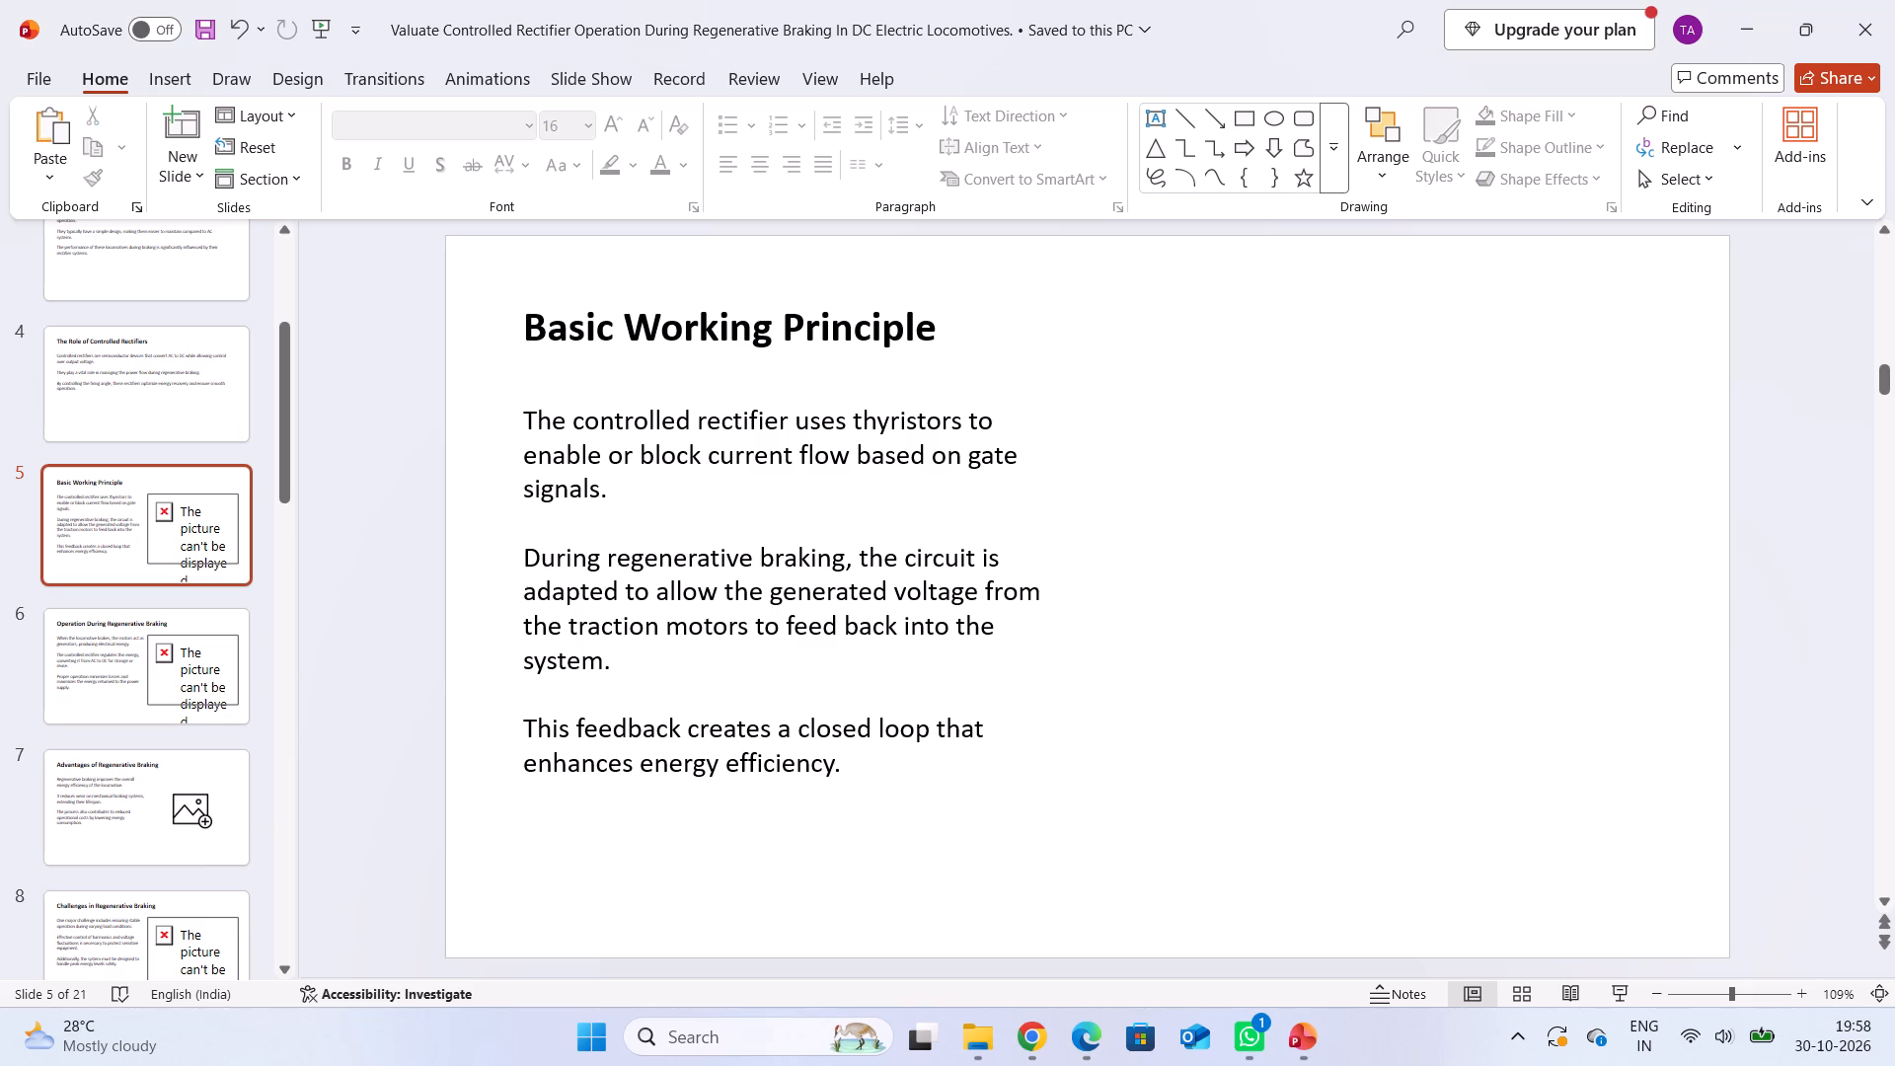
left_click(934, 577)
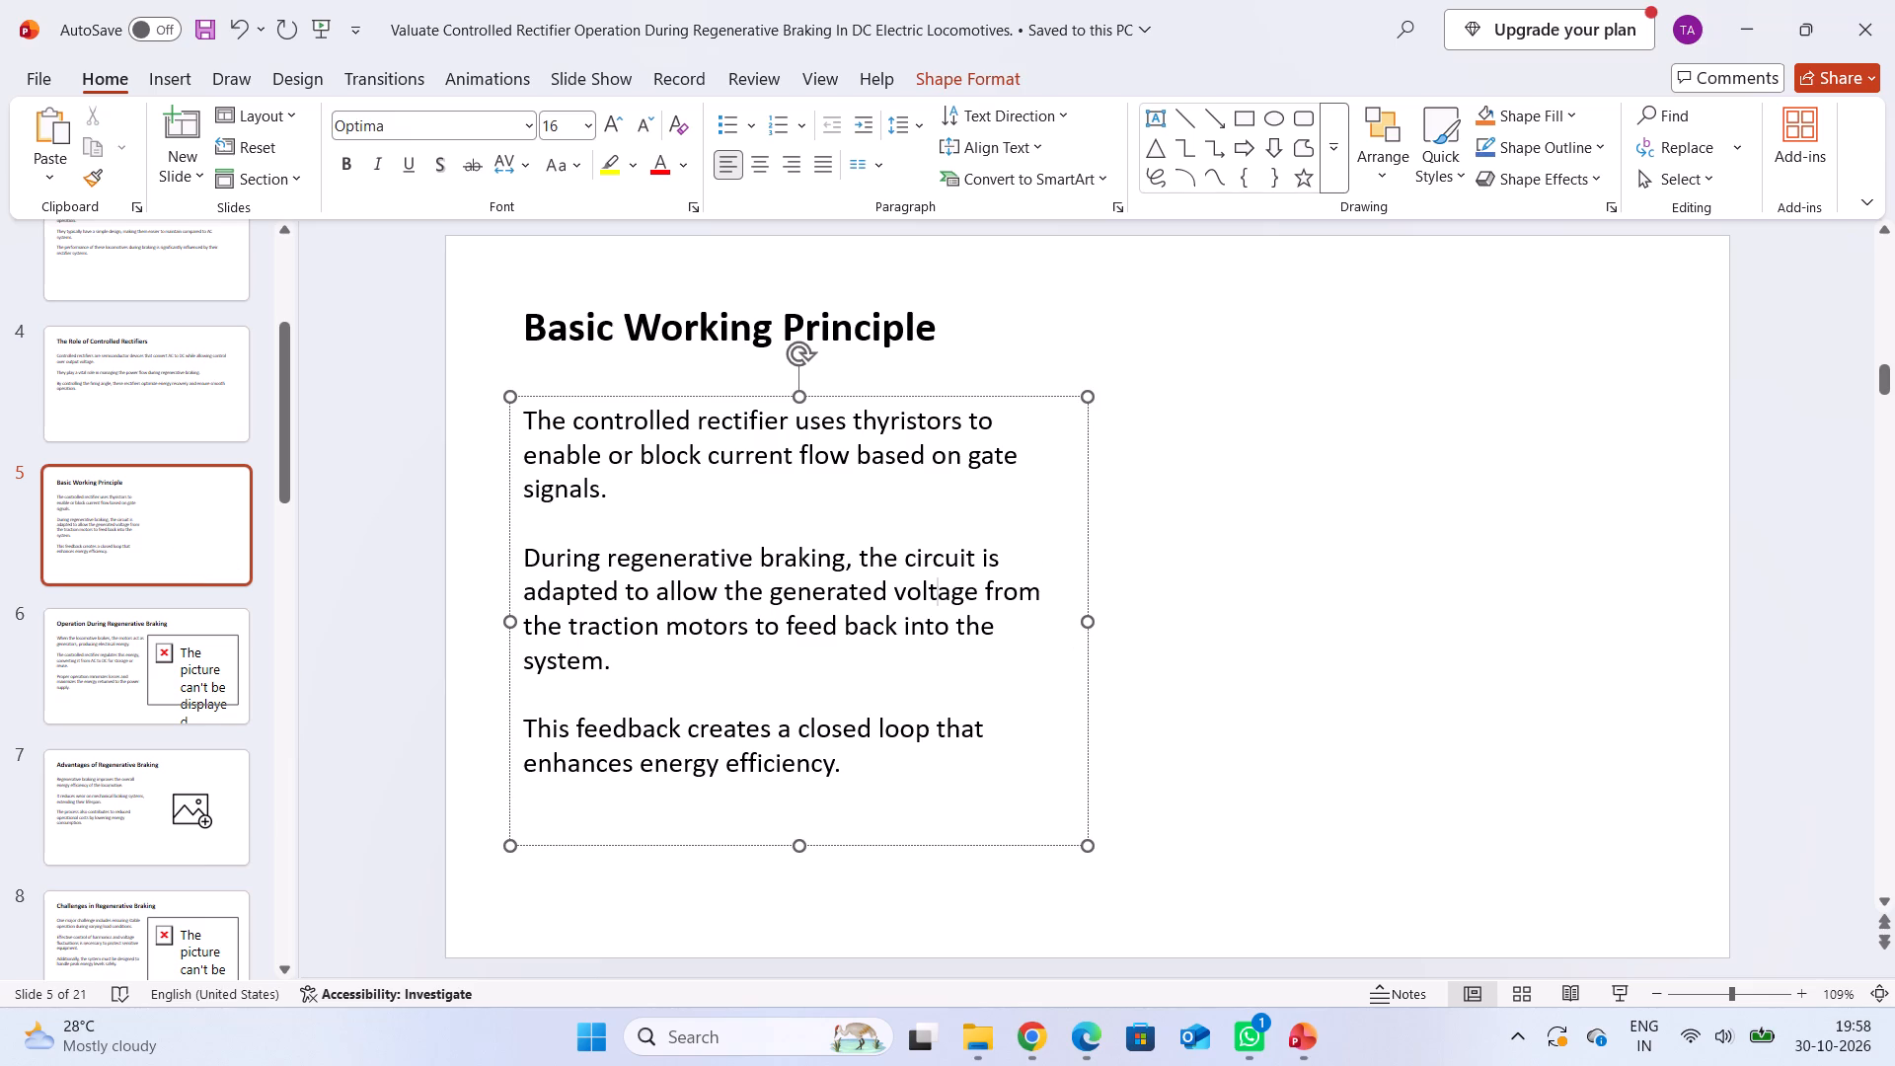
left_click_drag(1086, 627, 1582, 586)
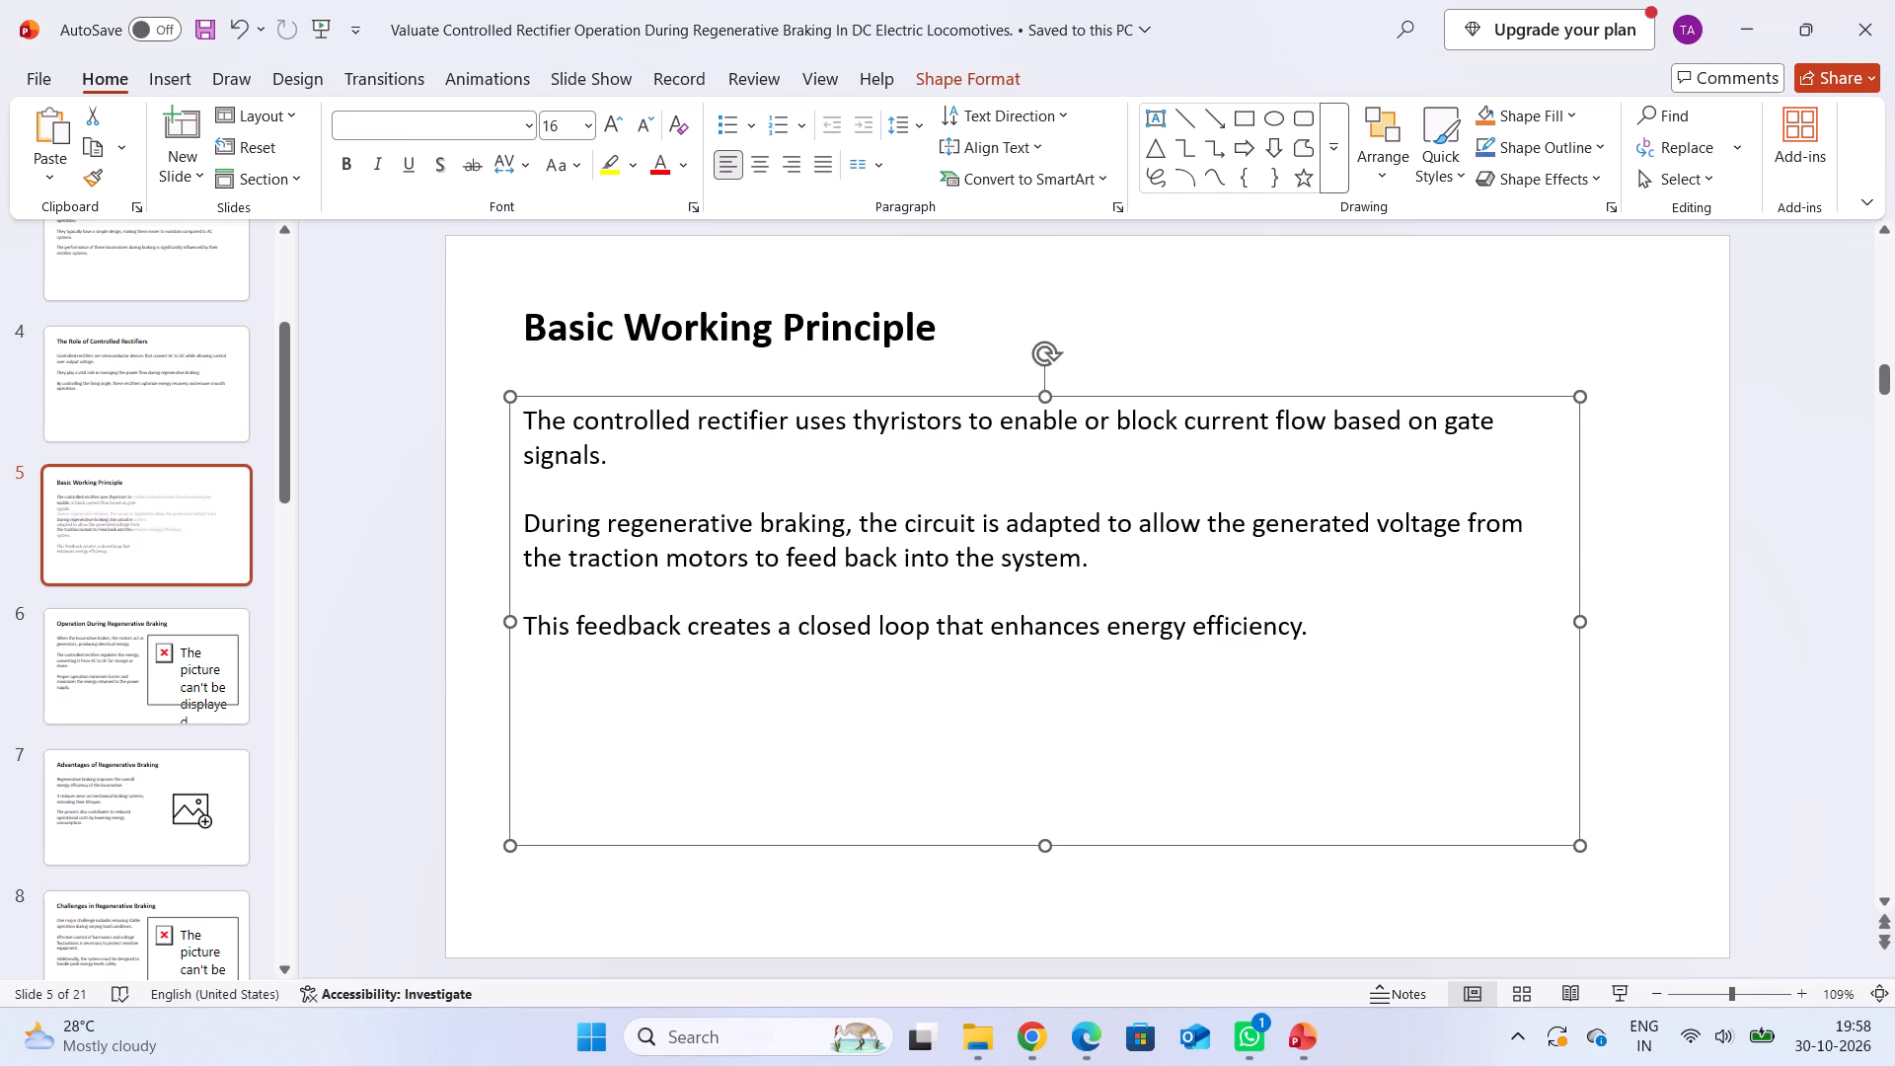
On slide 6, "Operation During Regenerative Braking", delete the broken picture and widen the body text box across most of the slide.
left_click(220, 649)
double_click(1274, 668)
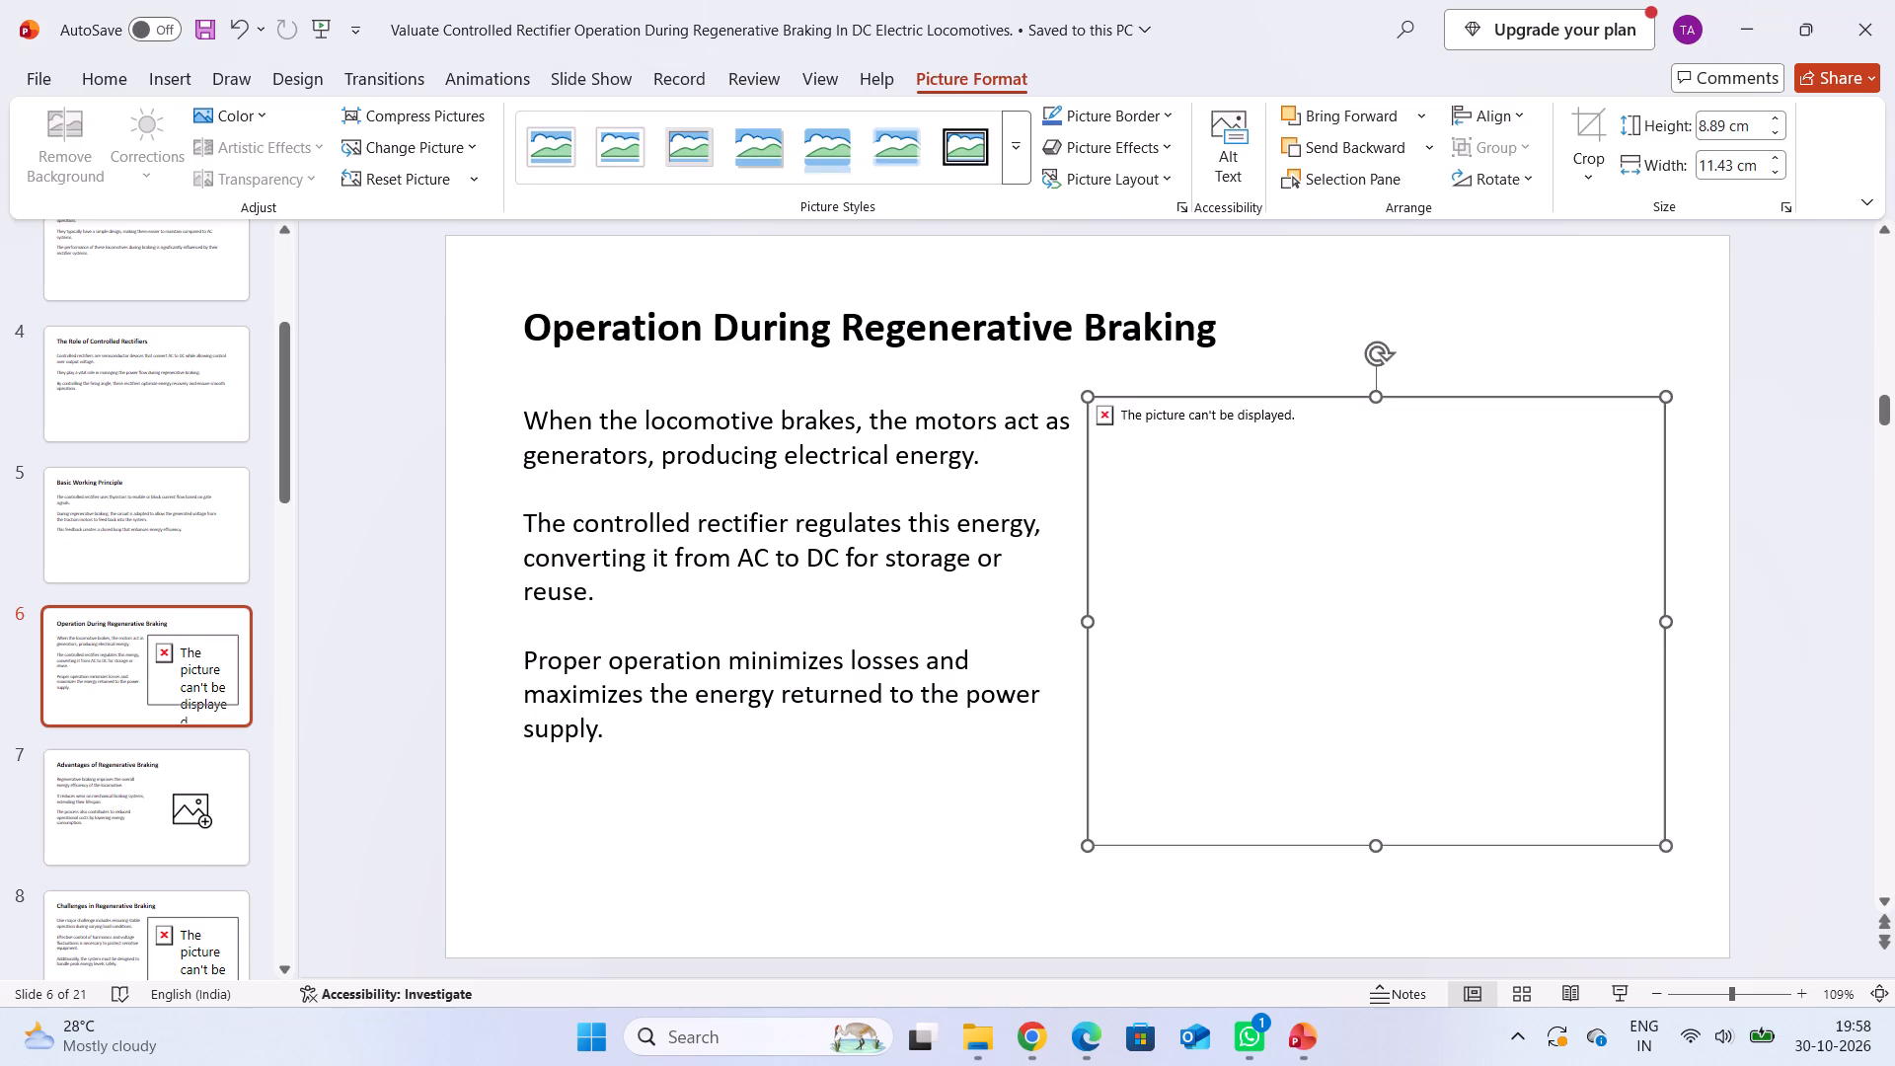
key("Delete")
left_click(899, 620)
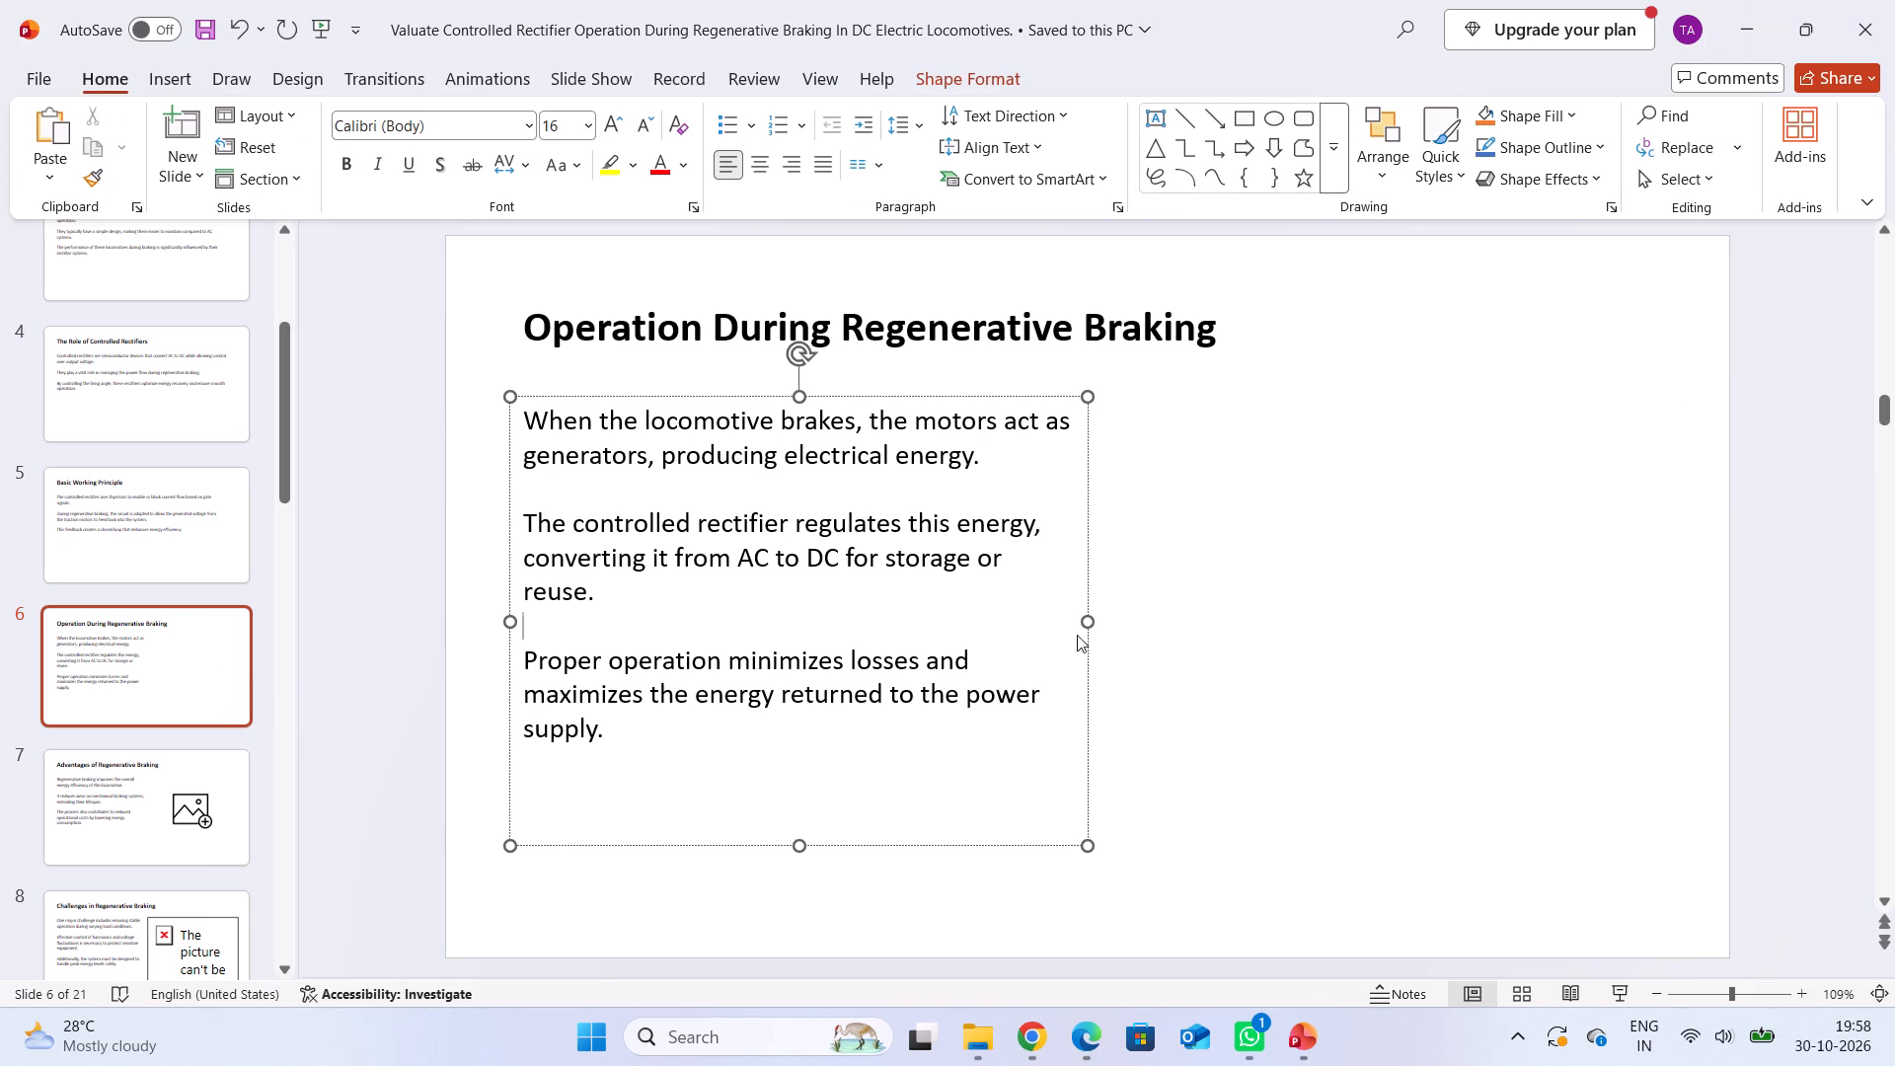
left_click_drag(1092, 623, 1550, 637)
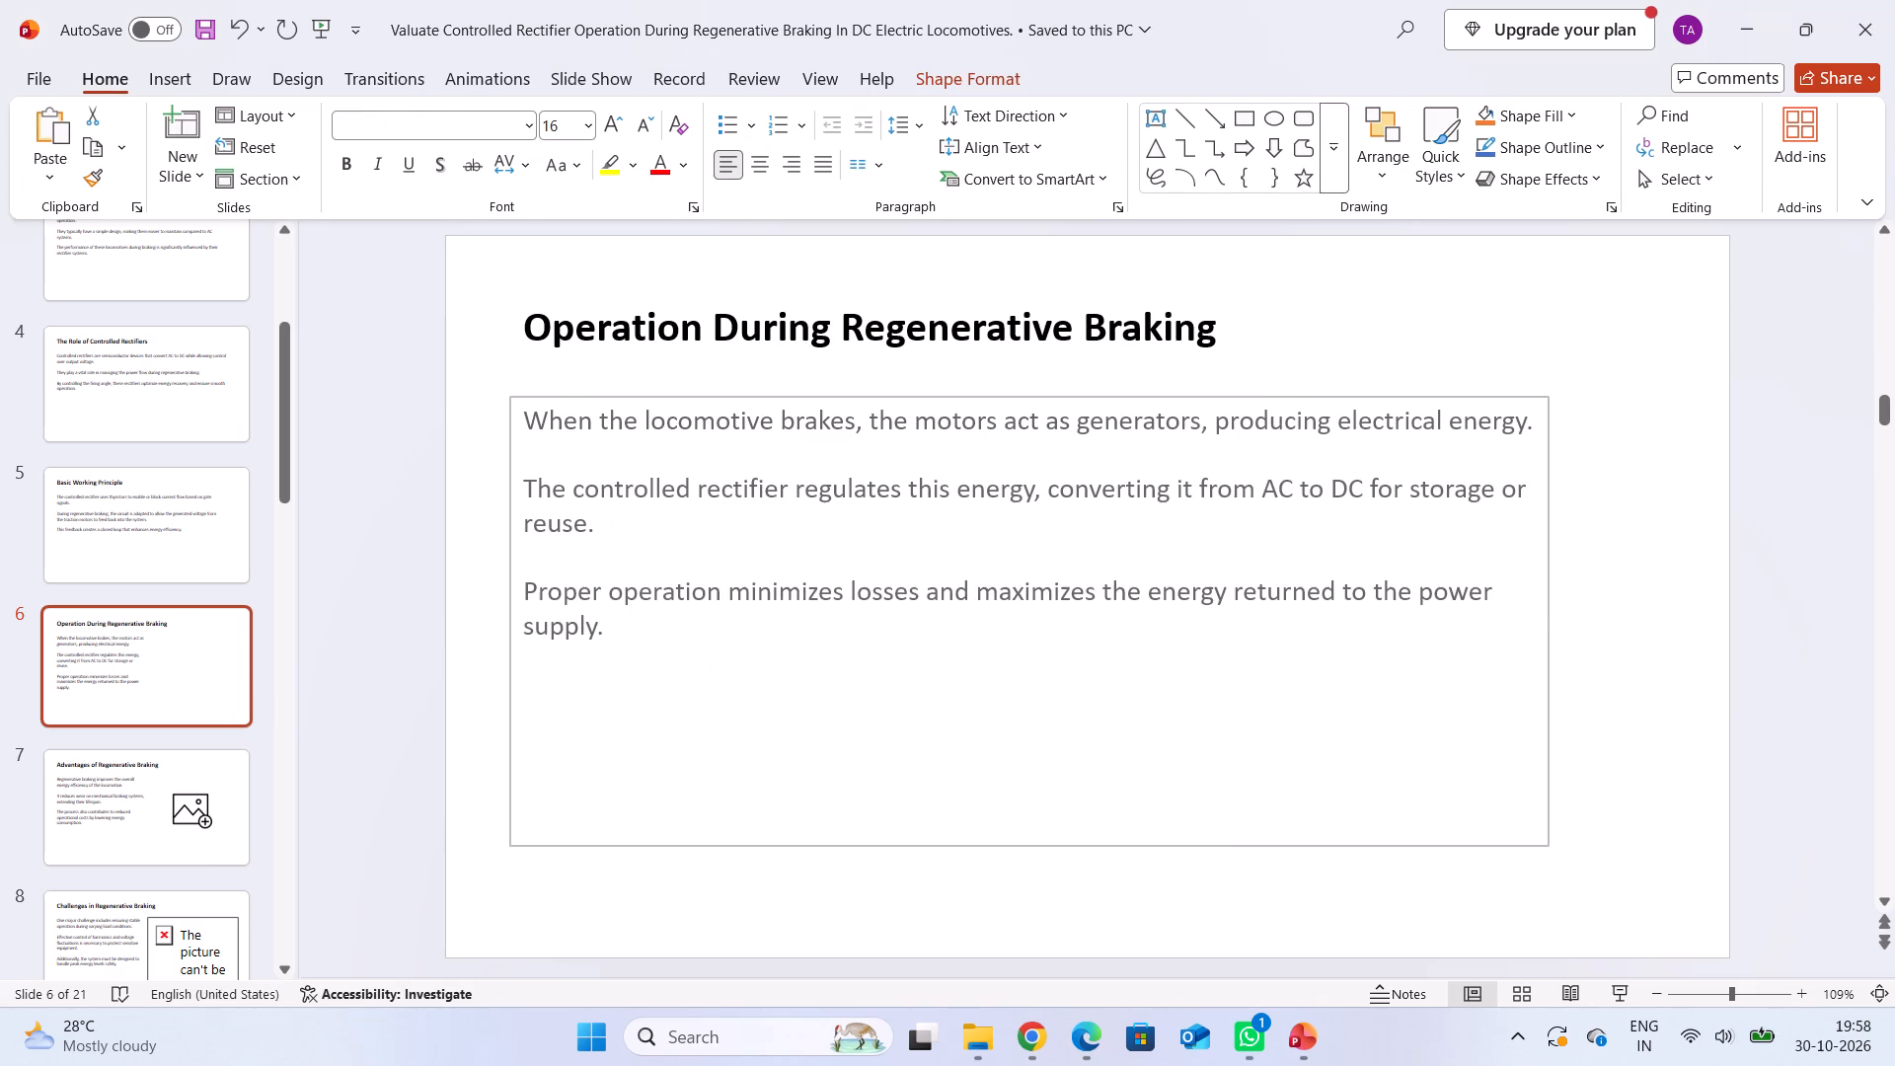
left_click_drag(1550, 637, 1552, 635)
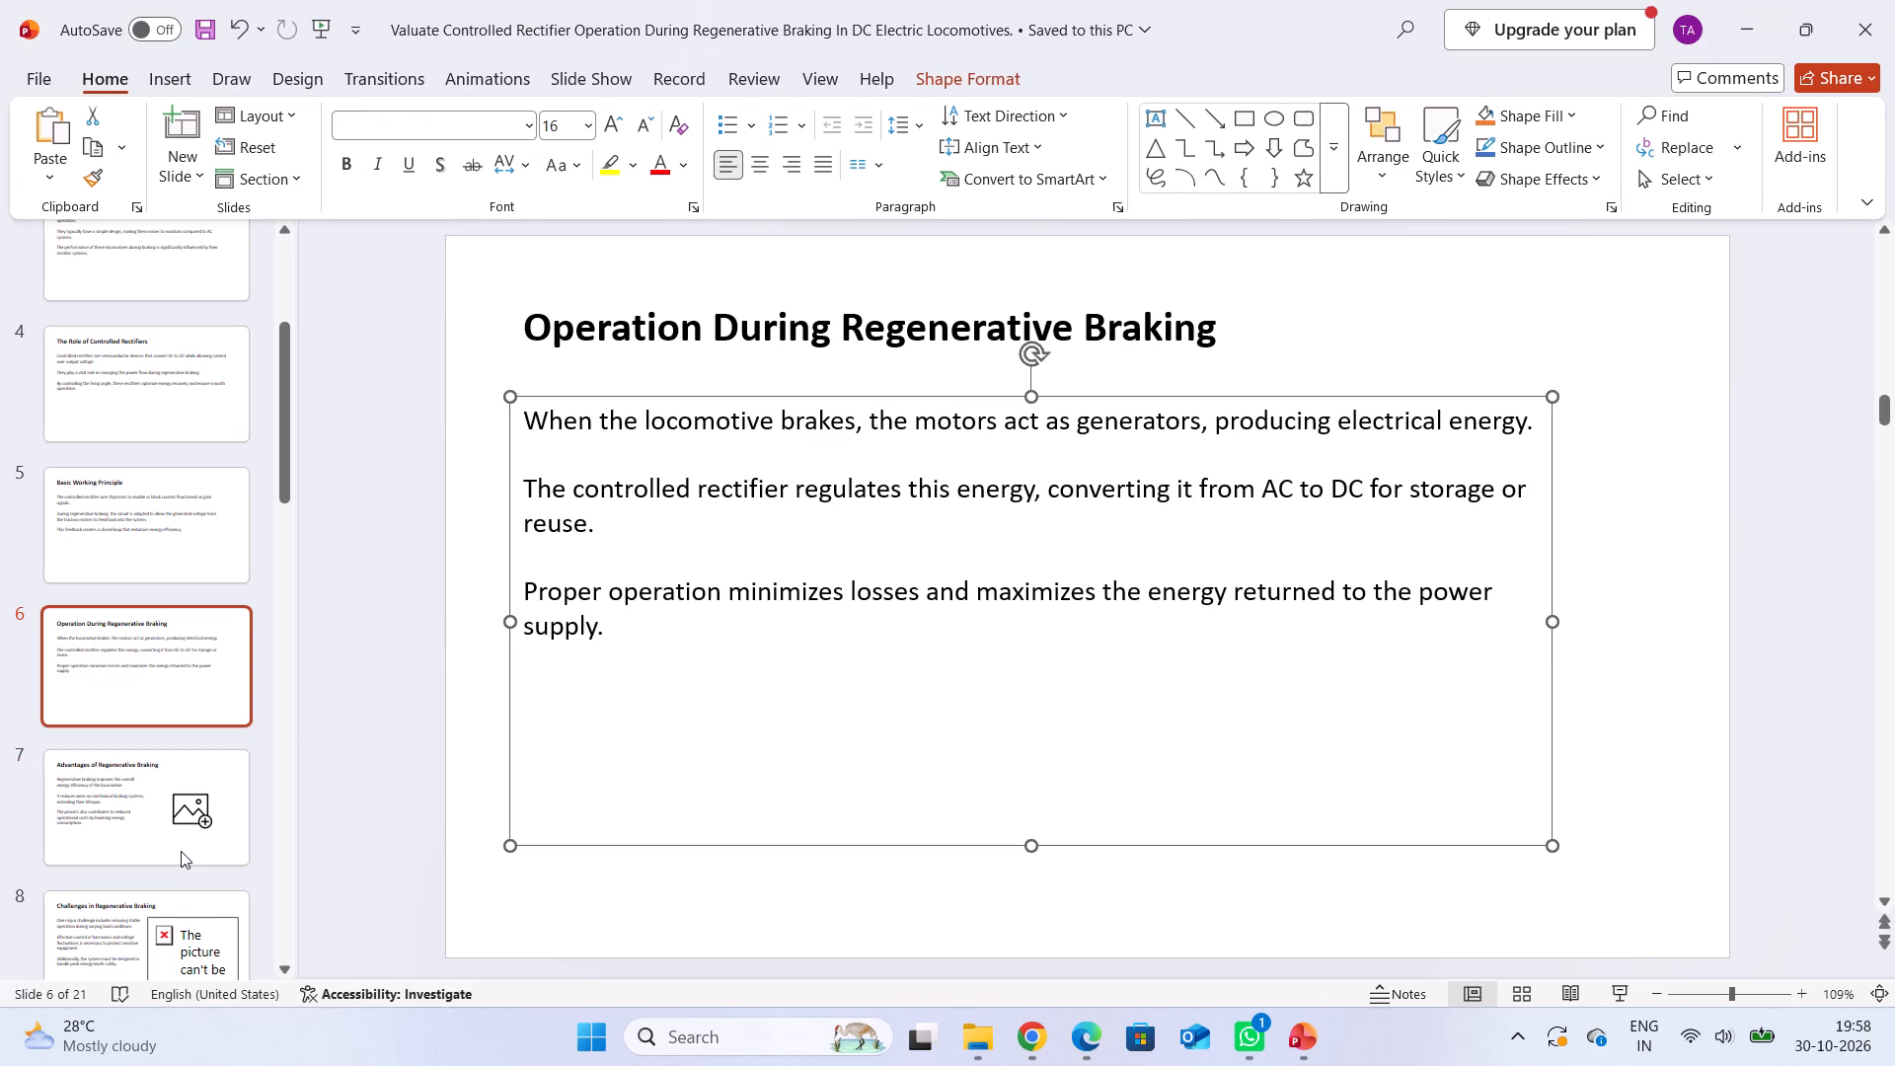
On slide 7, "Advantages of Regenerative Braking", delete the placeholder picture icon and widen the body text box into the freed space.
left_click(181, 851)
left_click(1360, 612)
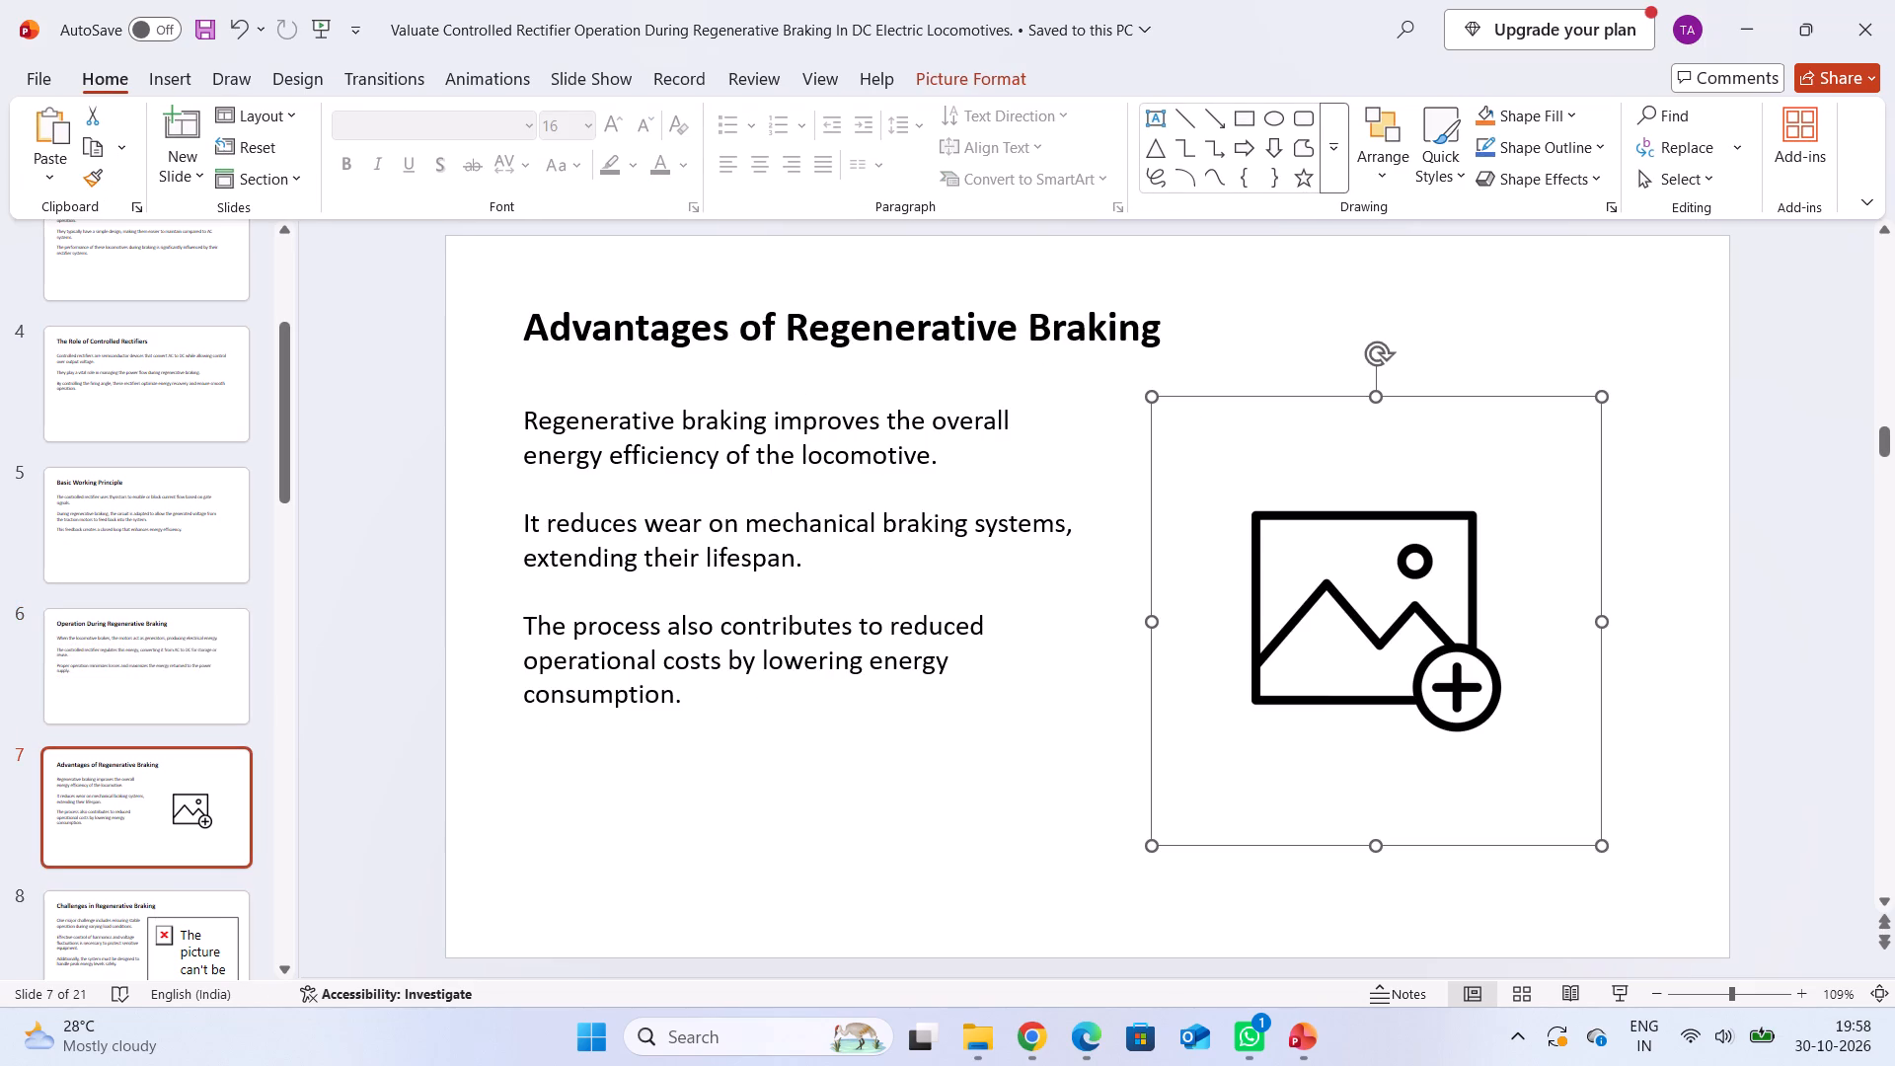
key("Delete")
left_click(887, 588)
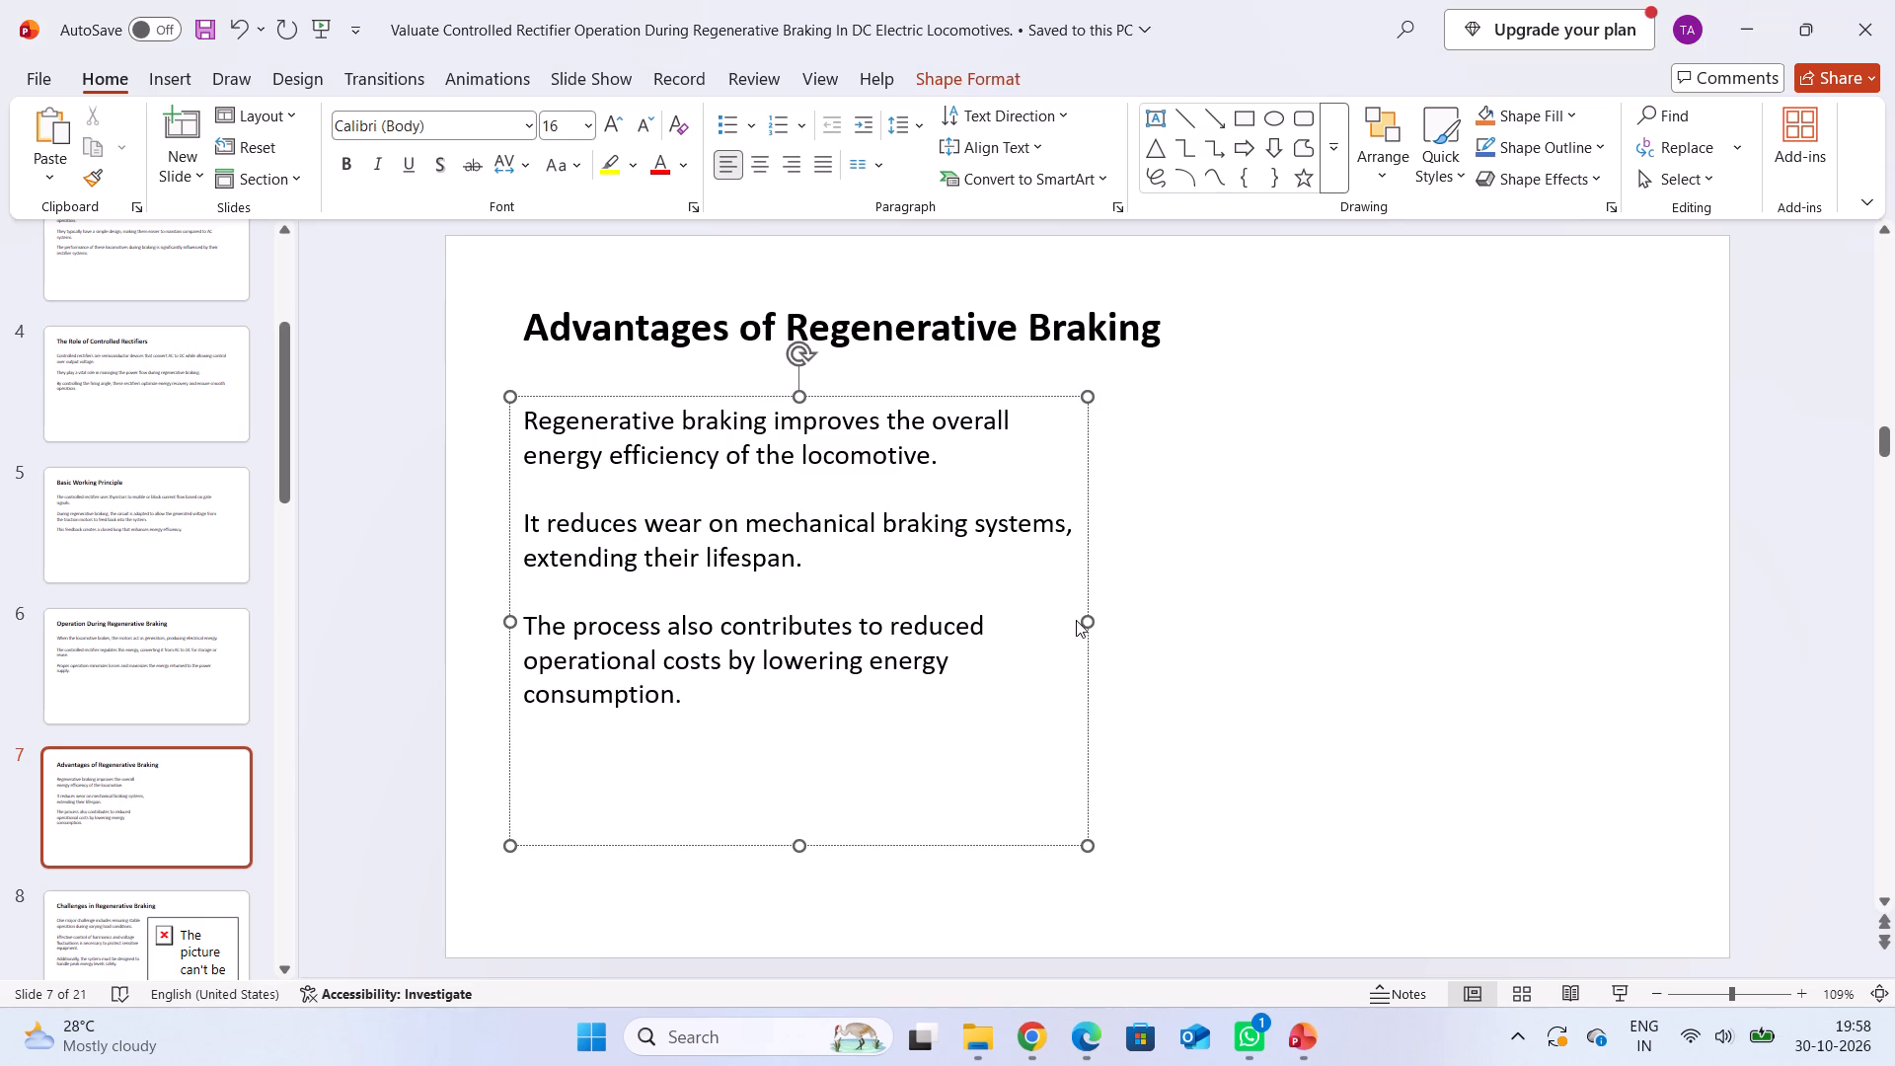
left_click_drag(1081, 622, 1509, 650)
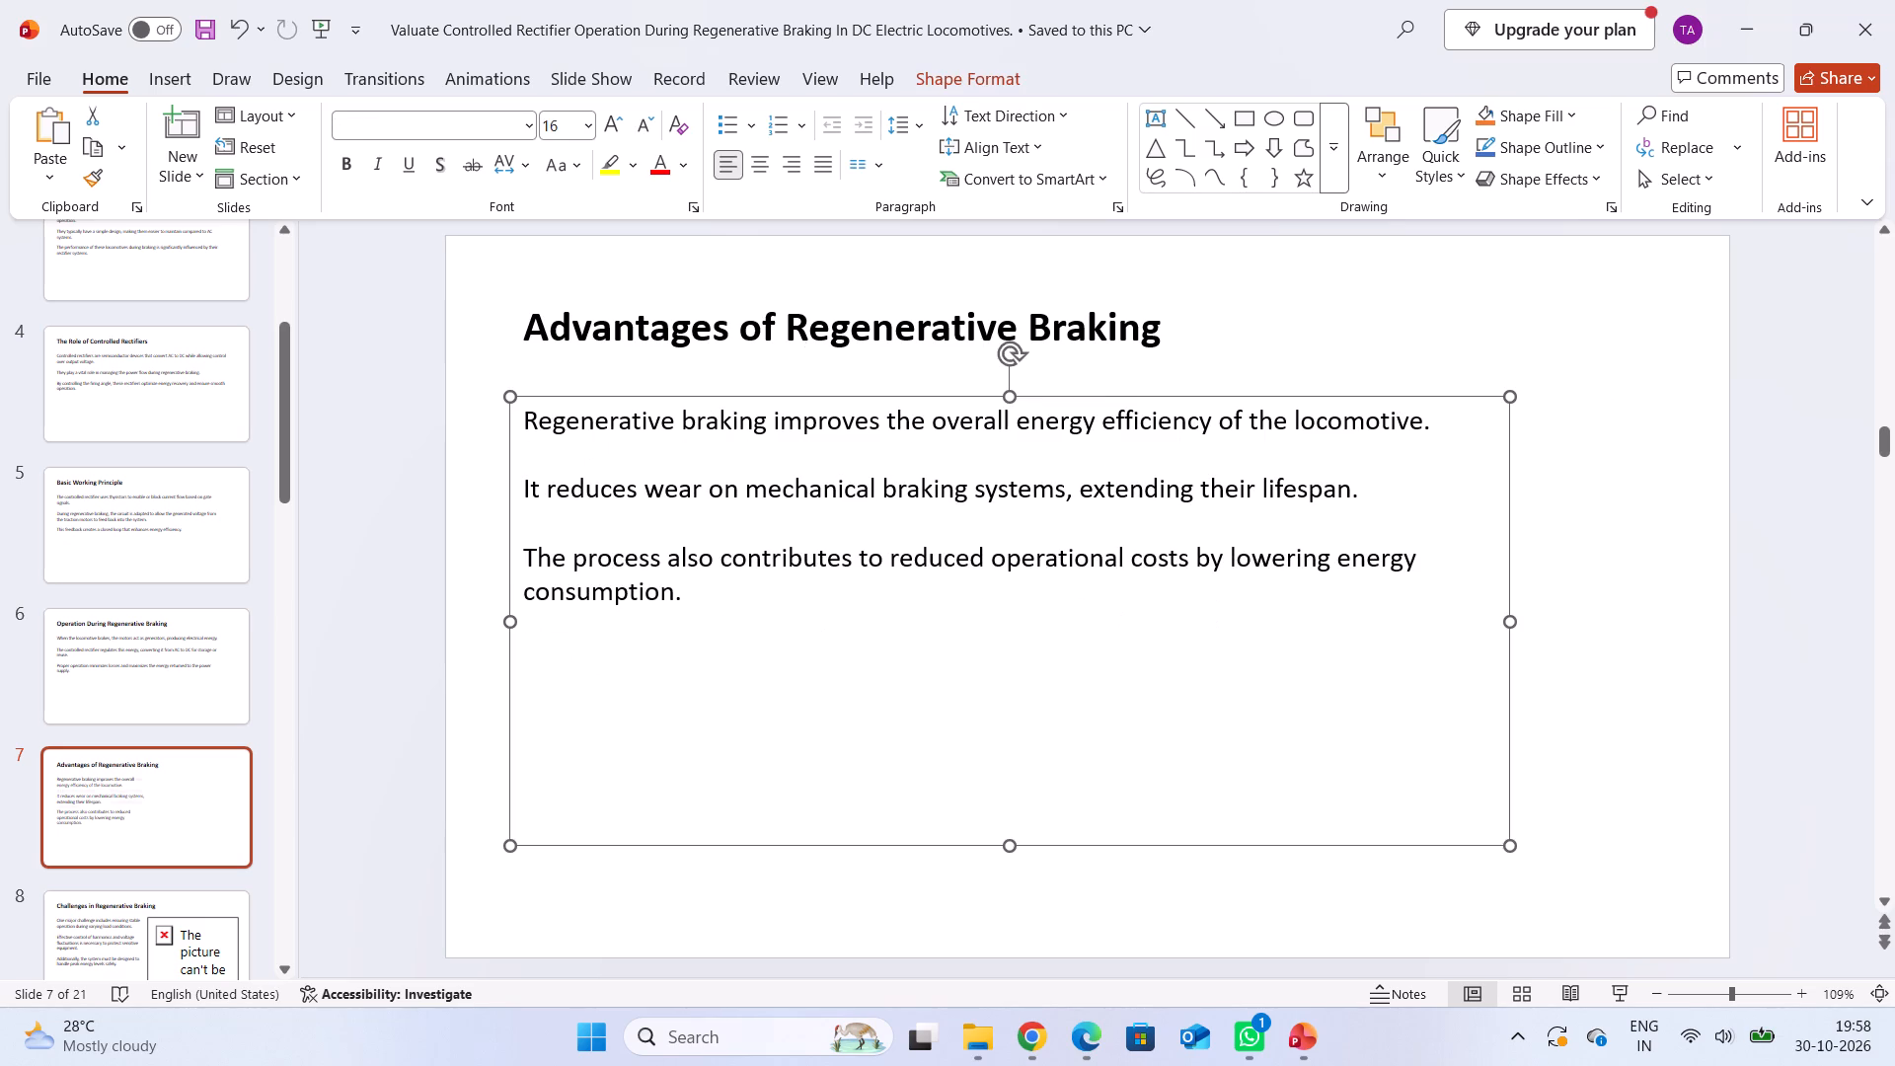
On slide 8, "Challenges in Regenerative Braking", delete the broken picture and widen the body text box almost to the slide's edge.
scroll(106, 702, "down", 1)
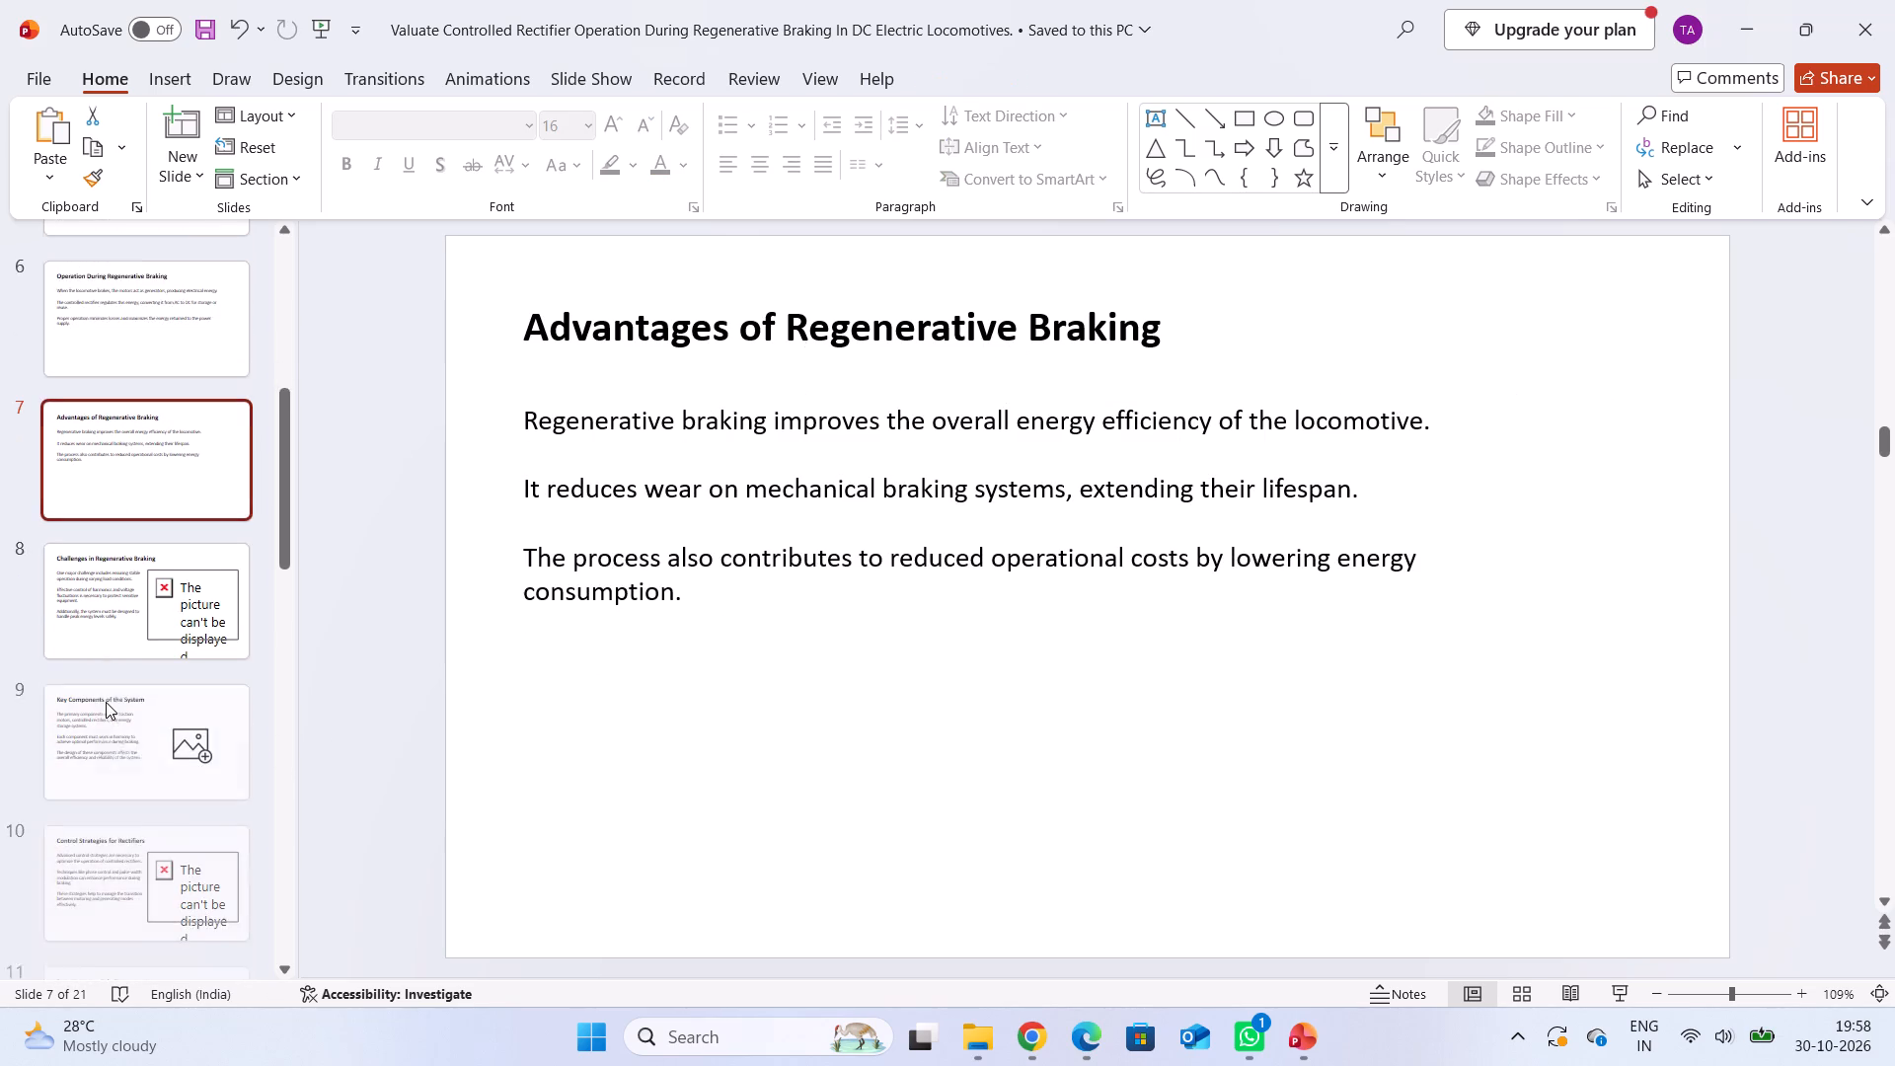
scroll(106, 702, "down", 1)
left_click(146, 474)
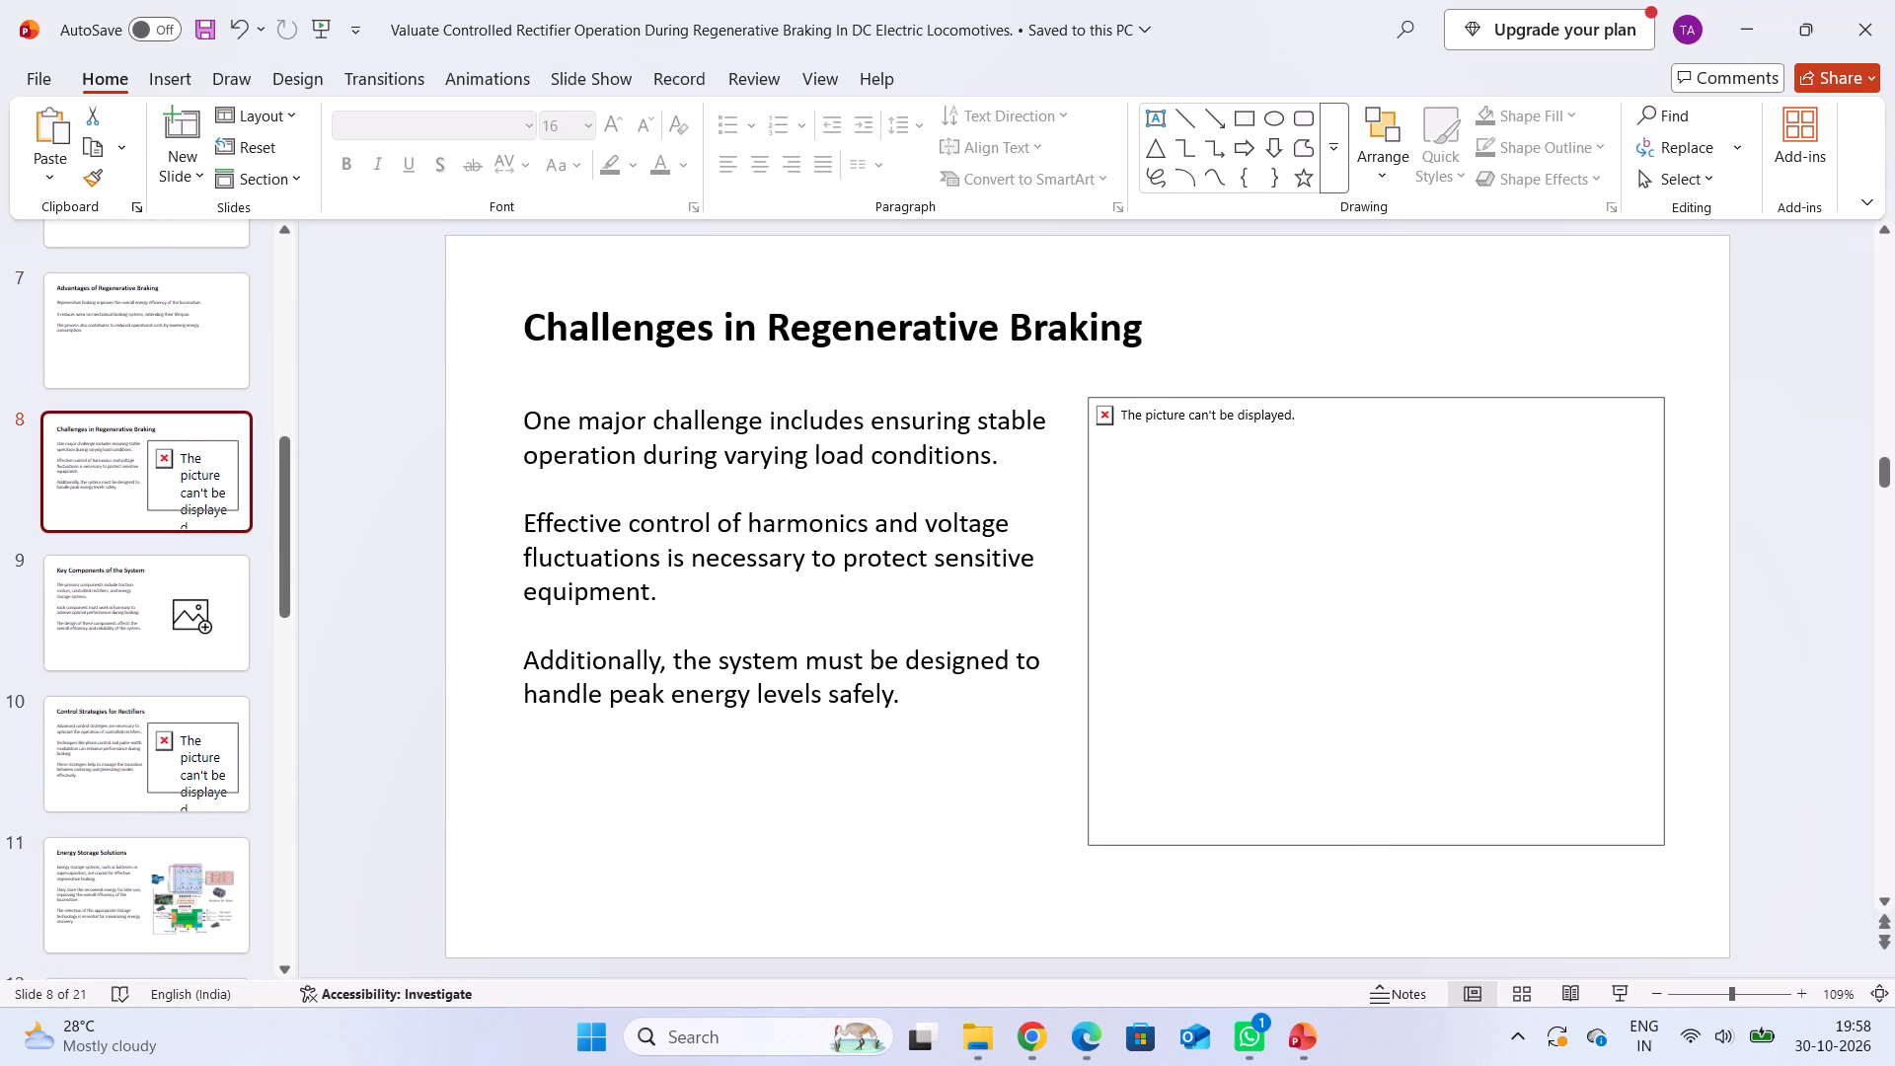
left_click(1329, 636)
key("Delete")
left_click(967, 573)
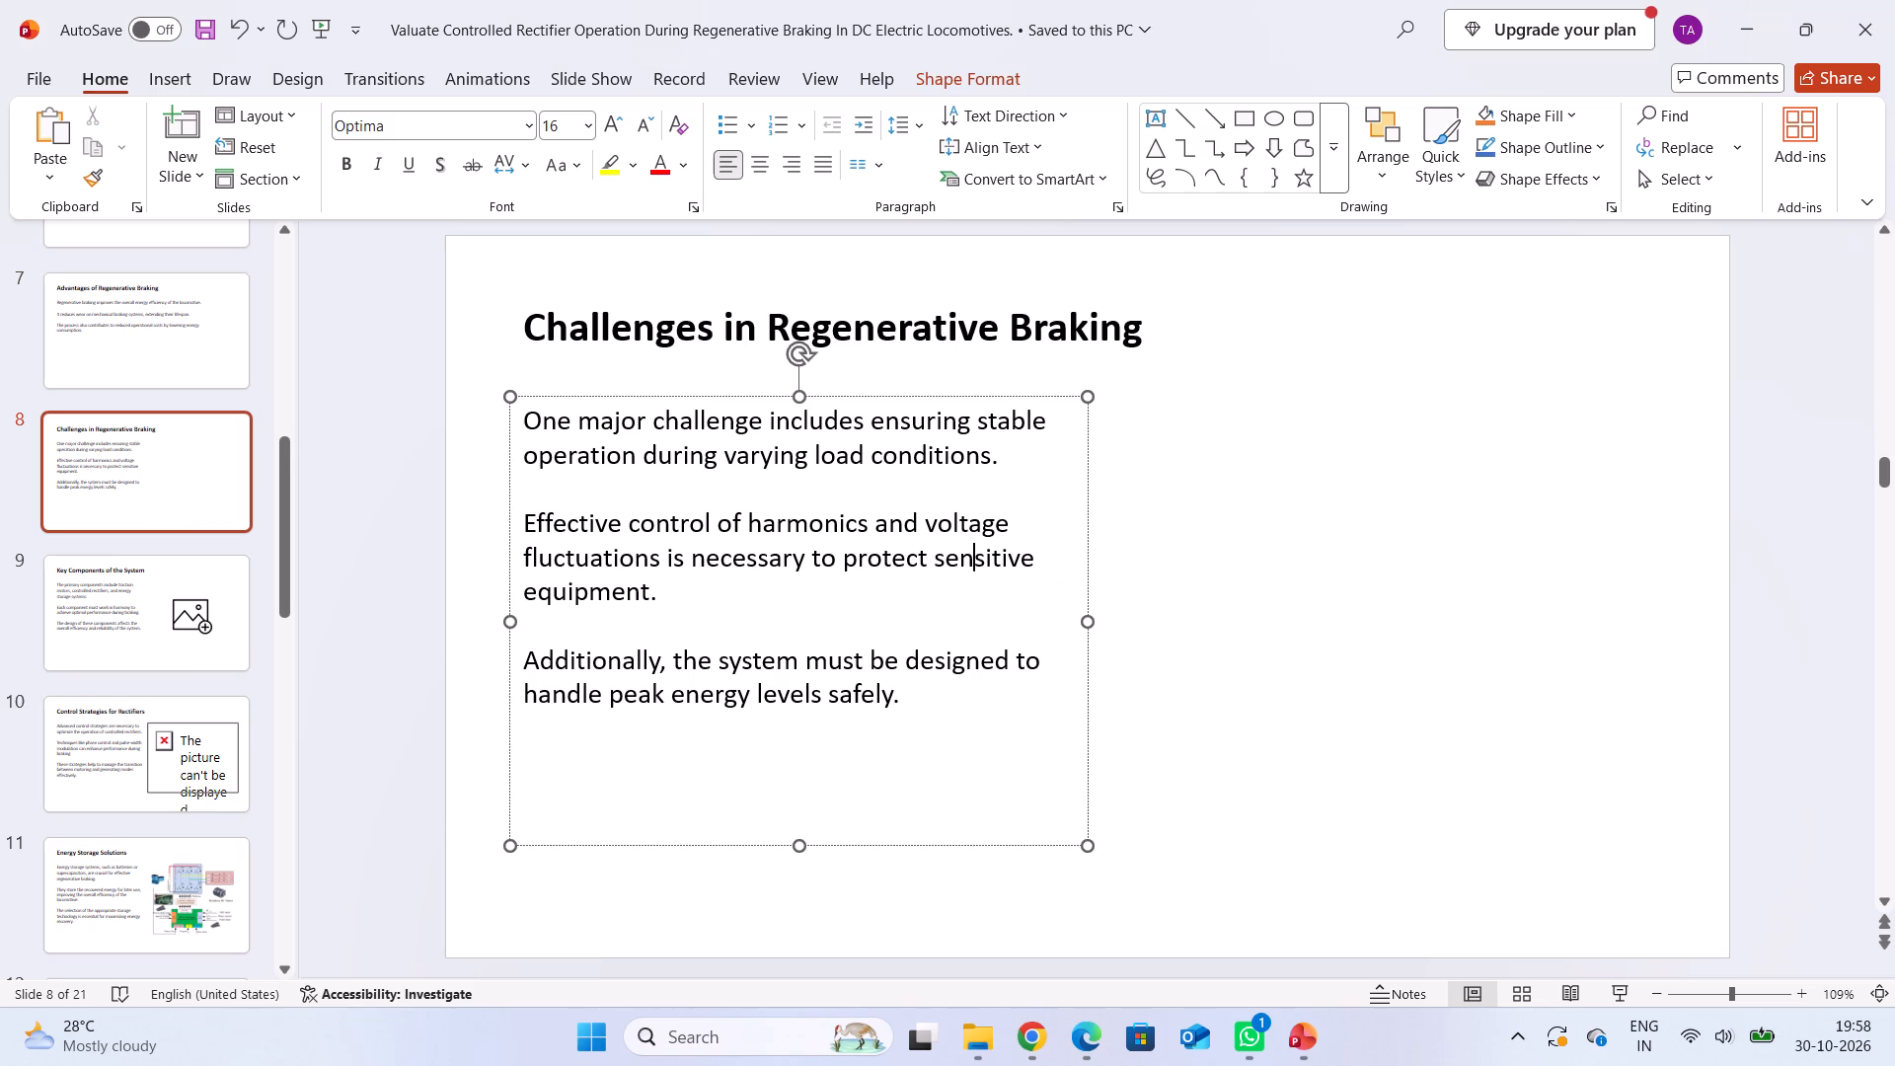
left_click_drag(1092, 627, 1647, 649)
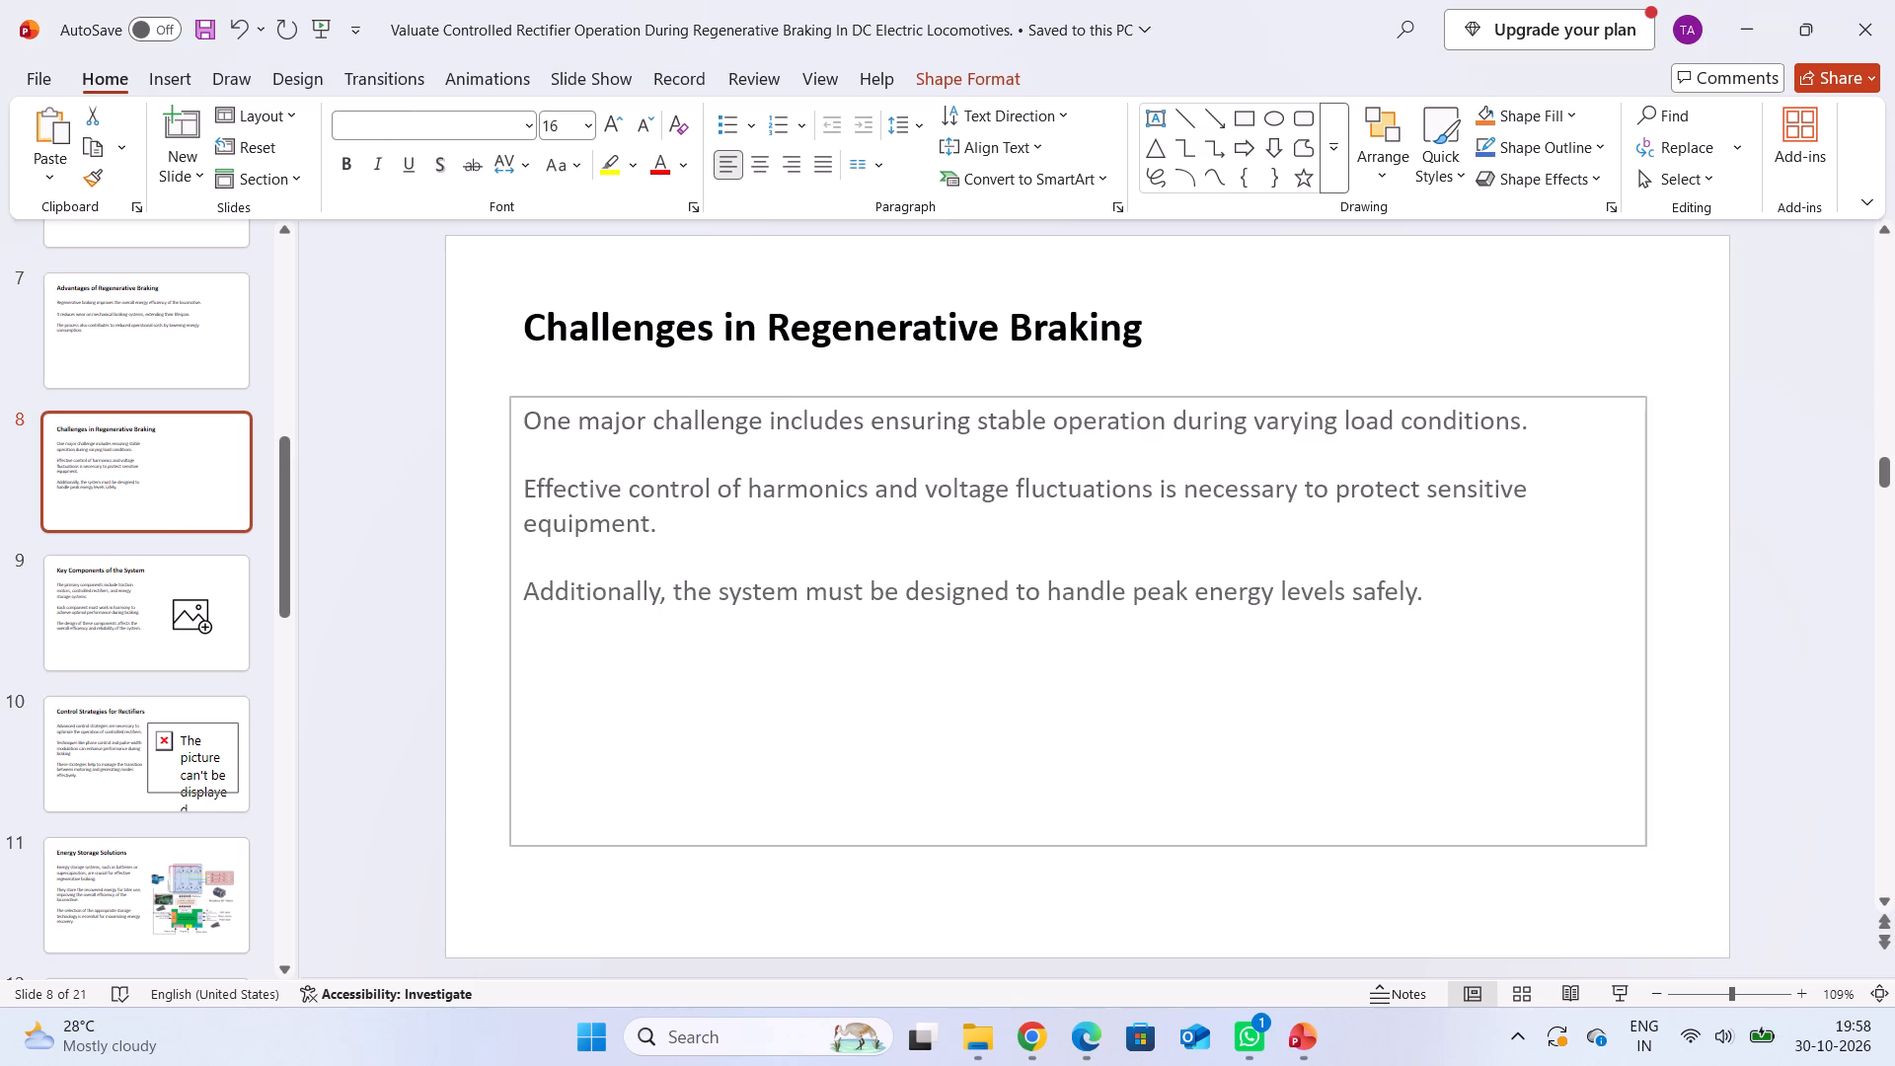
left_click_drag(1647, 649, 1647, 650)
On slide 9, "Key Components of the System", delete the placeholder picture icon and widen the body text box across most of the slide.
left_click(189, 618)
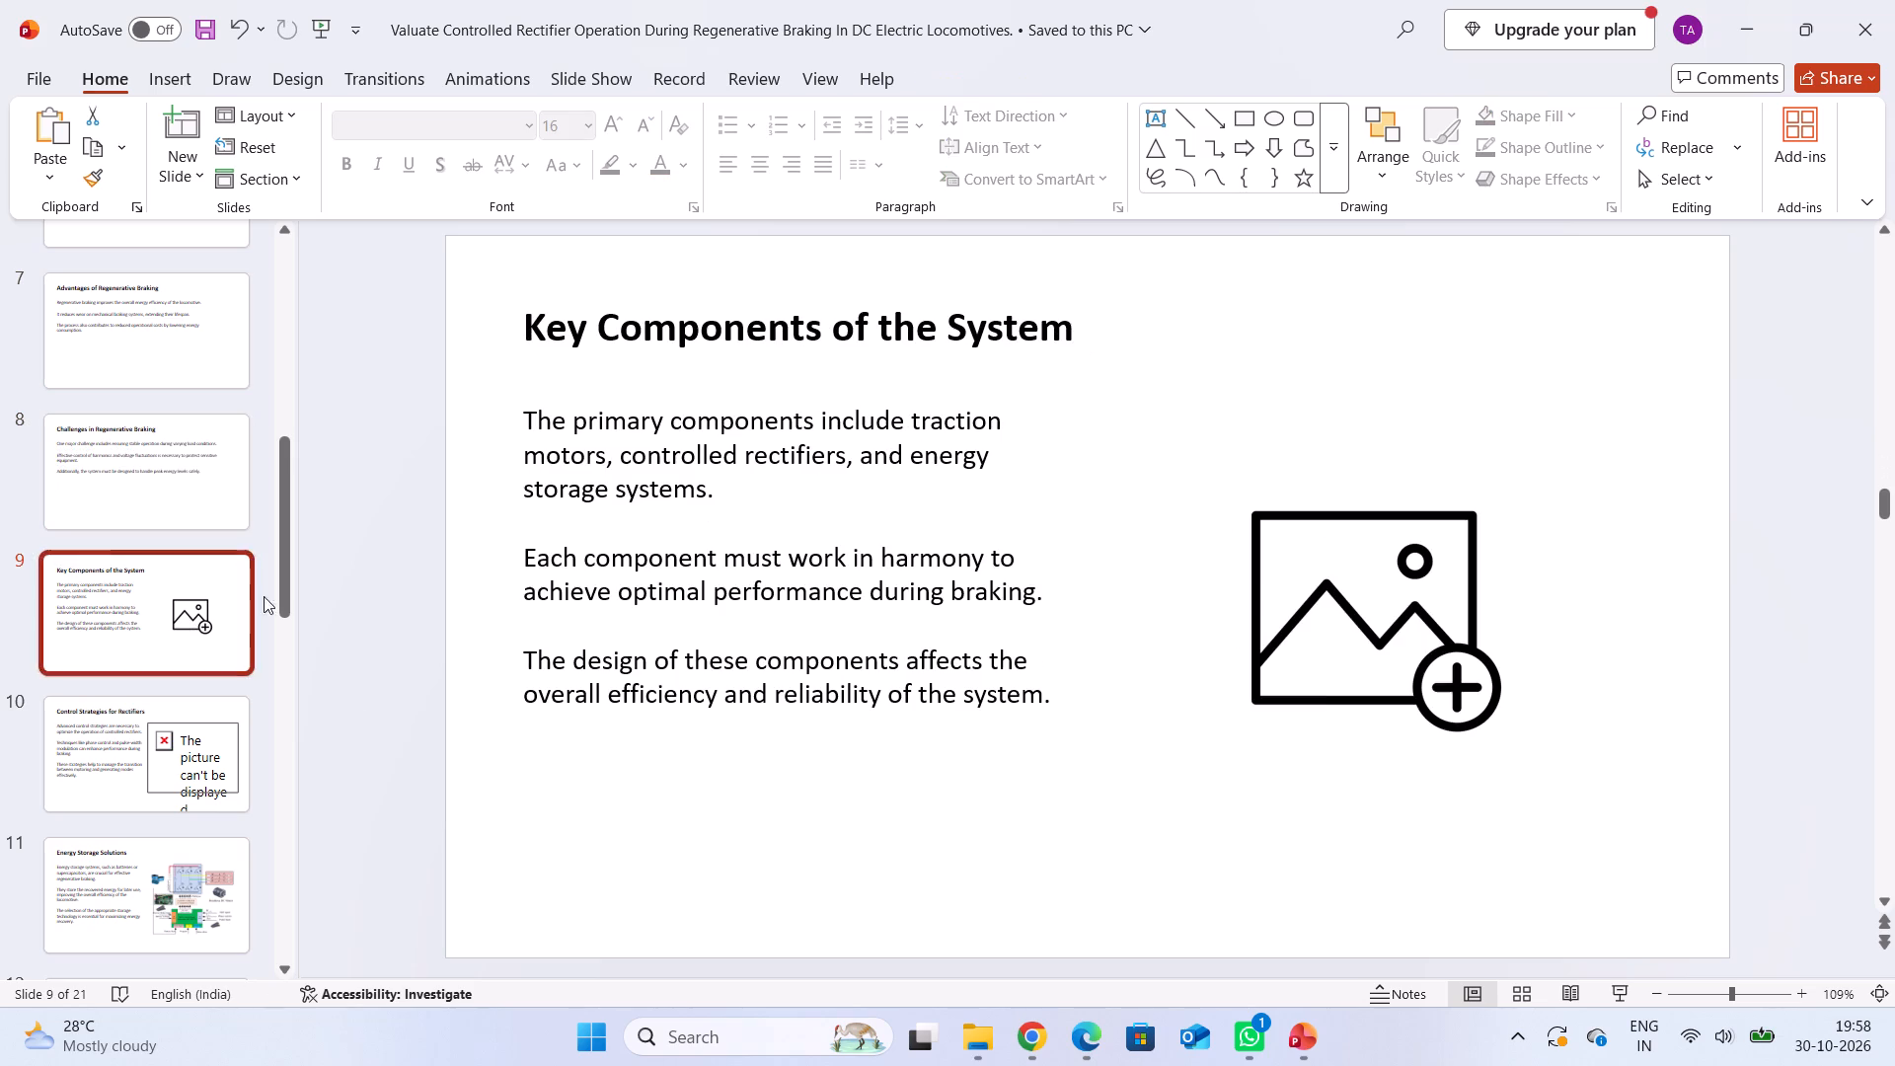
left_click(1278, 599)
key("Delete")
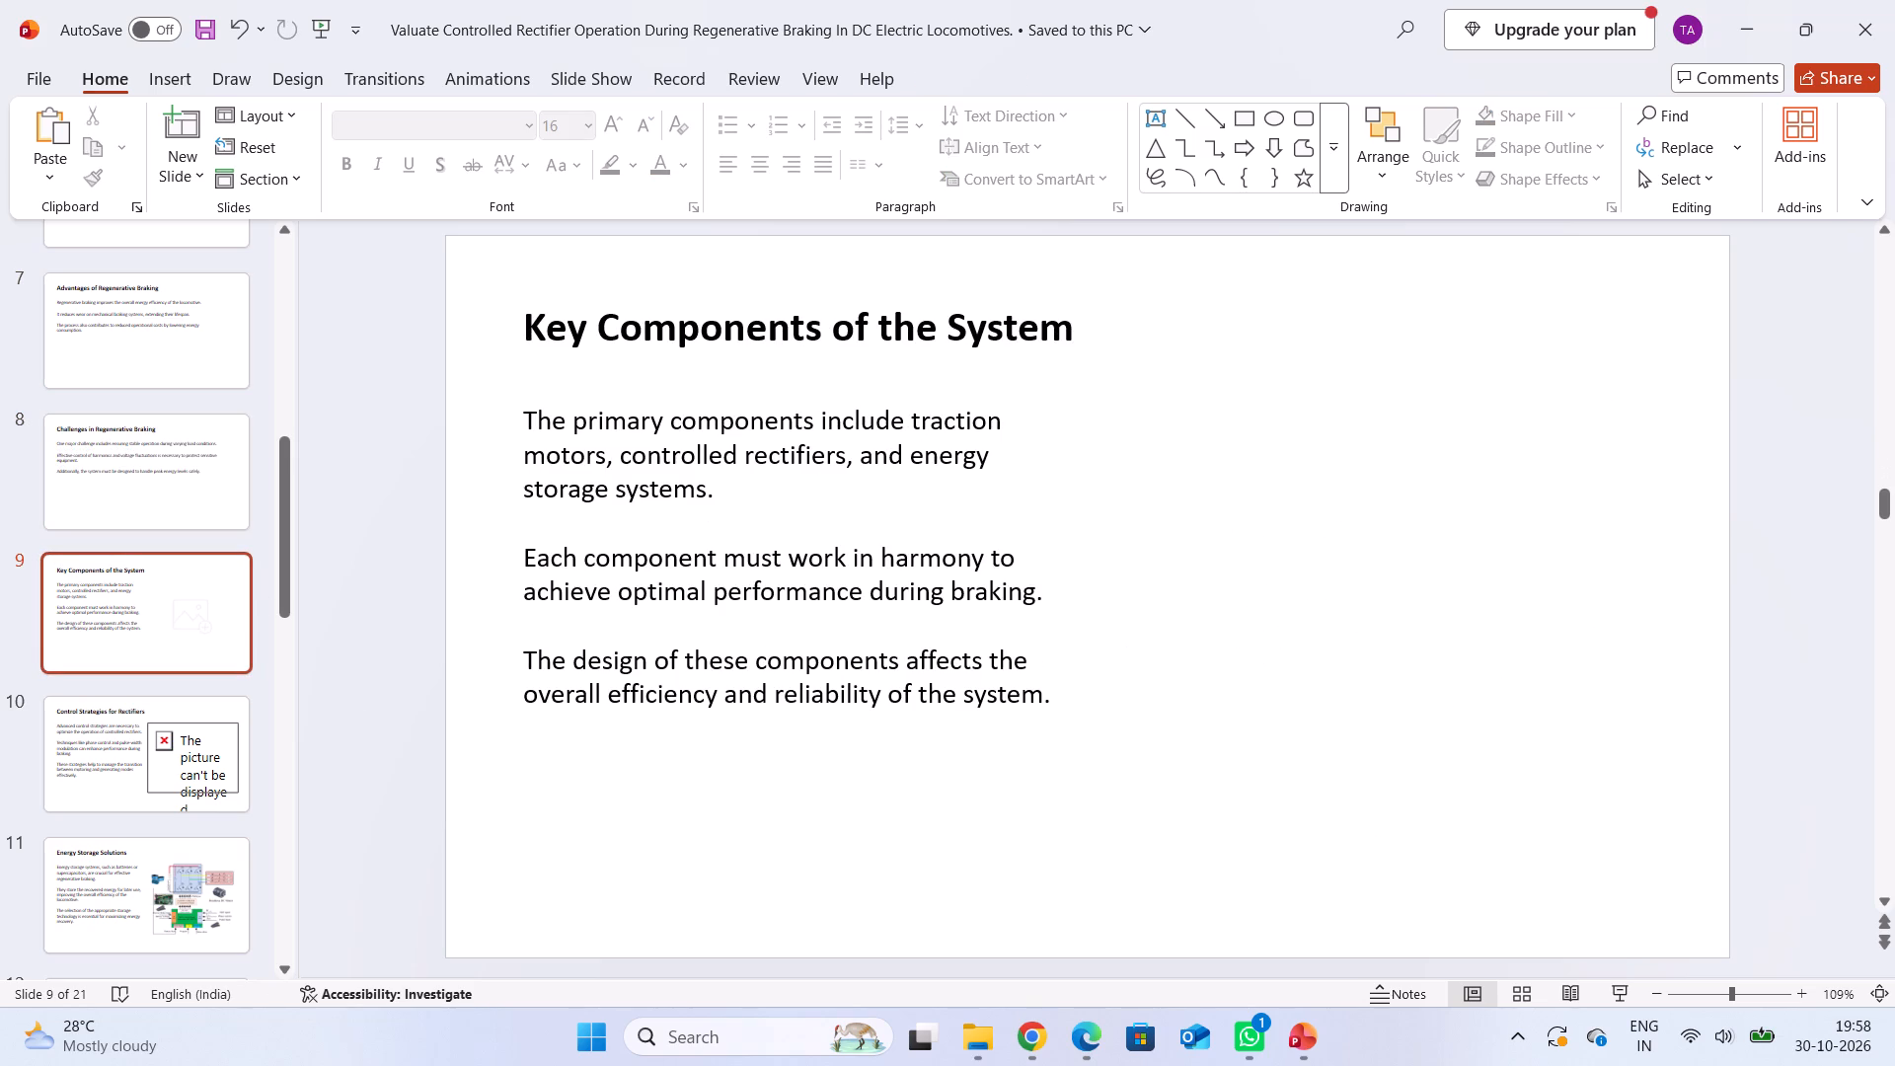
left_click(913, 625)
left_click_drag(1093, 625, 1618, 650)
On slide 10, "Control Strategies for Rectifiers", delete the broken picture and widen the body text box across most of the slide.
left_click(219, 740)
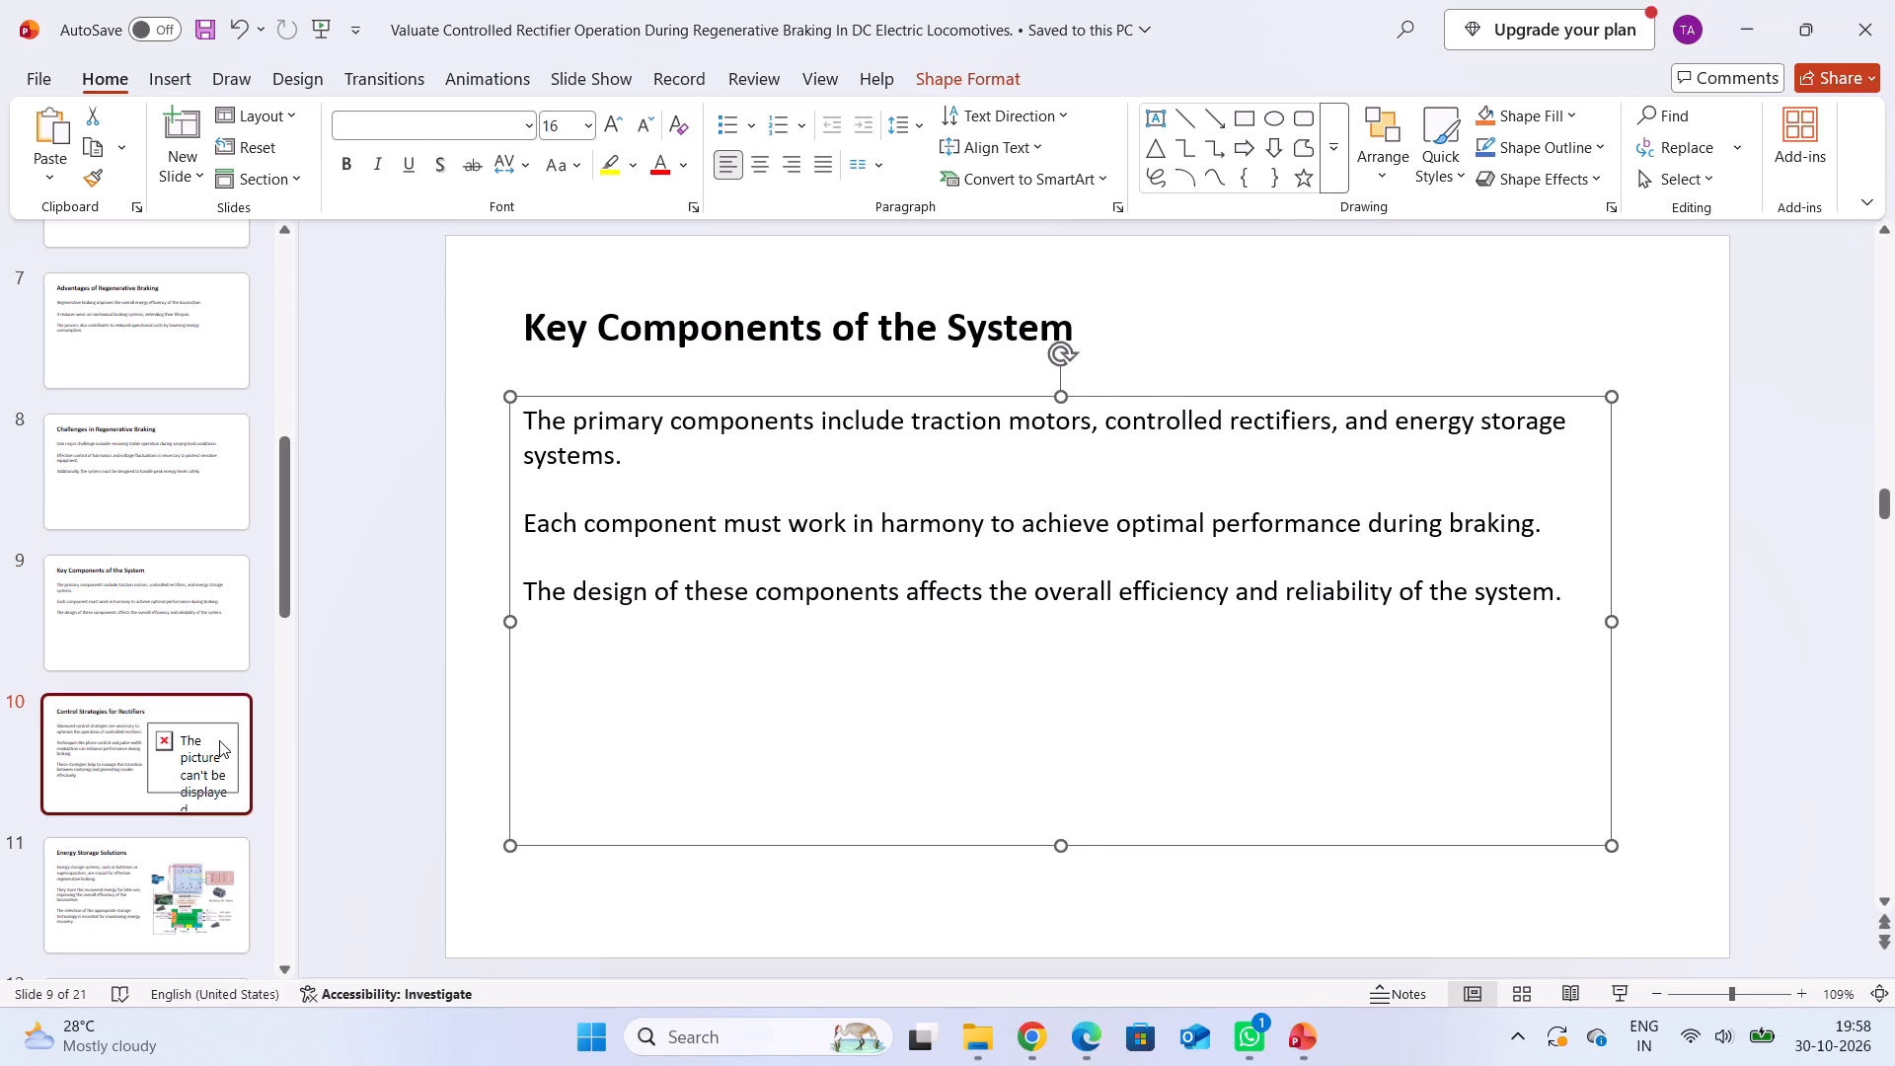
left_click(1277, 595)
key("Delete")
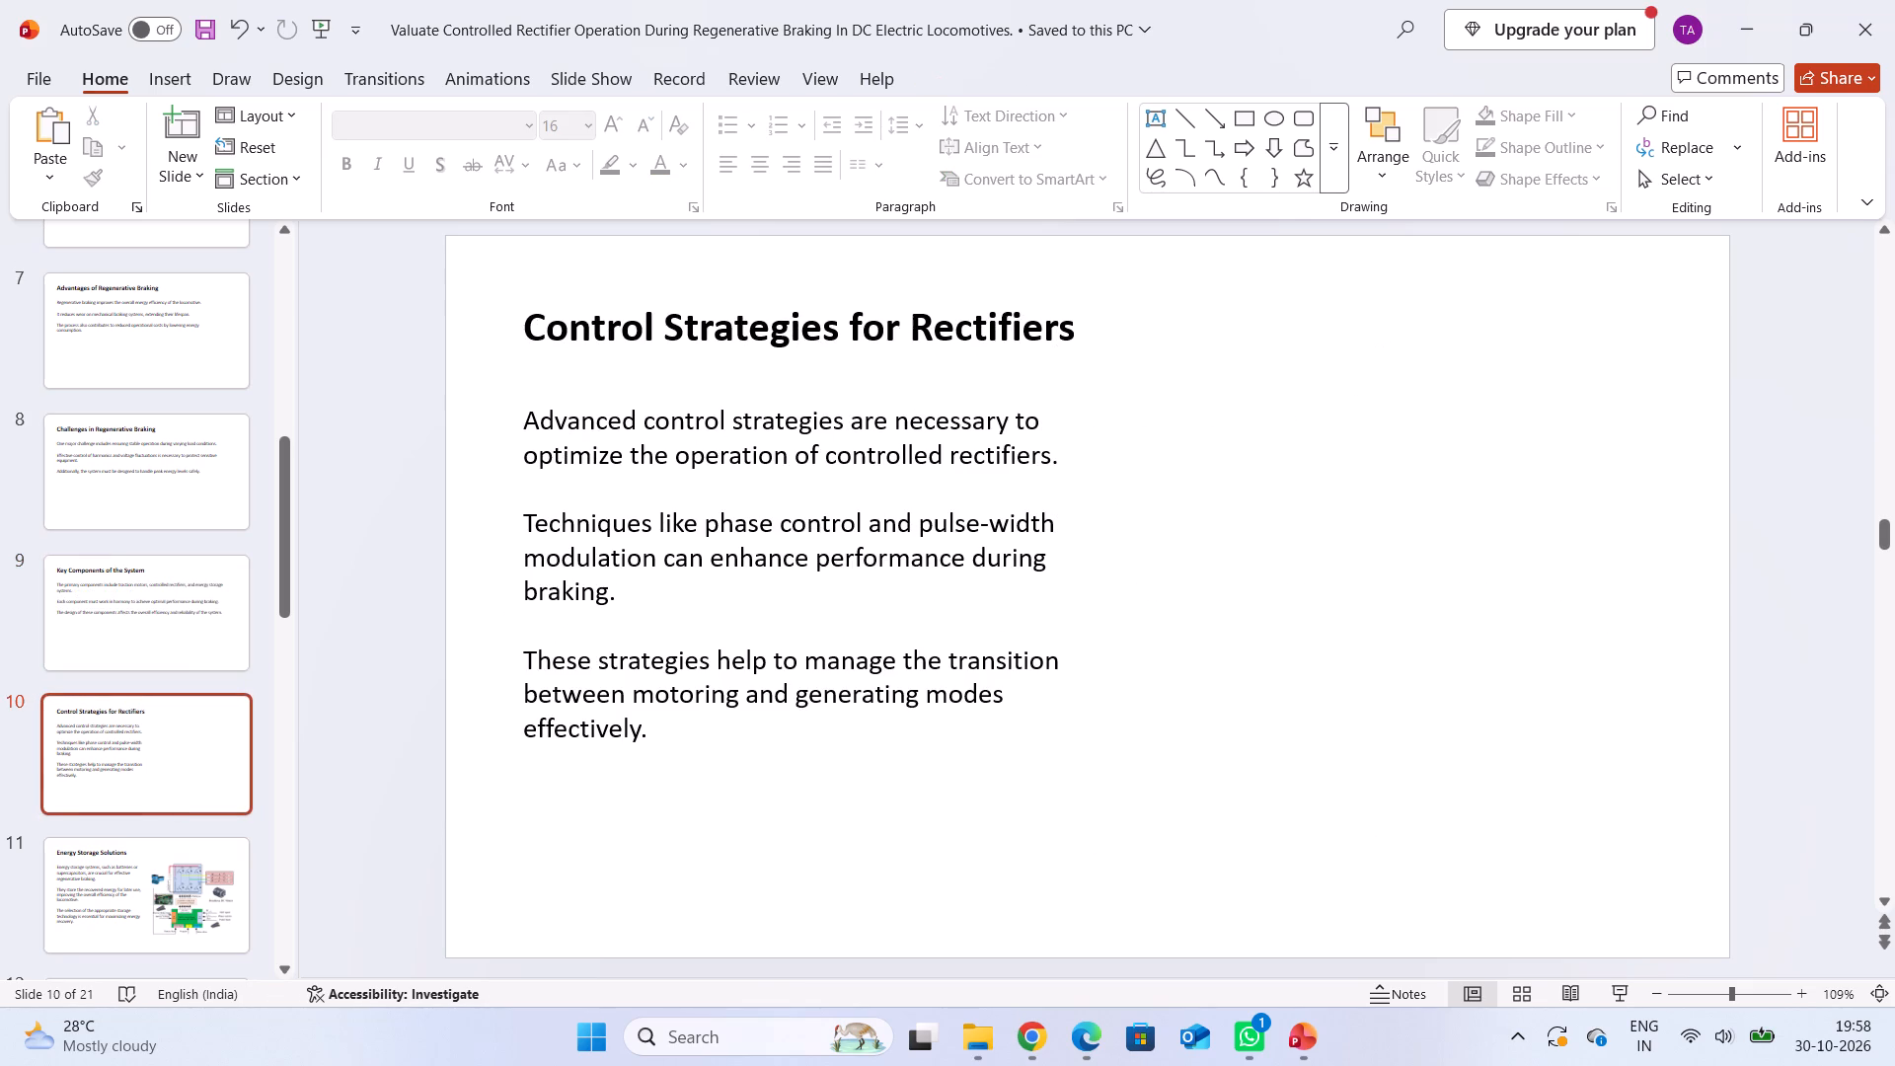
left_click(936, 545)
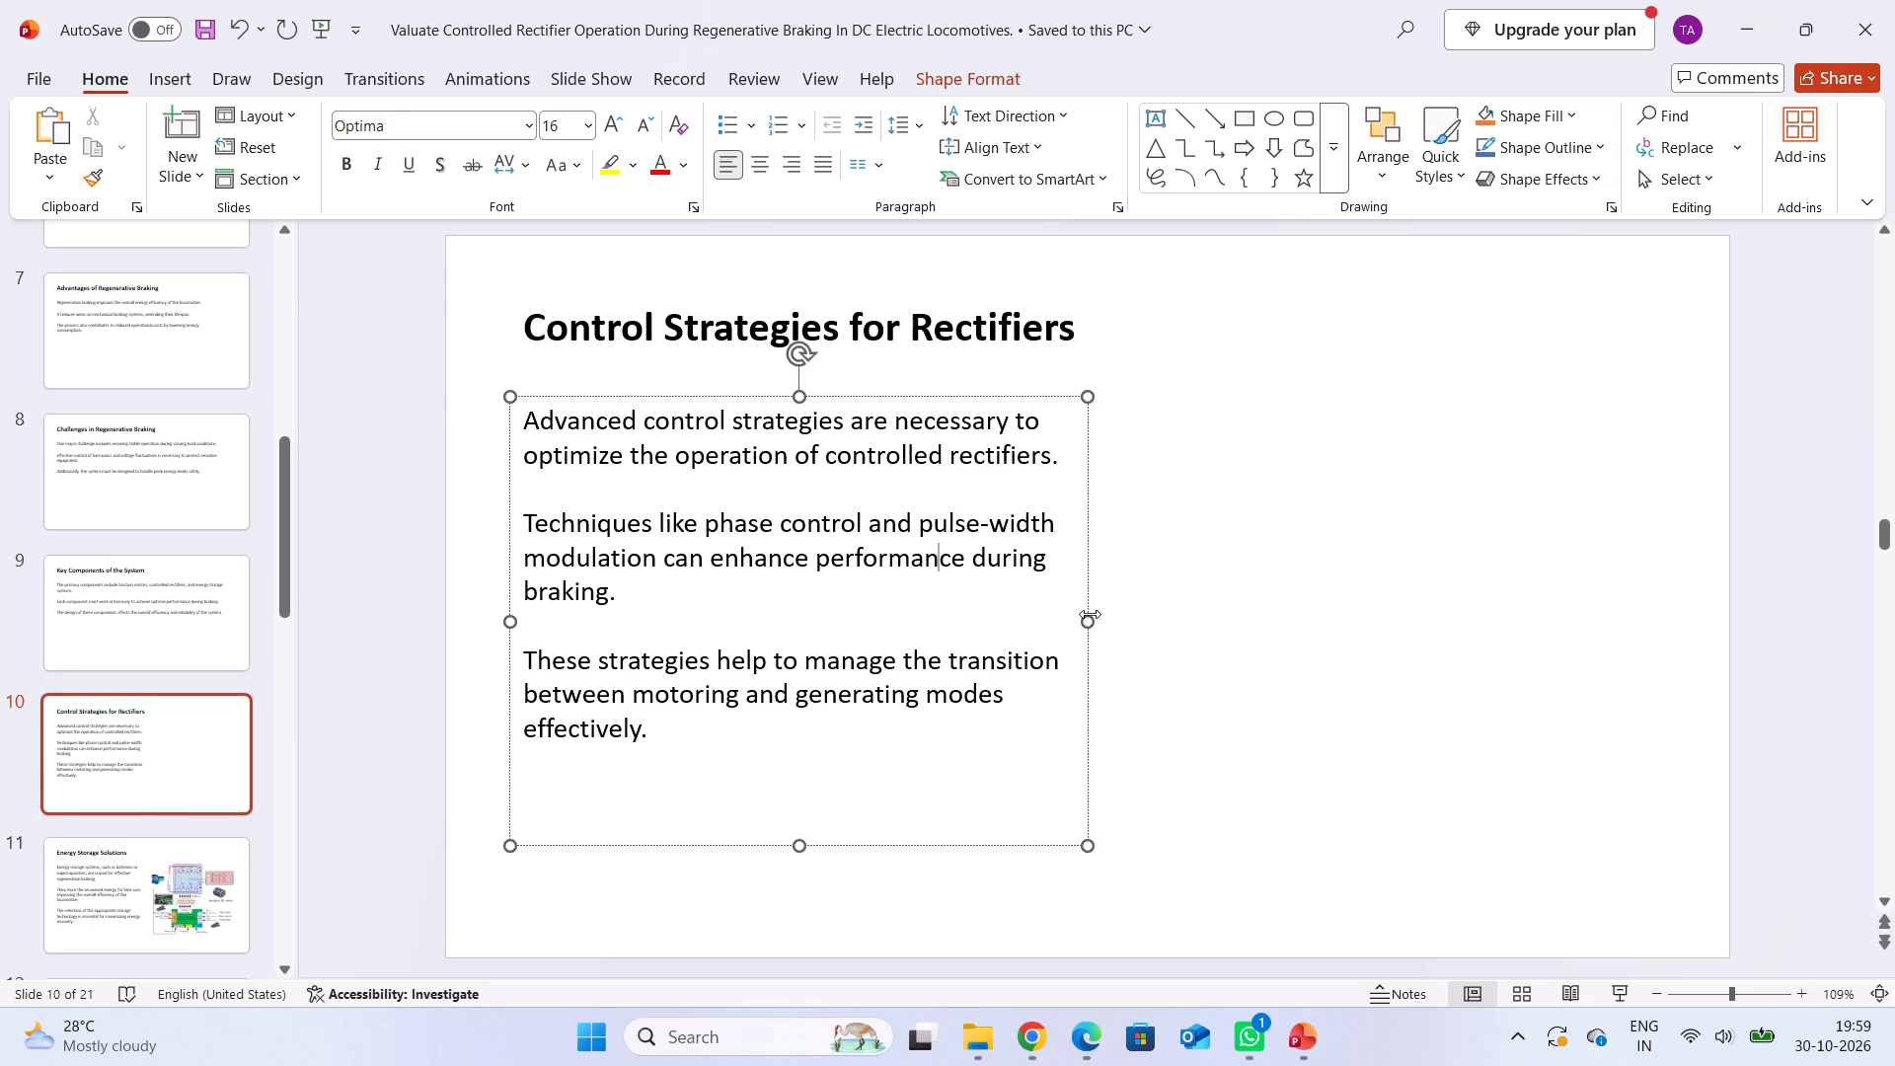
left_click_drag(1090, 614, 1562, 631)
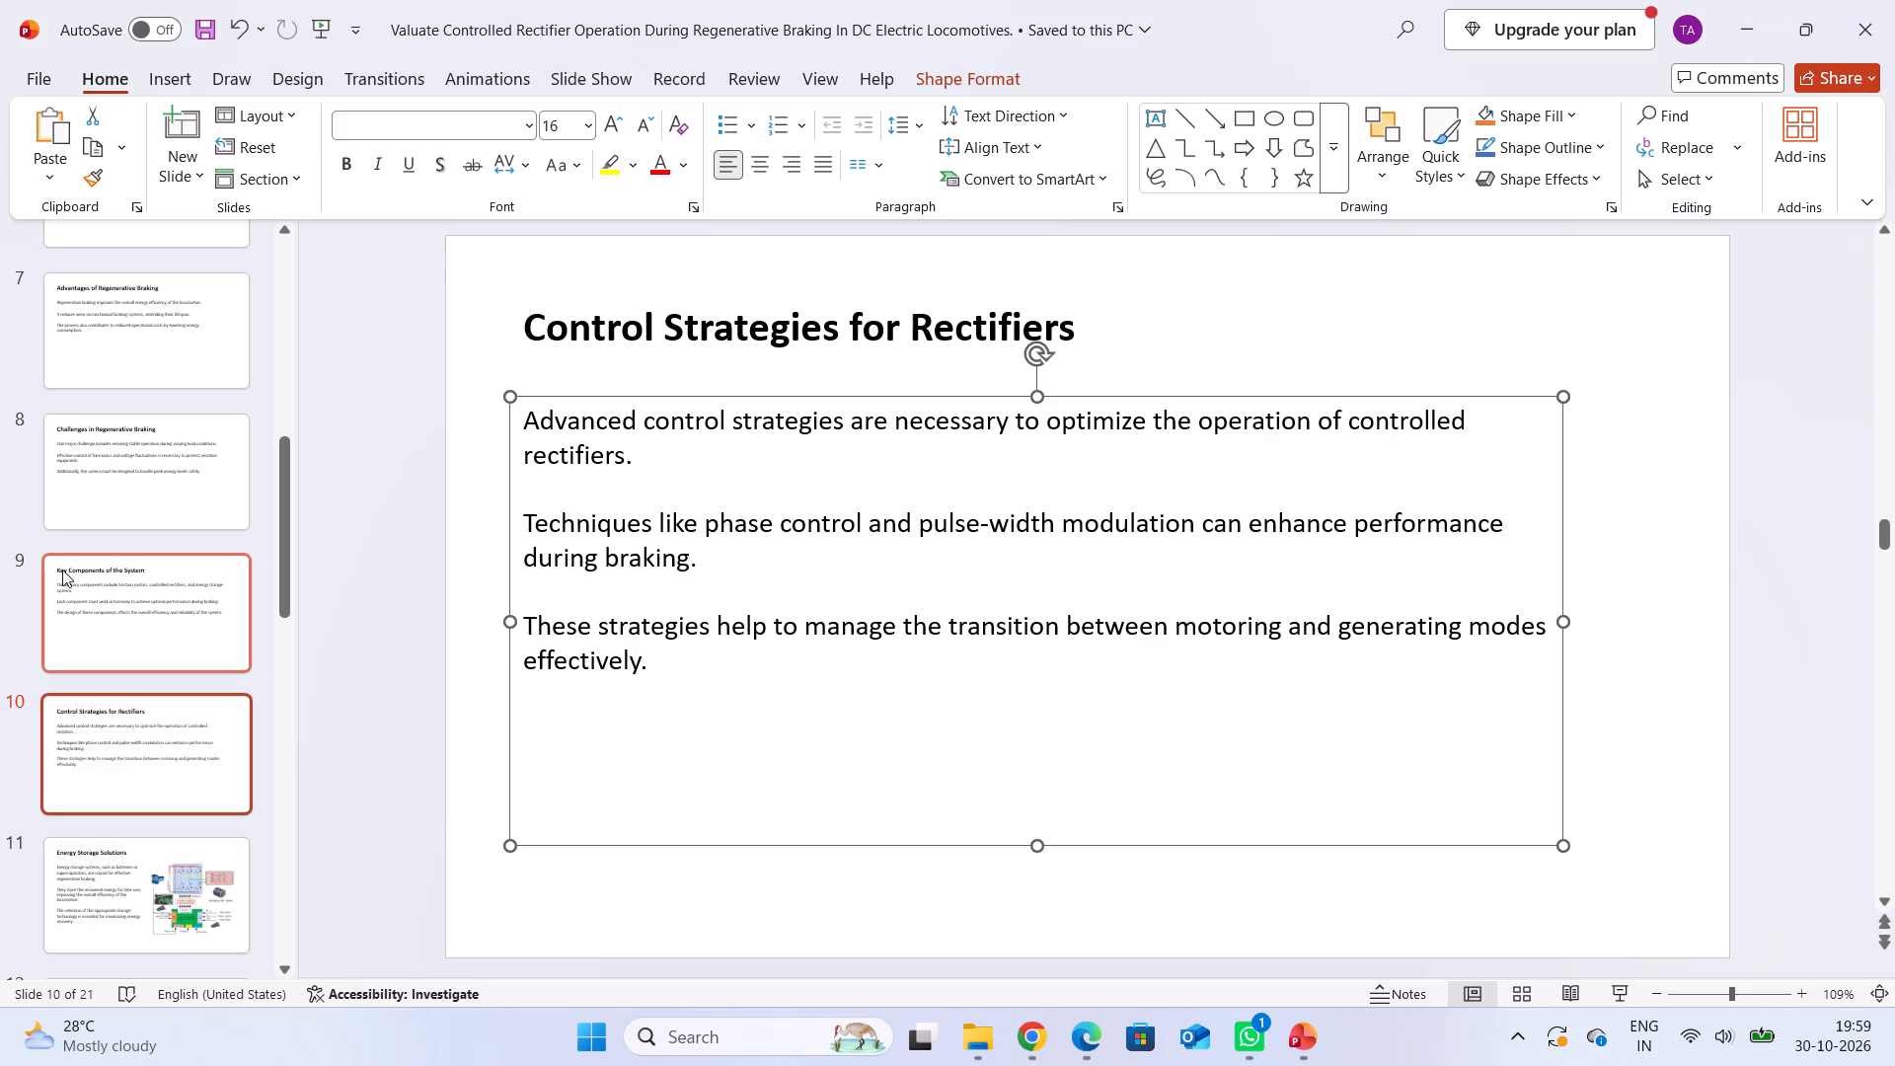
On slide 14, "Case Studies of Successful Implementations", delete the broken picture and widen the body text box across most of the slide.
scroll(77, 579, "down", 4)
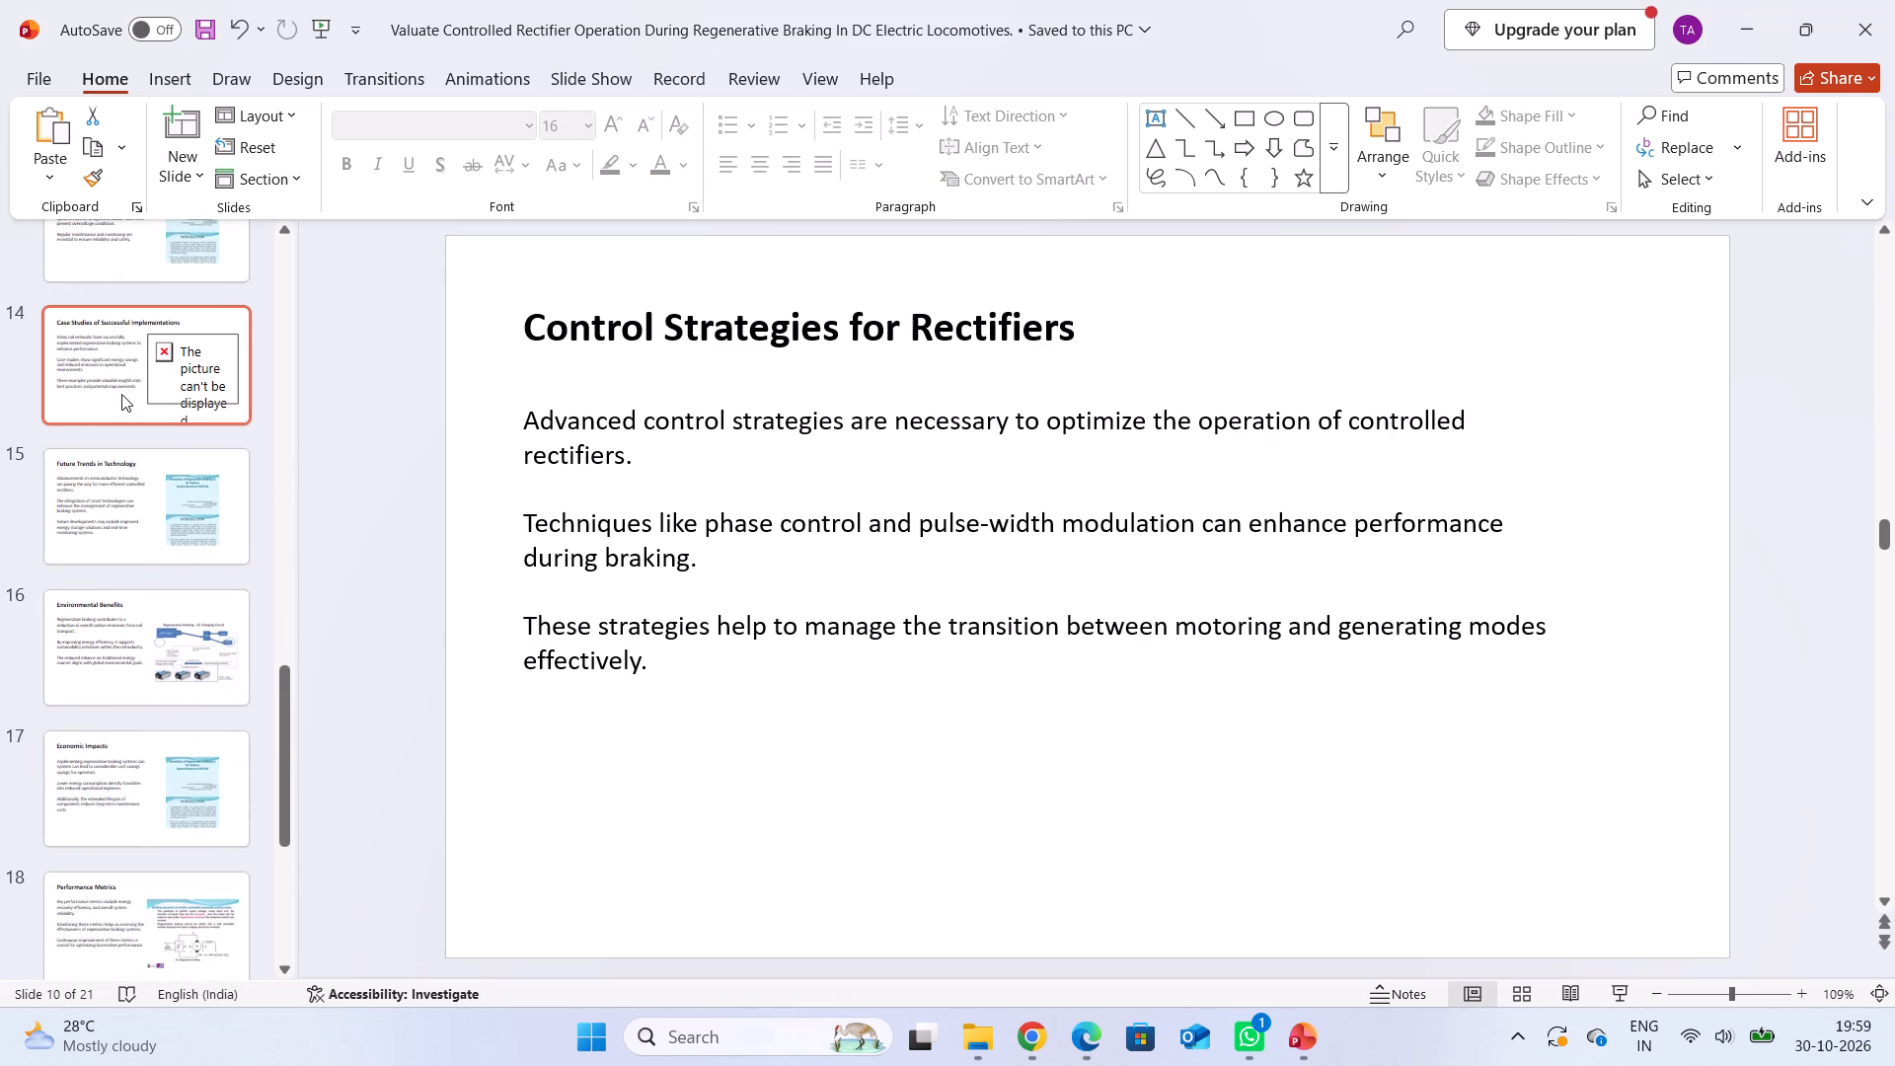
left_click(146, 327)
left_click(1426, 561)
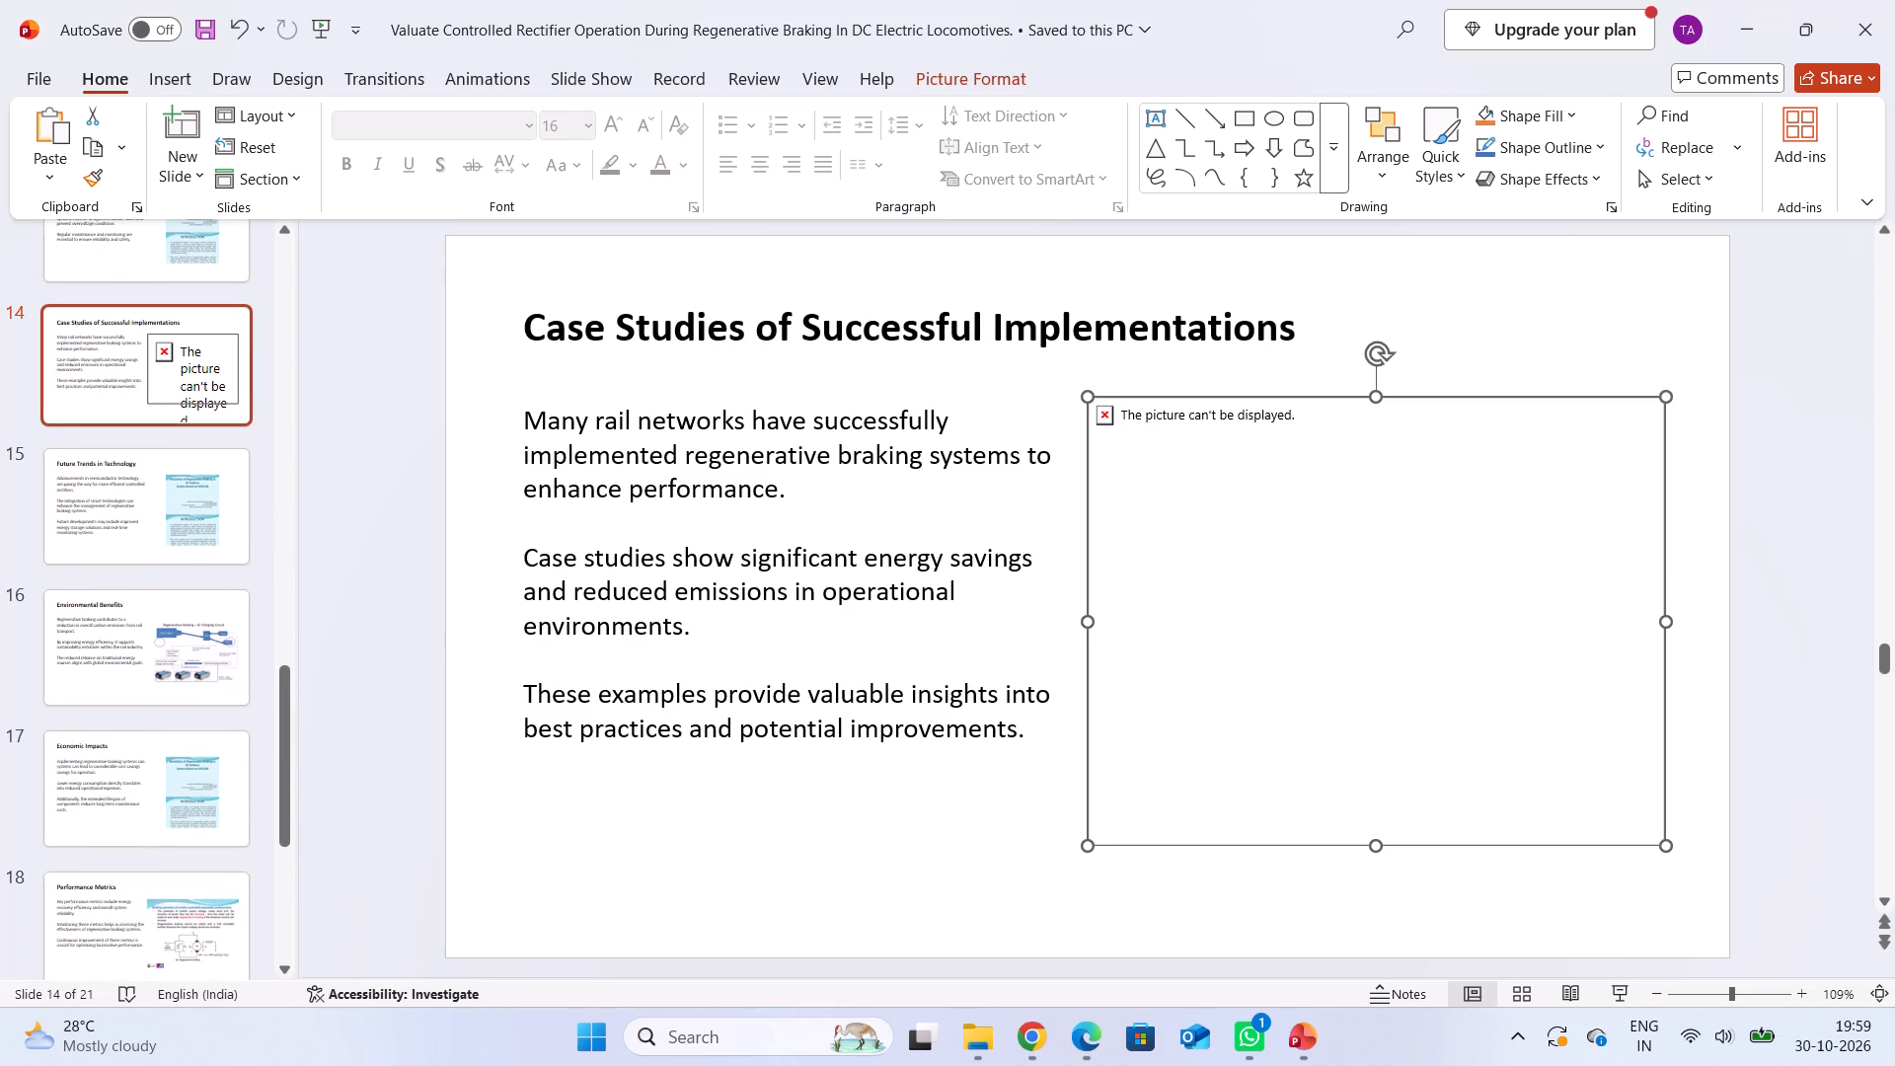
key("Delete")
left_click(989, 550)
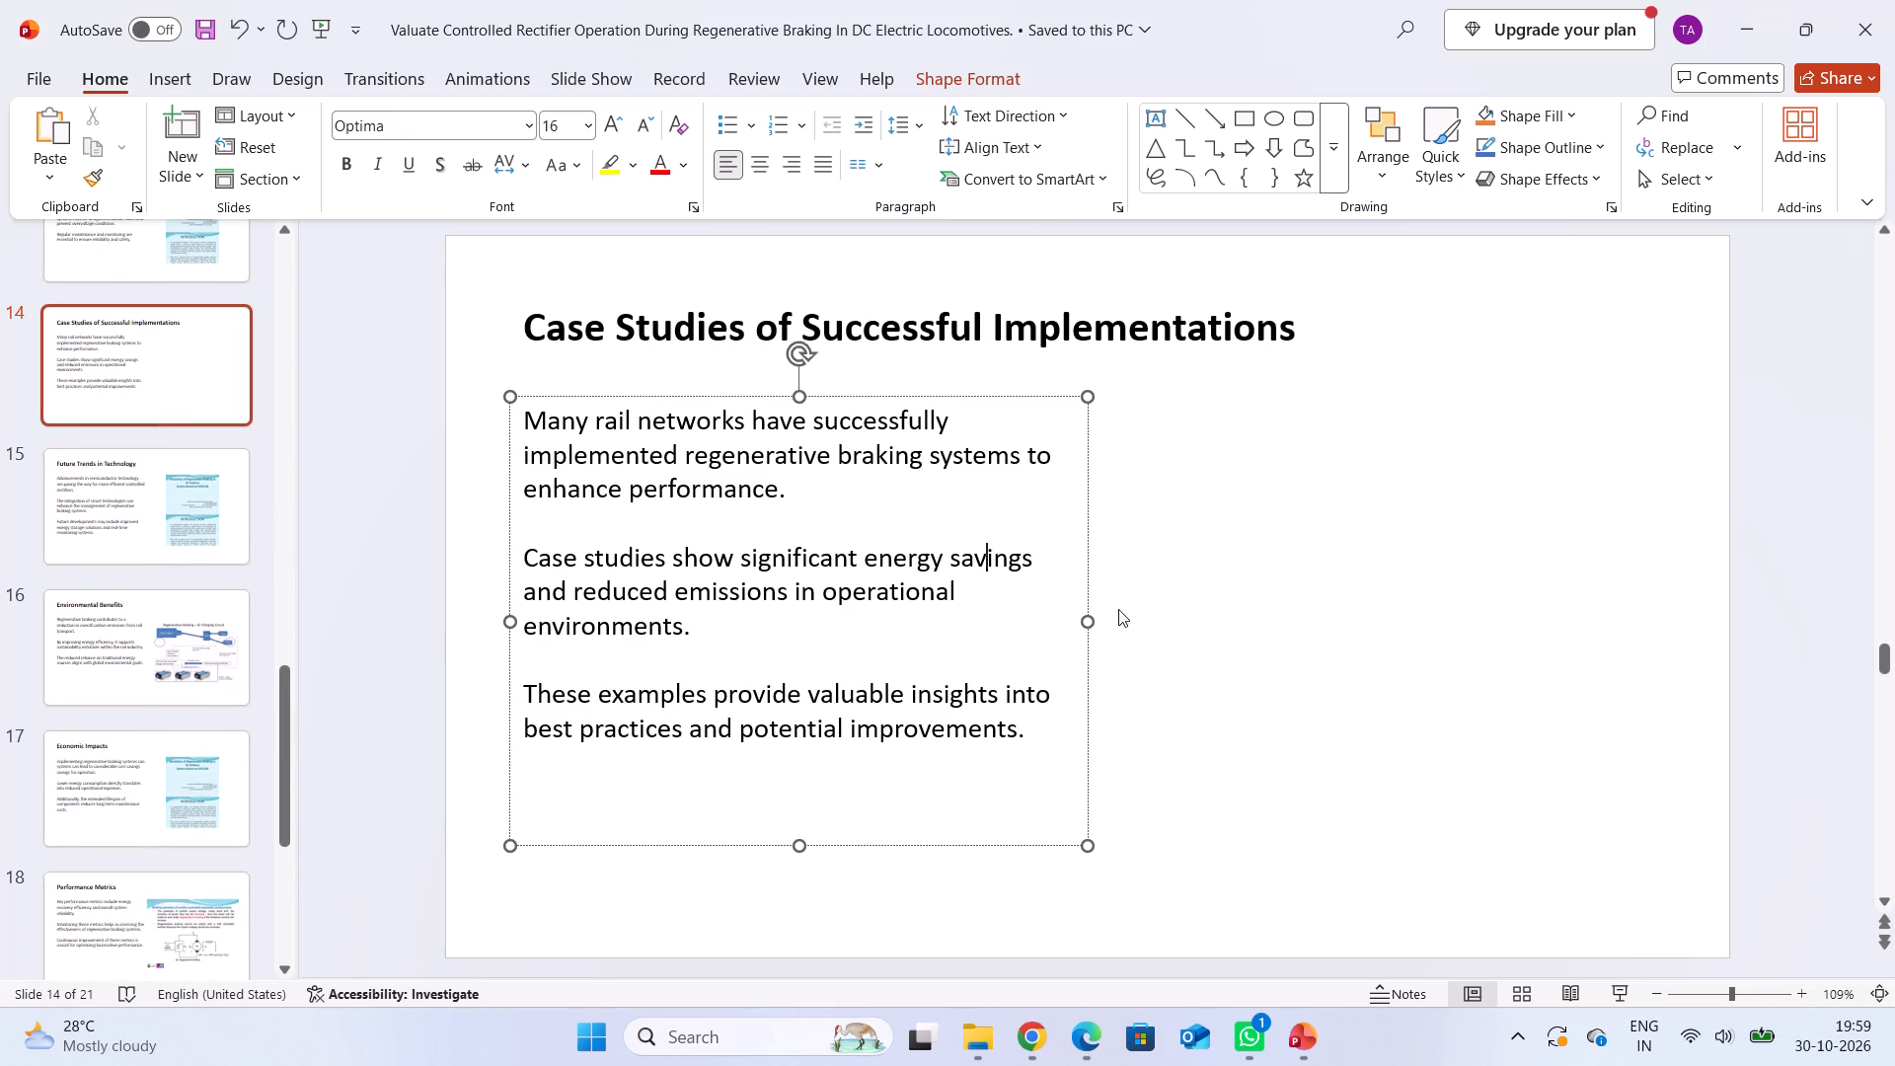
left_click_drag(1090, 618, 1575, 638)
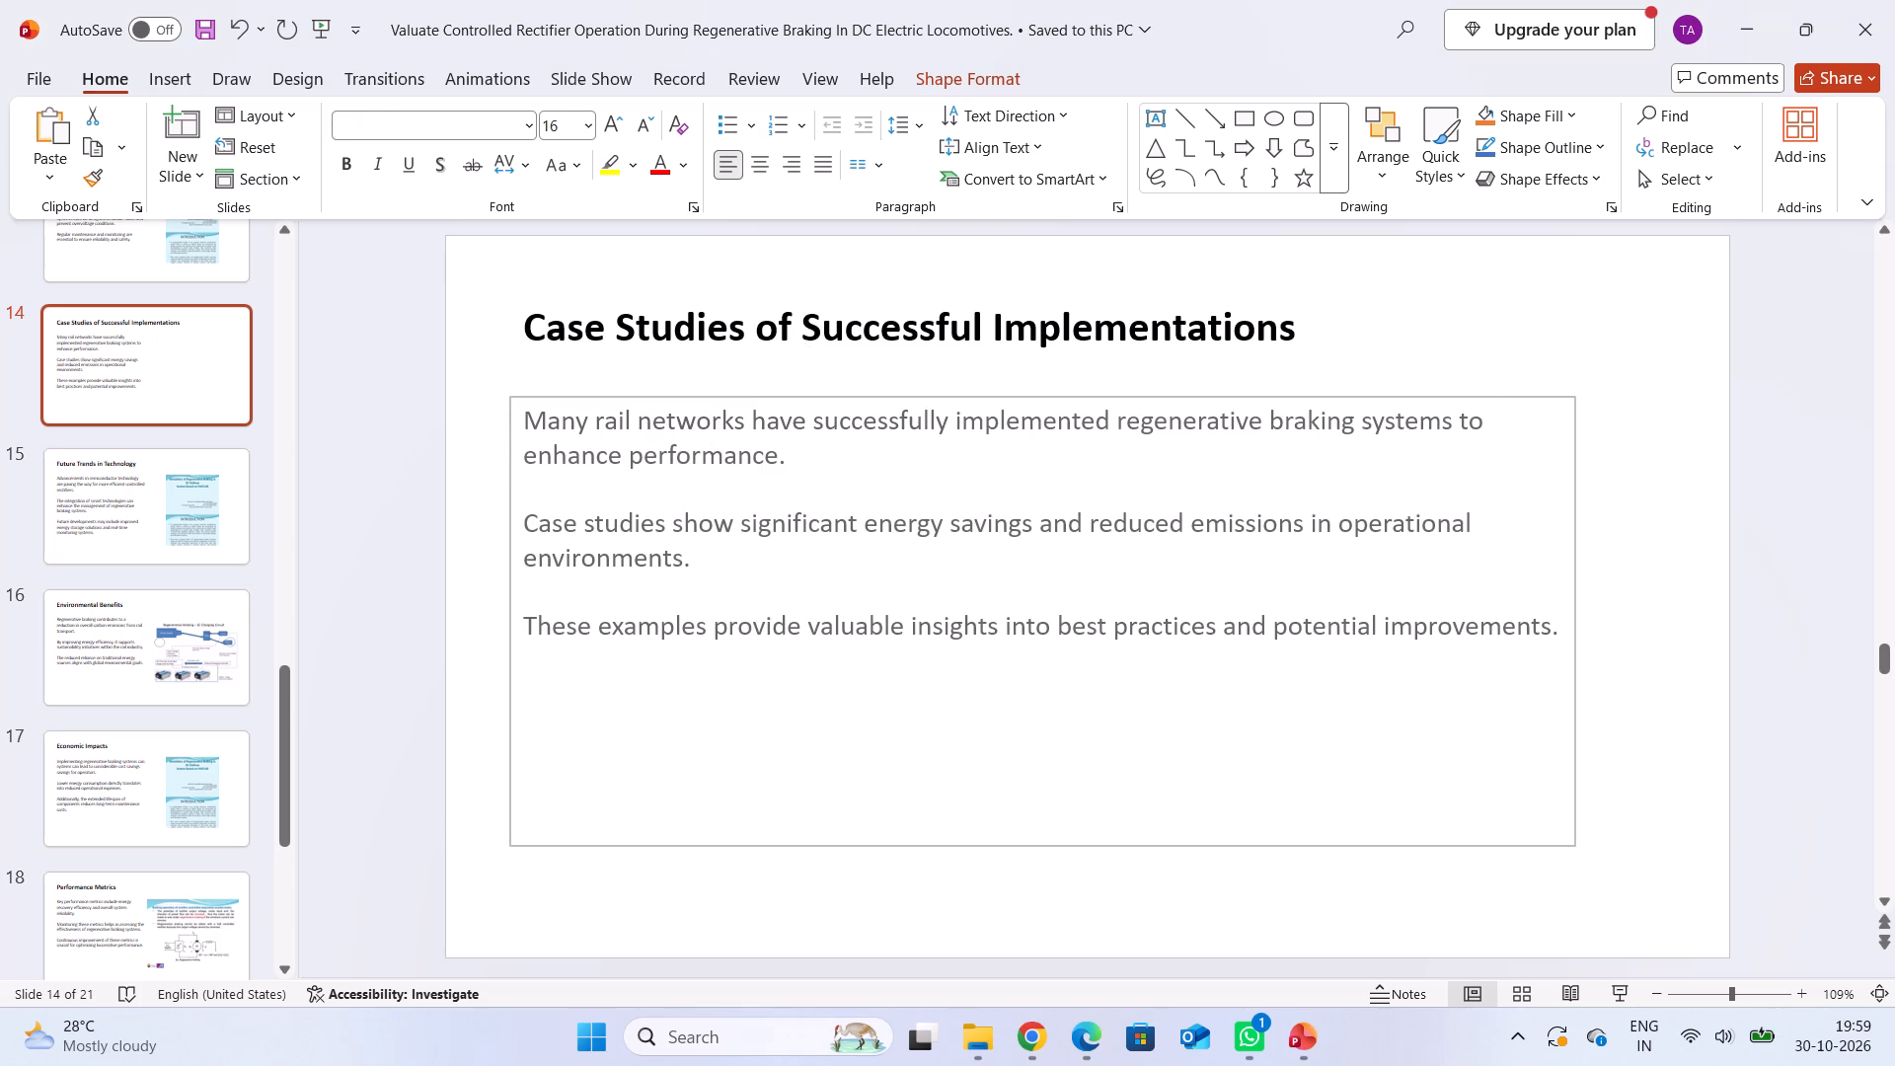
left_click_drag(1575, 638, 1568, 644)
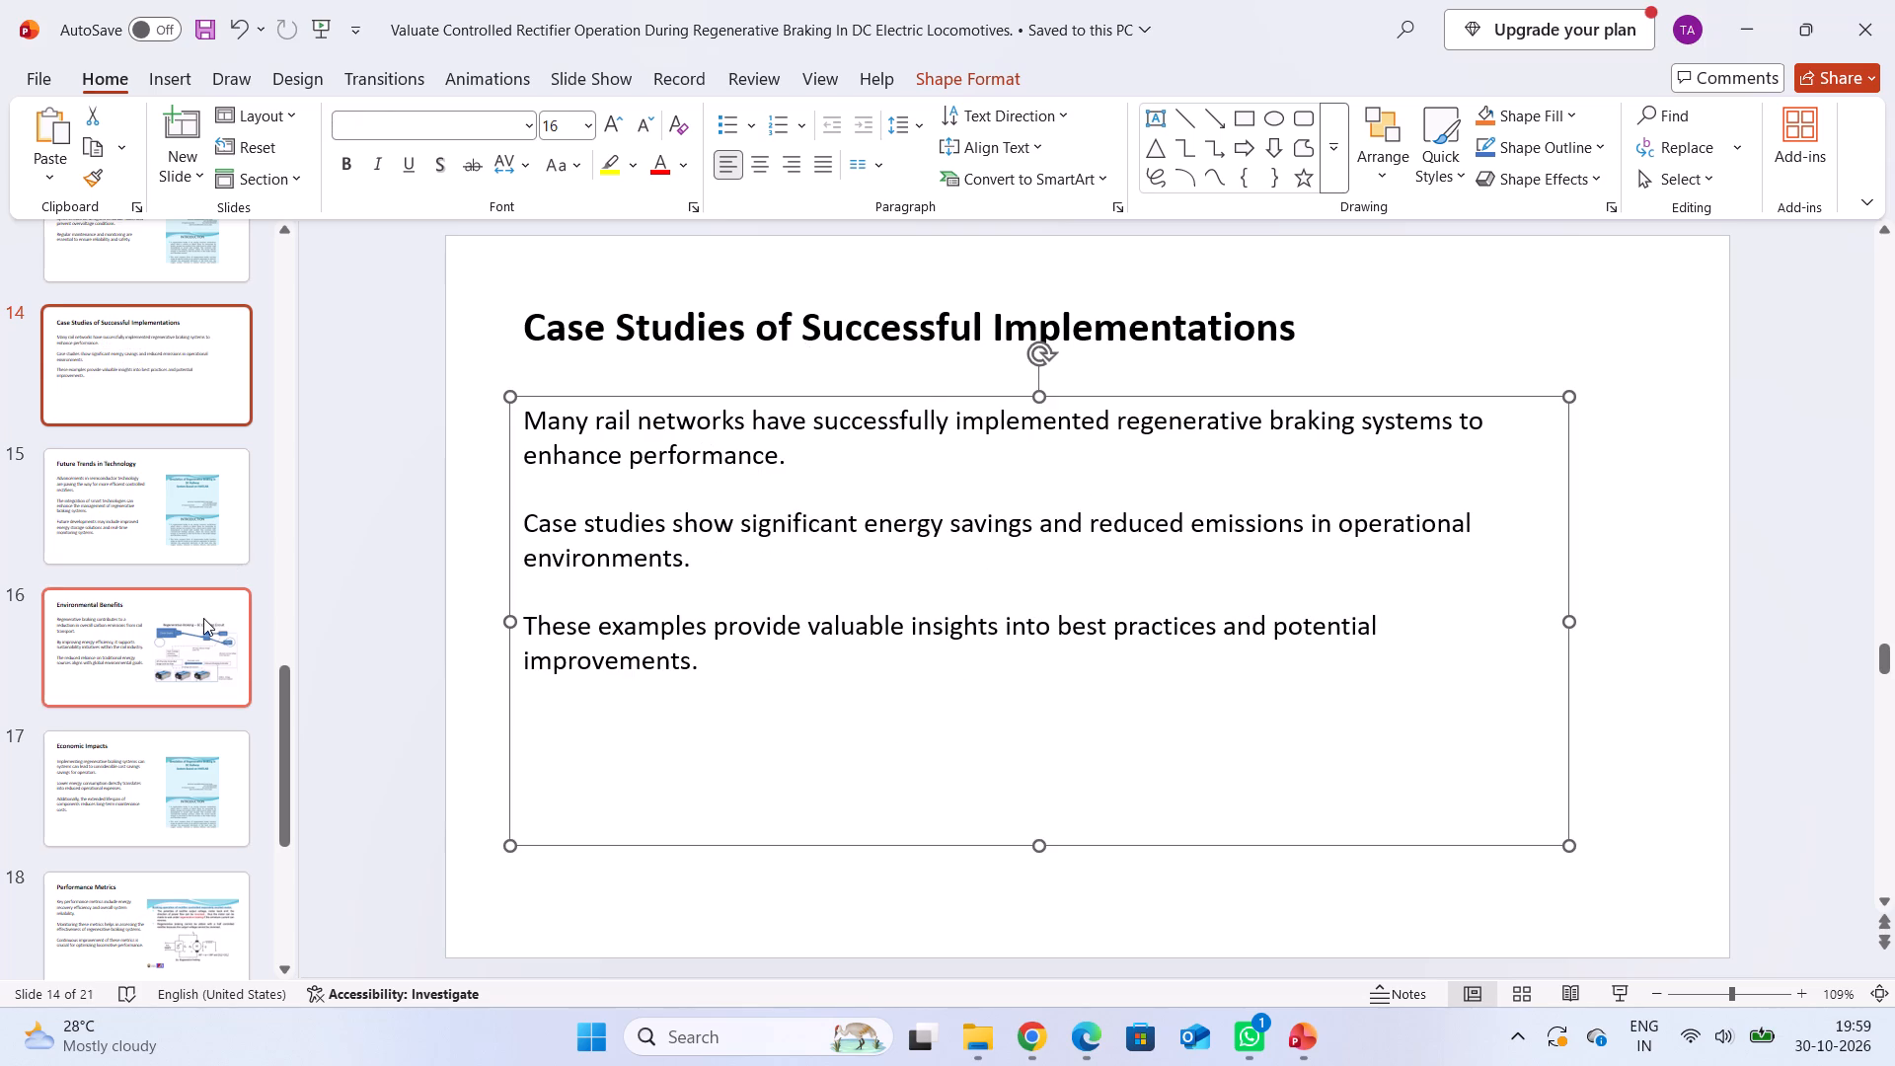
On slide 19, "Regulations and Standards", delete the placeholder picture icon and widen the body text box across most of the slide.
scroll(203, 618, "down", 2)
left_click(203, 618)
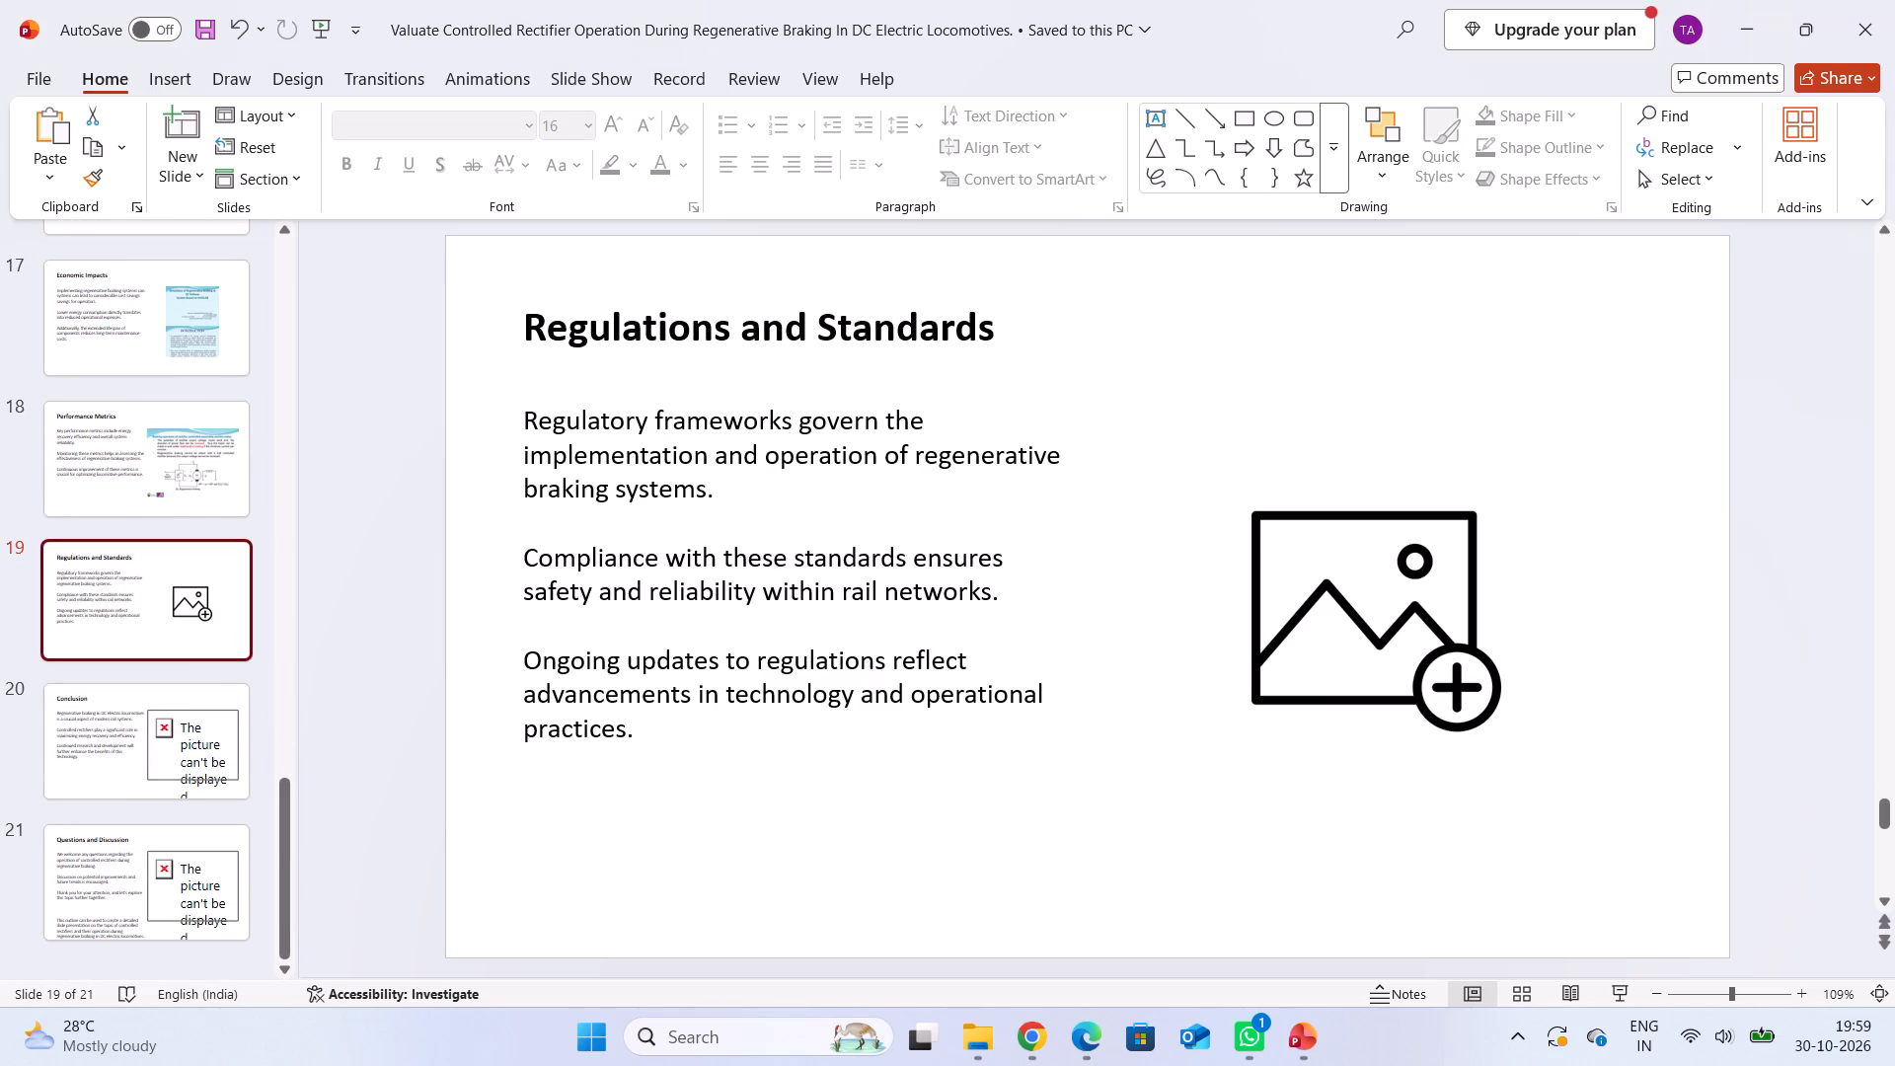
left_click(1376, 612)
key("Delete")
left_click(916, 543)
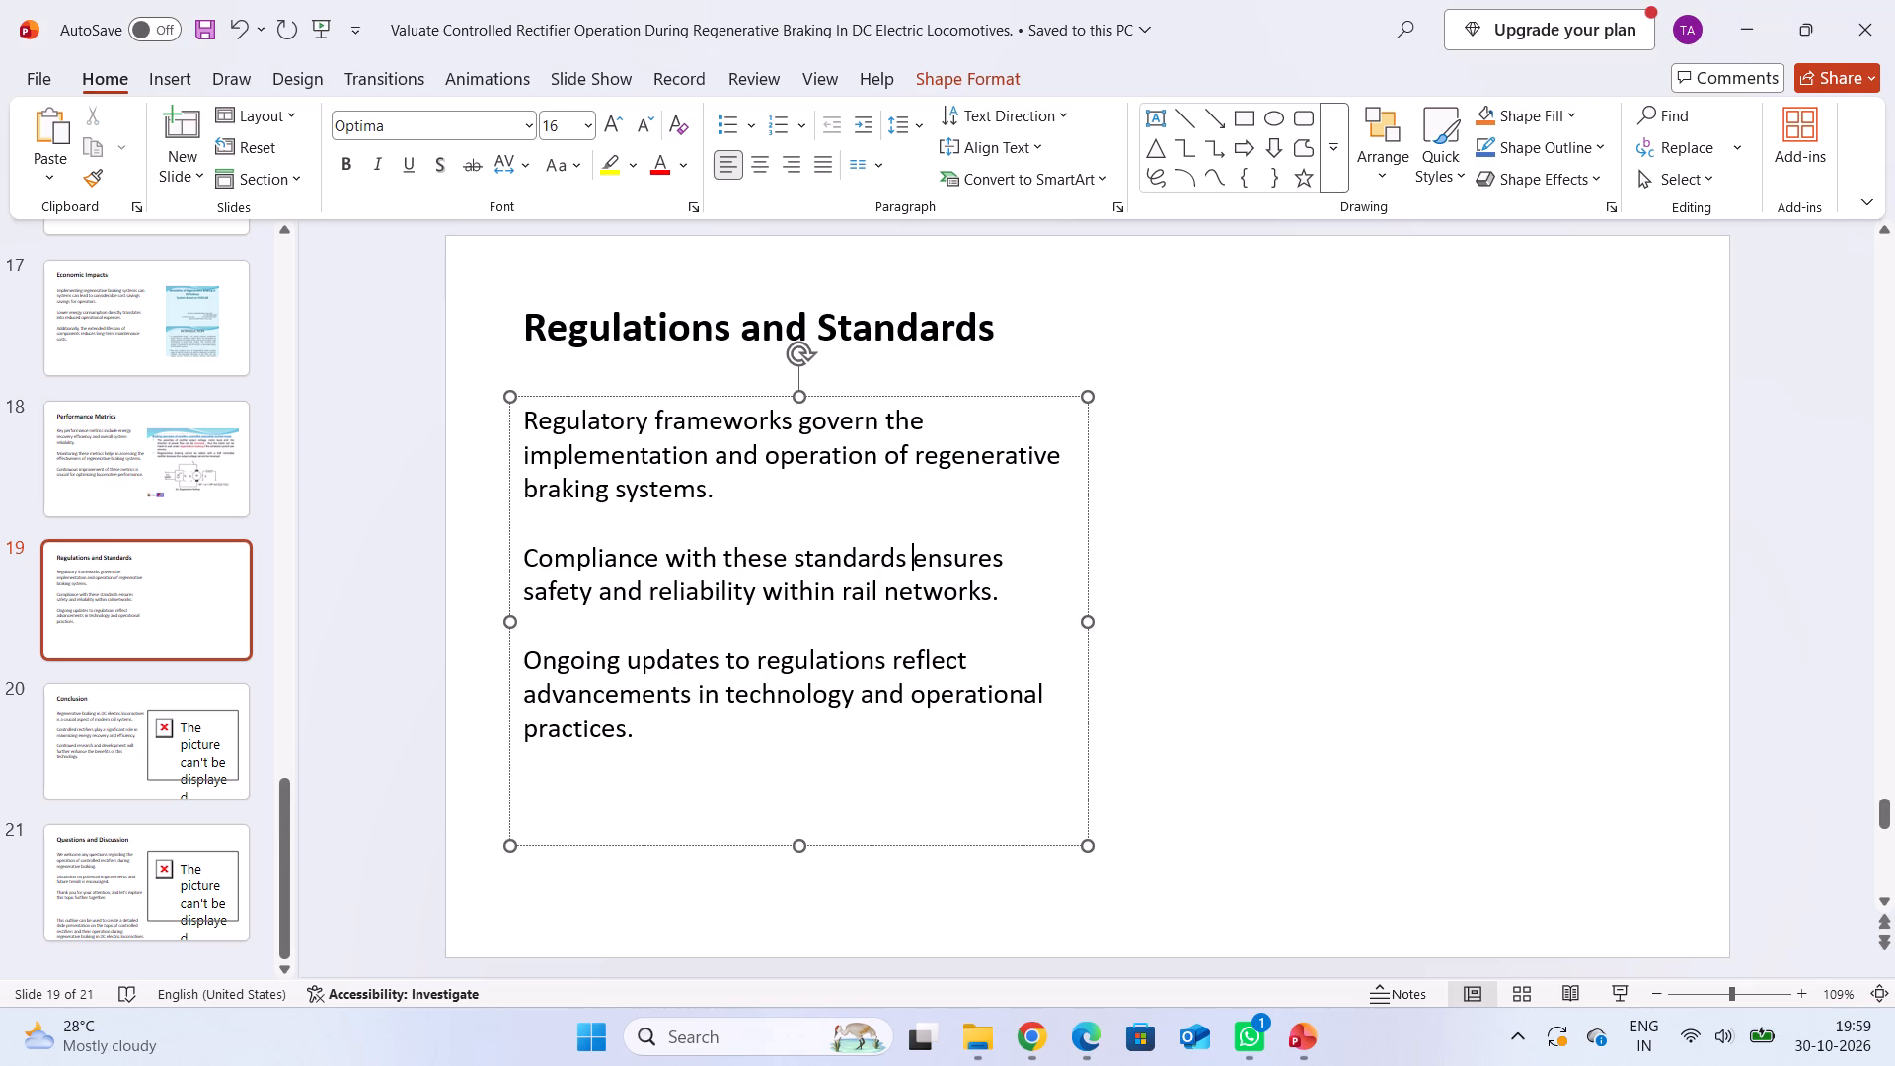
left_click_drag(1091, 624, 1538, 678)
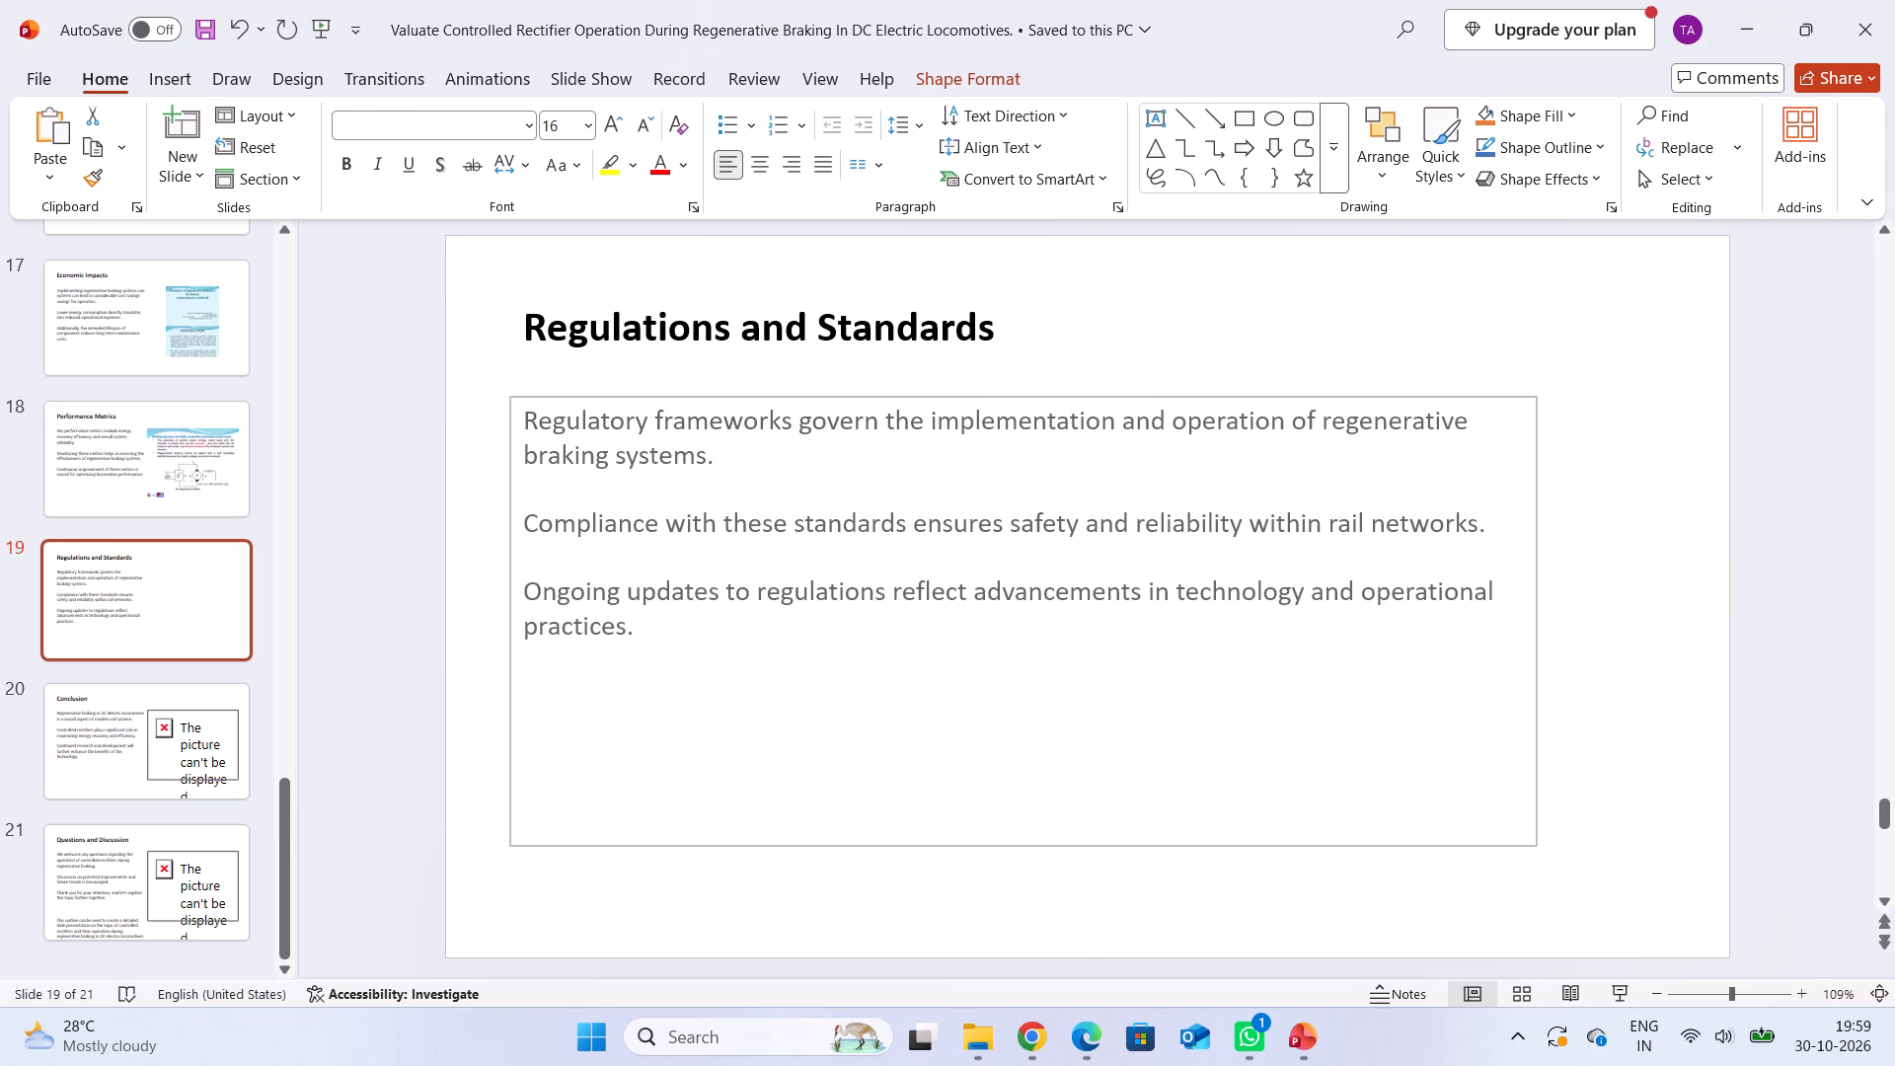
left_click_drag(1538, 678, 1547, 678)
On slide 20, "Conclusion", delete the broken picture and widen the body text box across most of the slide.
left_click(216, 758)
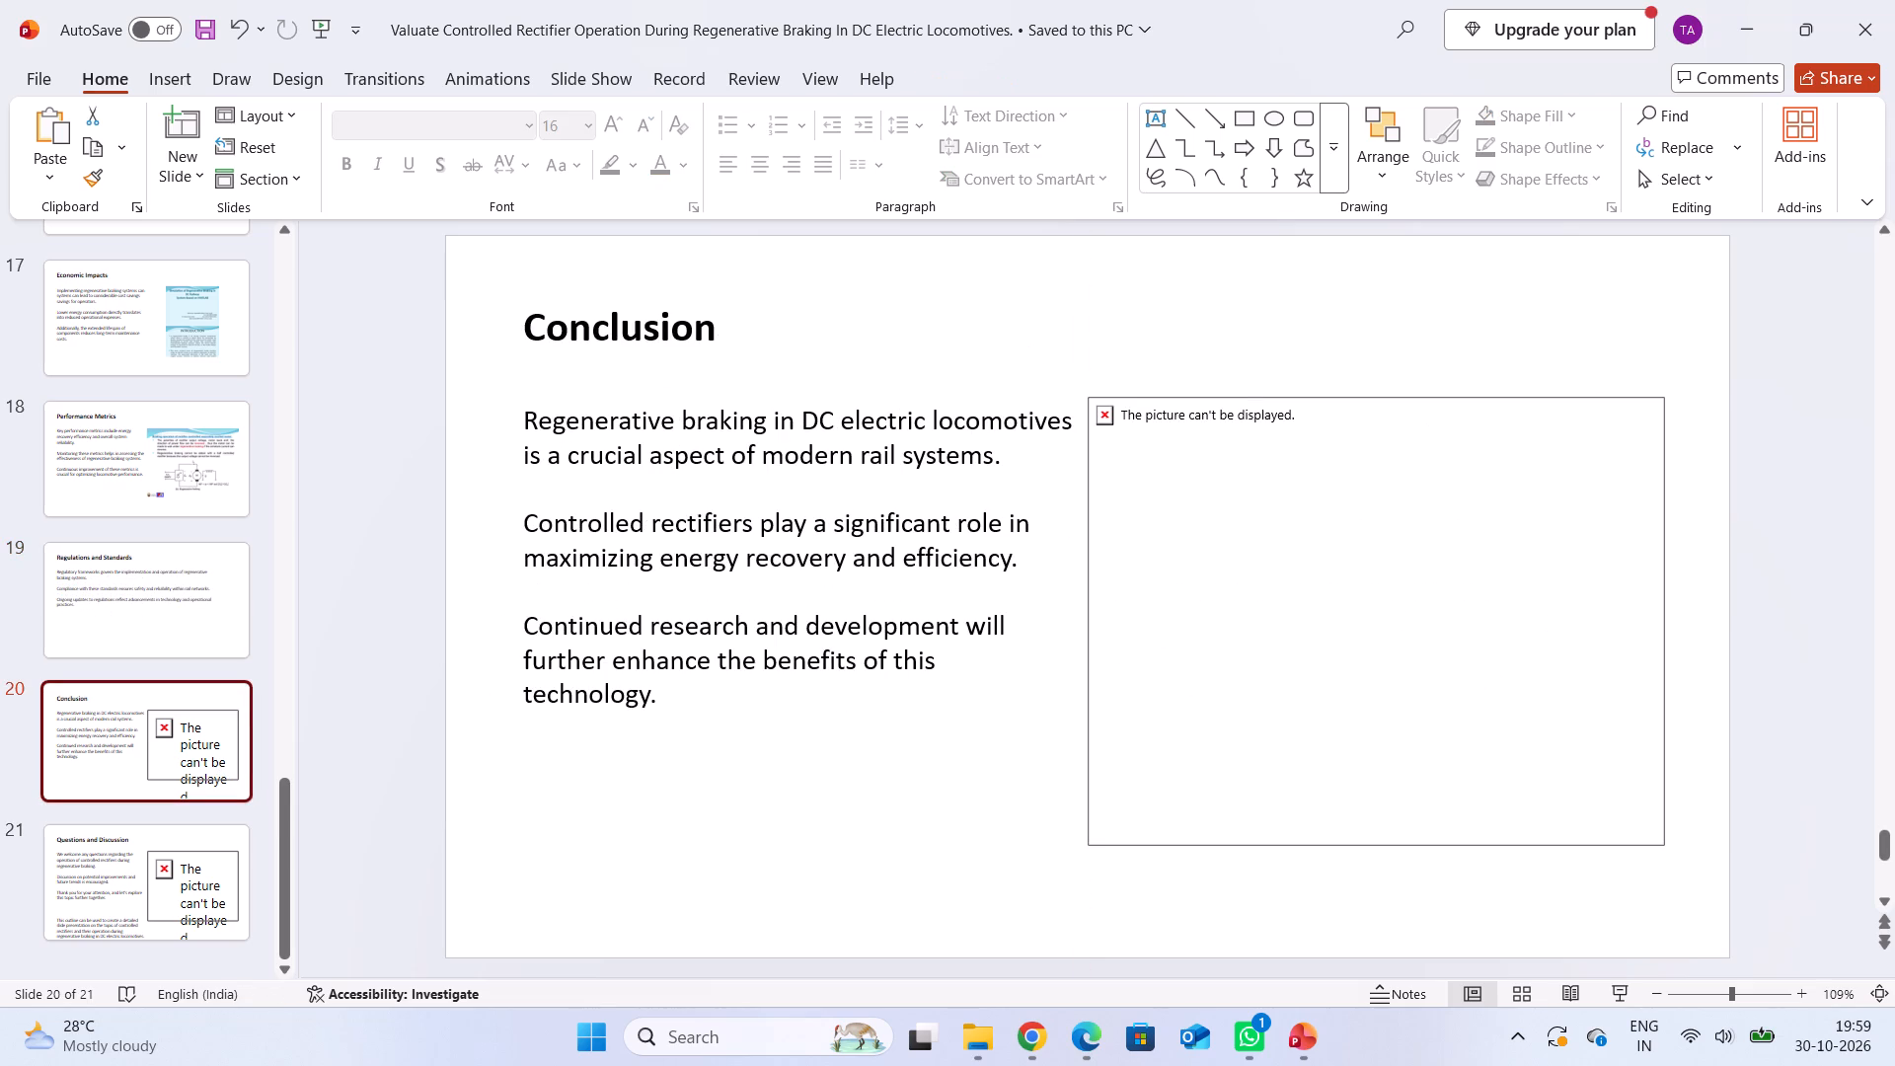
left_click(1157, 641)
key("Delete")
left_click(886, 497)
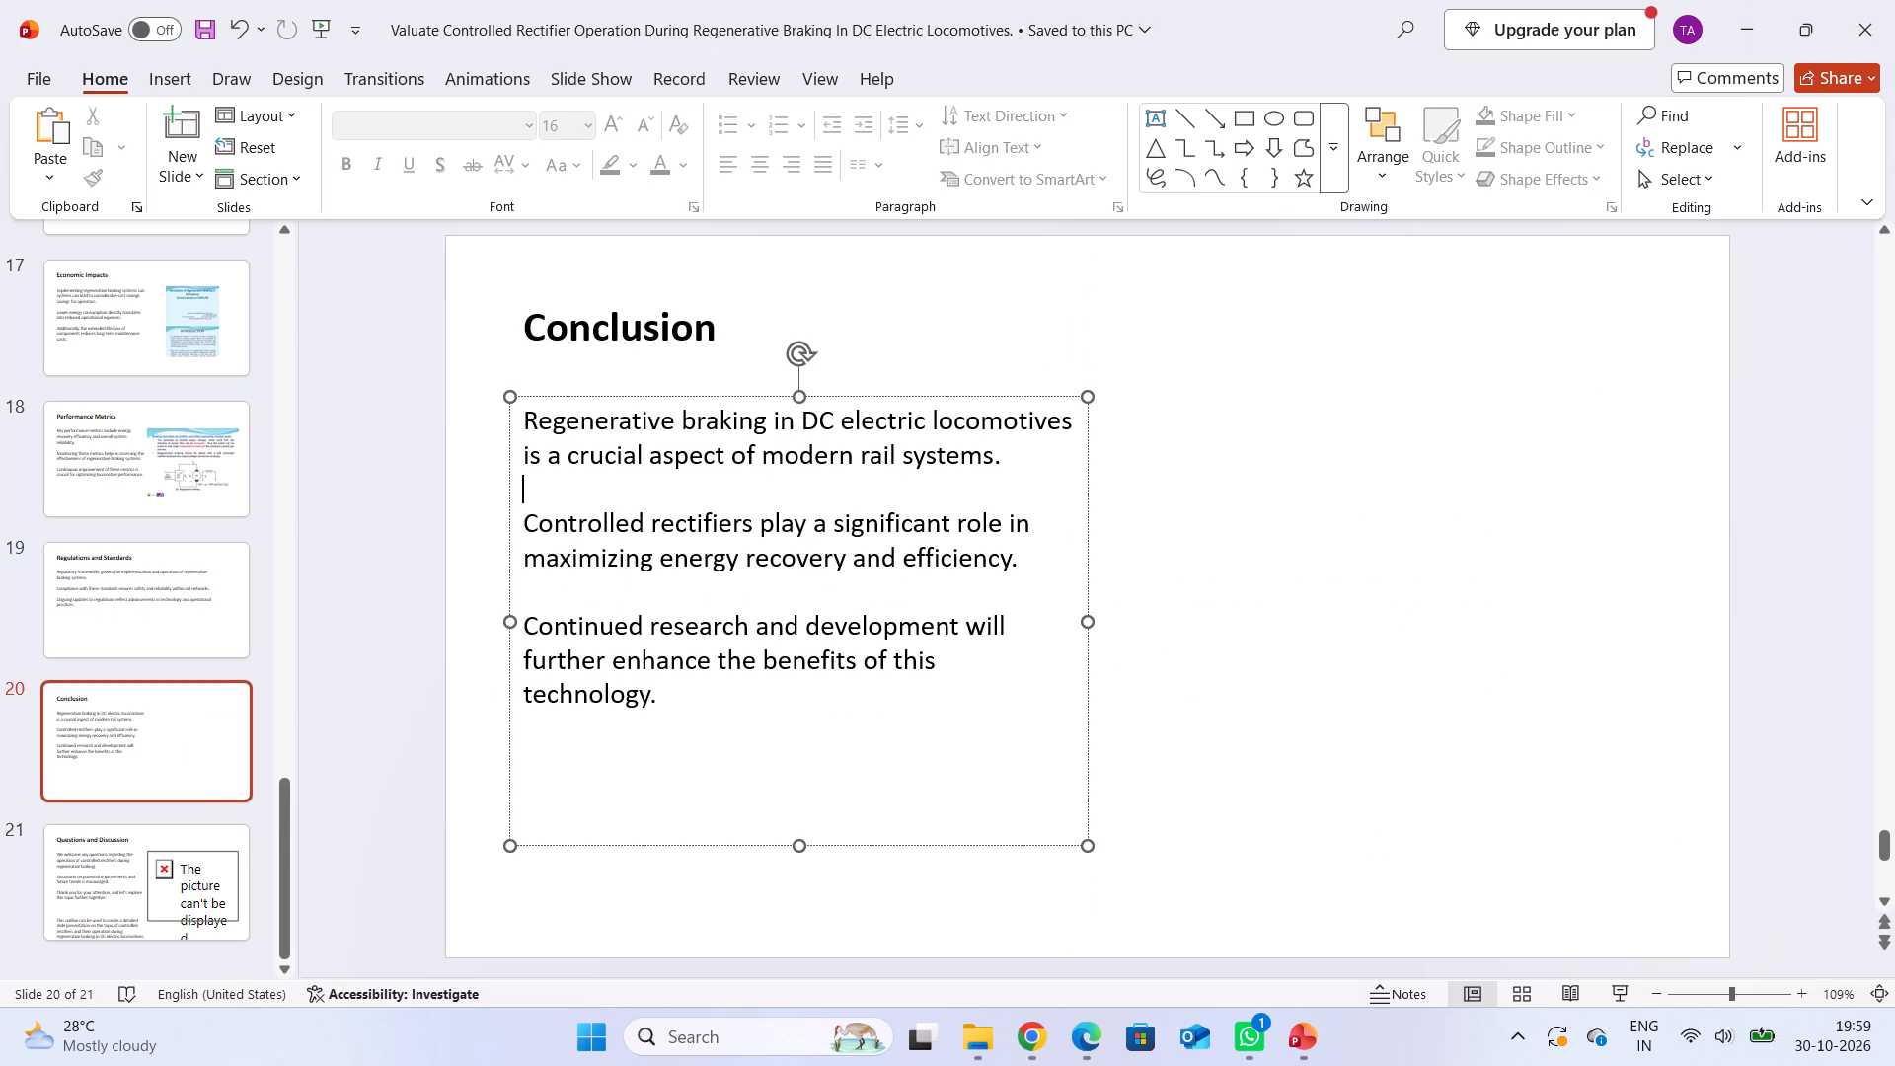
left_click_drag(1094, 622, 1577, 648)
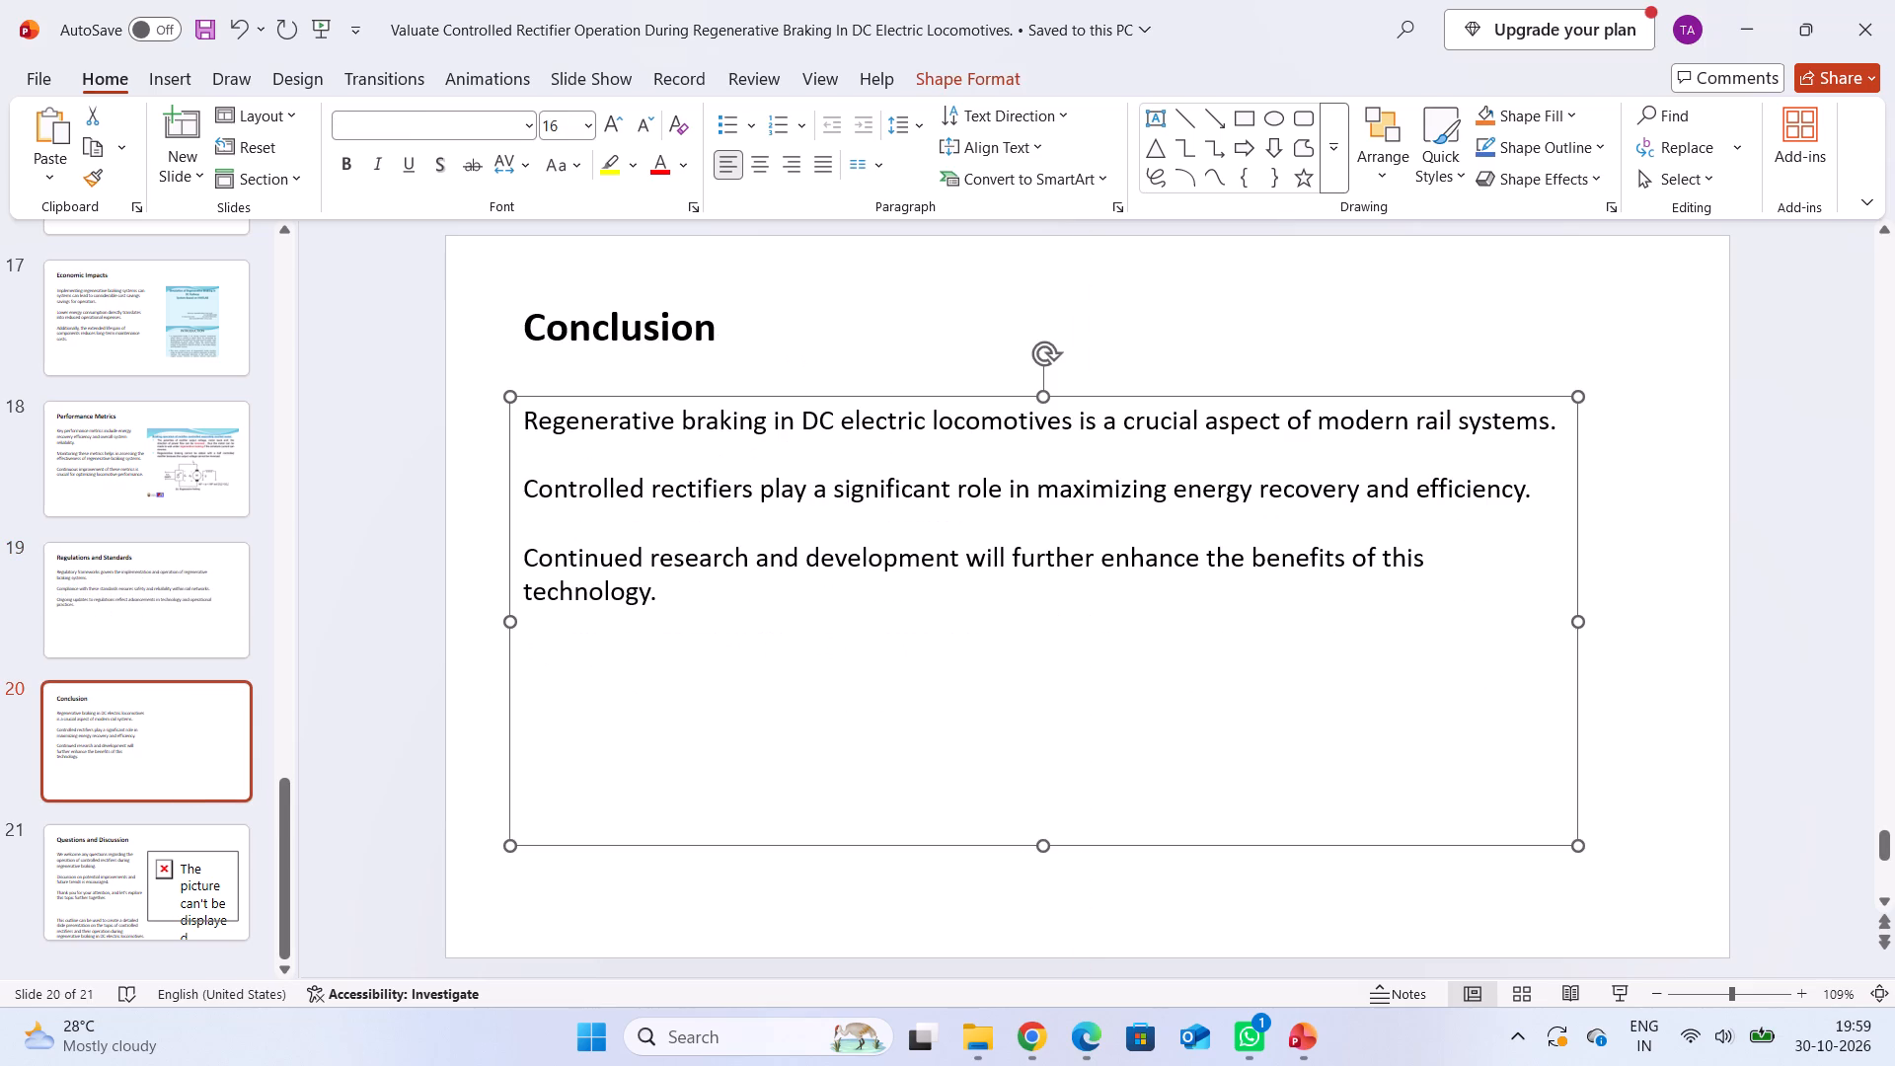
On slide 21, "Questions and Discussion", delete the broken picture and widen the body text box almost to the slide's edge.
scroll(138, 770, "down", 1)
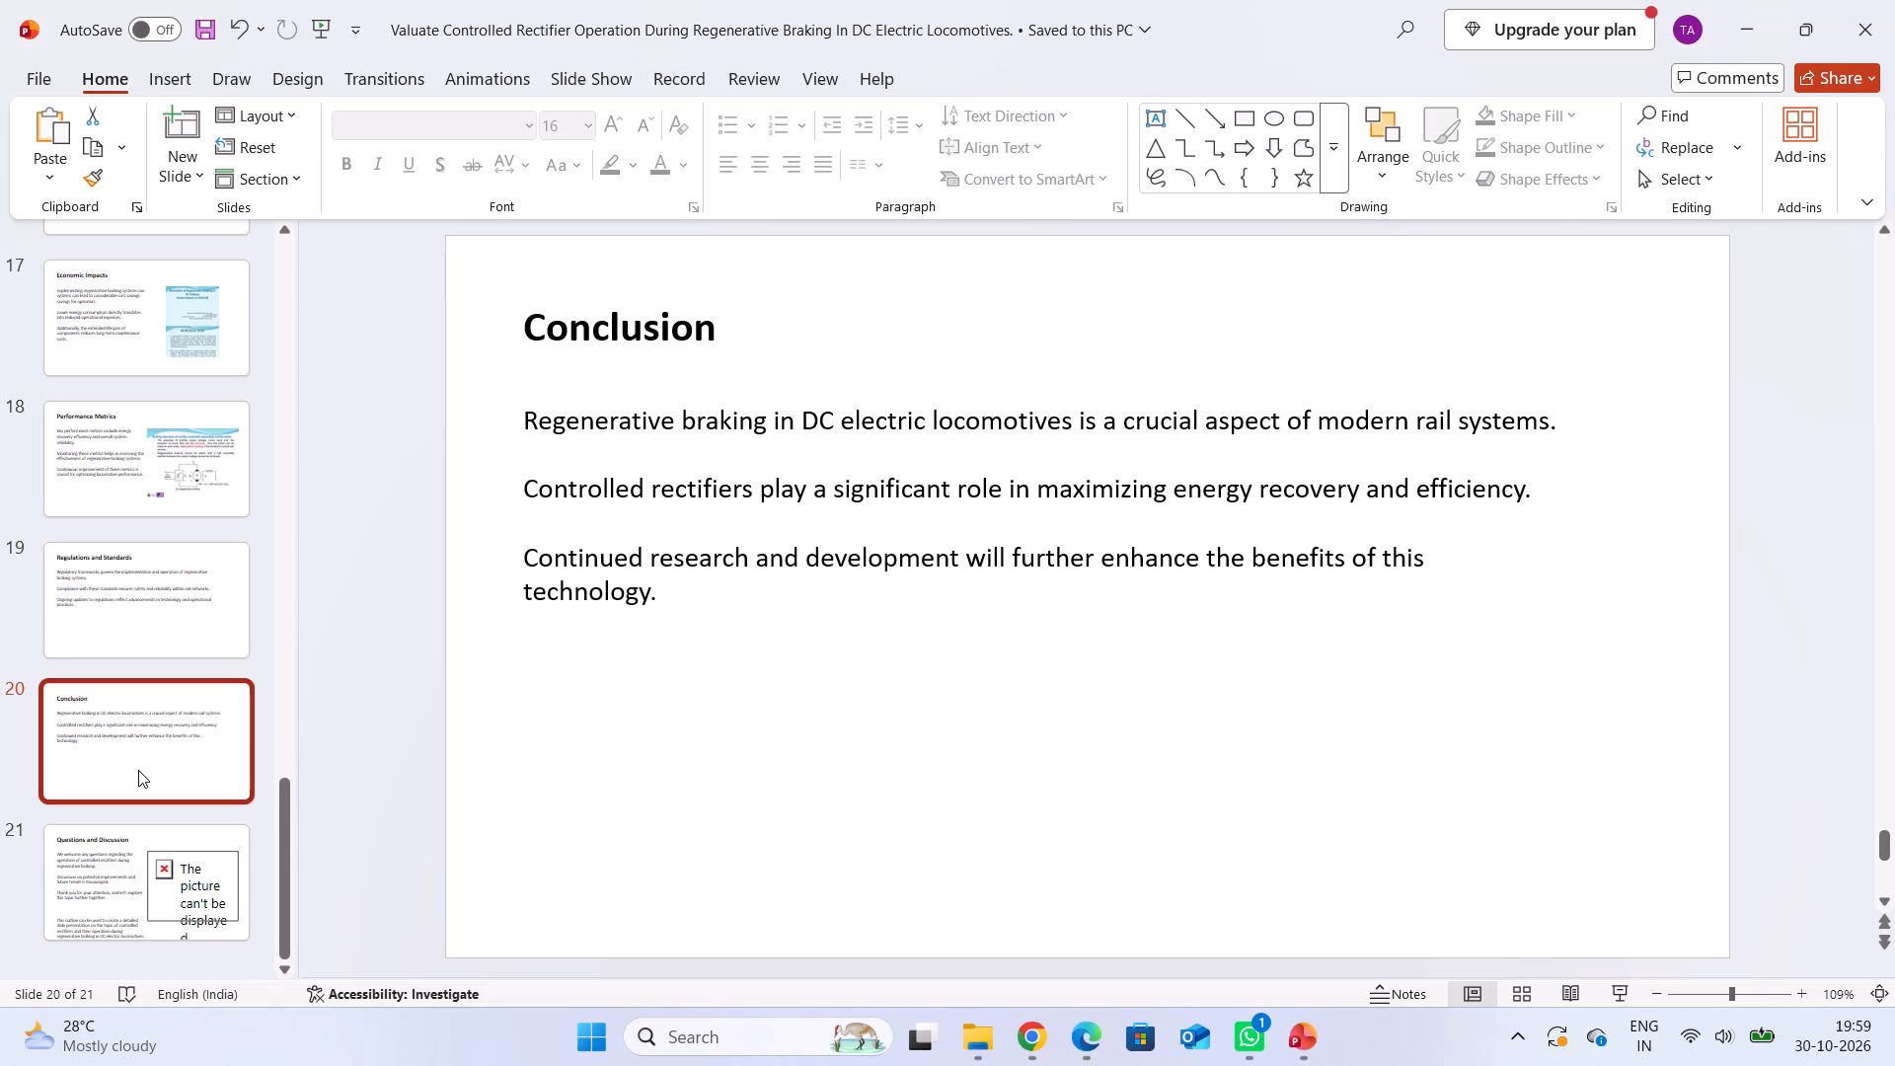
scroll(138, 770, "down", 1)
left_click(169, 887)
left_click(1230, 667)
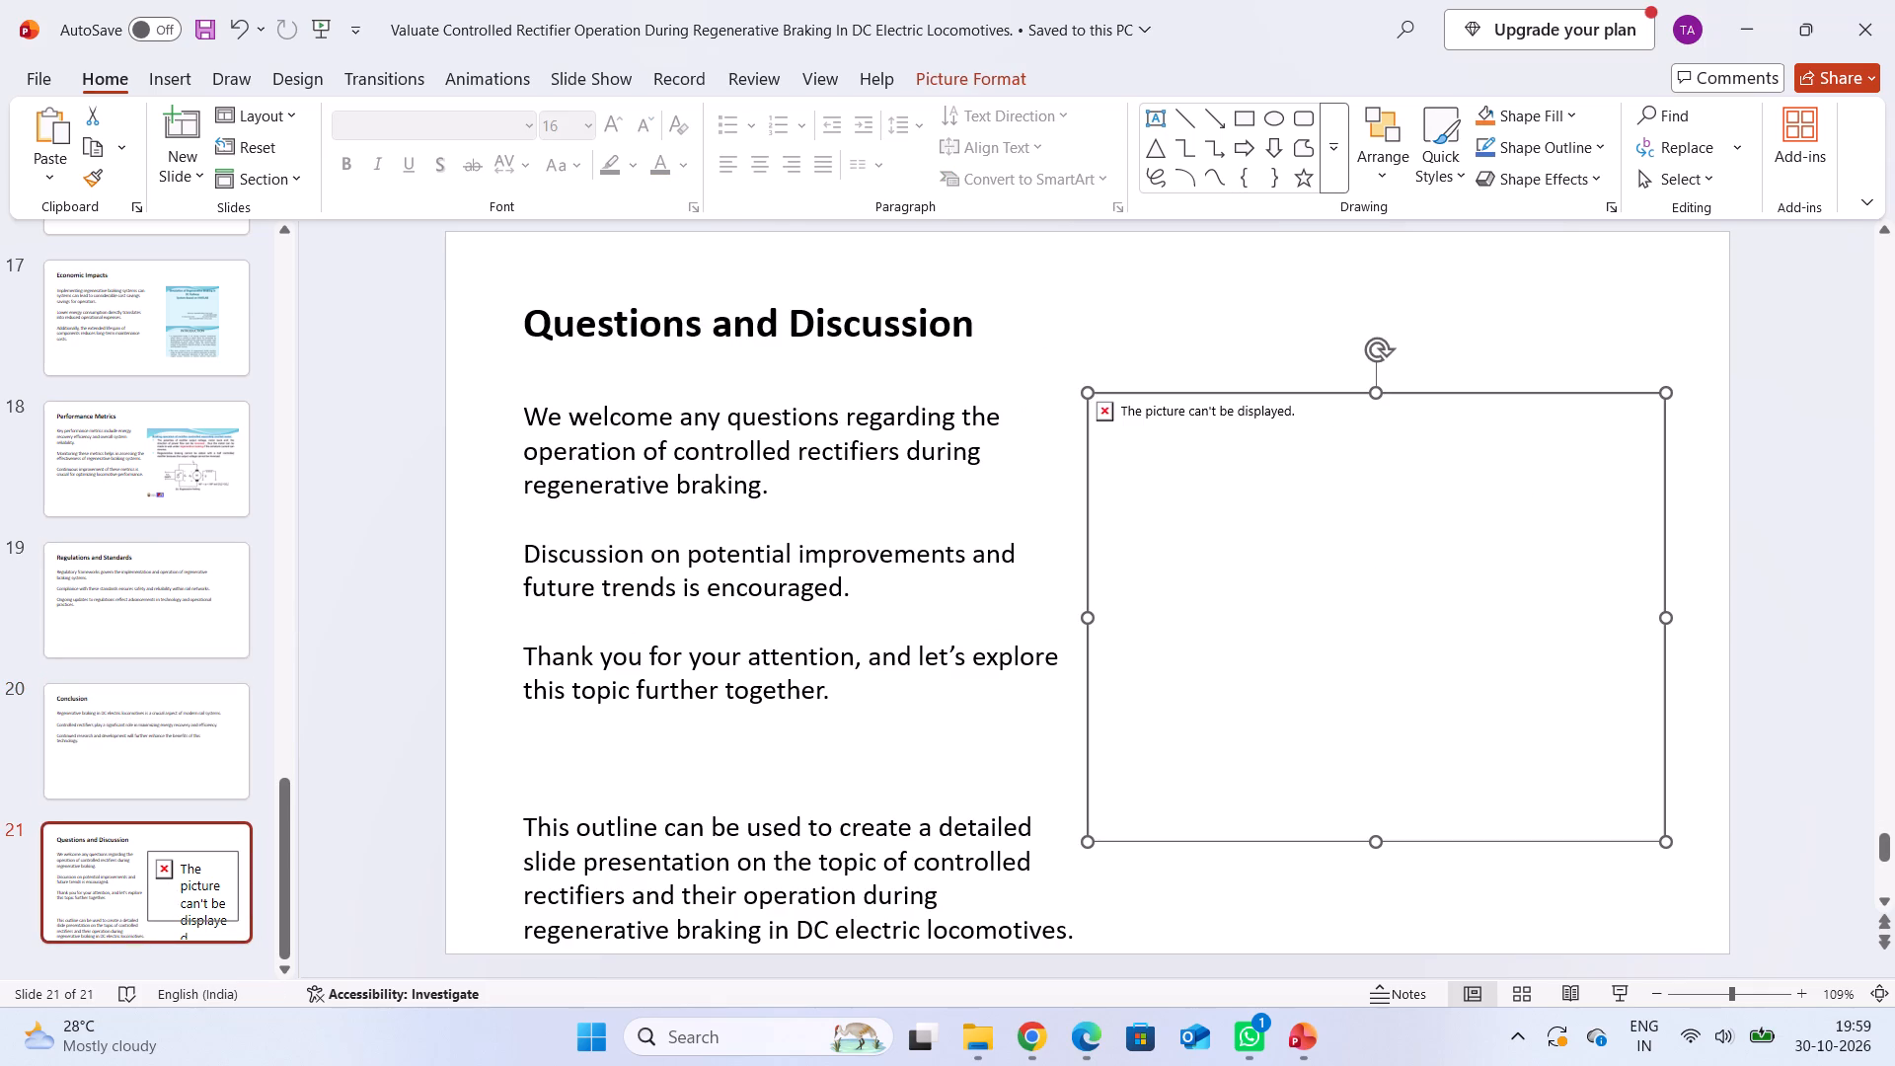
key("Delete")
left_click(982, 611)
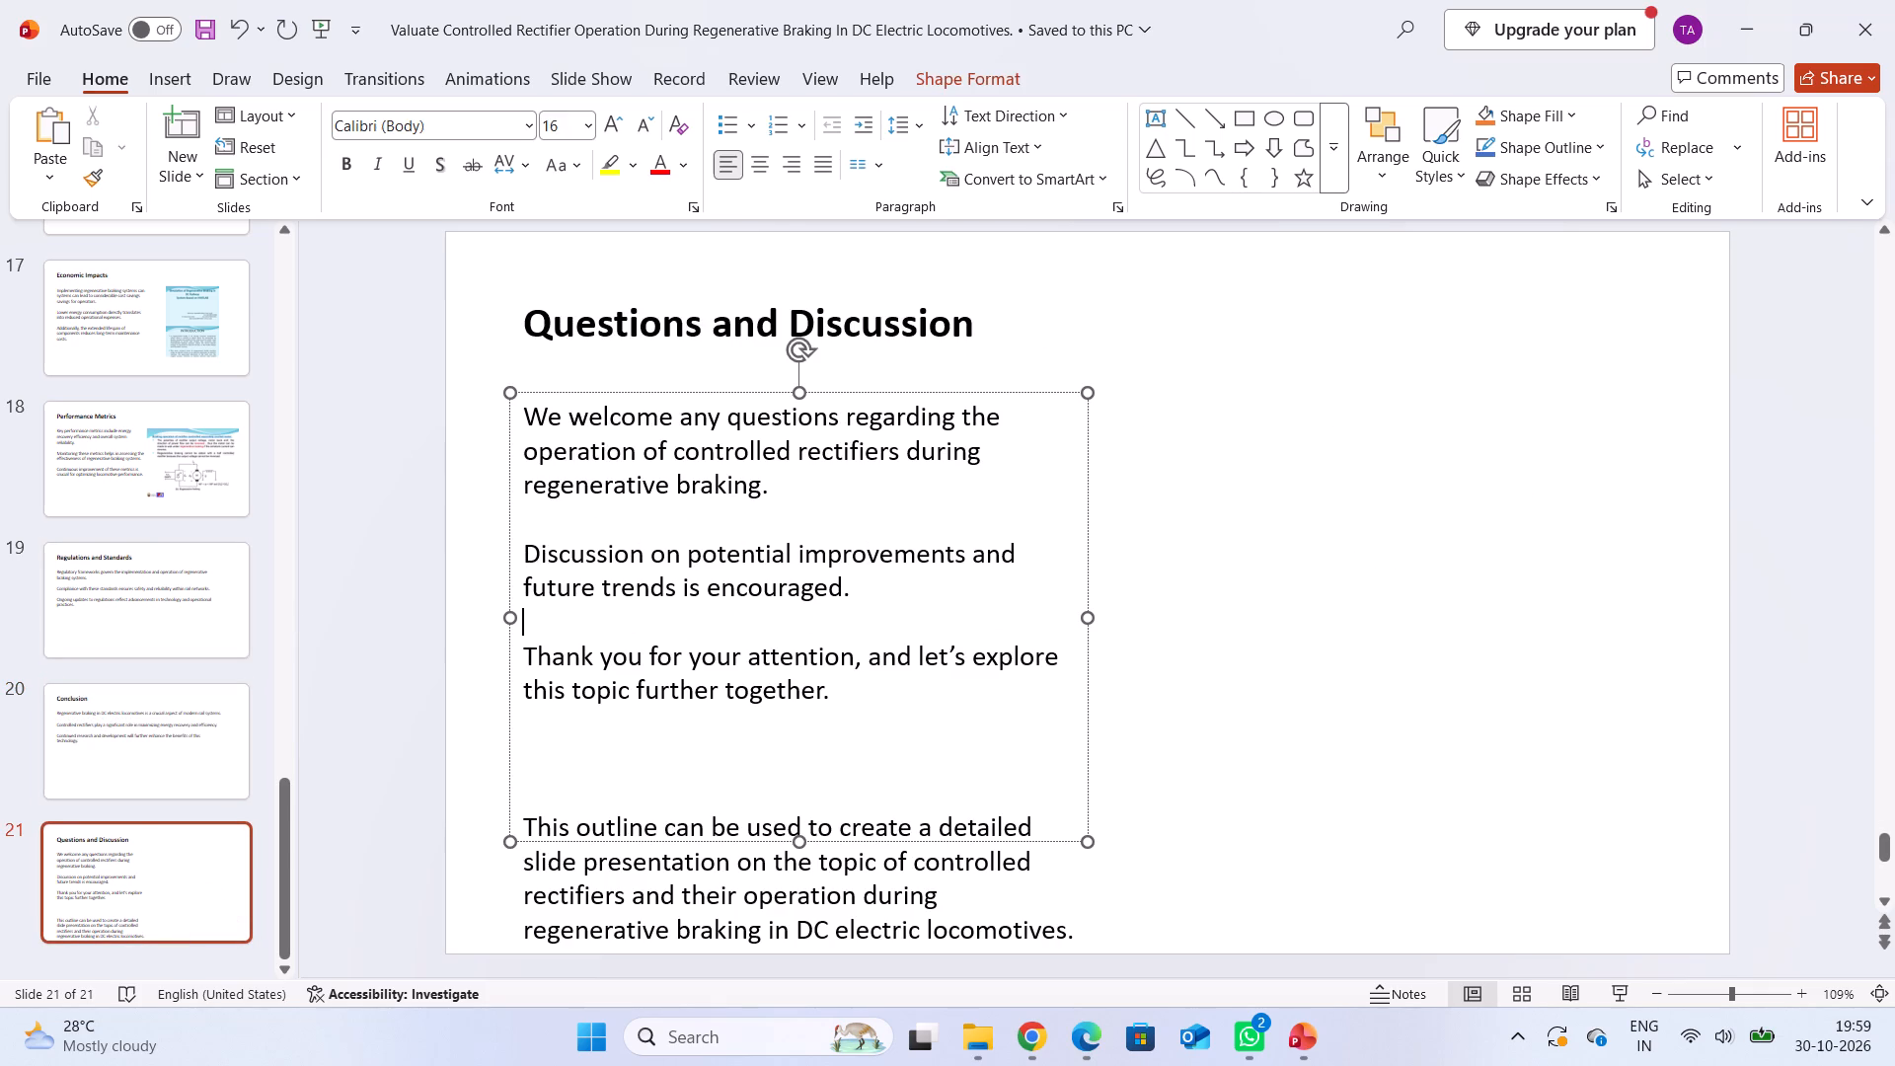
left_click(1102, 621)
scroll(1127, 694, "down", 1)
left_click(993, 599)
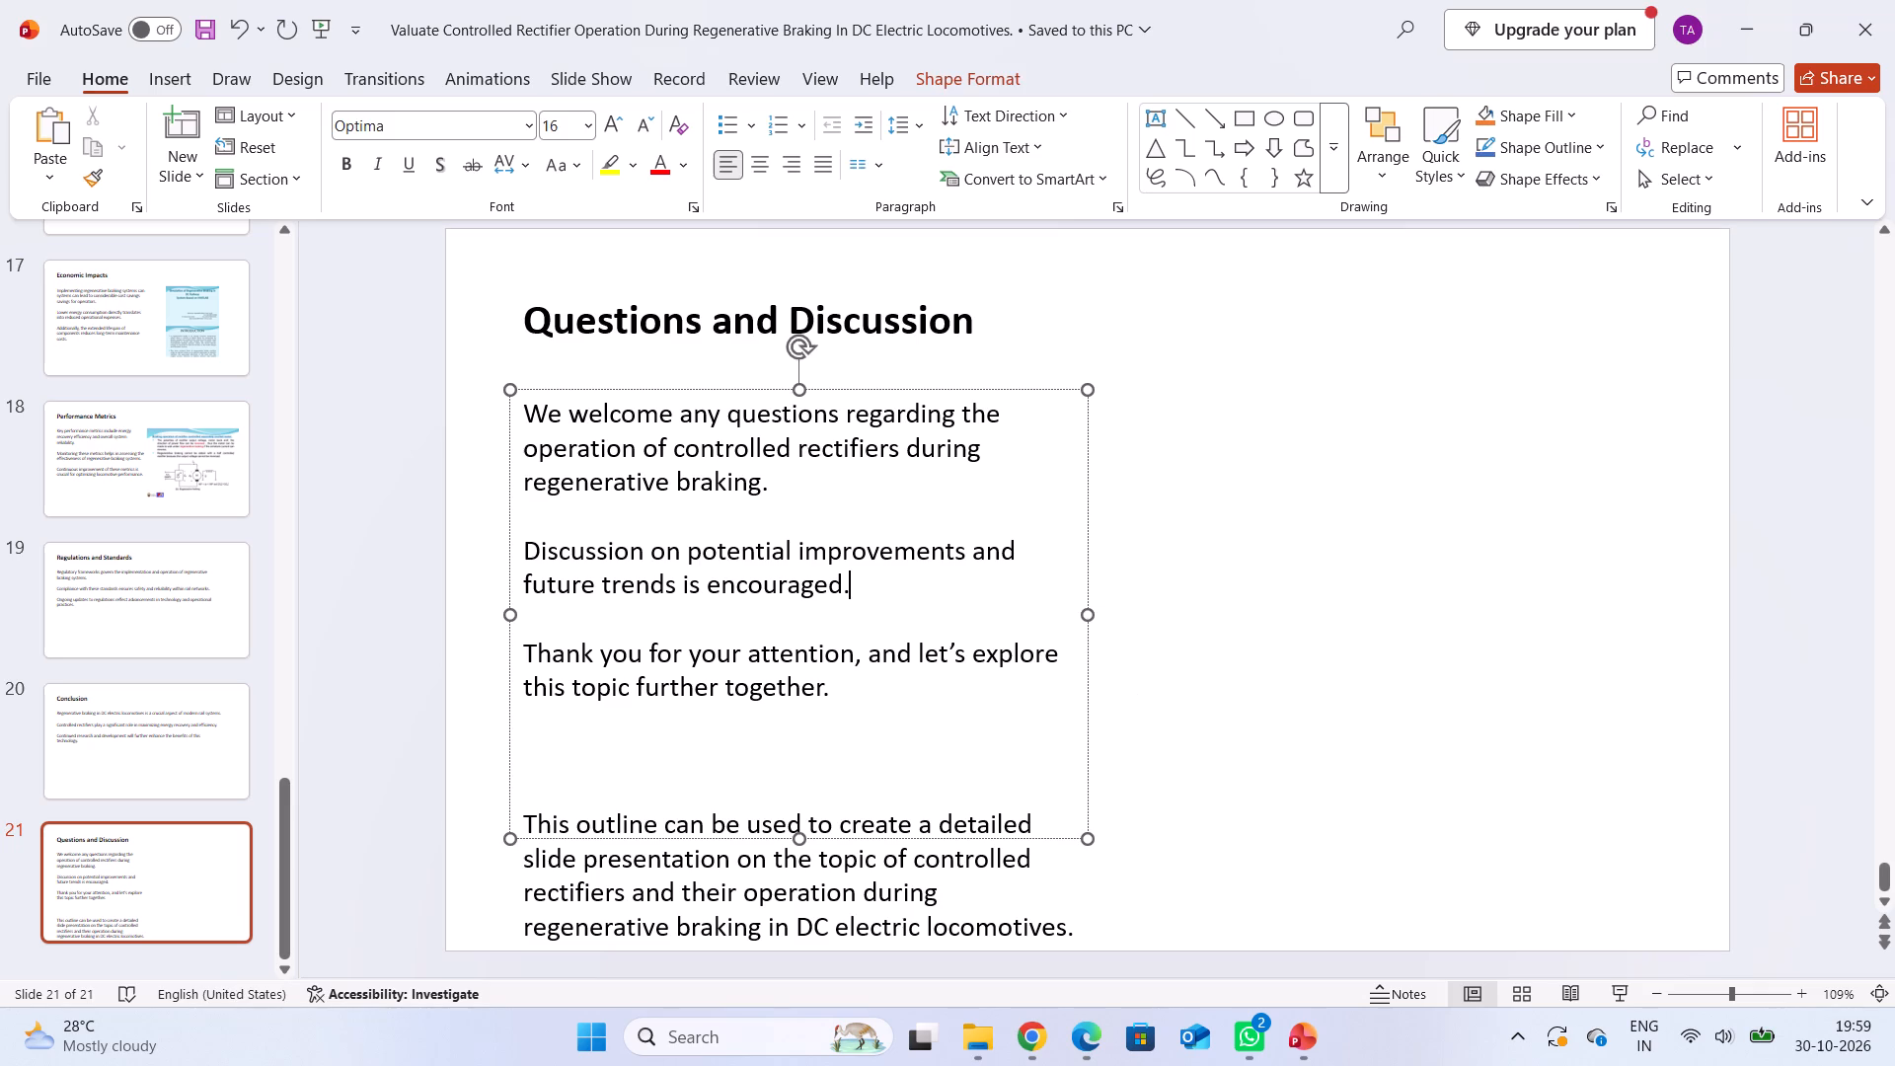
left_click_drag(1088, 619, 1373, 606)
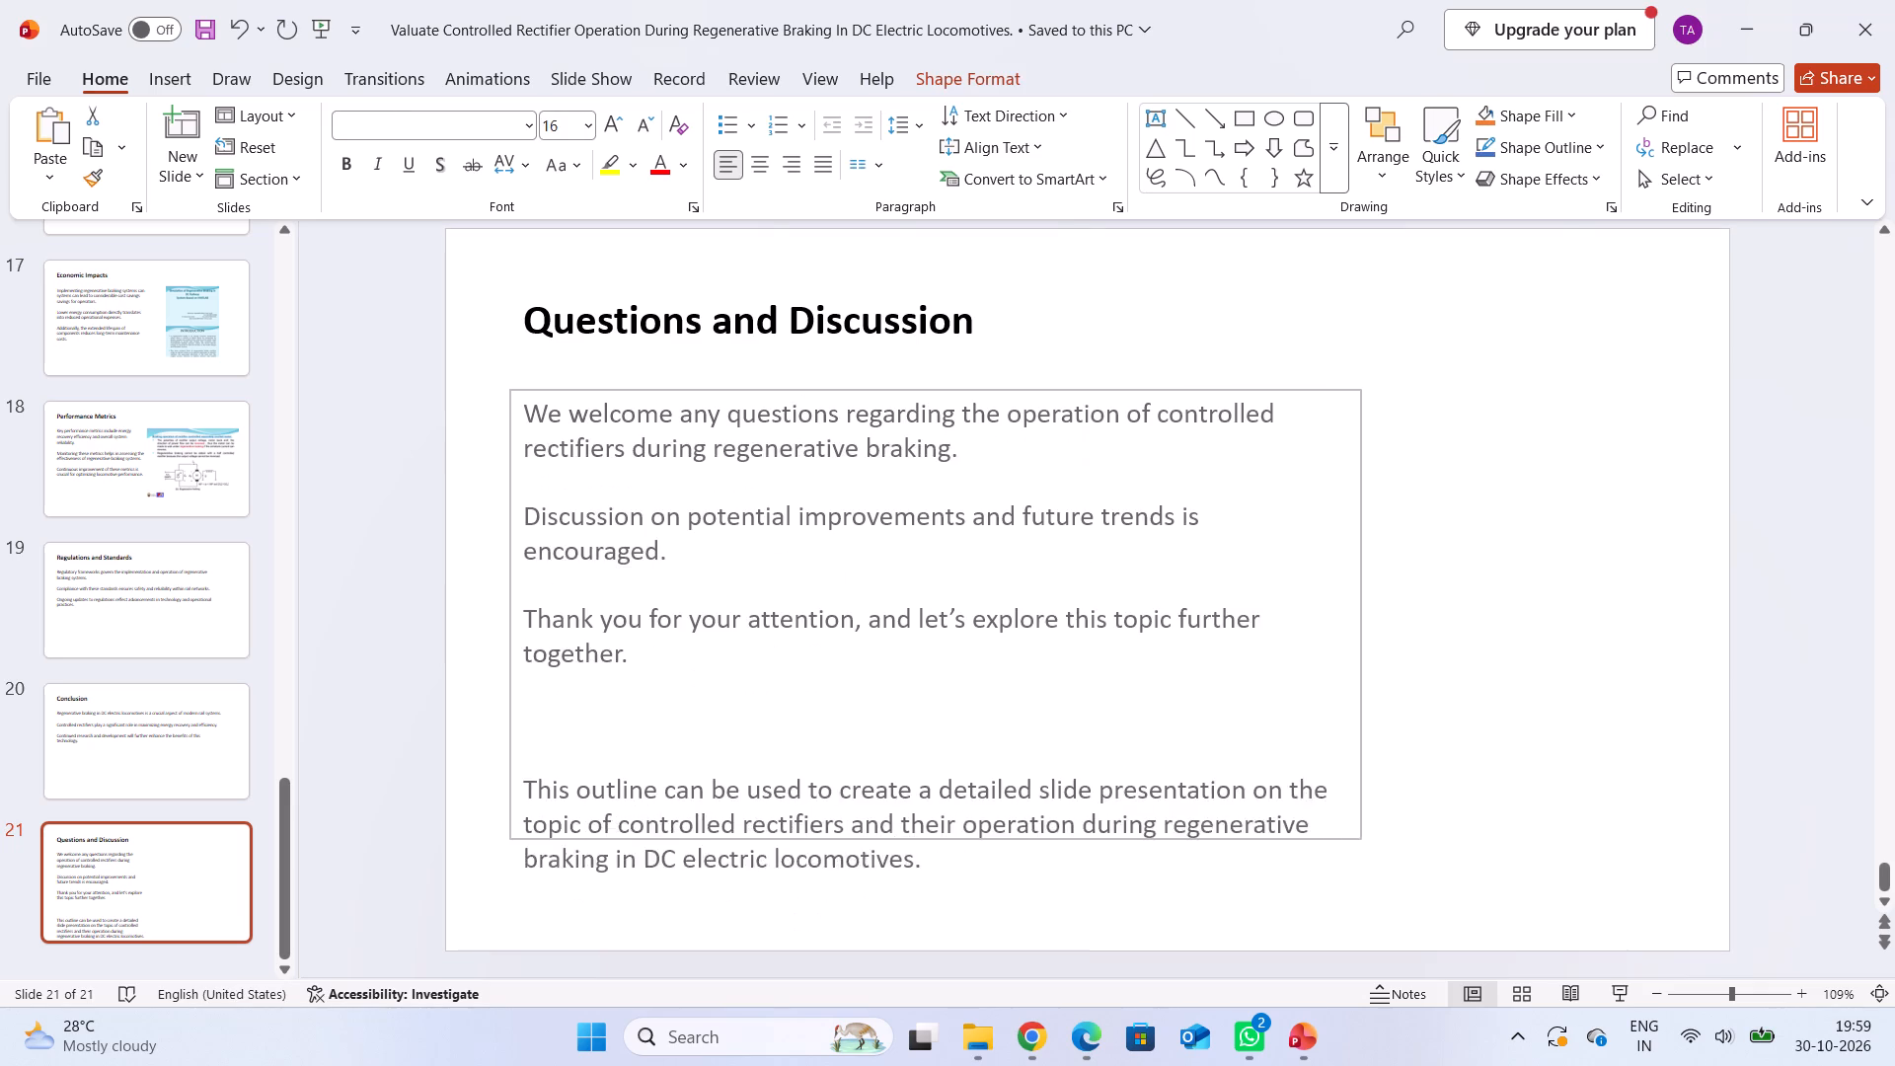
left_click_drag(1373, 606, 1651, 602)
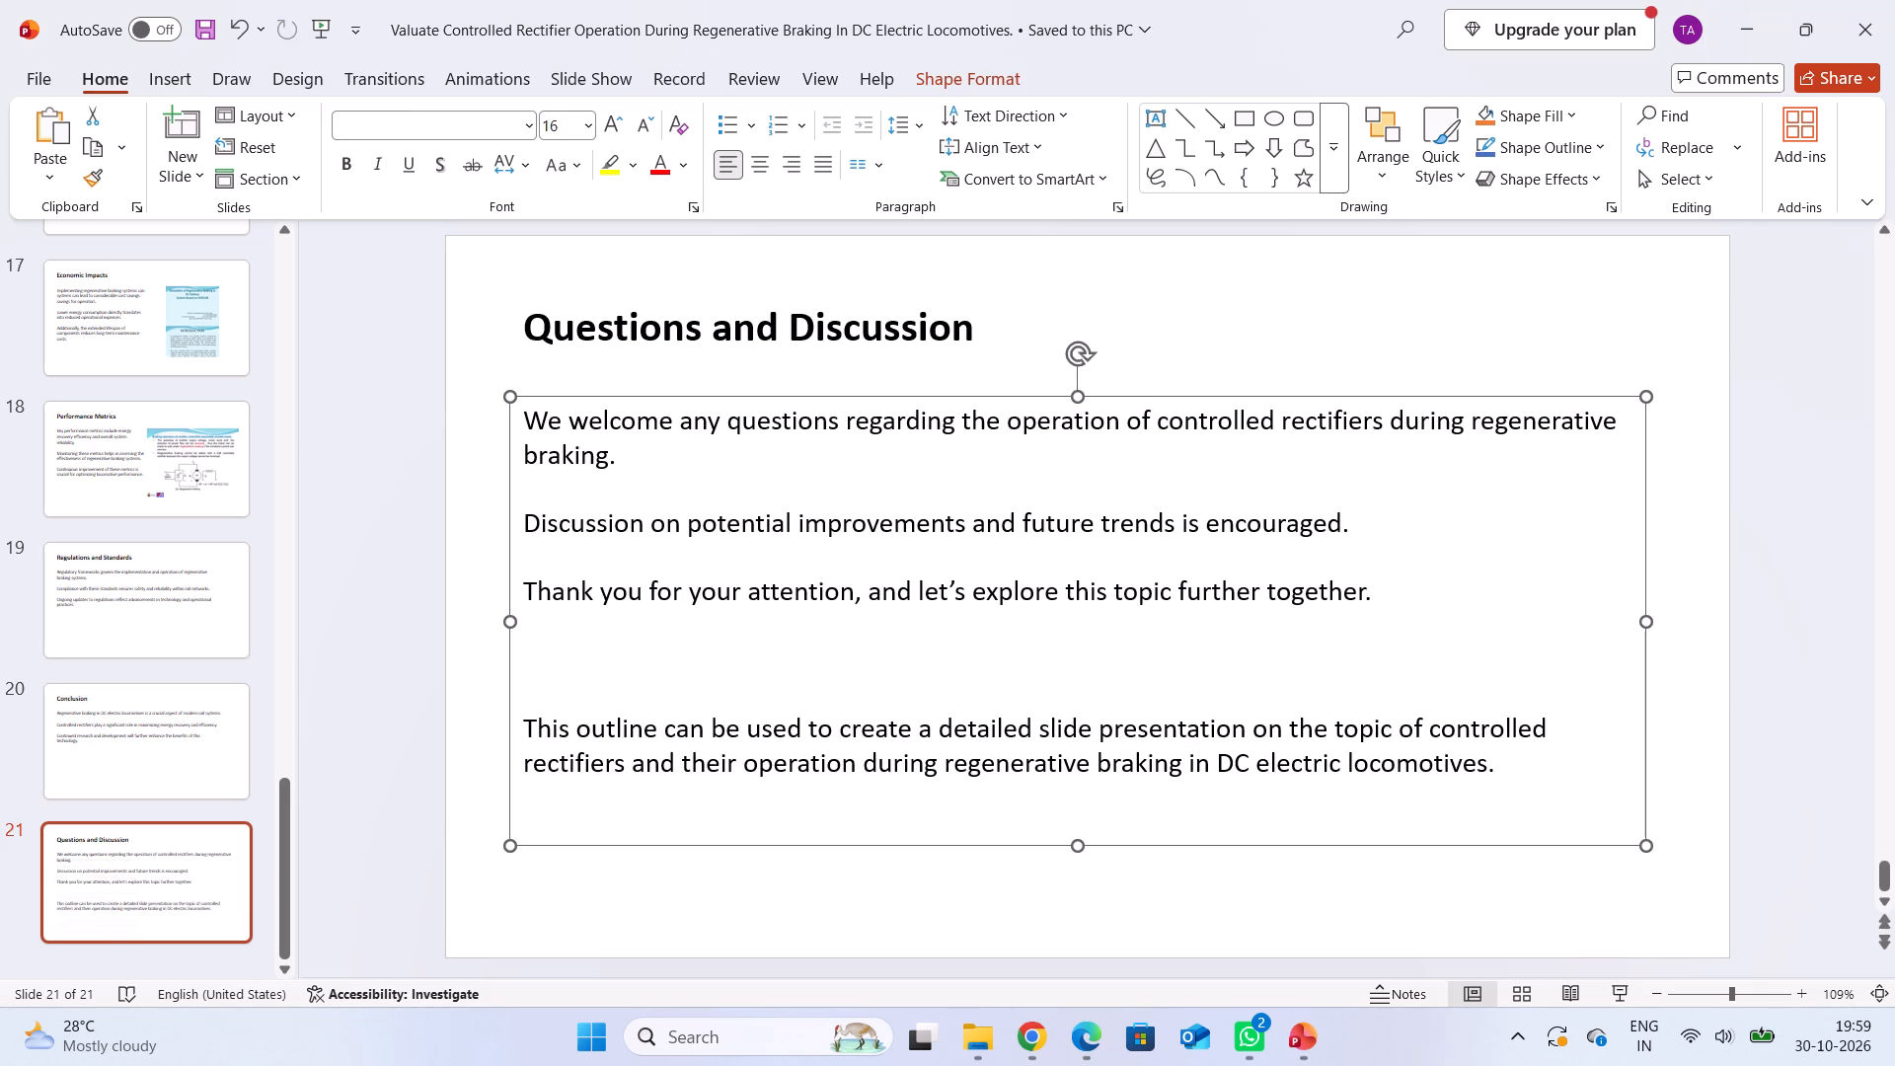
Add a blank slide and move it to the very beginning of the presentation, ahead of the title slide.
scroll(184, 535, "up", 13)
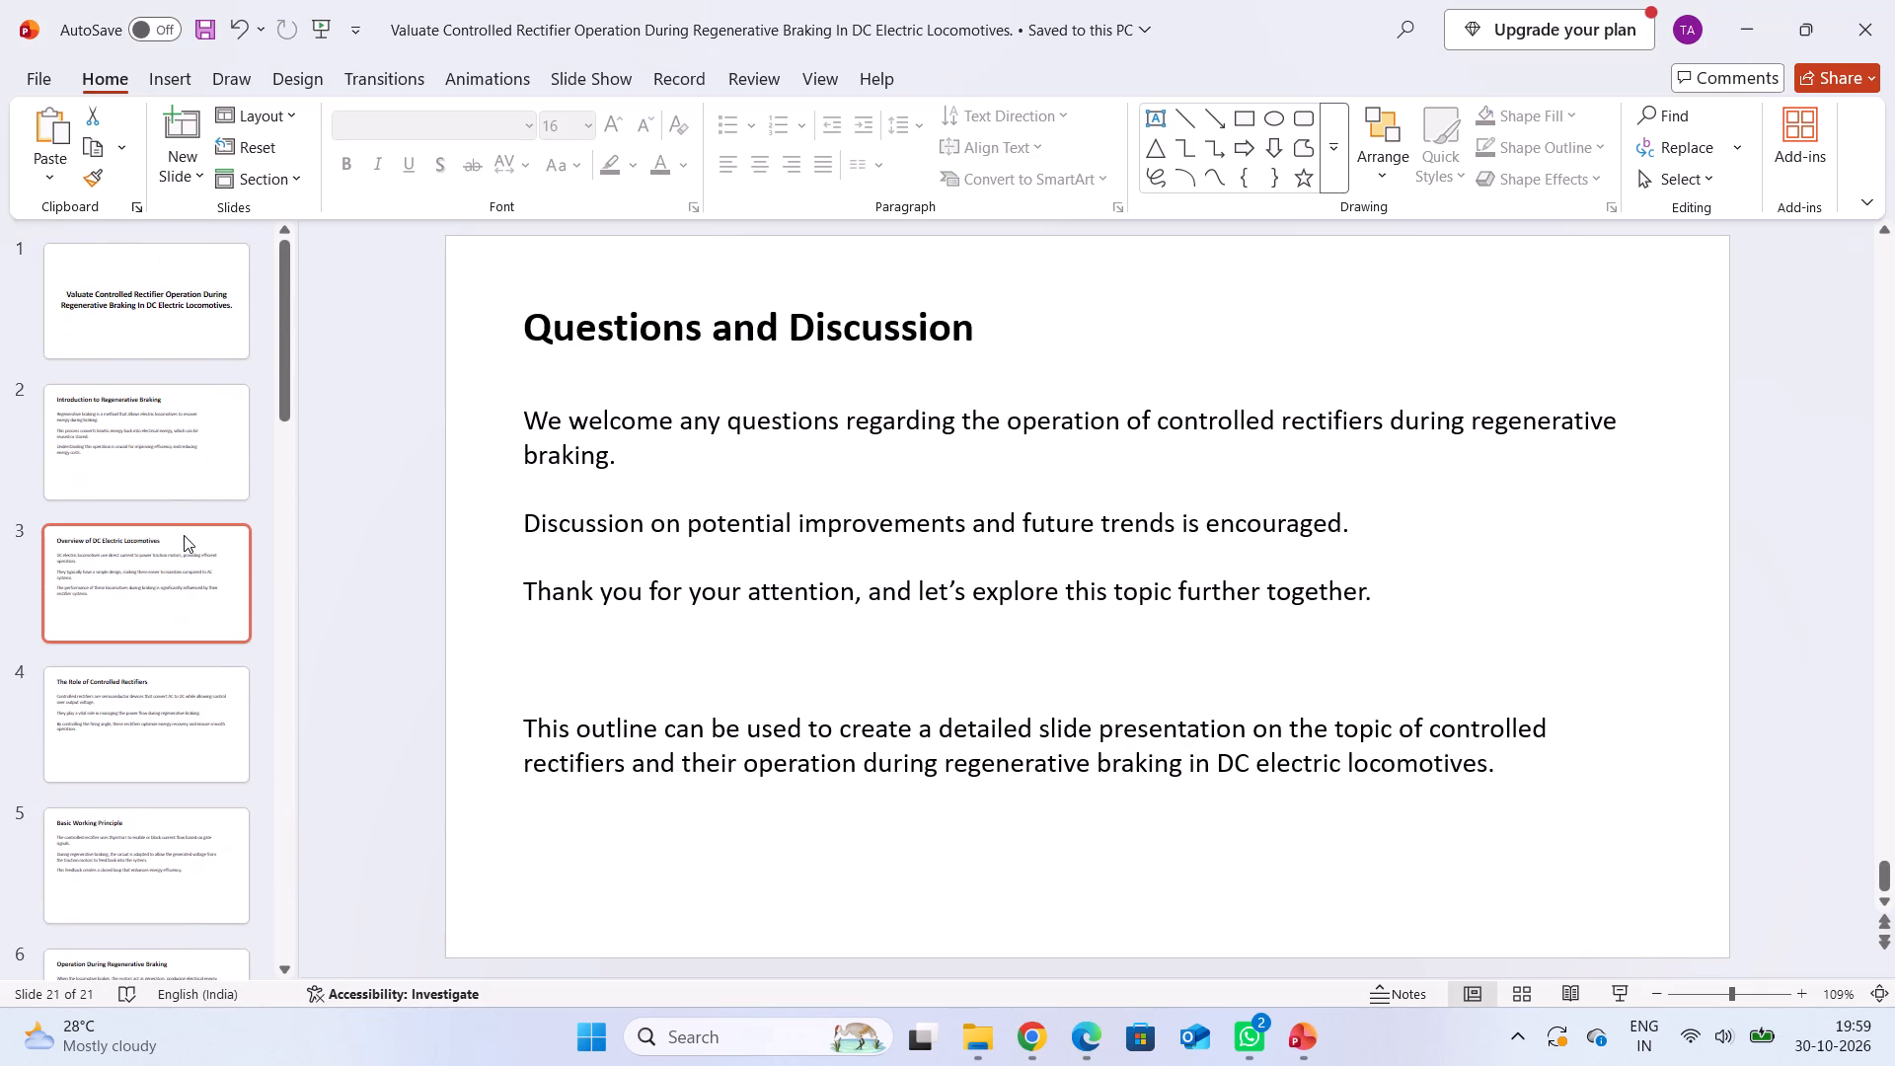
left_click(186, 117)
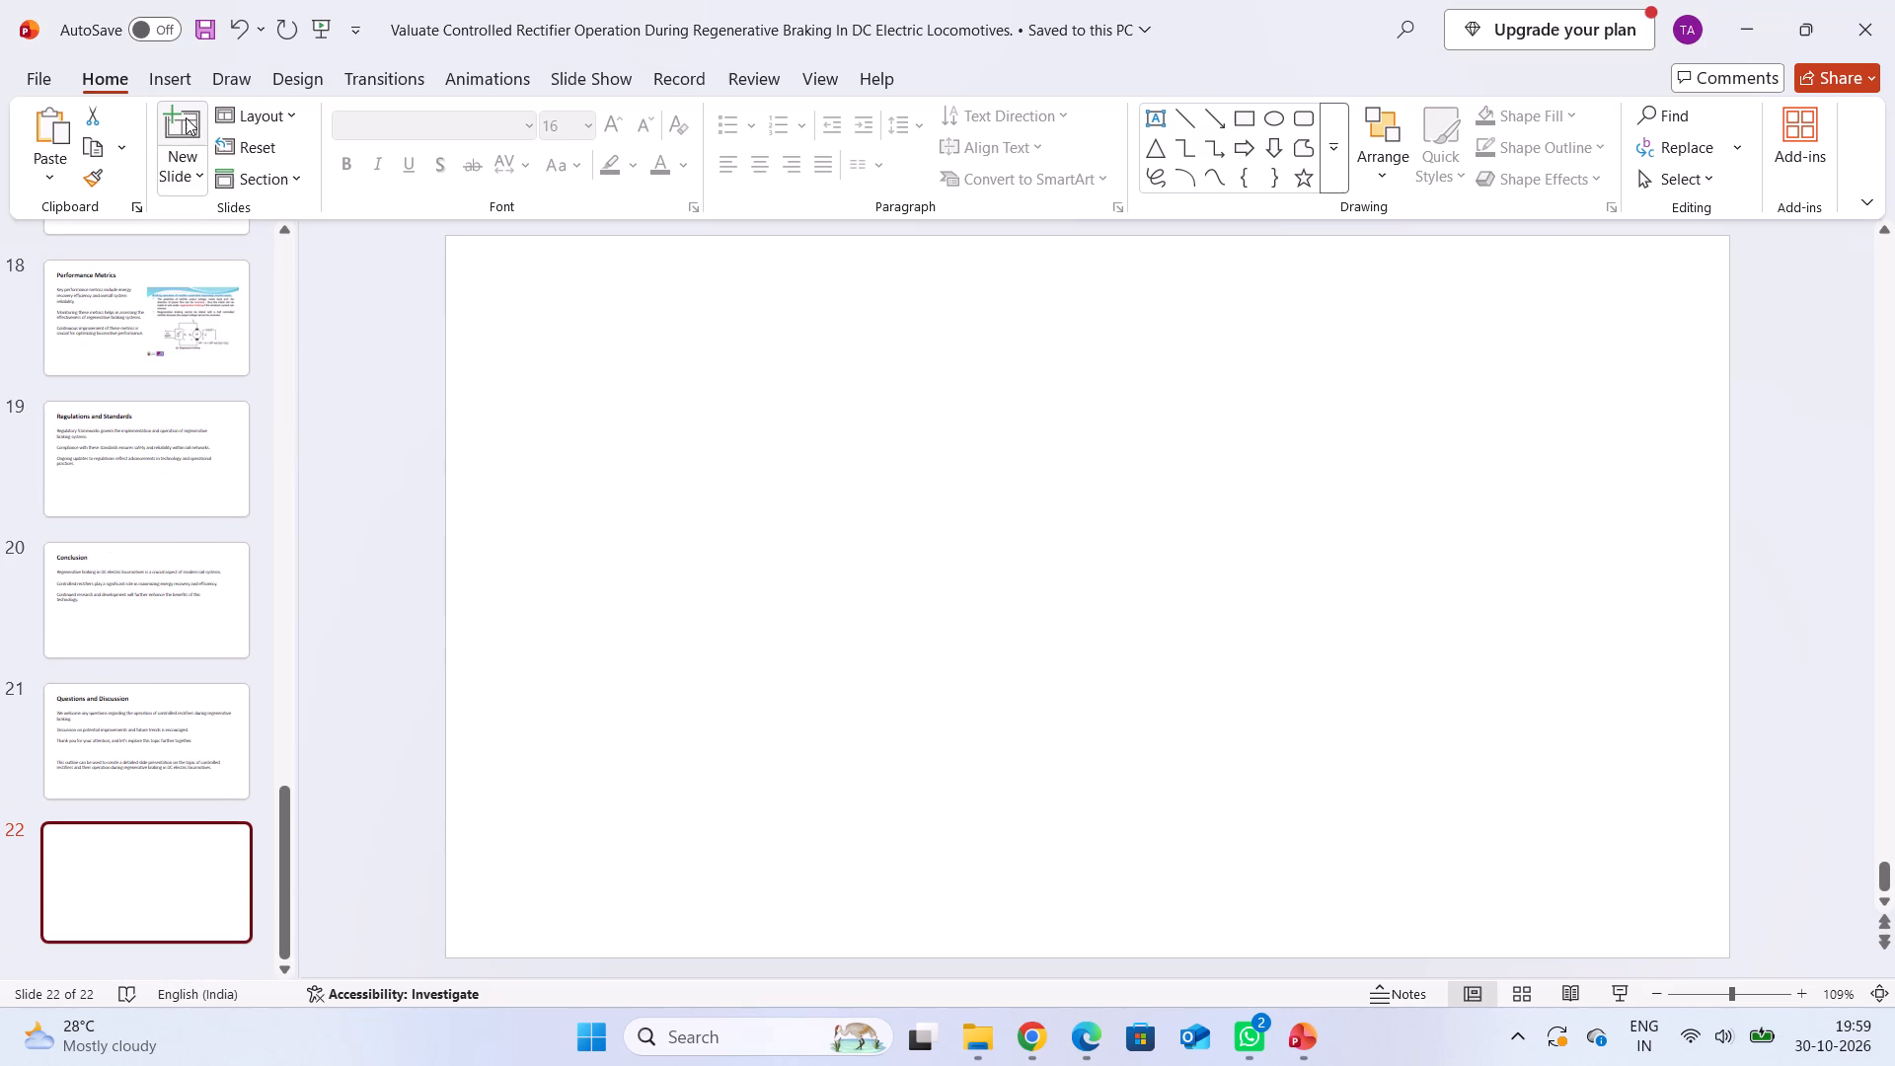
left_click_drag(159, 861, 196, 288)
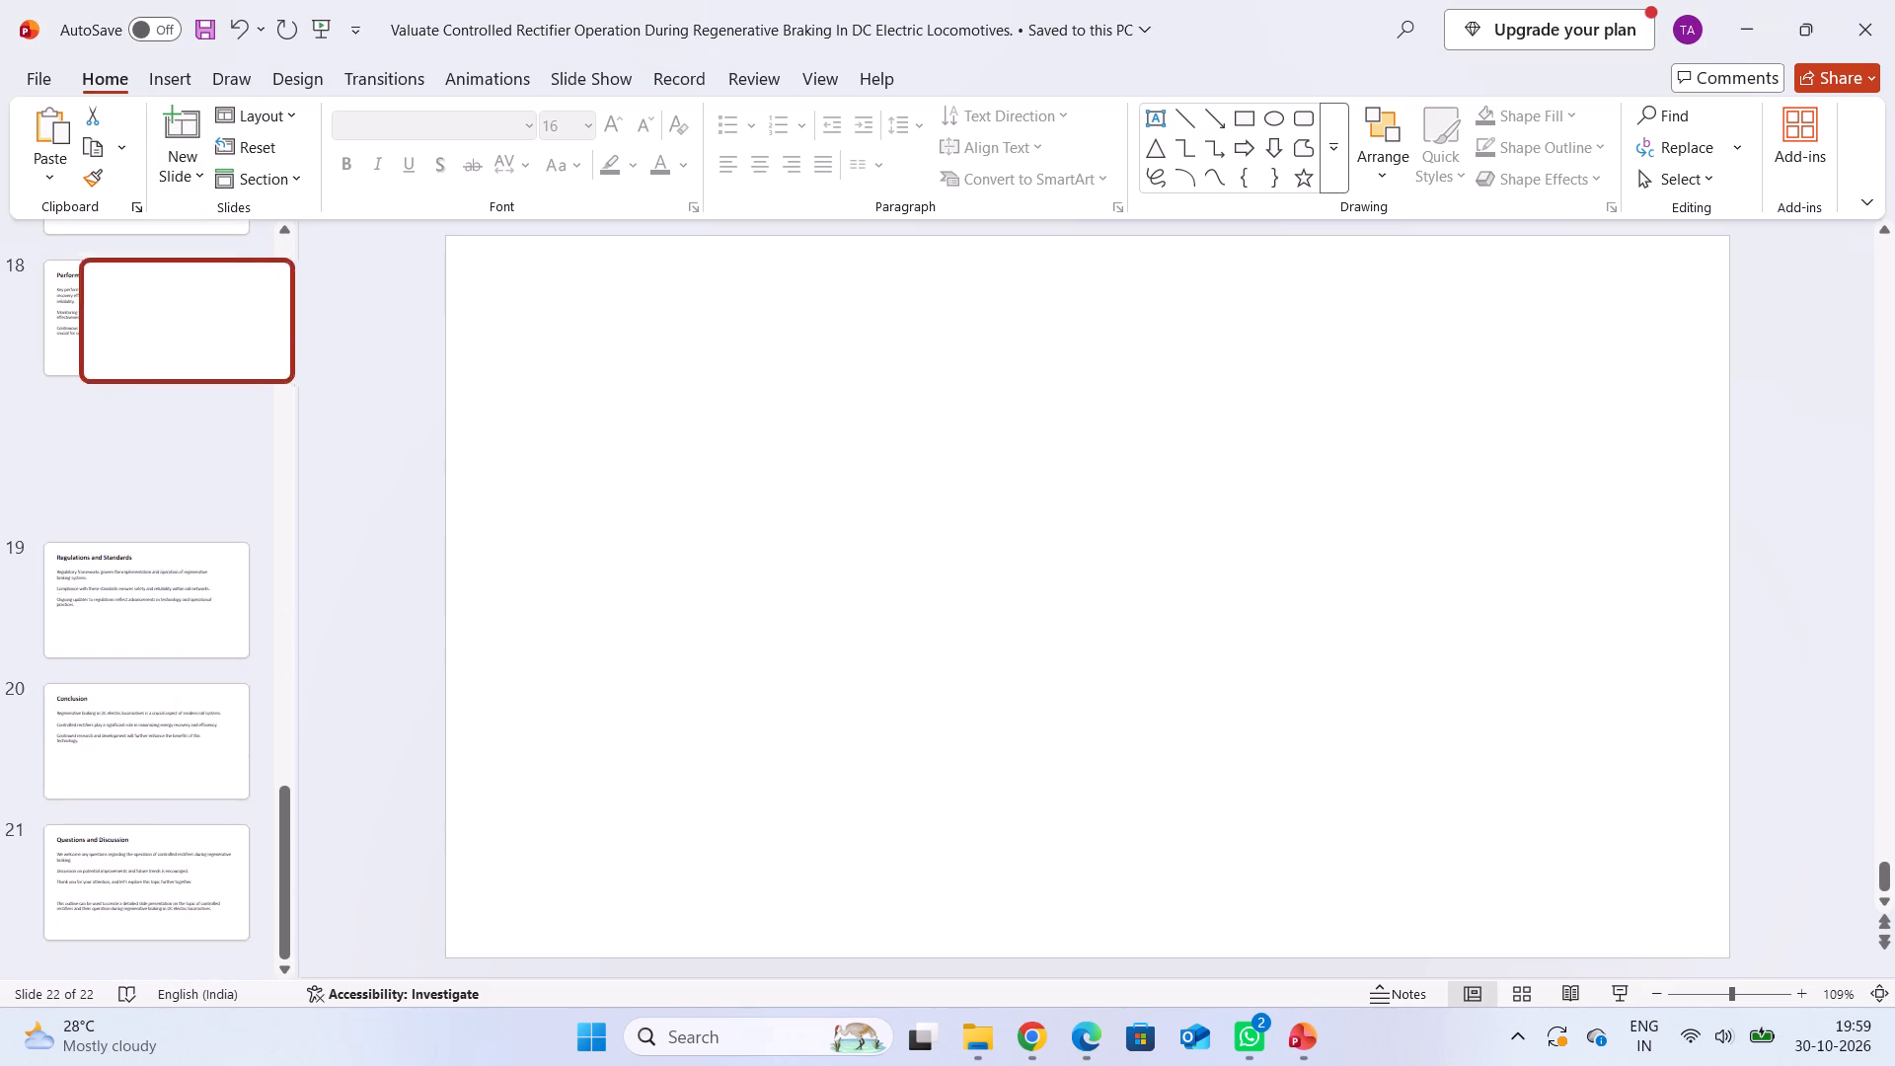
left_click_drag(196, 288, 178, 0)
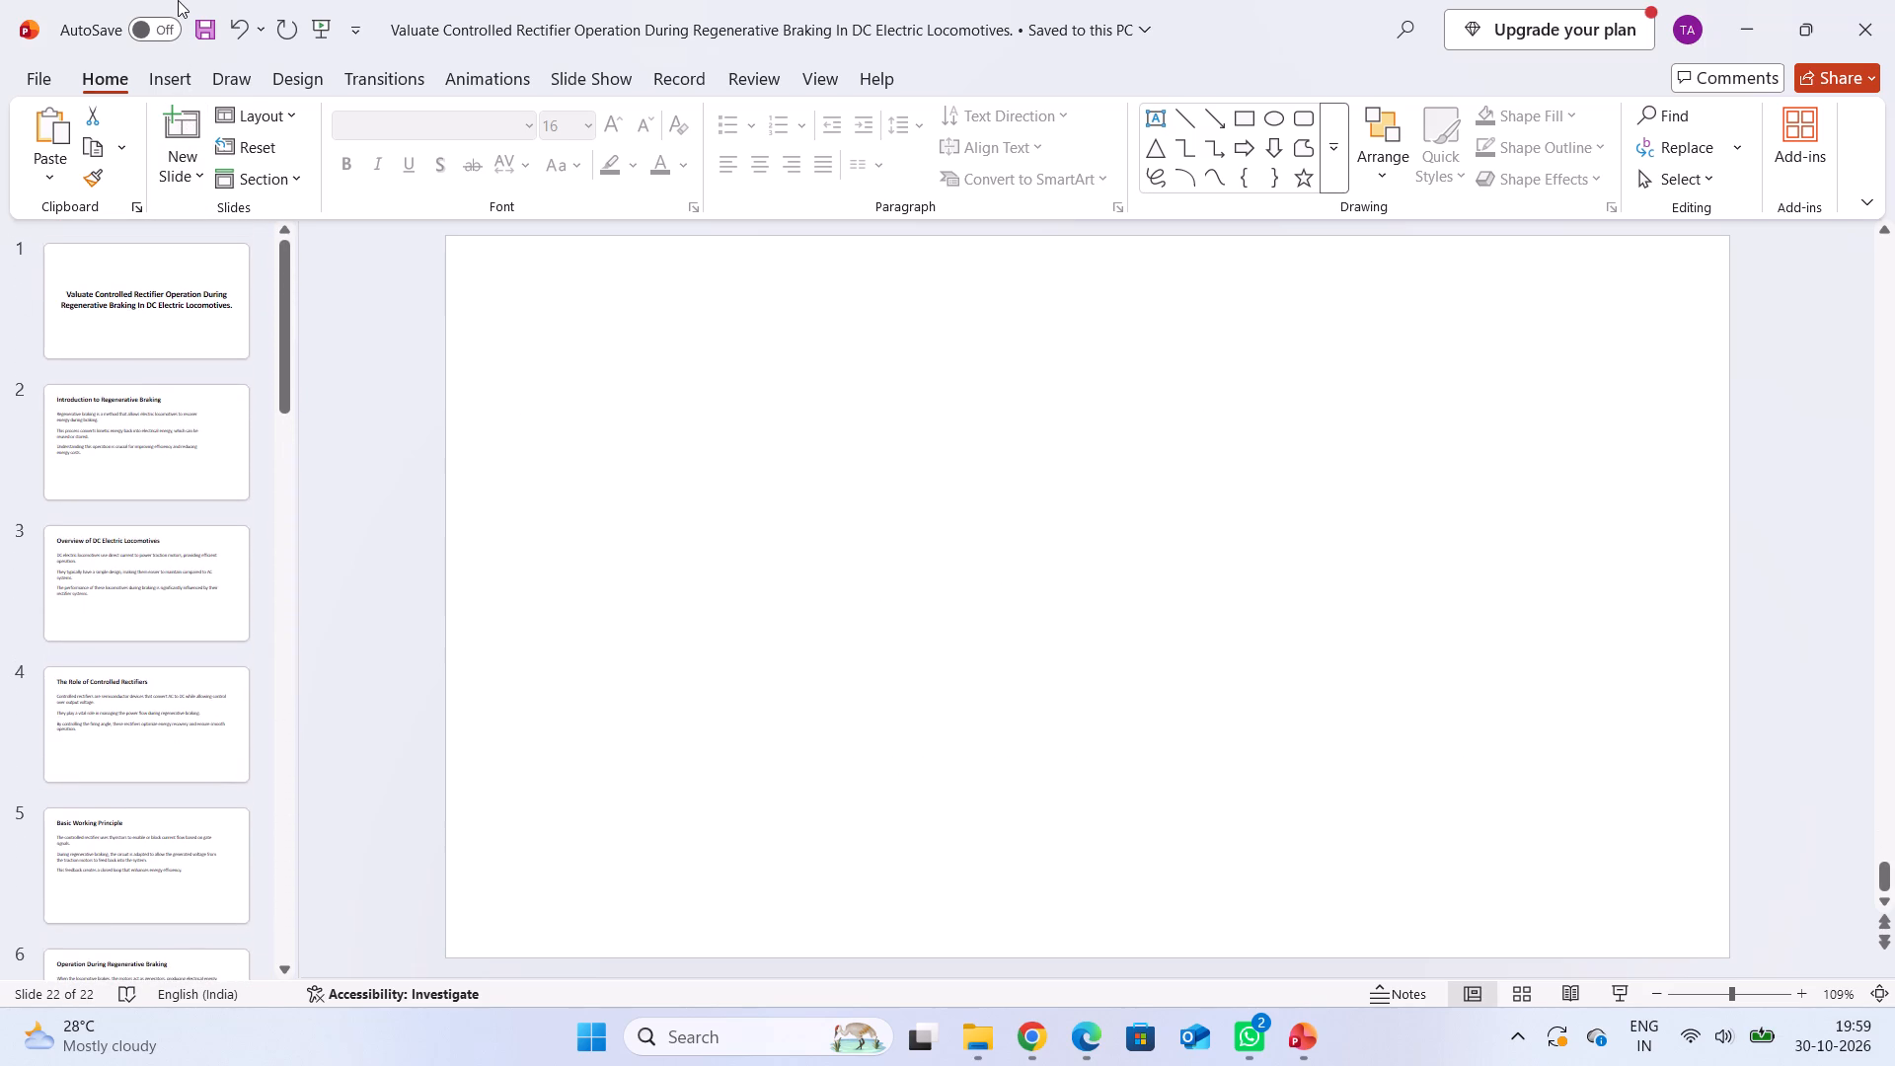
left_click_drag(178, 0, 164, 262)
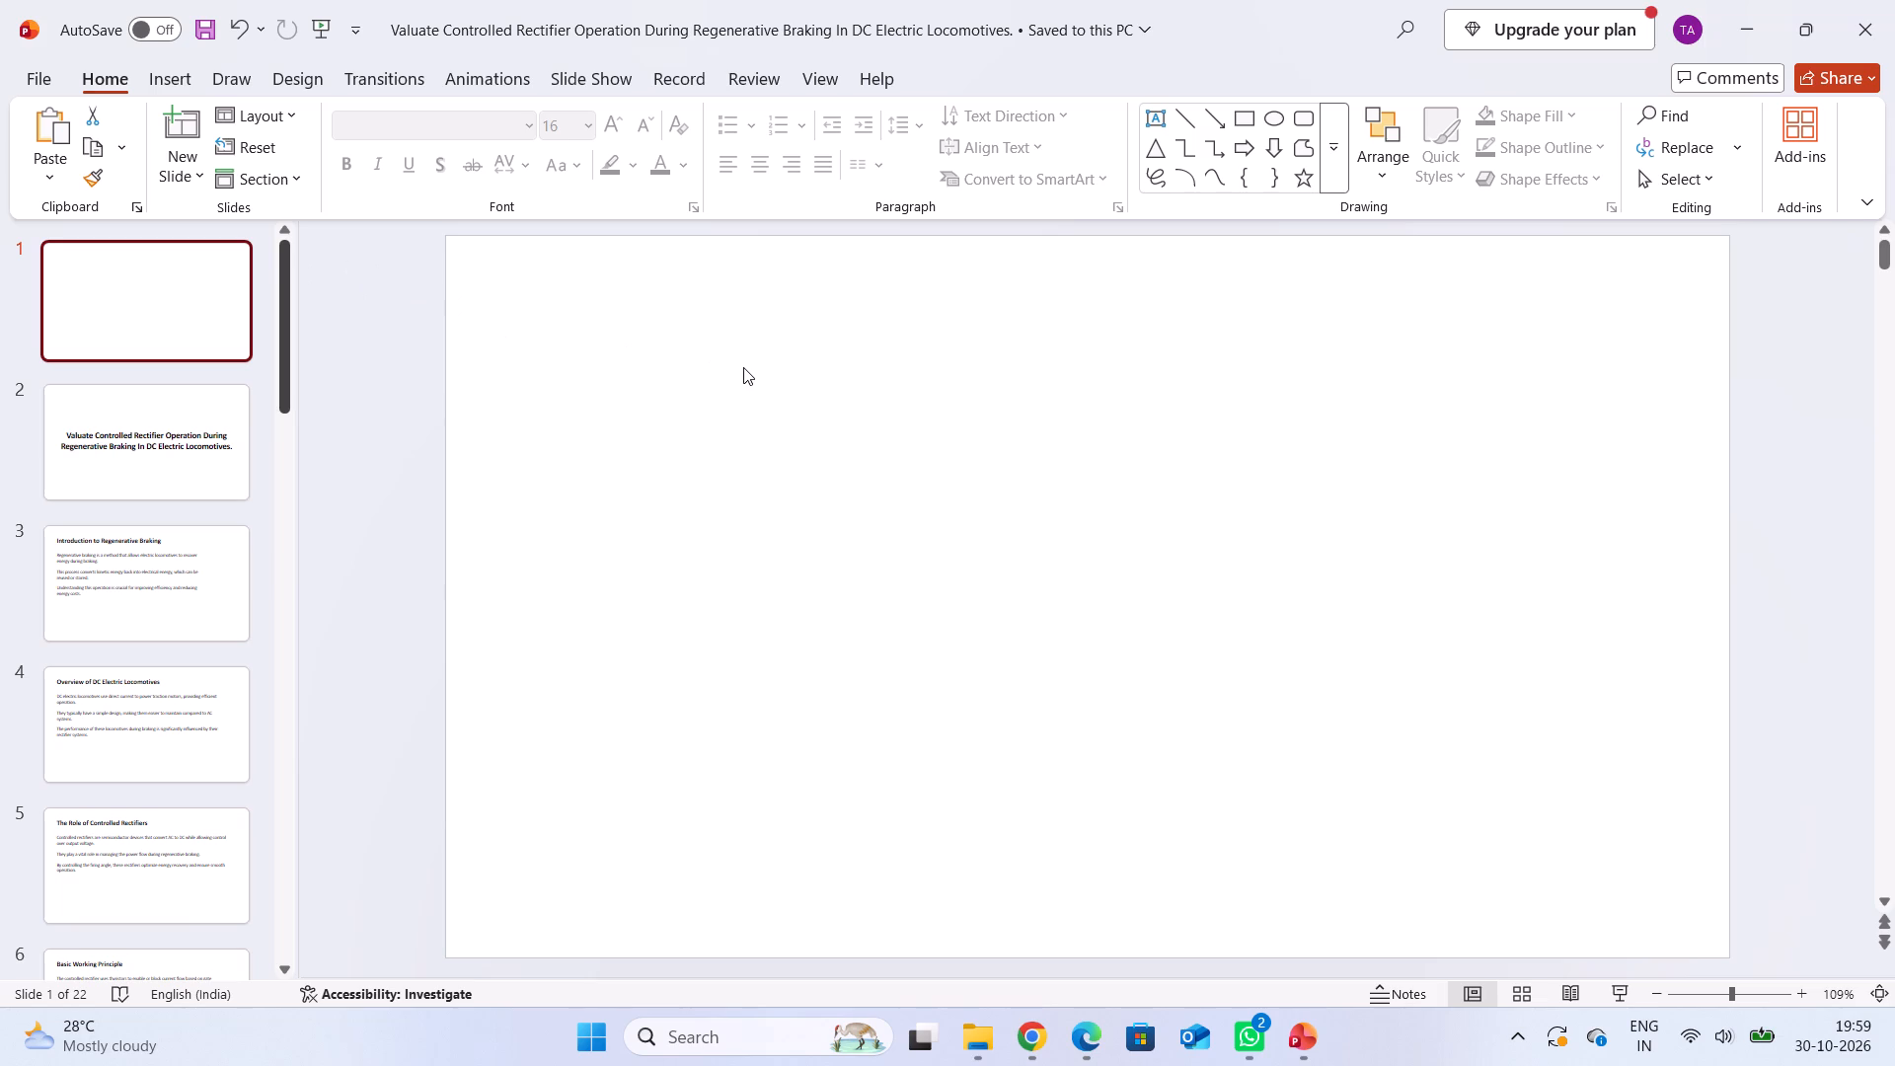
Paste the copied IARE title slide after the blank first slide and delete the blank one.
left_click(743, 367)
key("ctrl+v")
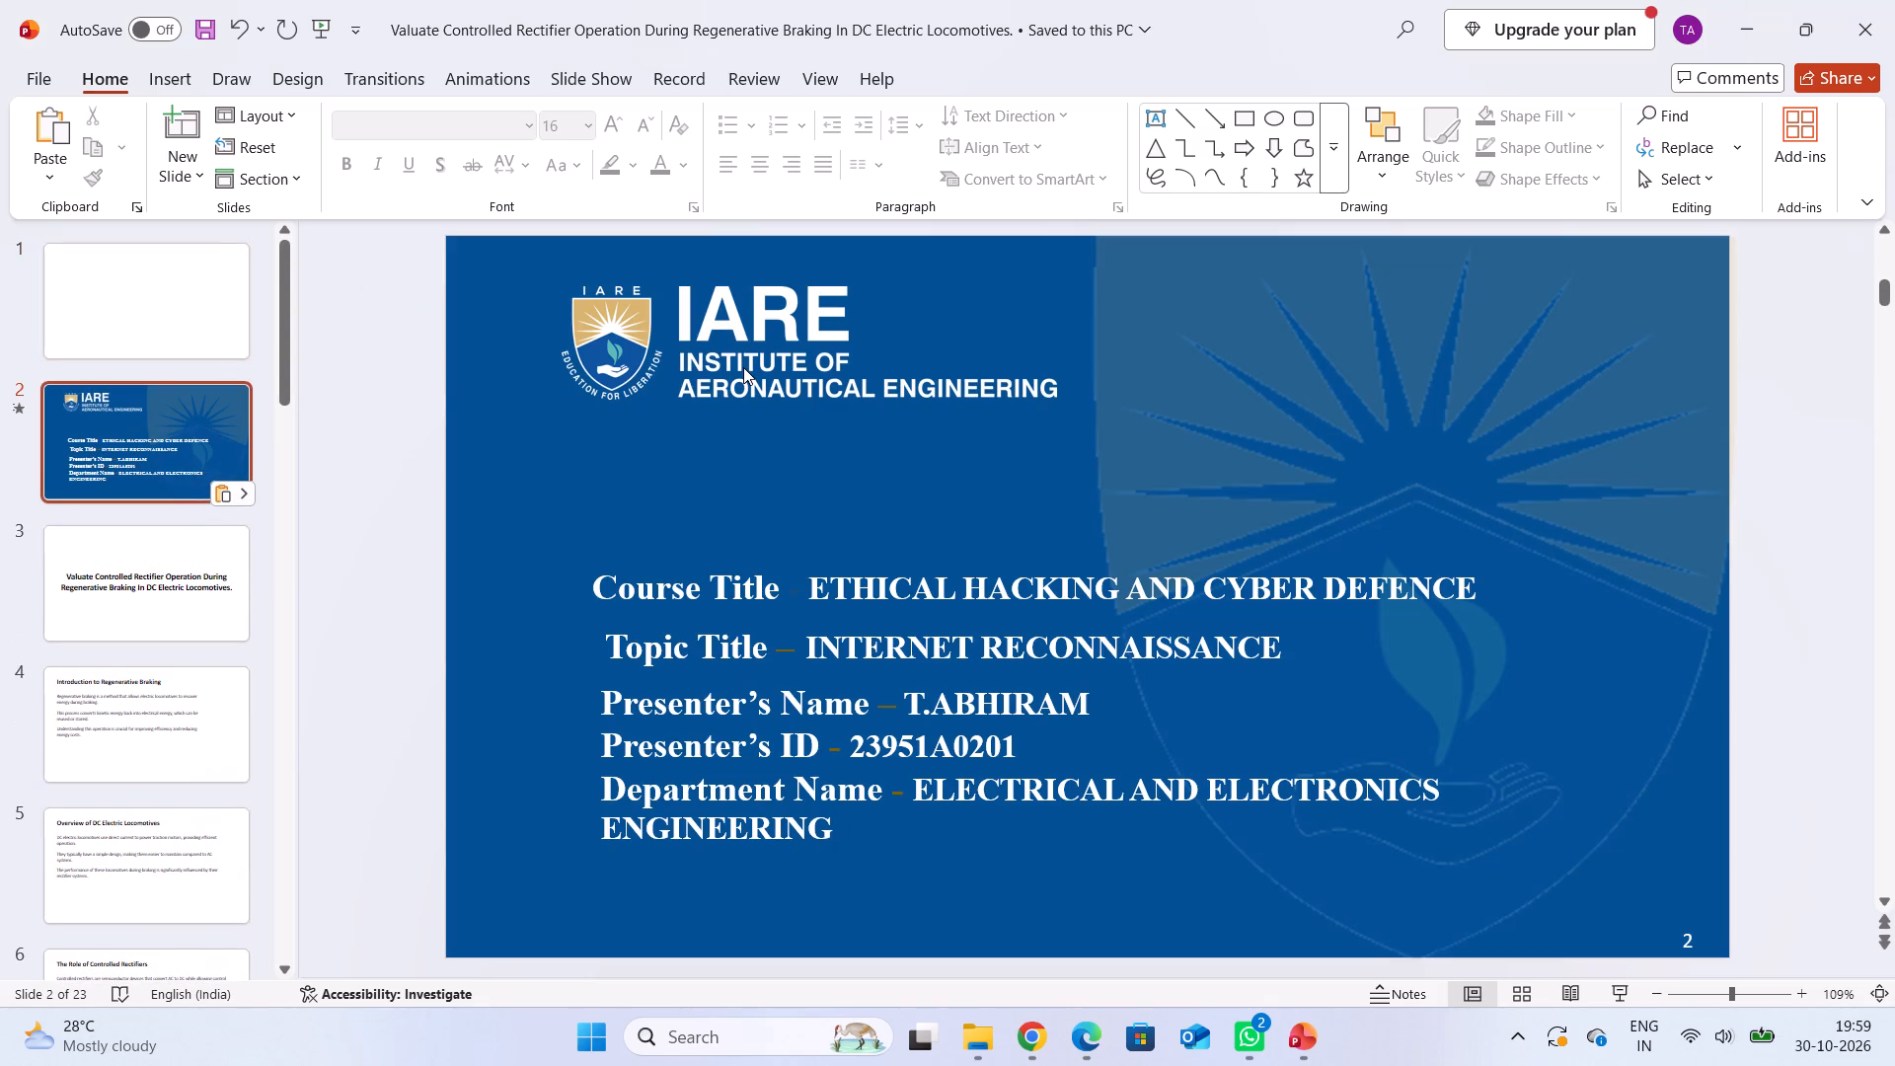
left_click(213, 293)
key("Delete")
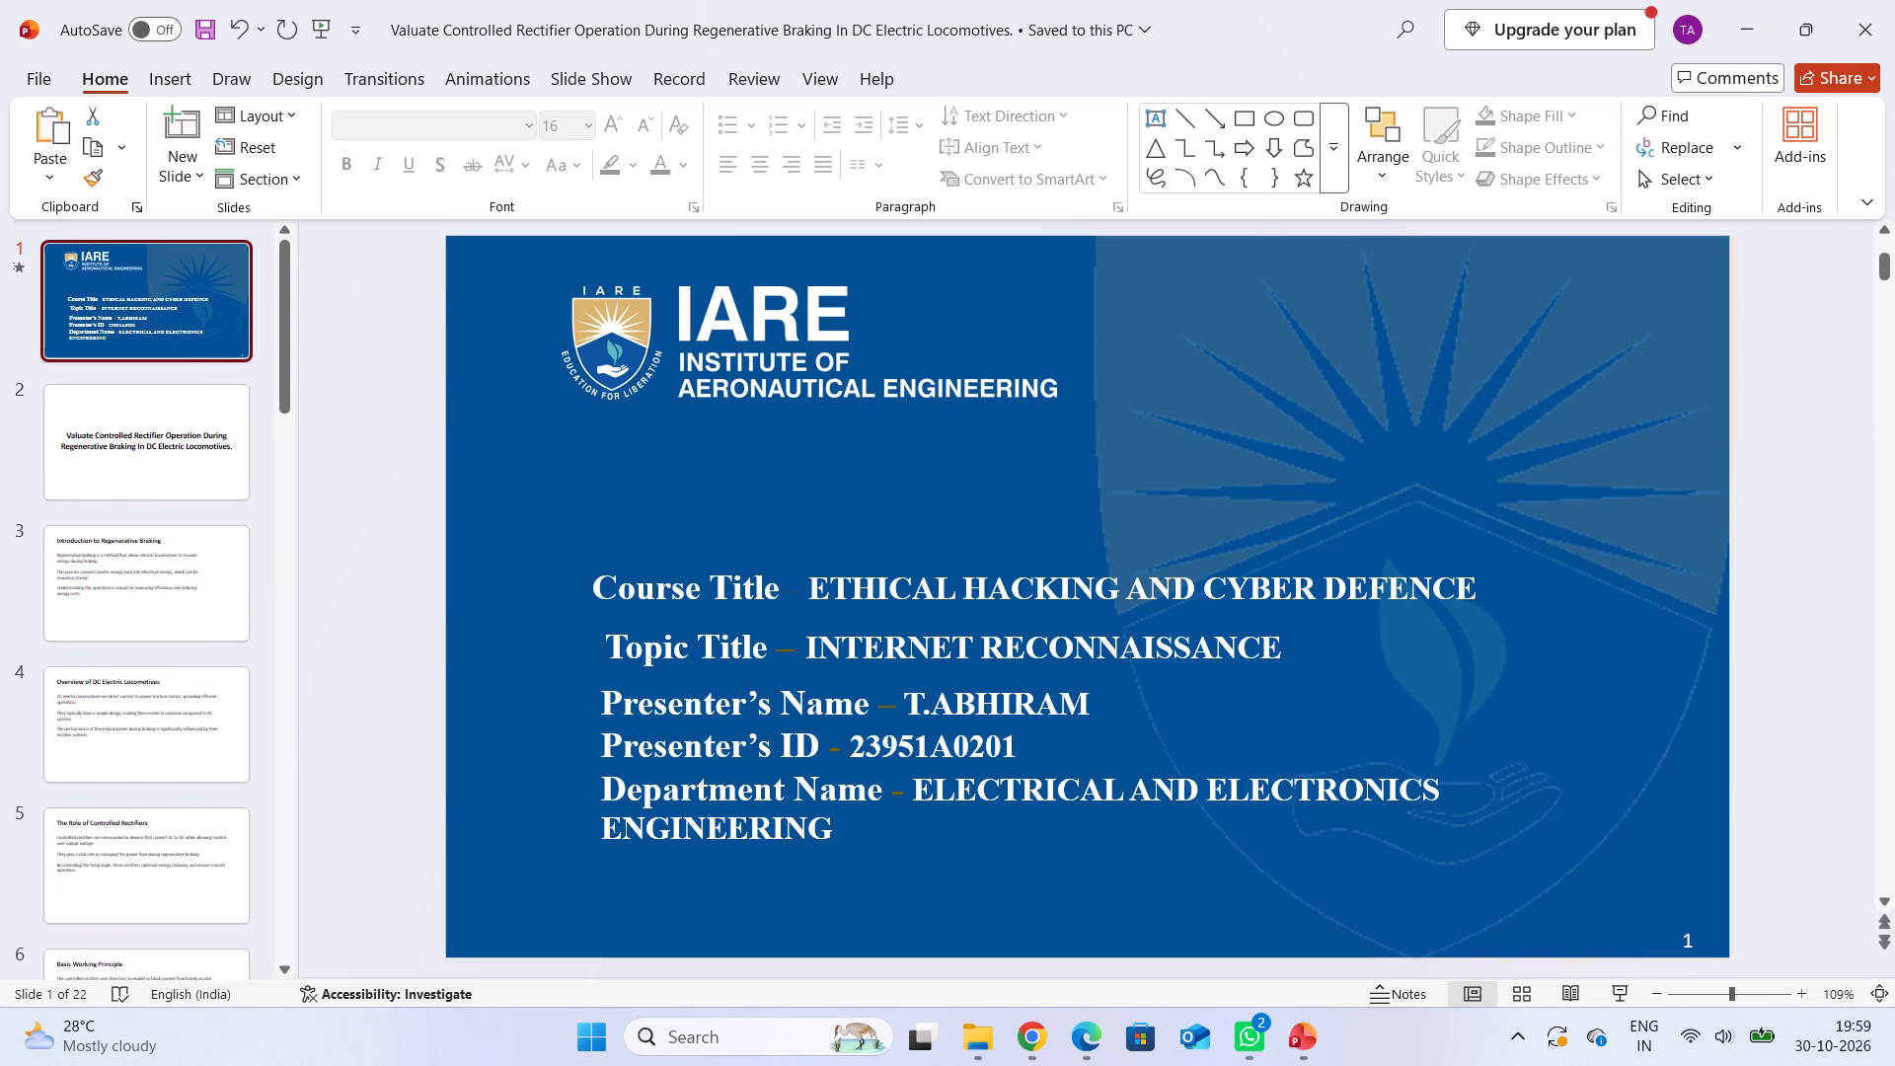
Arrange the PowerPoint and Chrome windows side by side, each taking half of the screen.
left_click(1046, 1059)
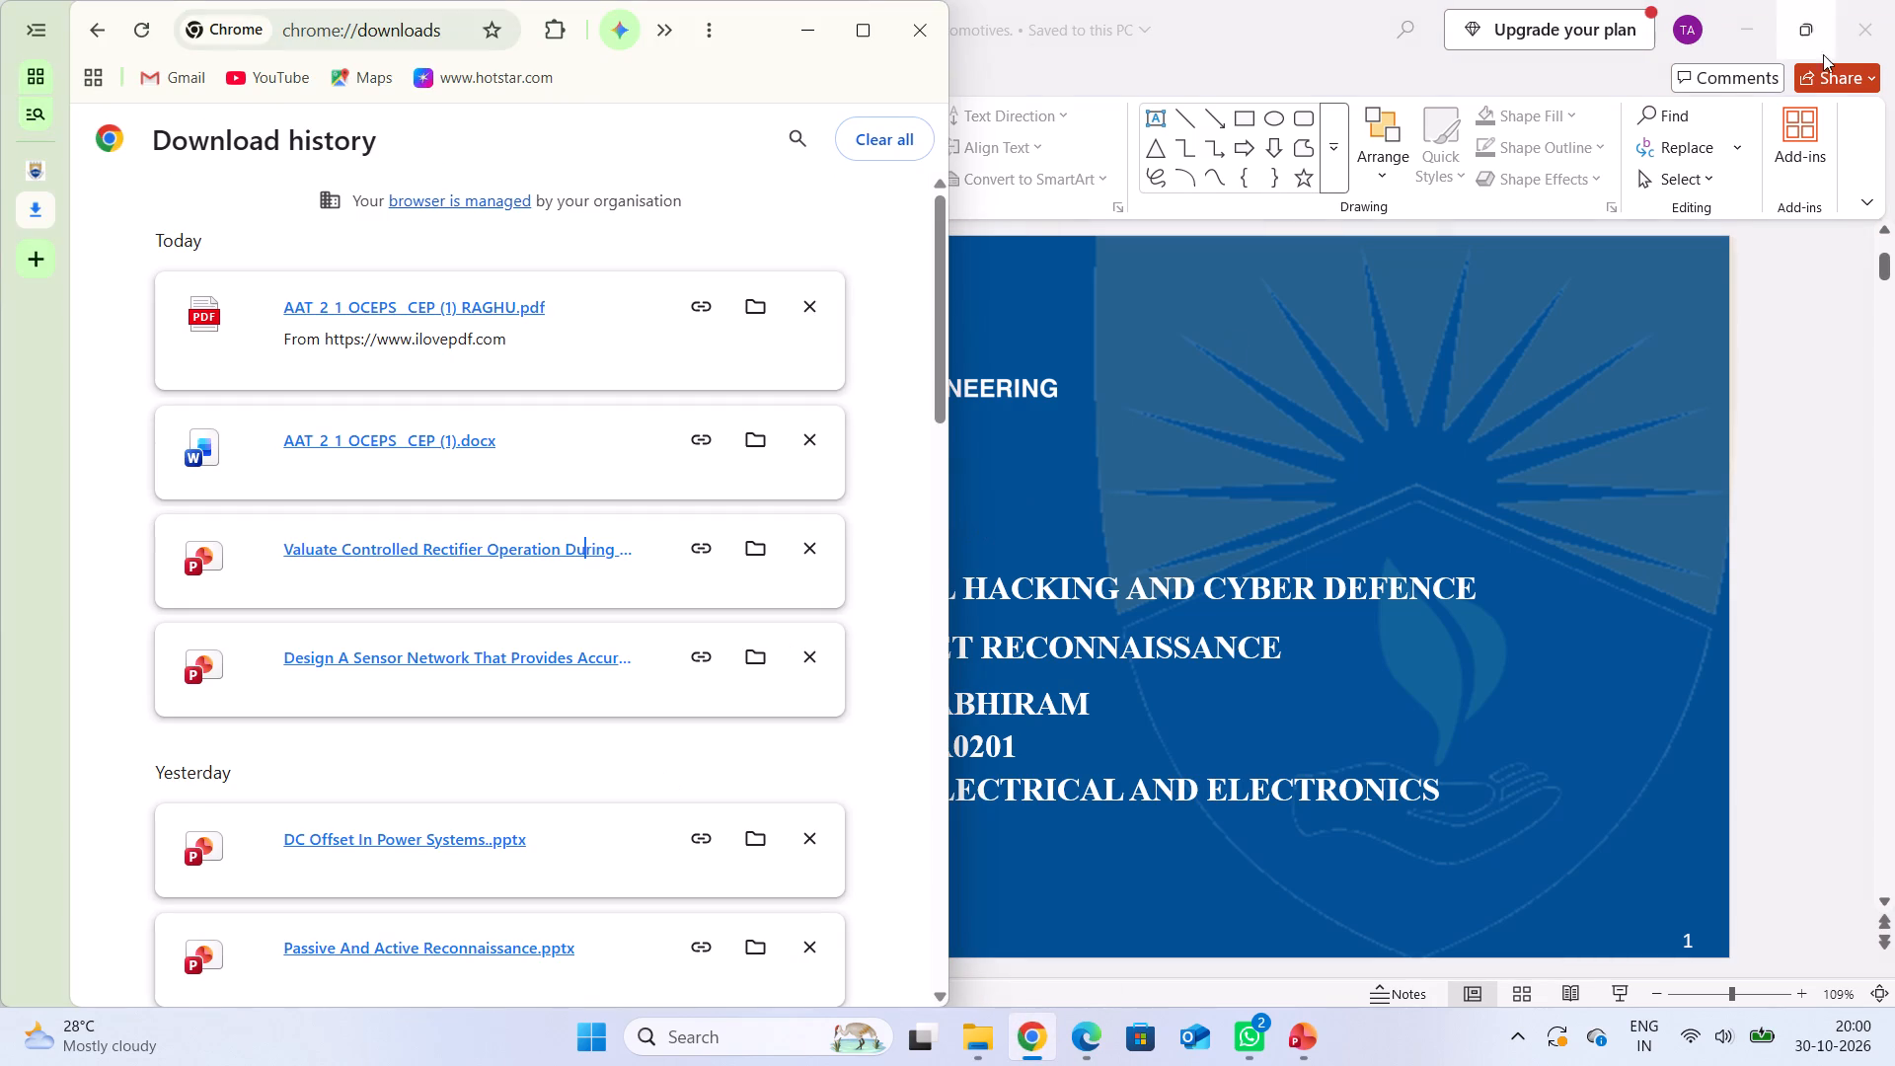
left_click(1702, 213)
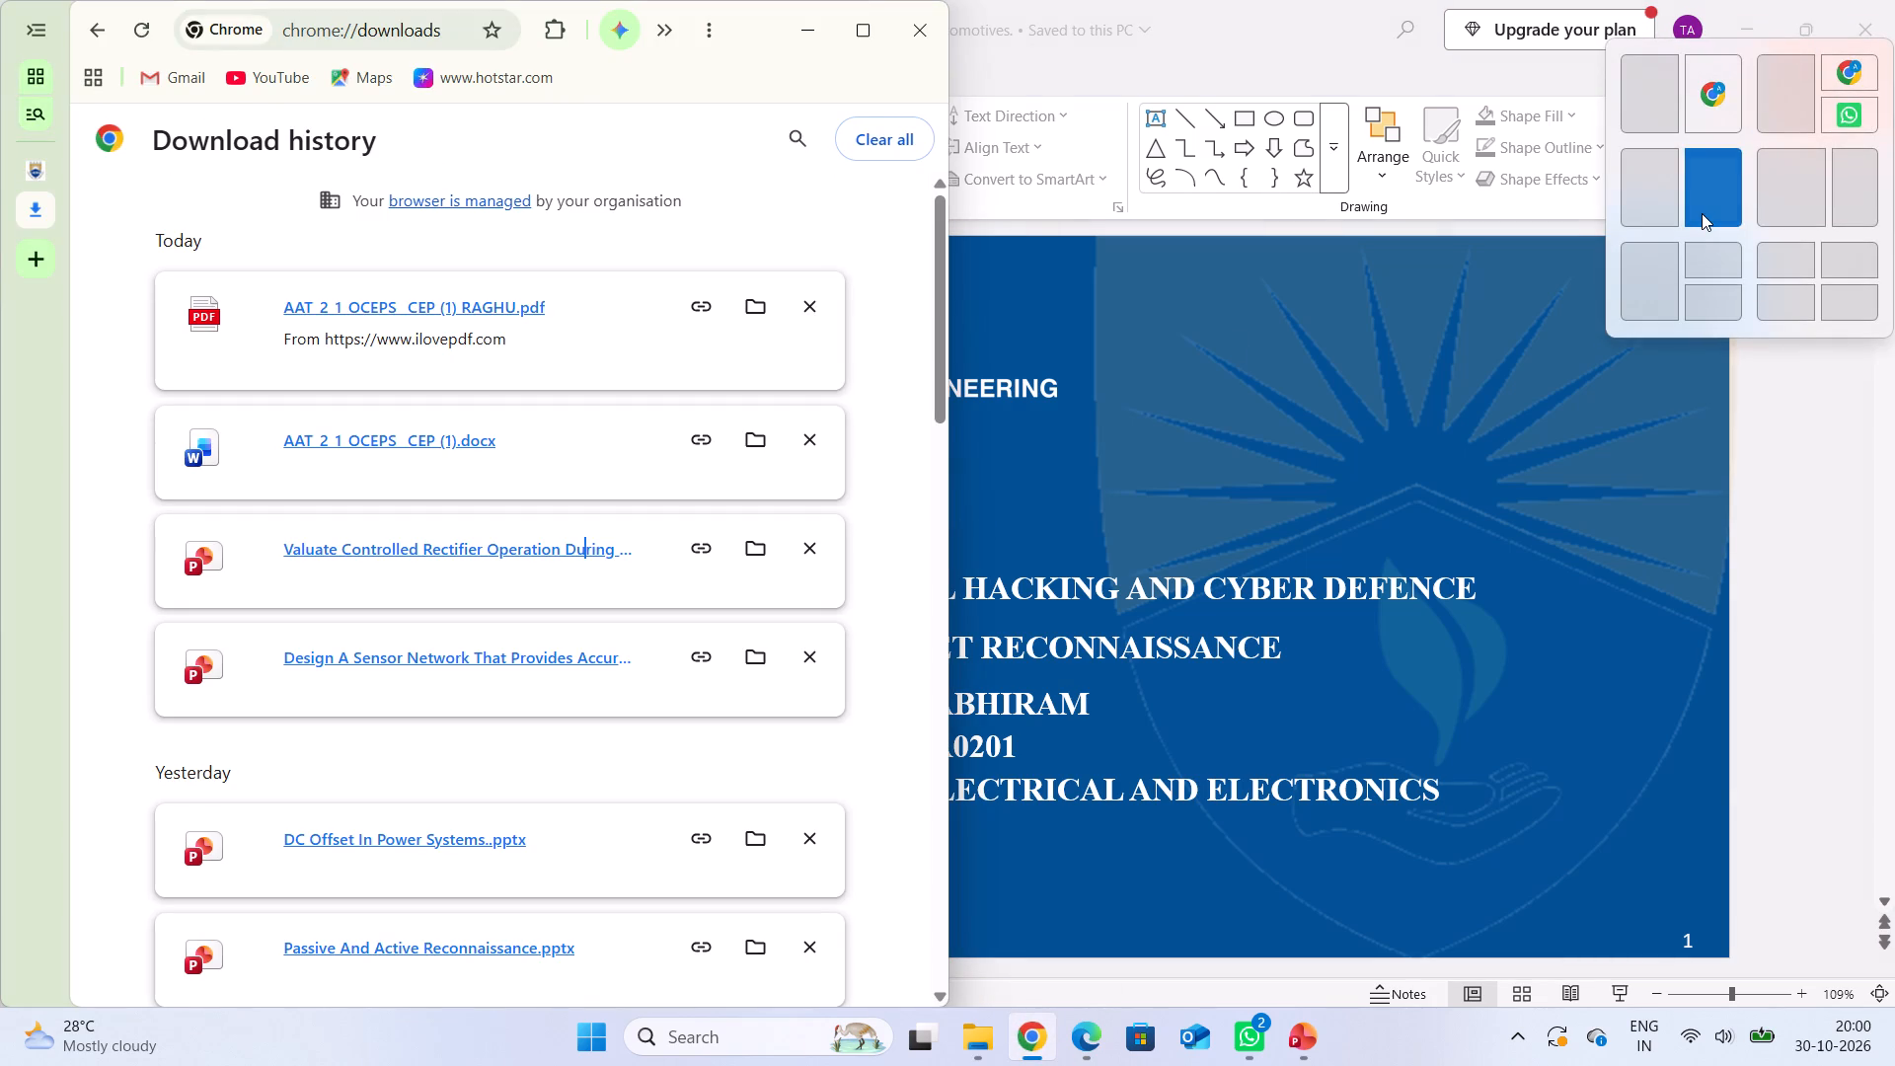
left_click(300, 243)
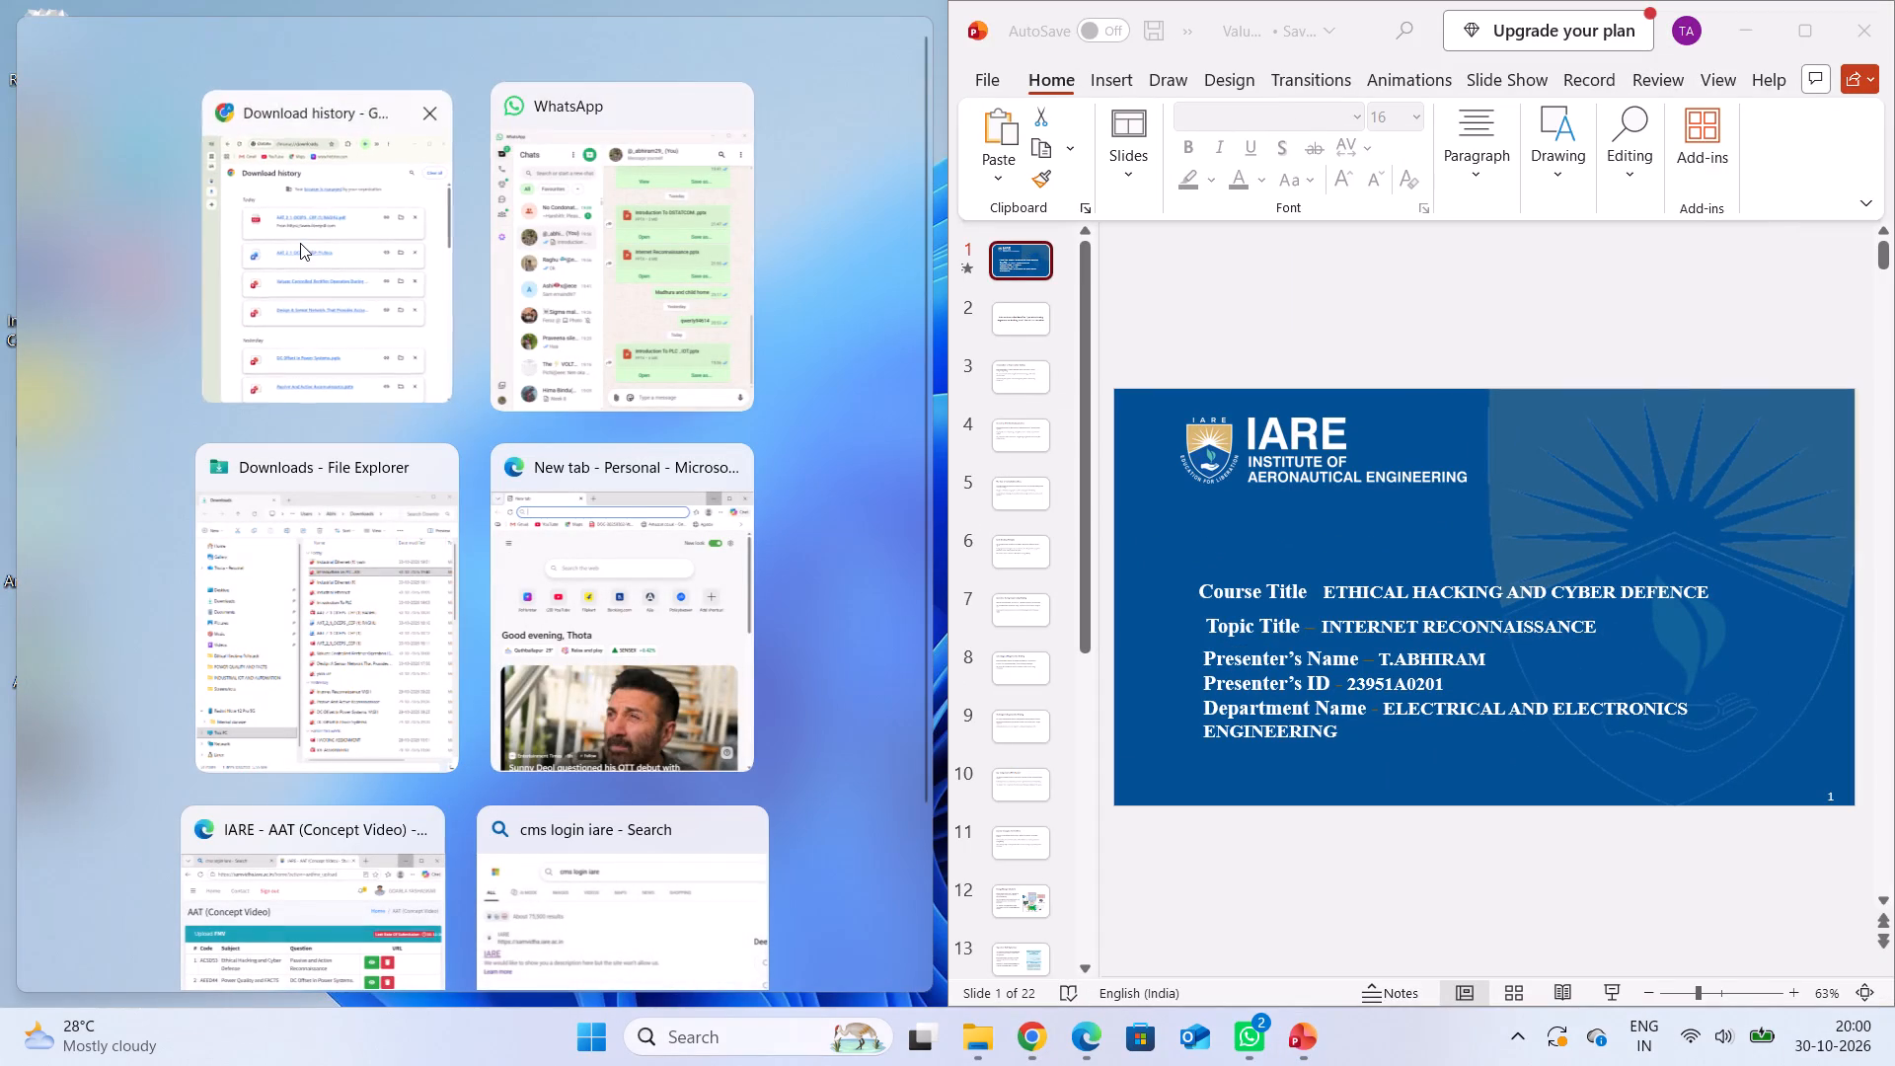
In the college portal in Chrome, open the AAT-II uploads page and get the assigned question for course AEED41.
left_click(43, 176)
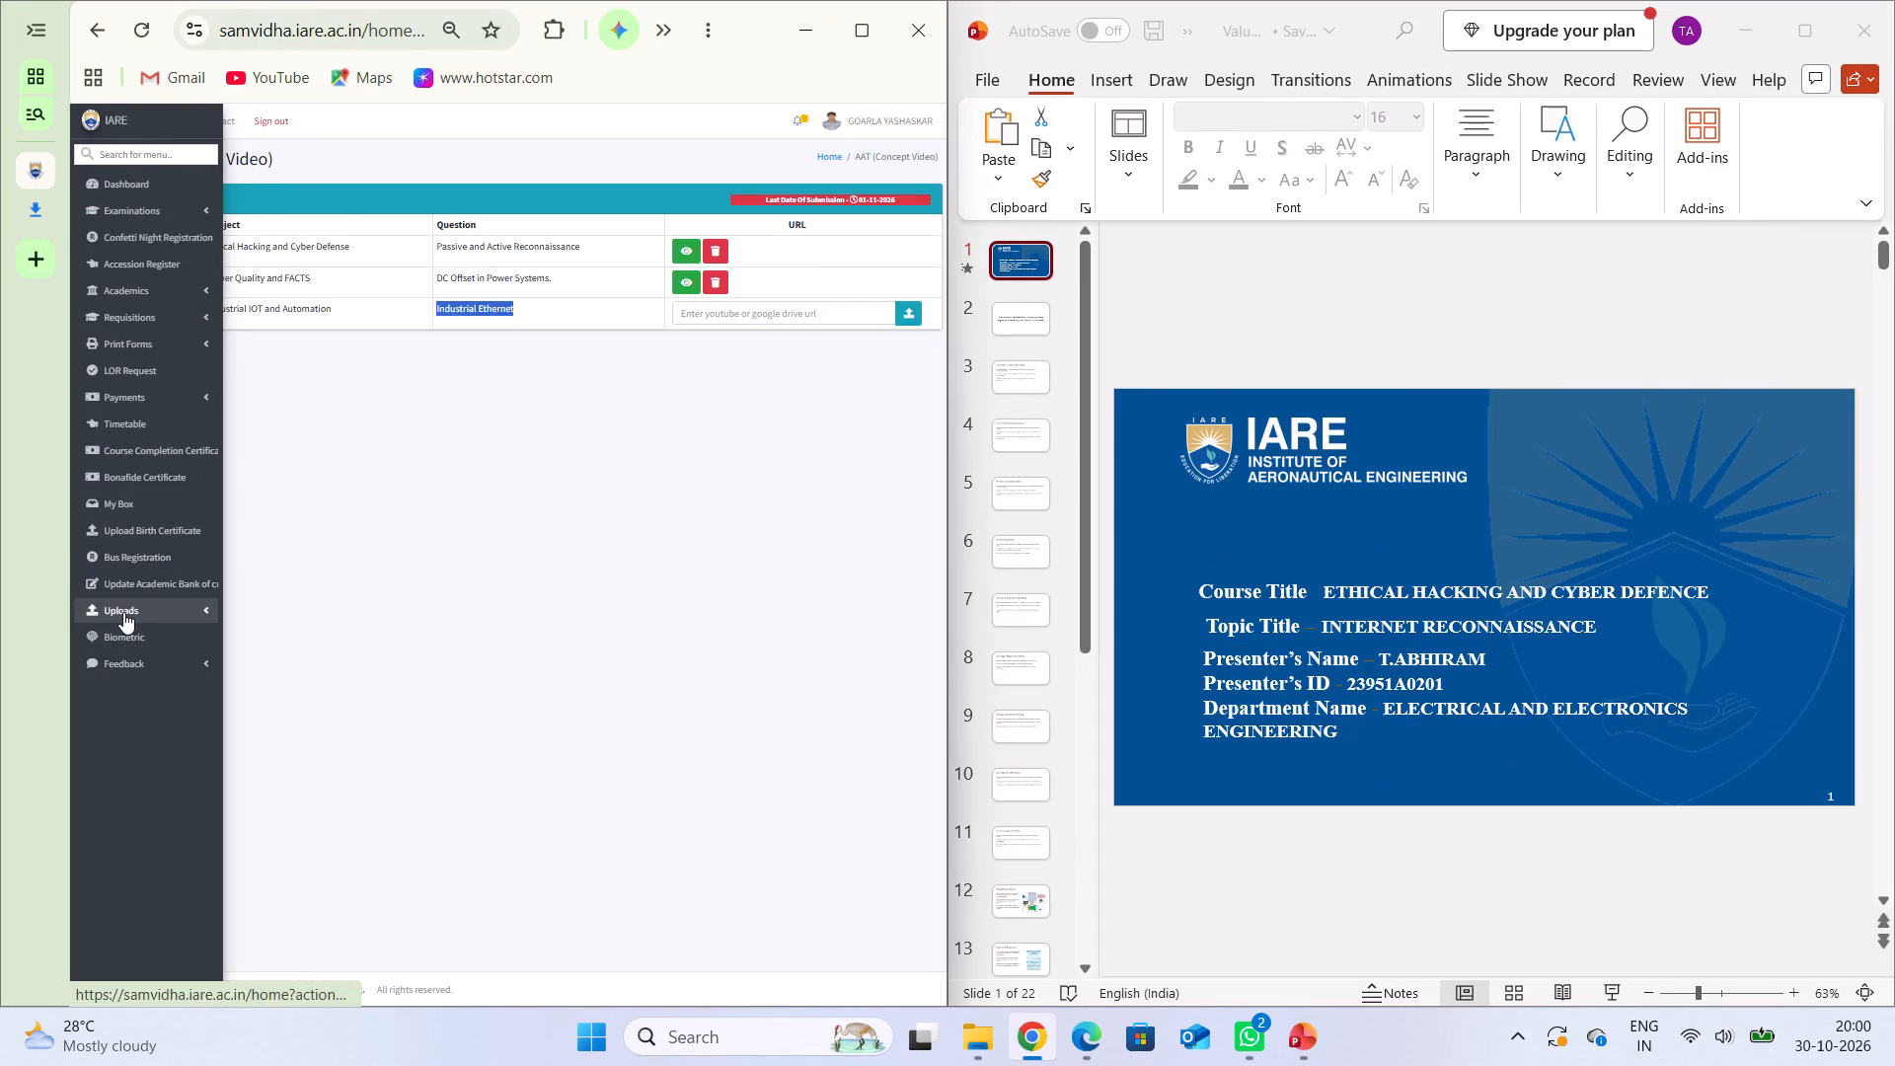
left_click(123, 612)
left_click(160, 785)
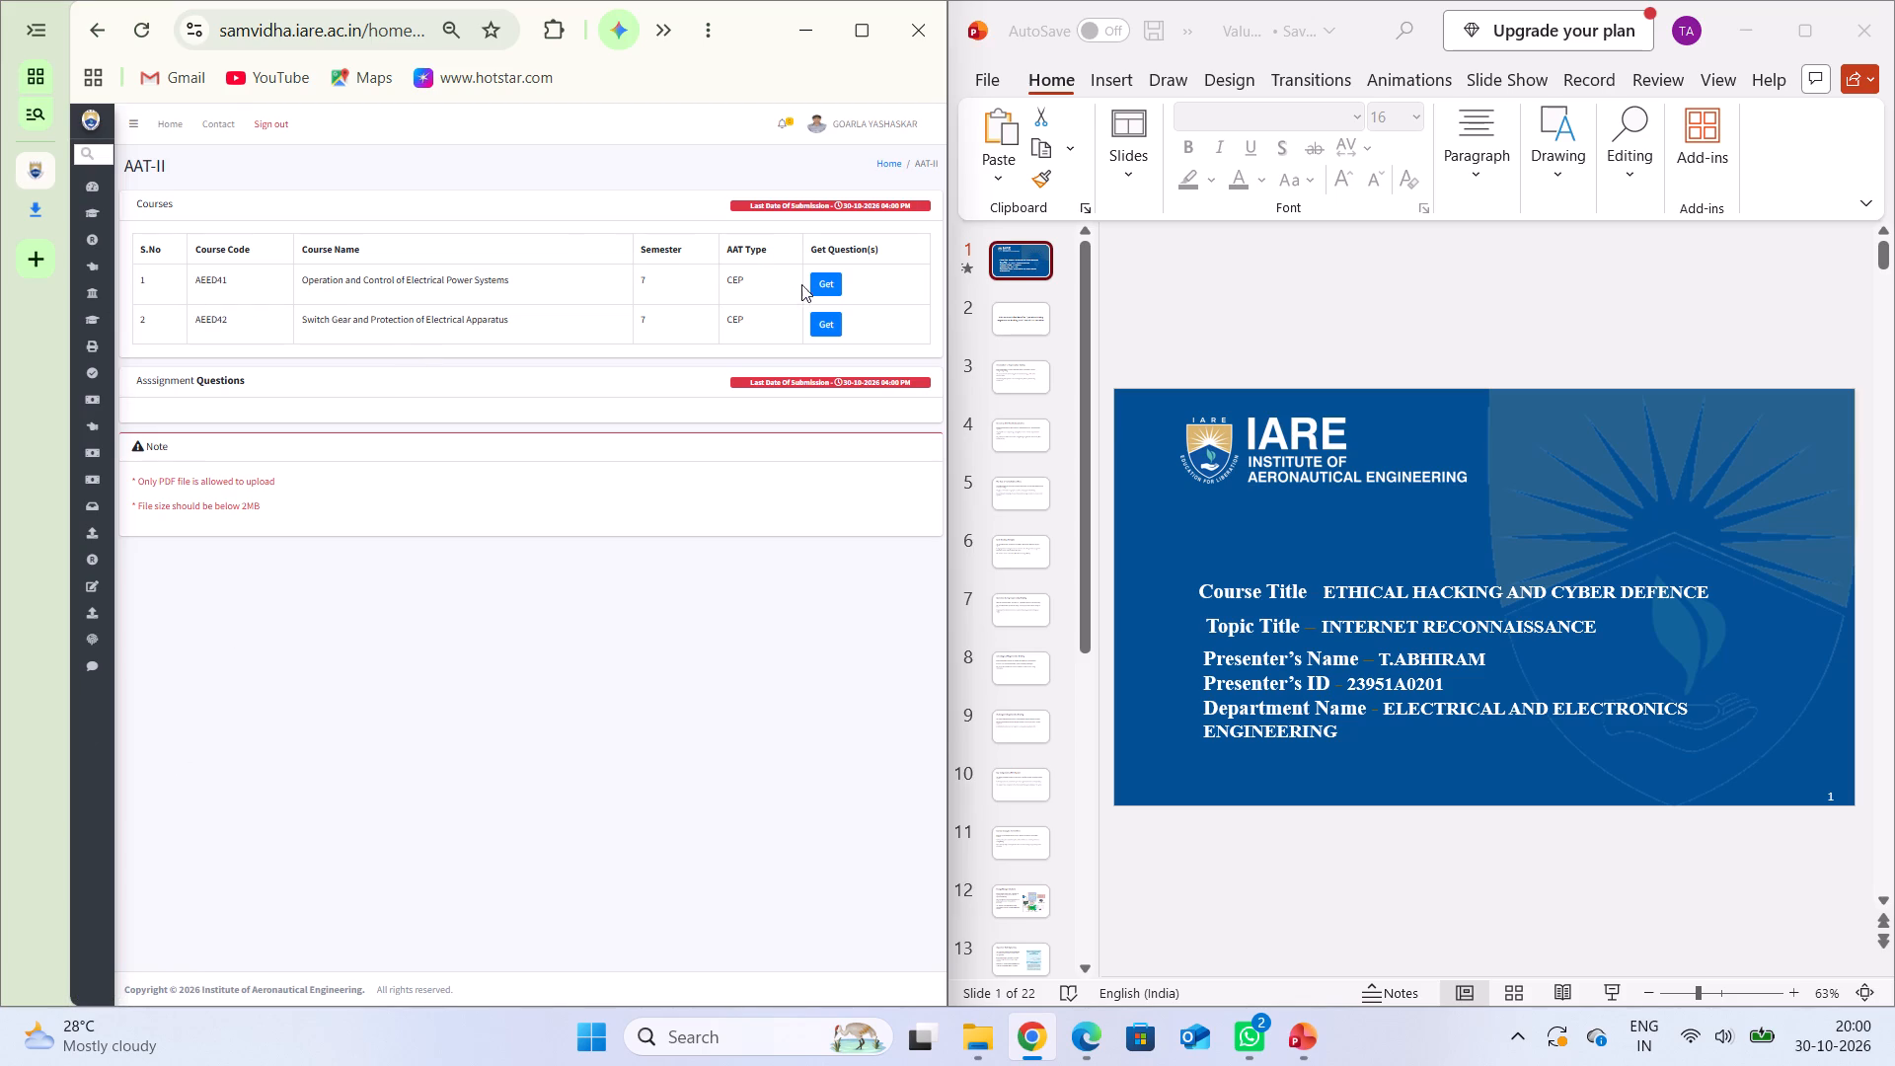
left_click(822, 282)
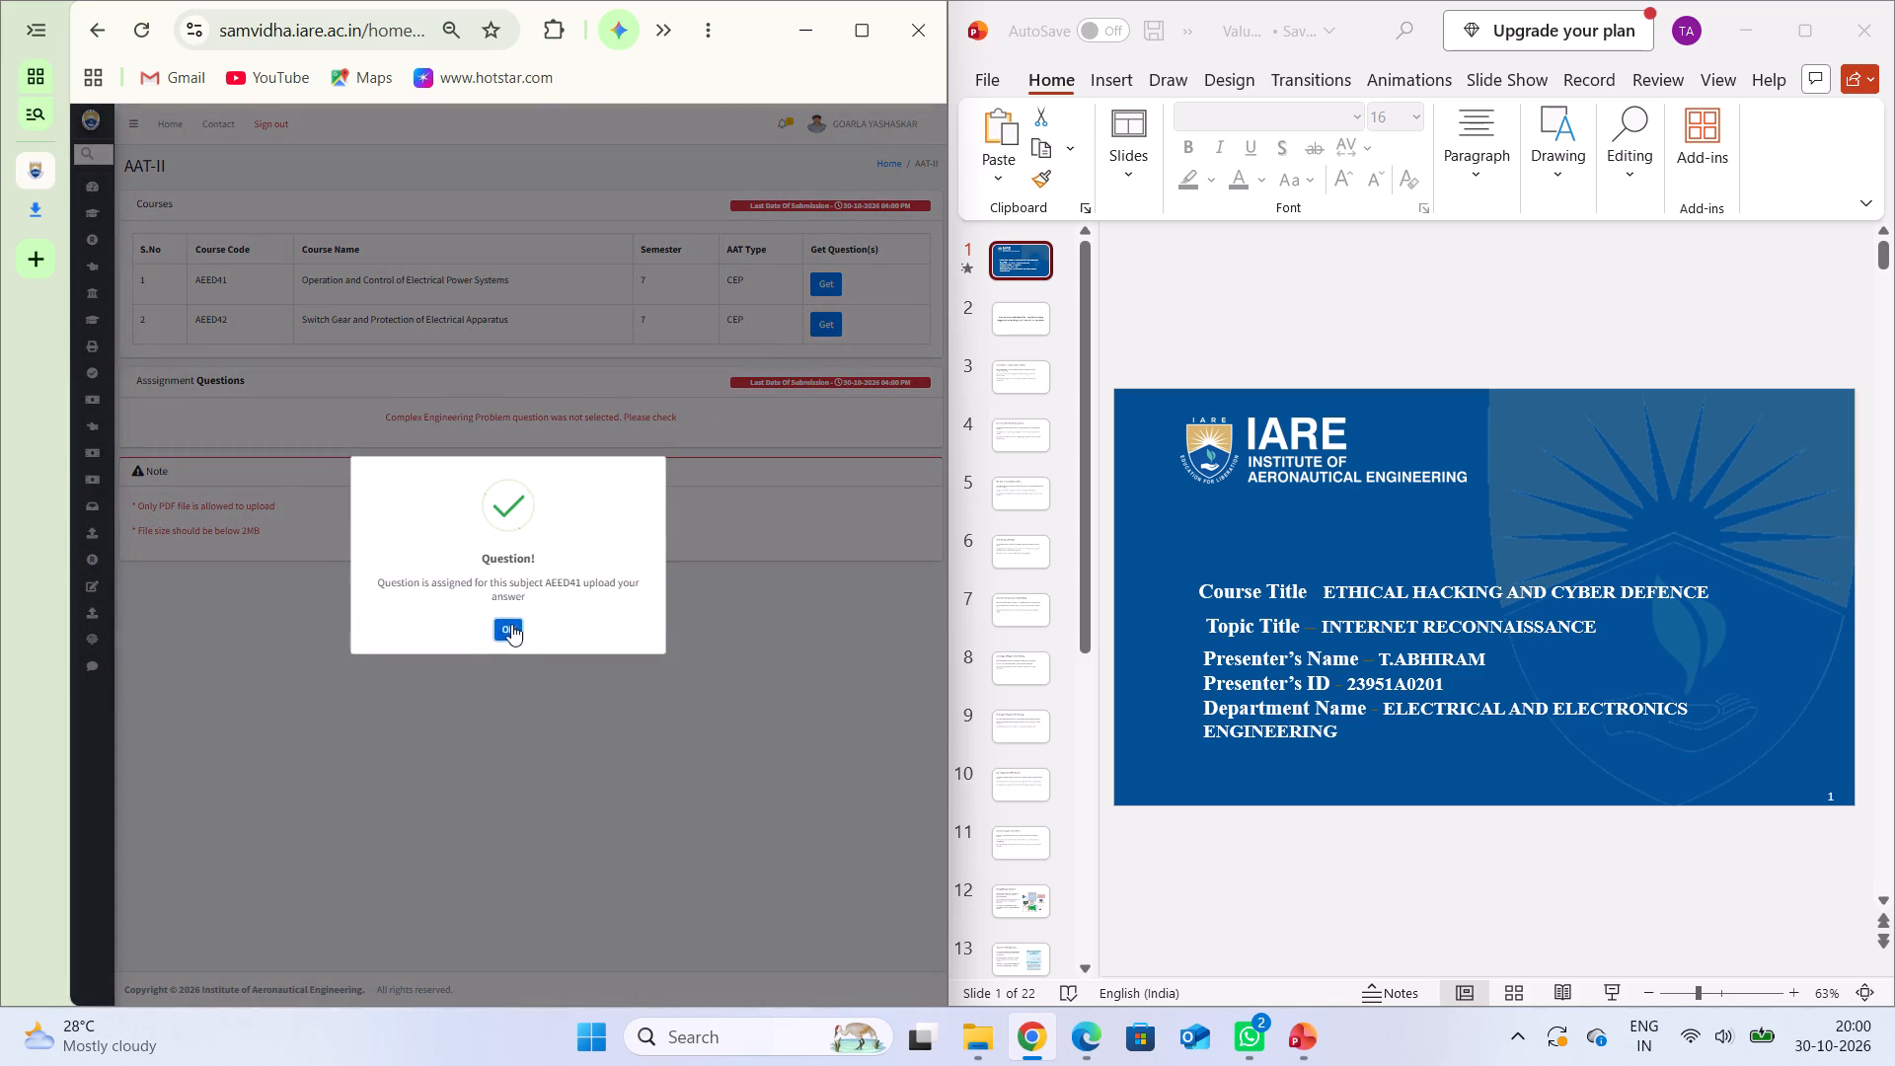
left_click(515, 626)
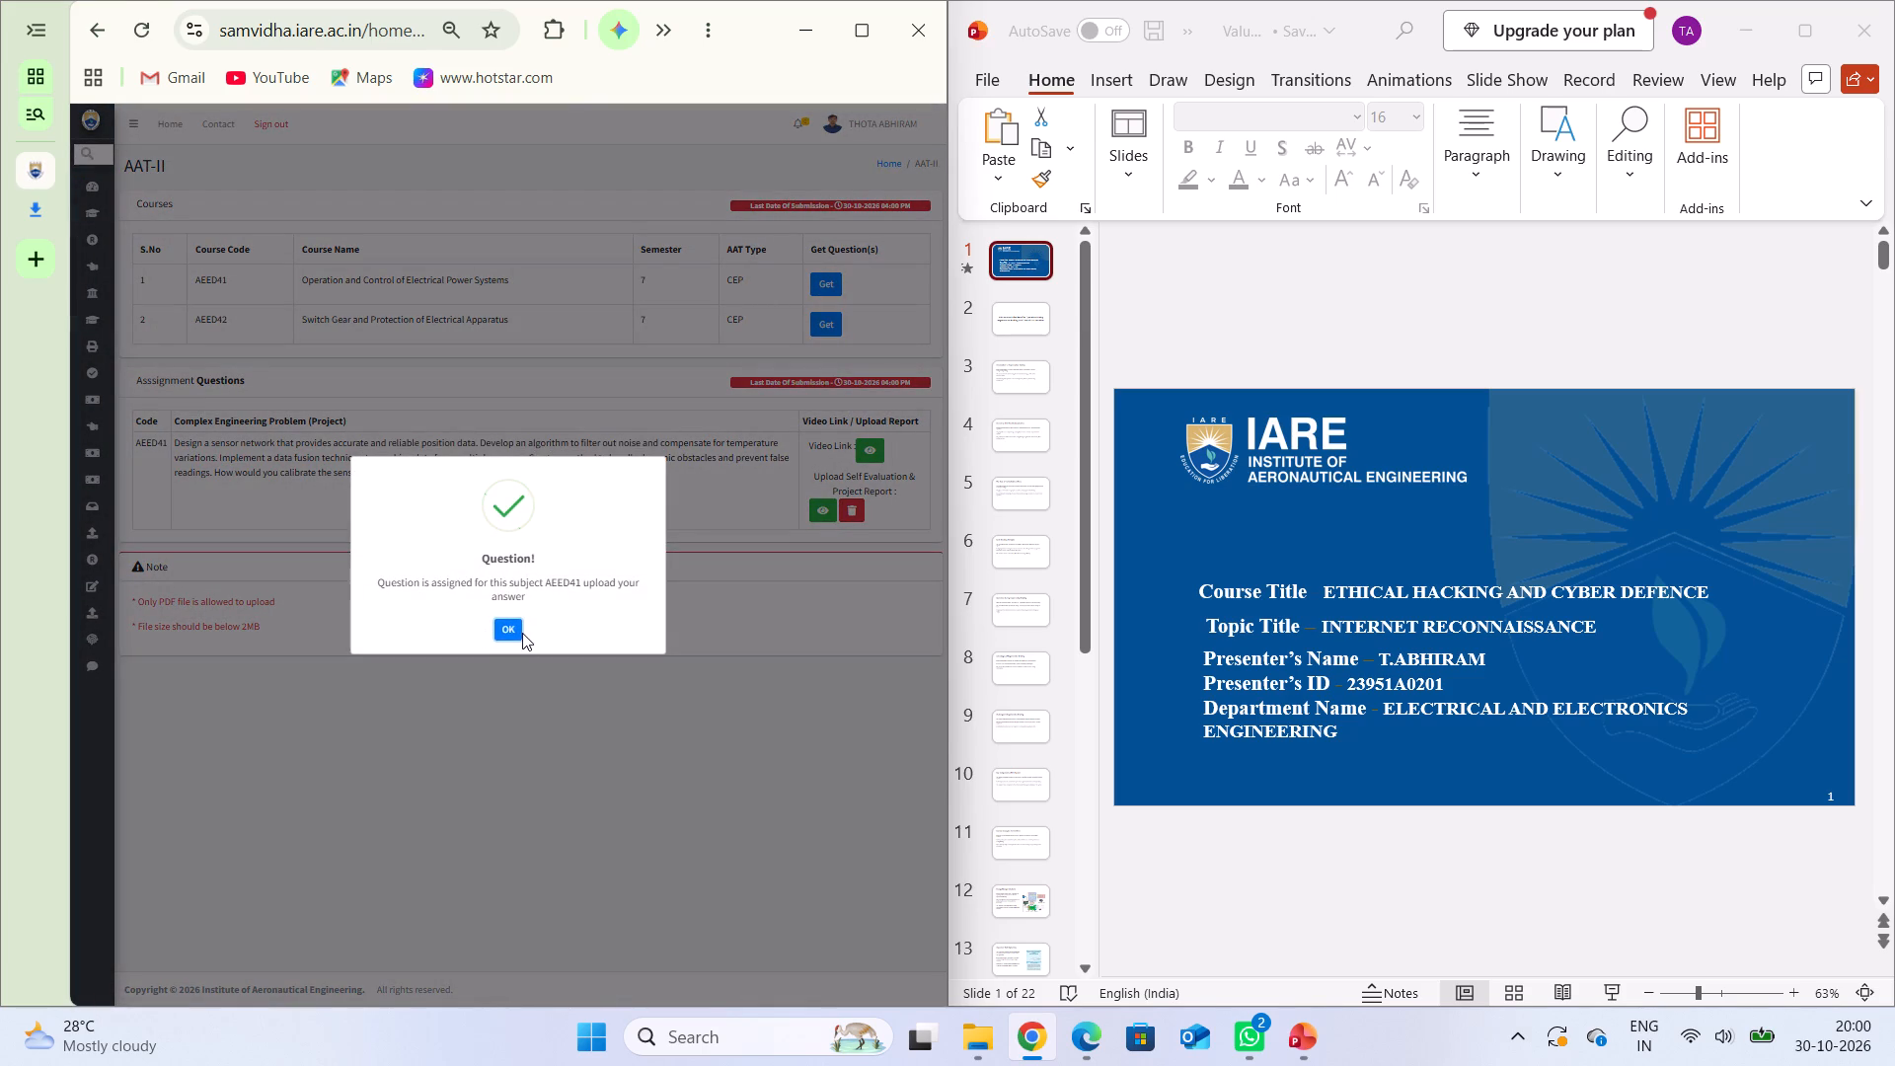
left_click(522, 633)
left_click(522, 633)
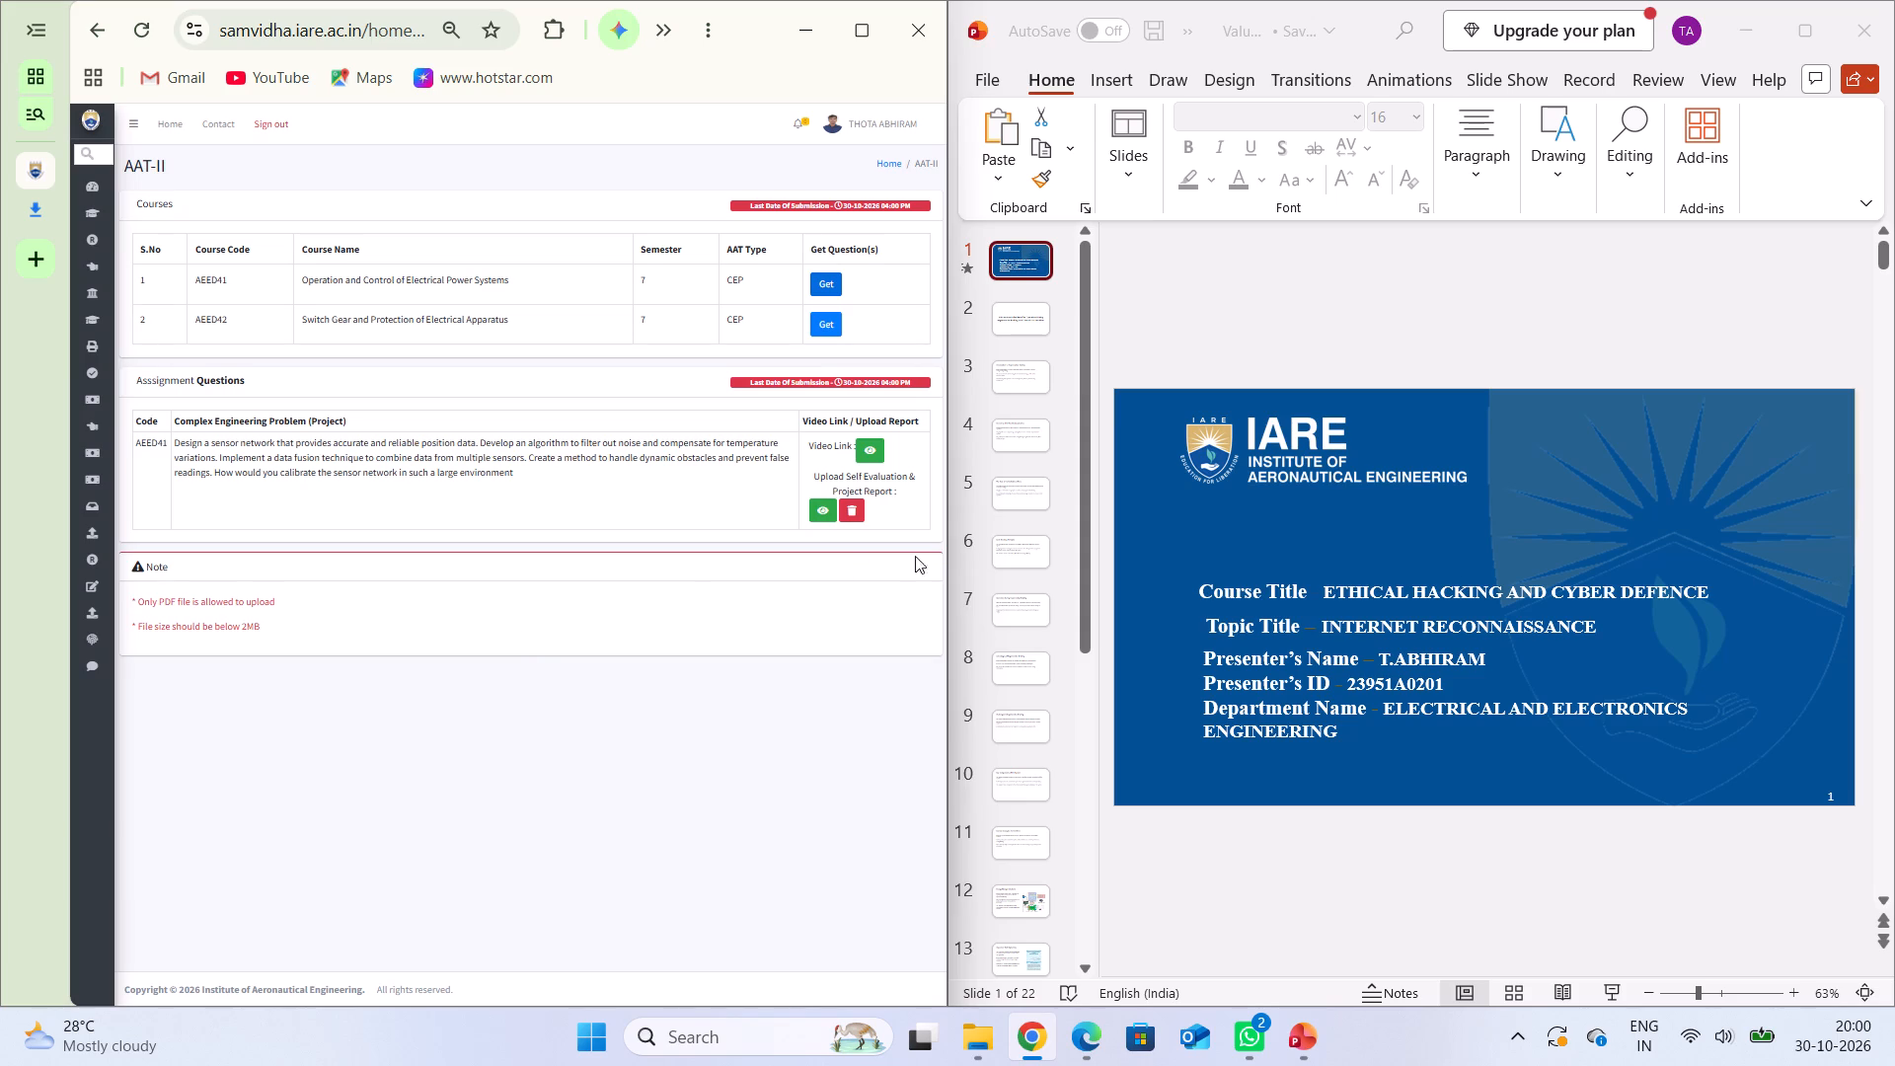
Copy the course name "Operation and Control of Electrical Power Systems" from the portal and replace the Course Title value on slide 1.
left_click_drag(1599, 622, 1549, 627)
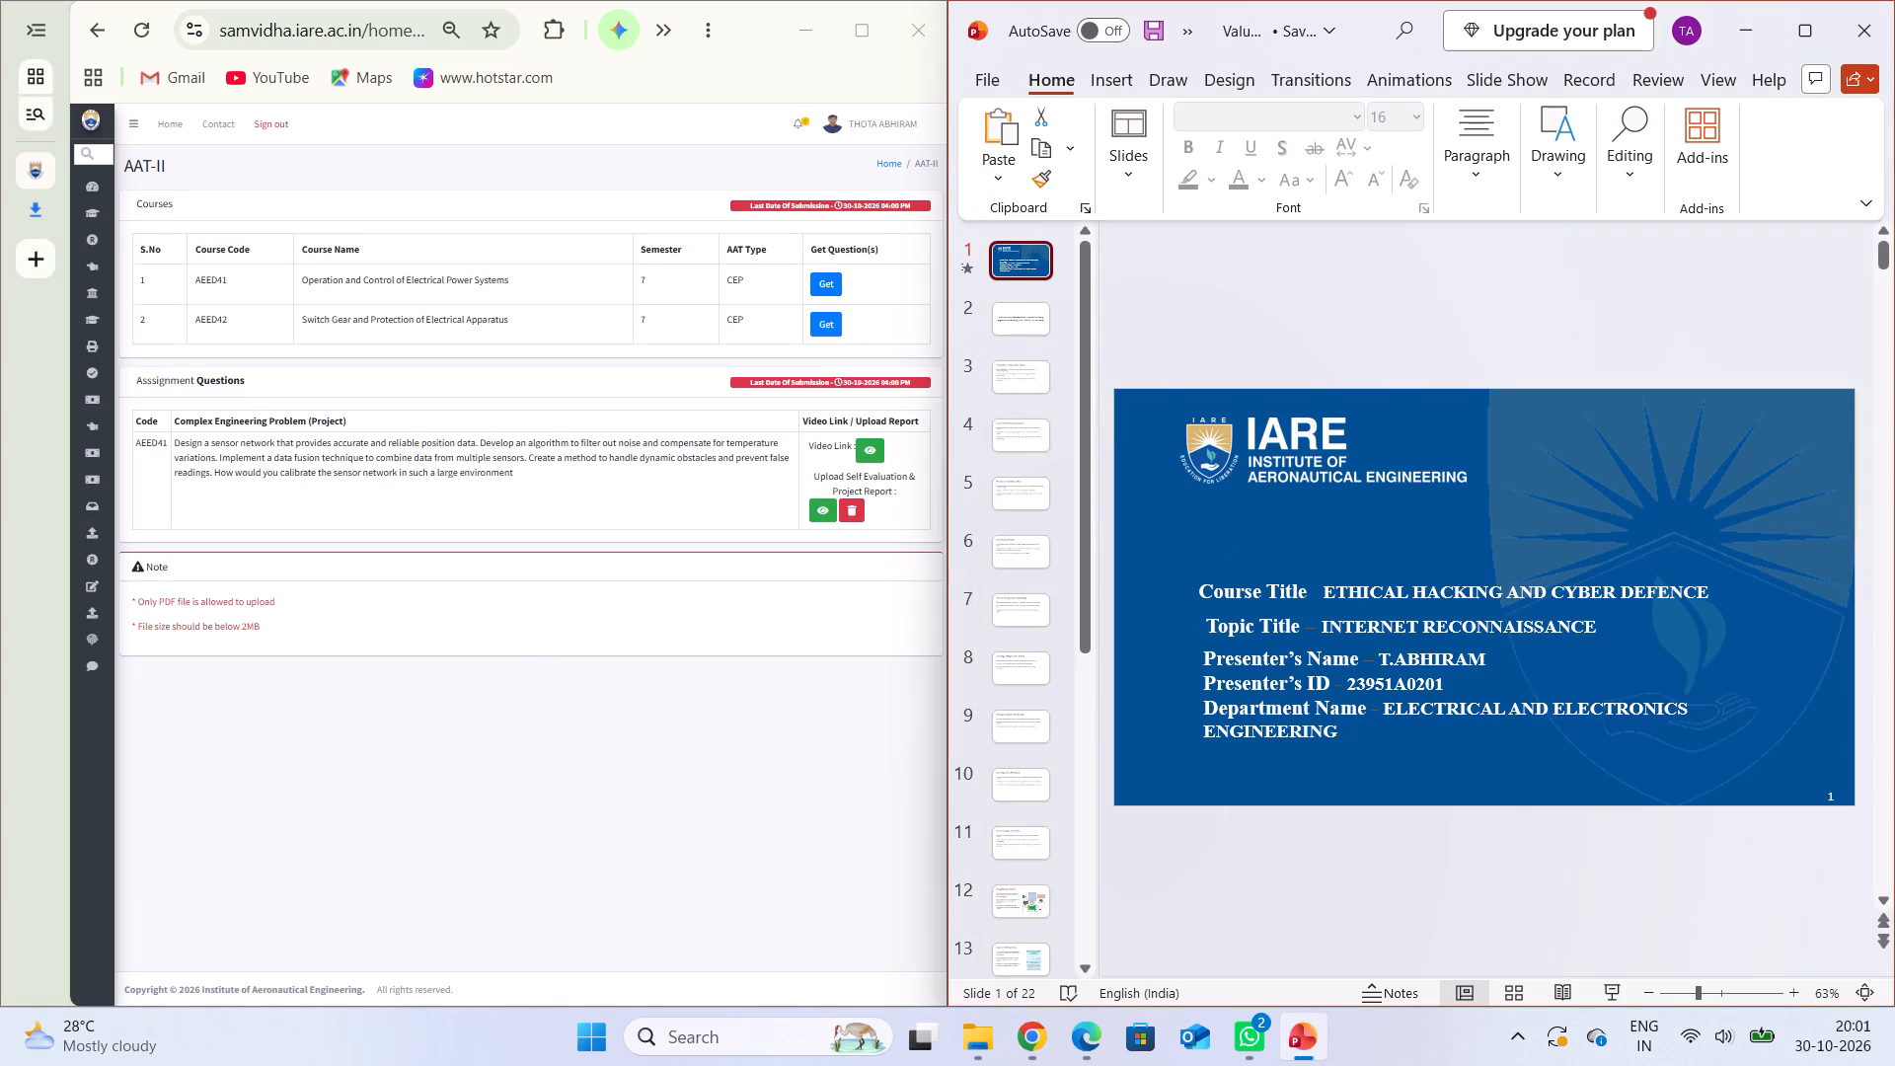
left_click_drag(1549, 627, 1523, 628)
left_click_drag(509, 279, 336, 283)
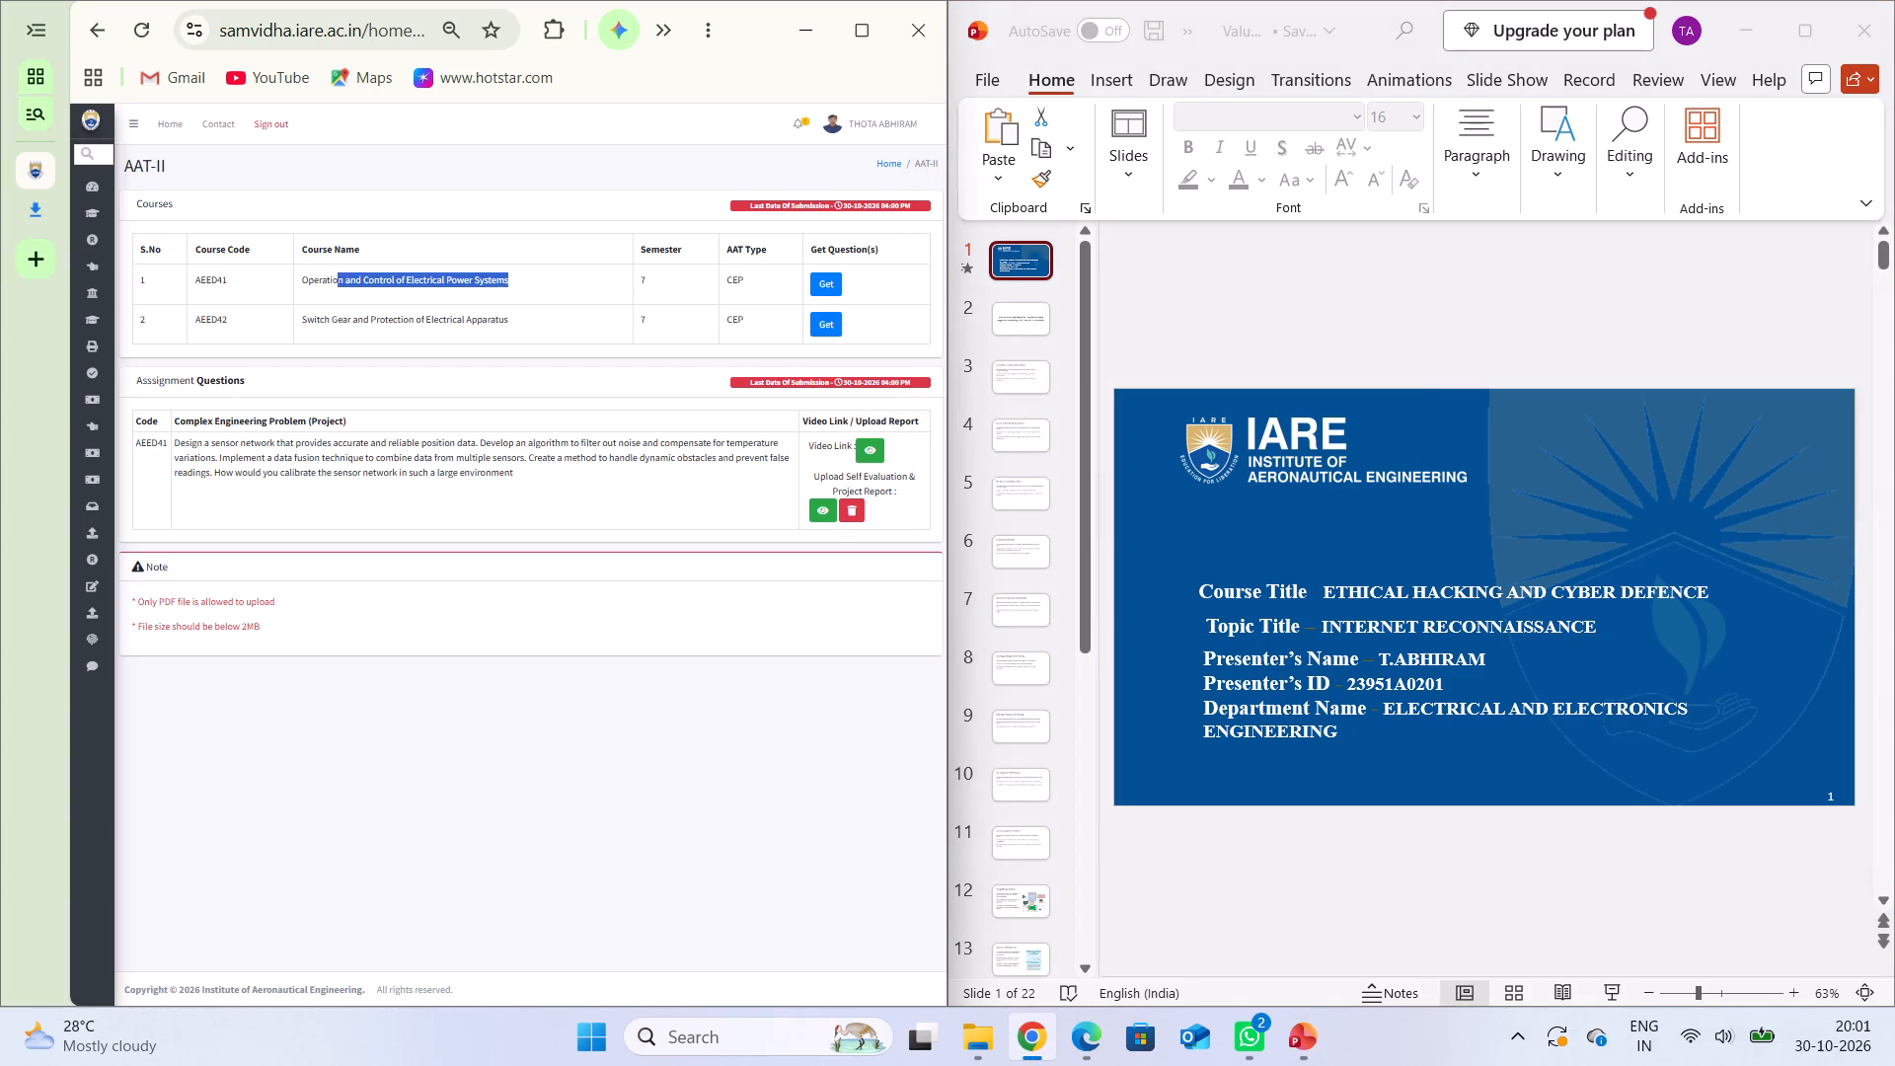
left_click_drag(336, 283, 295, 275)
key("ctrl+c")
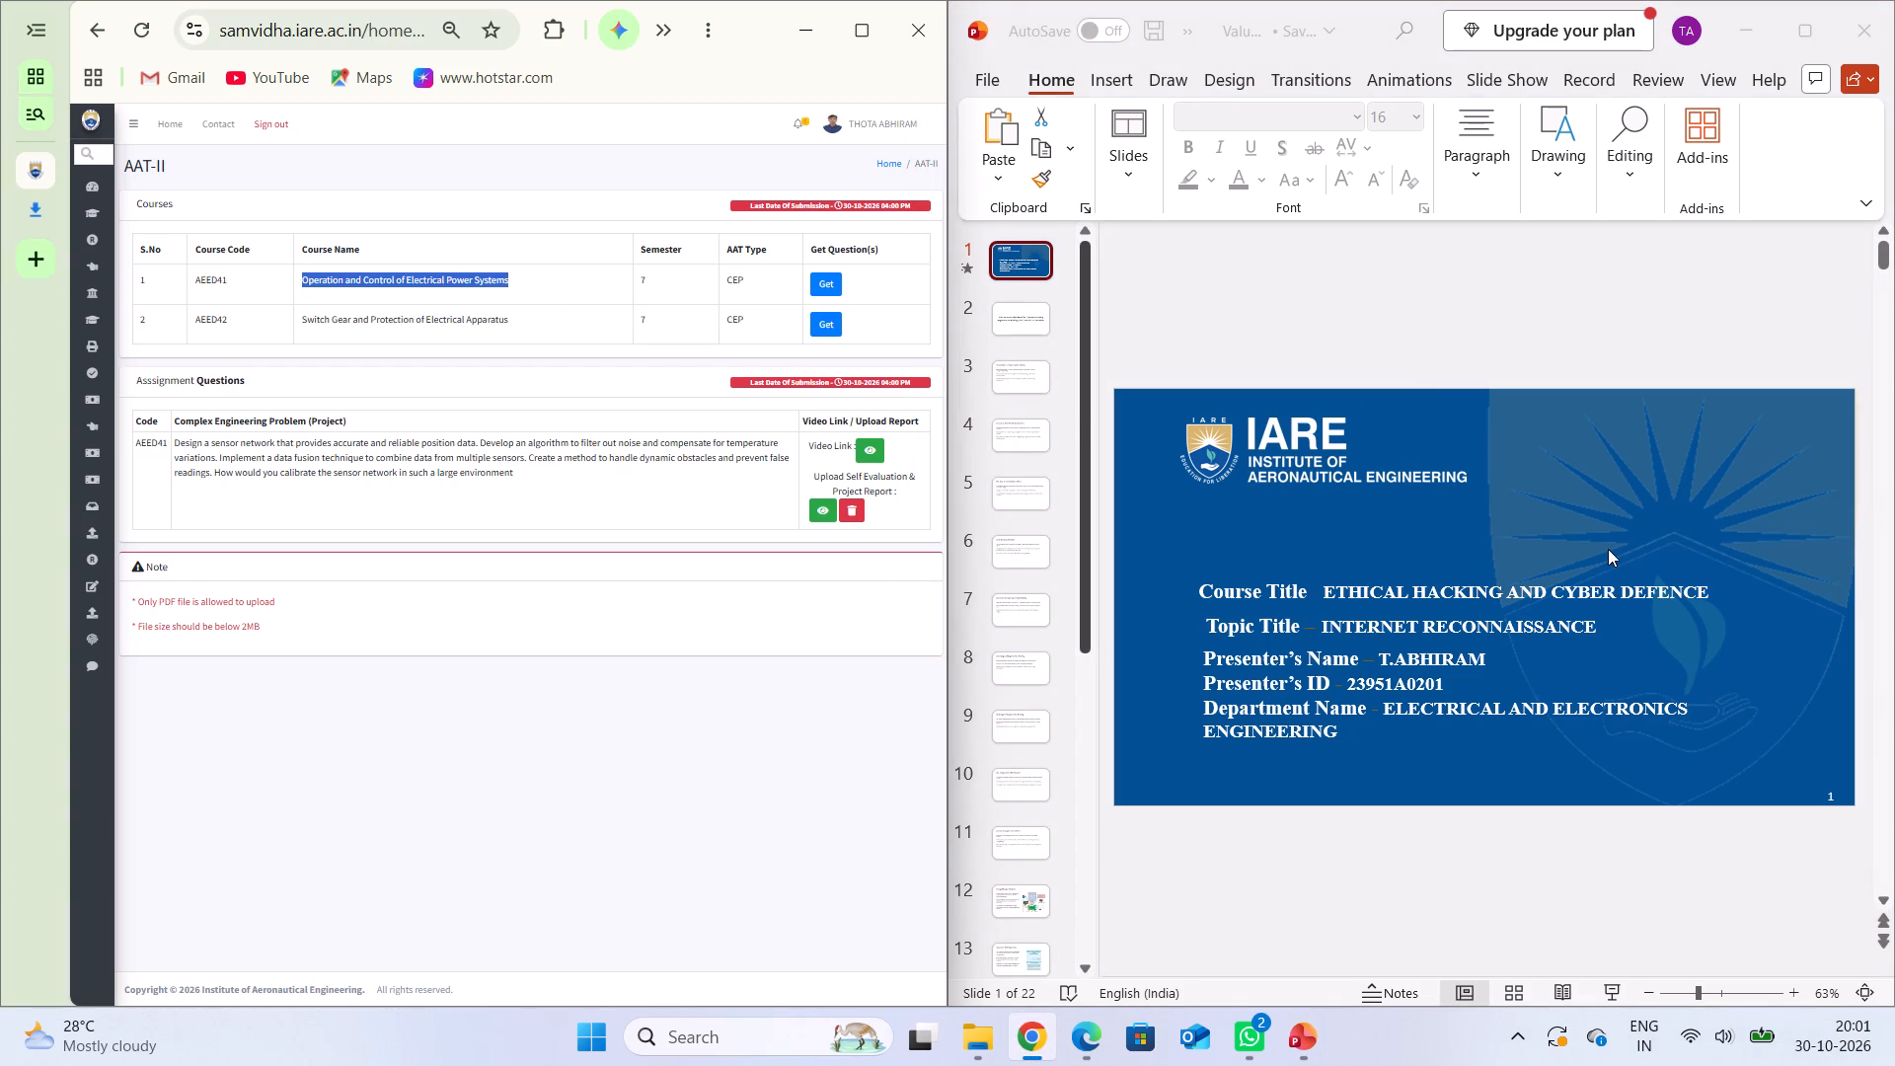
left_click(1658, 585)
left_click(1709, 590)
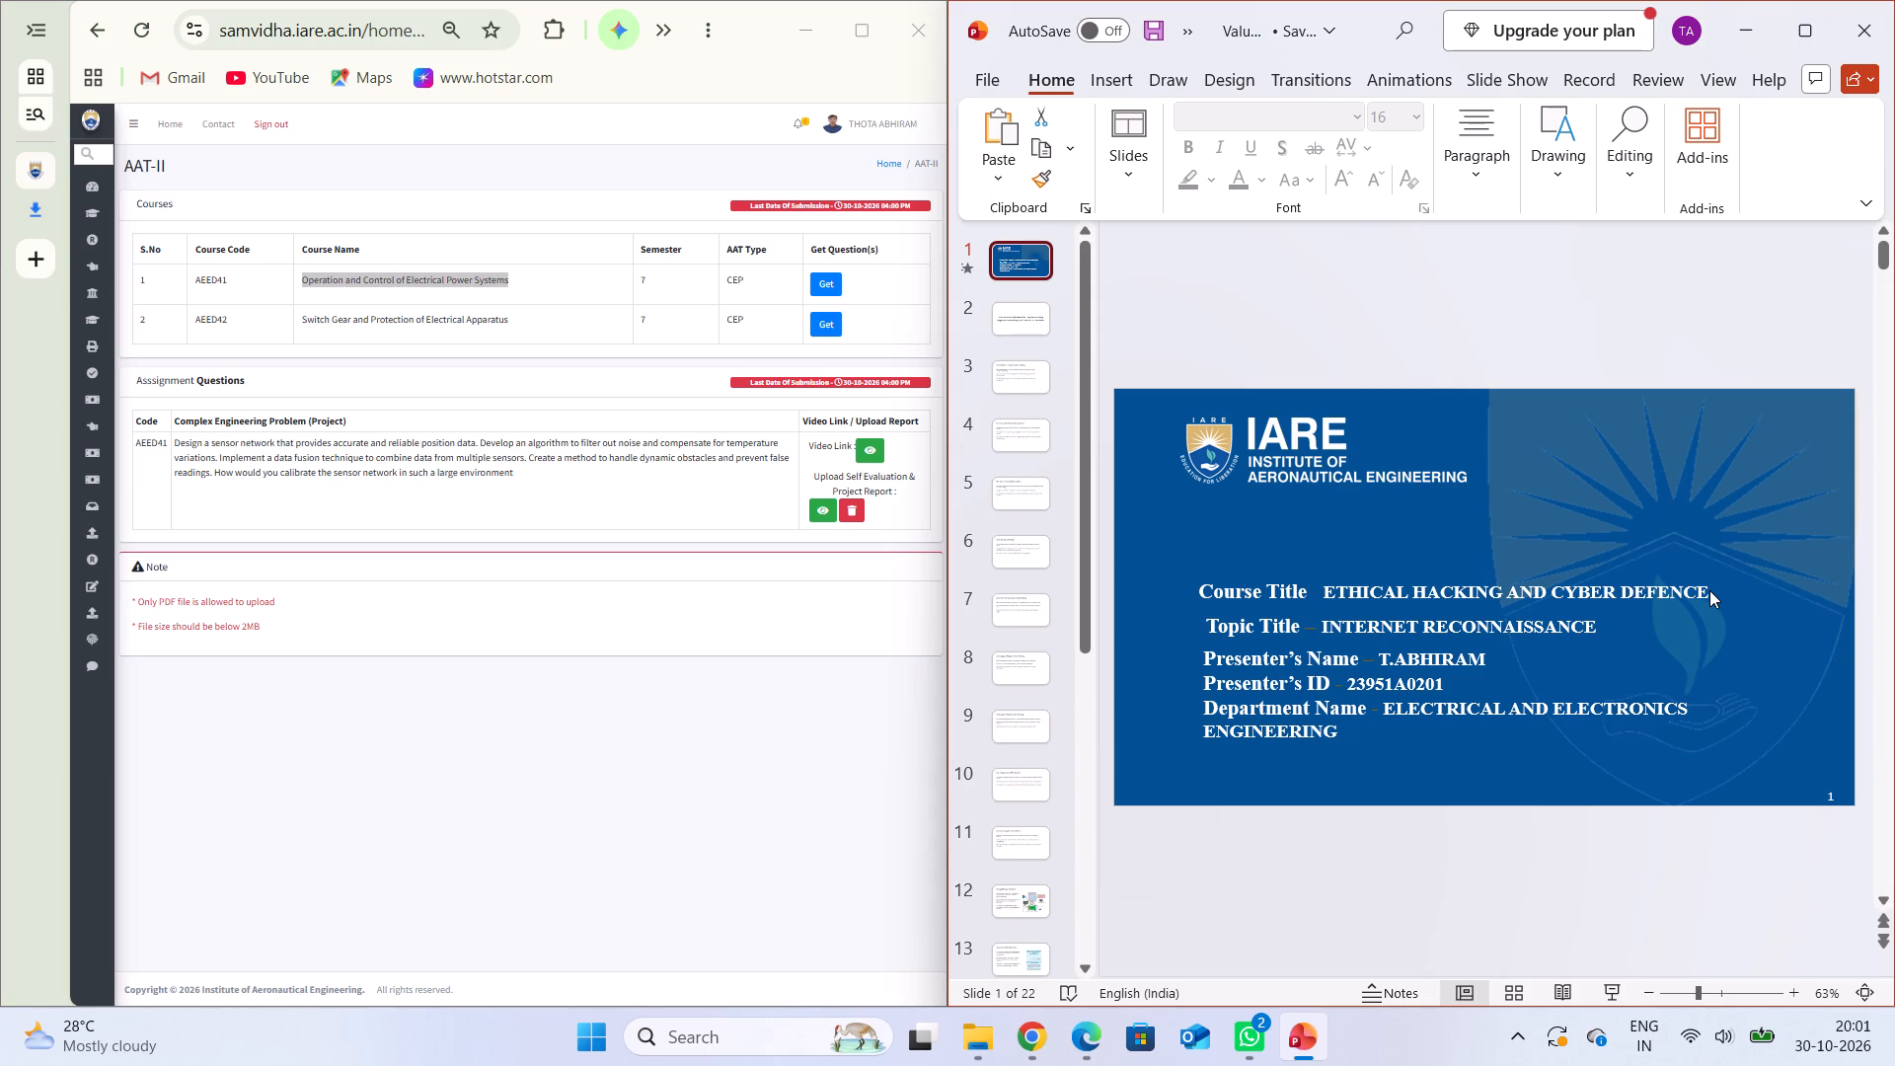
left_click_drag(1709, 590, 1616, 590)
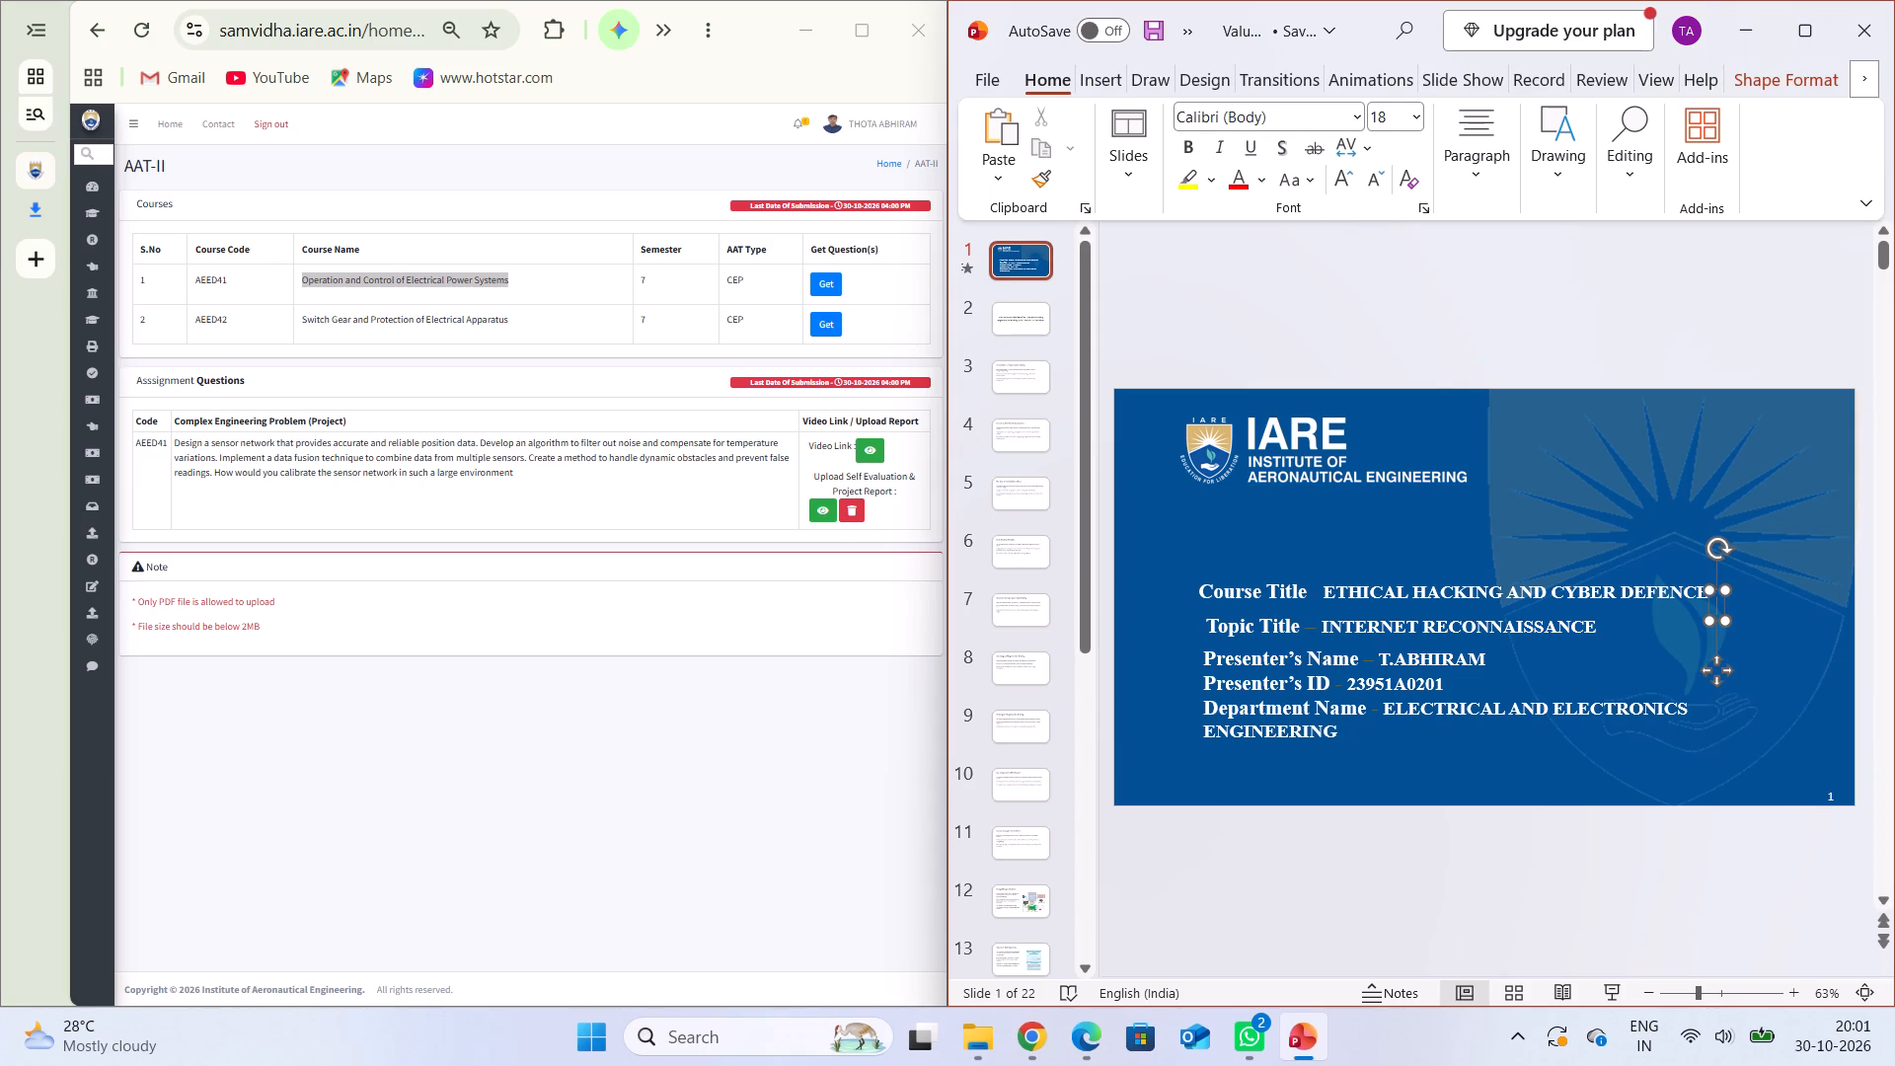
left_click_drag(1705, 592, 1730, 593)
left_click(1701, 591)
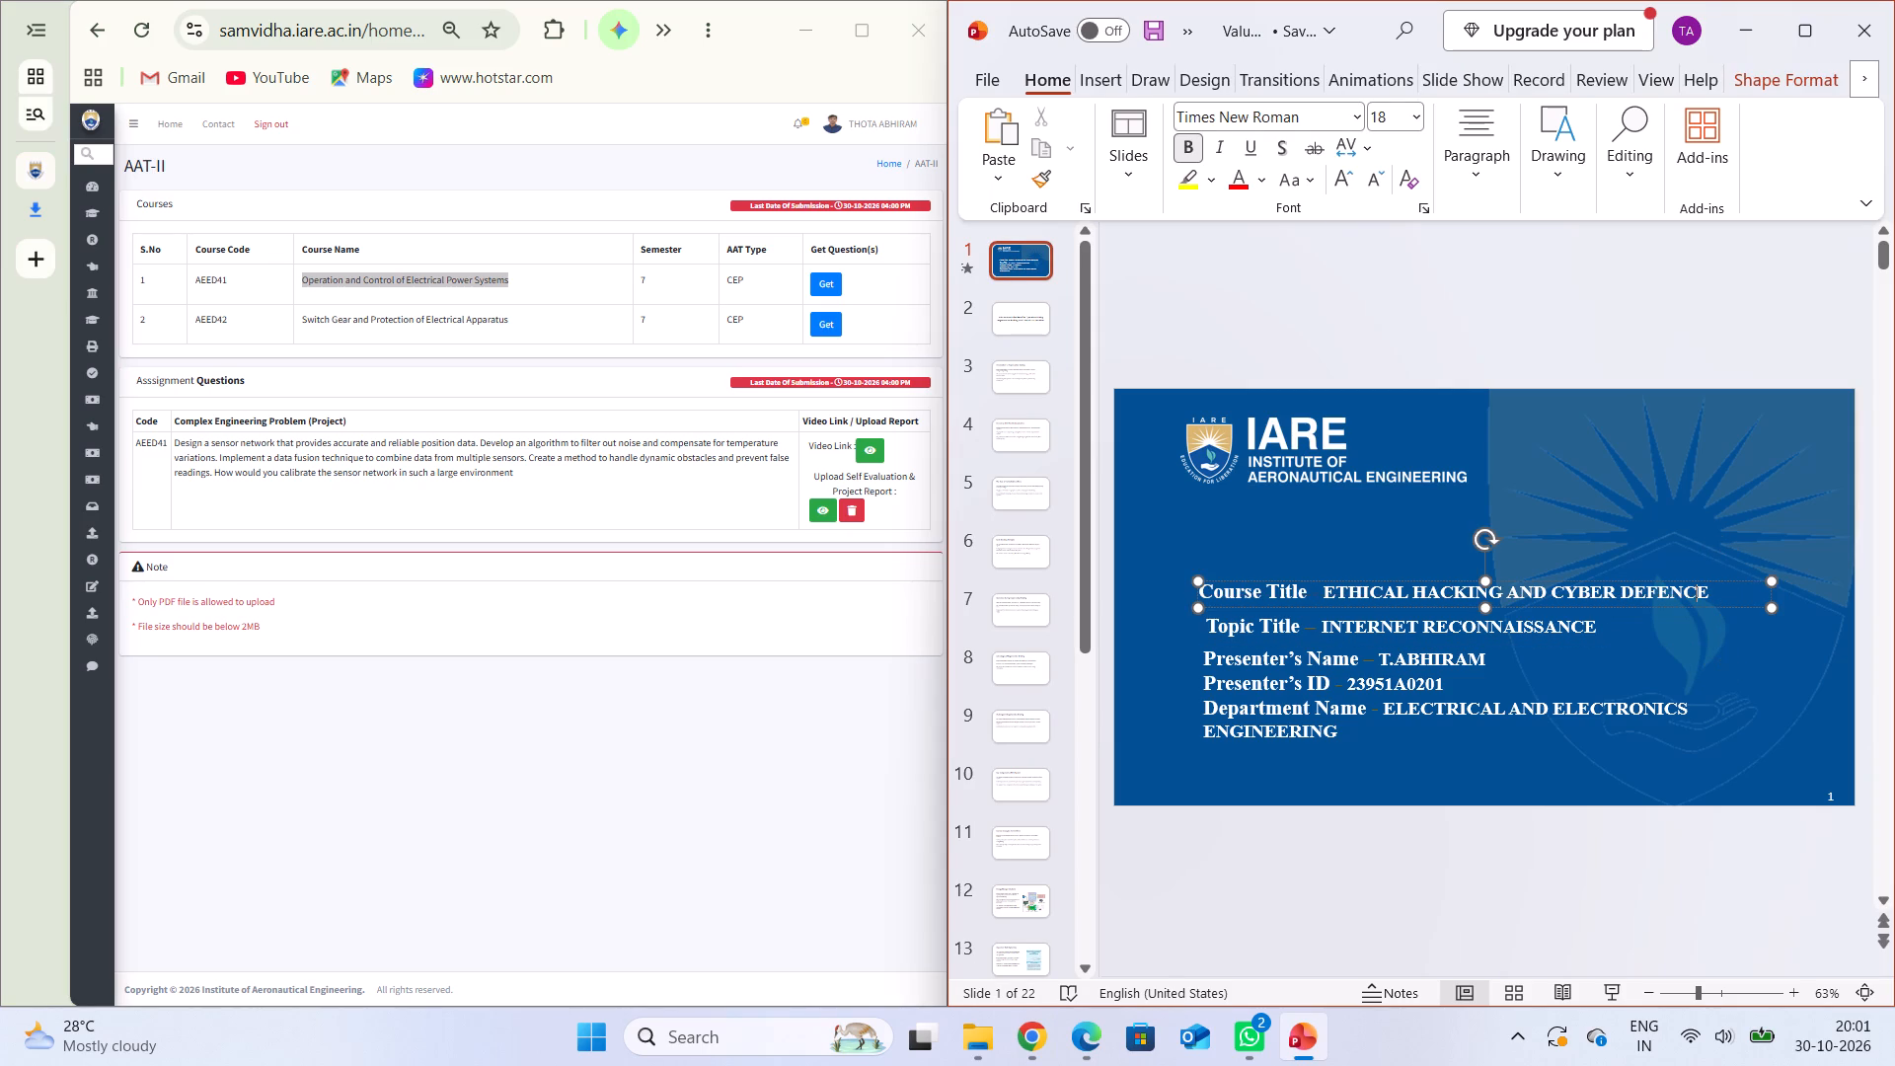
left_click_drag(1704, 591, 1466, 584)
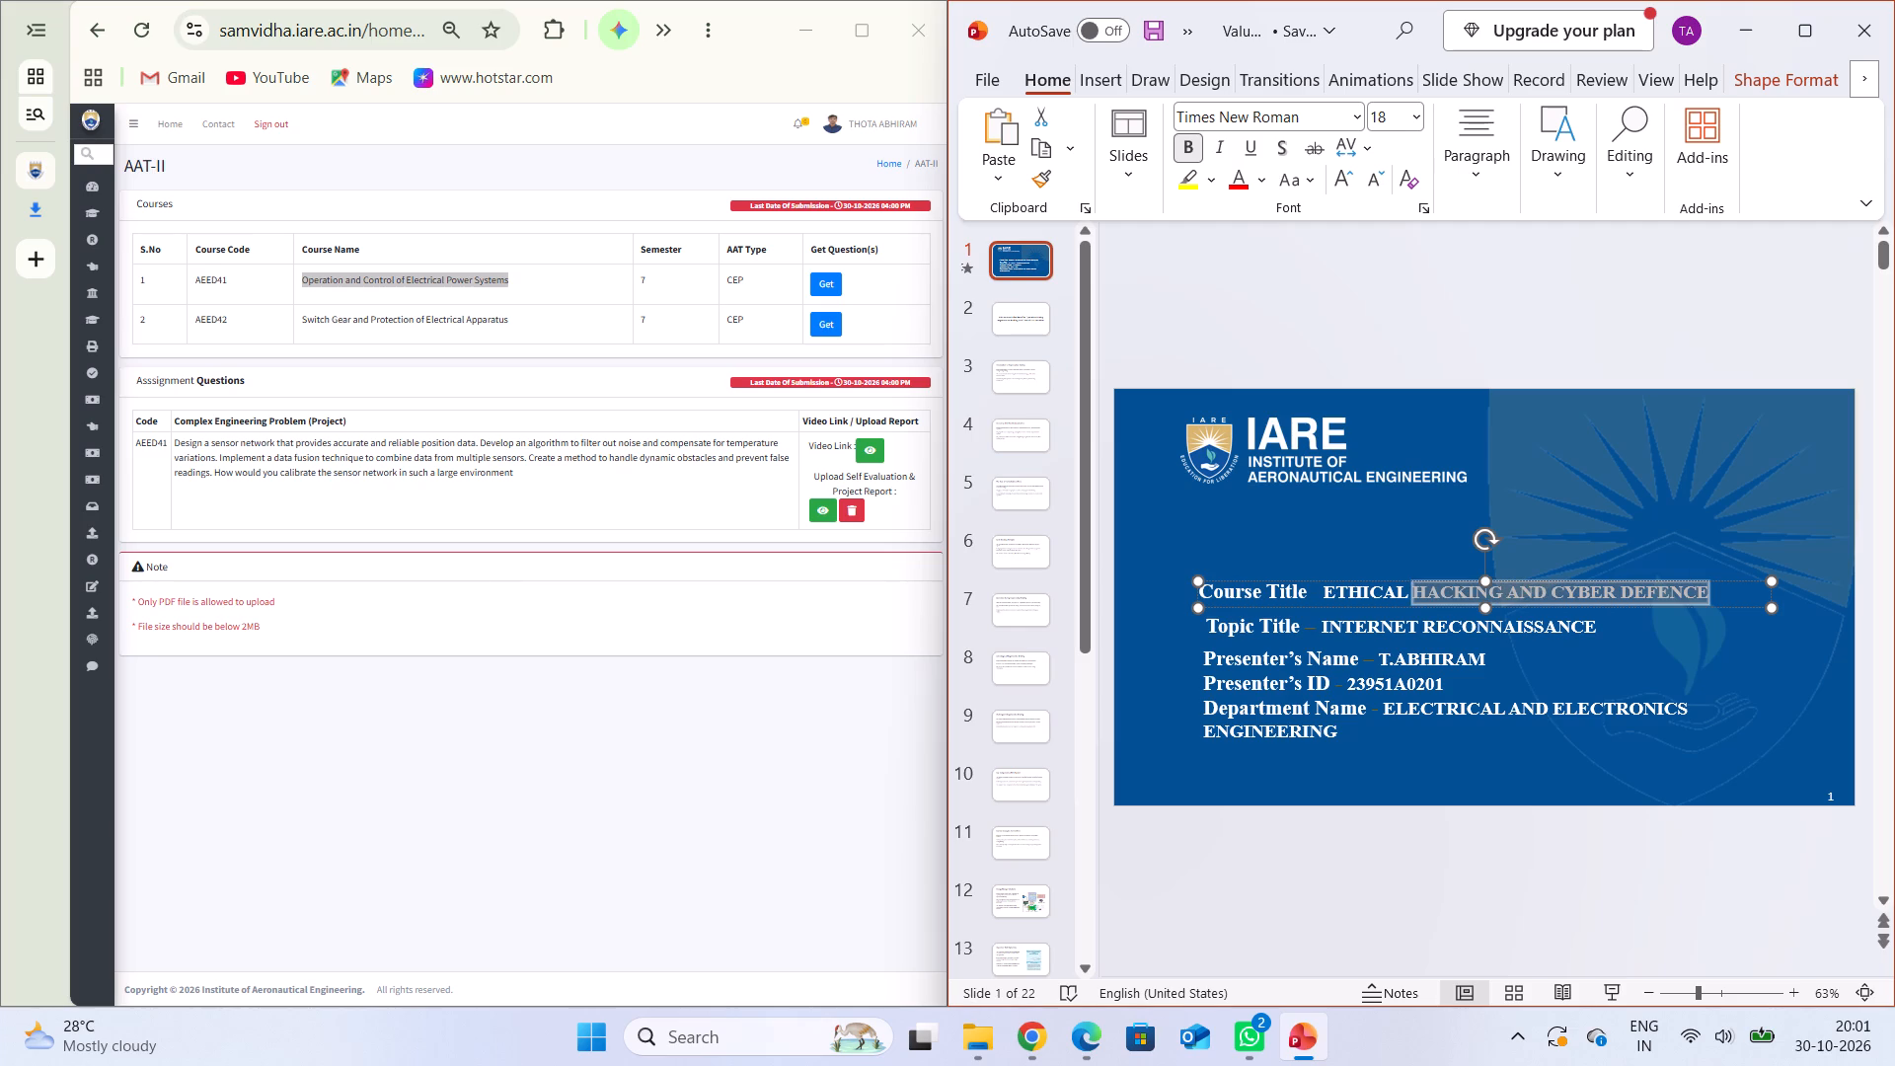
left_click_drag(1466, 584, 1359, 568)
key("ctrl+v")
key("ctrl+v")
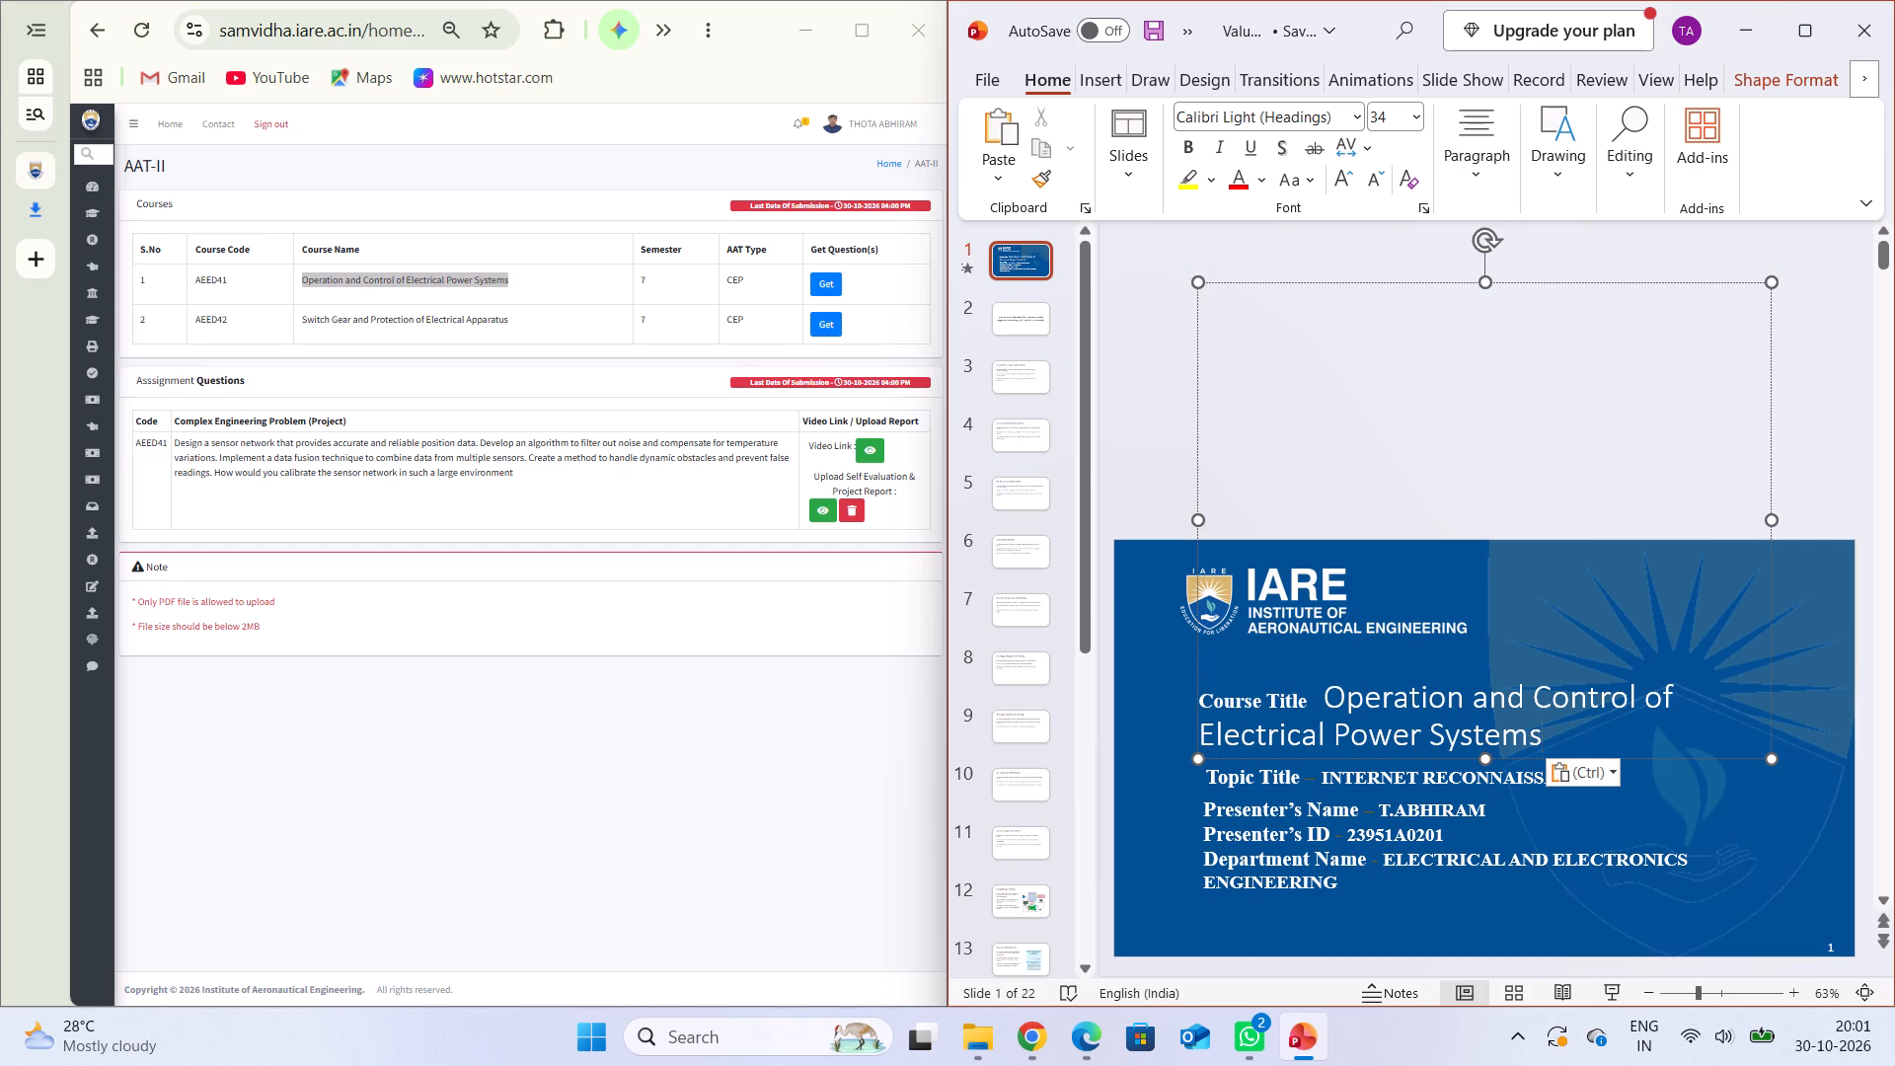
Set the font size of the pasted course name on slide 1 to 20.
left_click_drag(1536, 739, 1478, 723)
left_click_drag(1478, 723, 1348, 688)
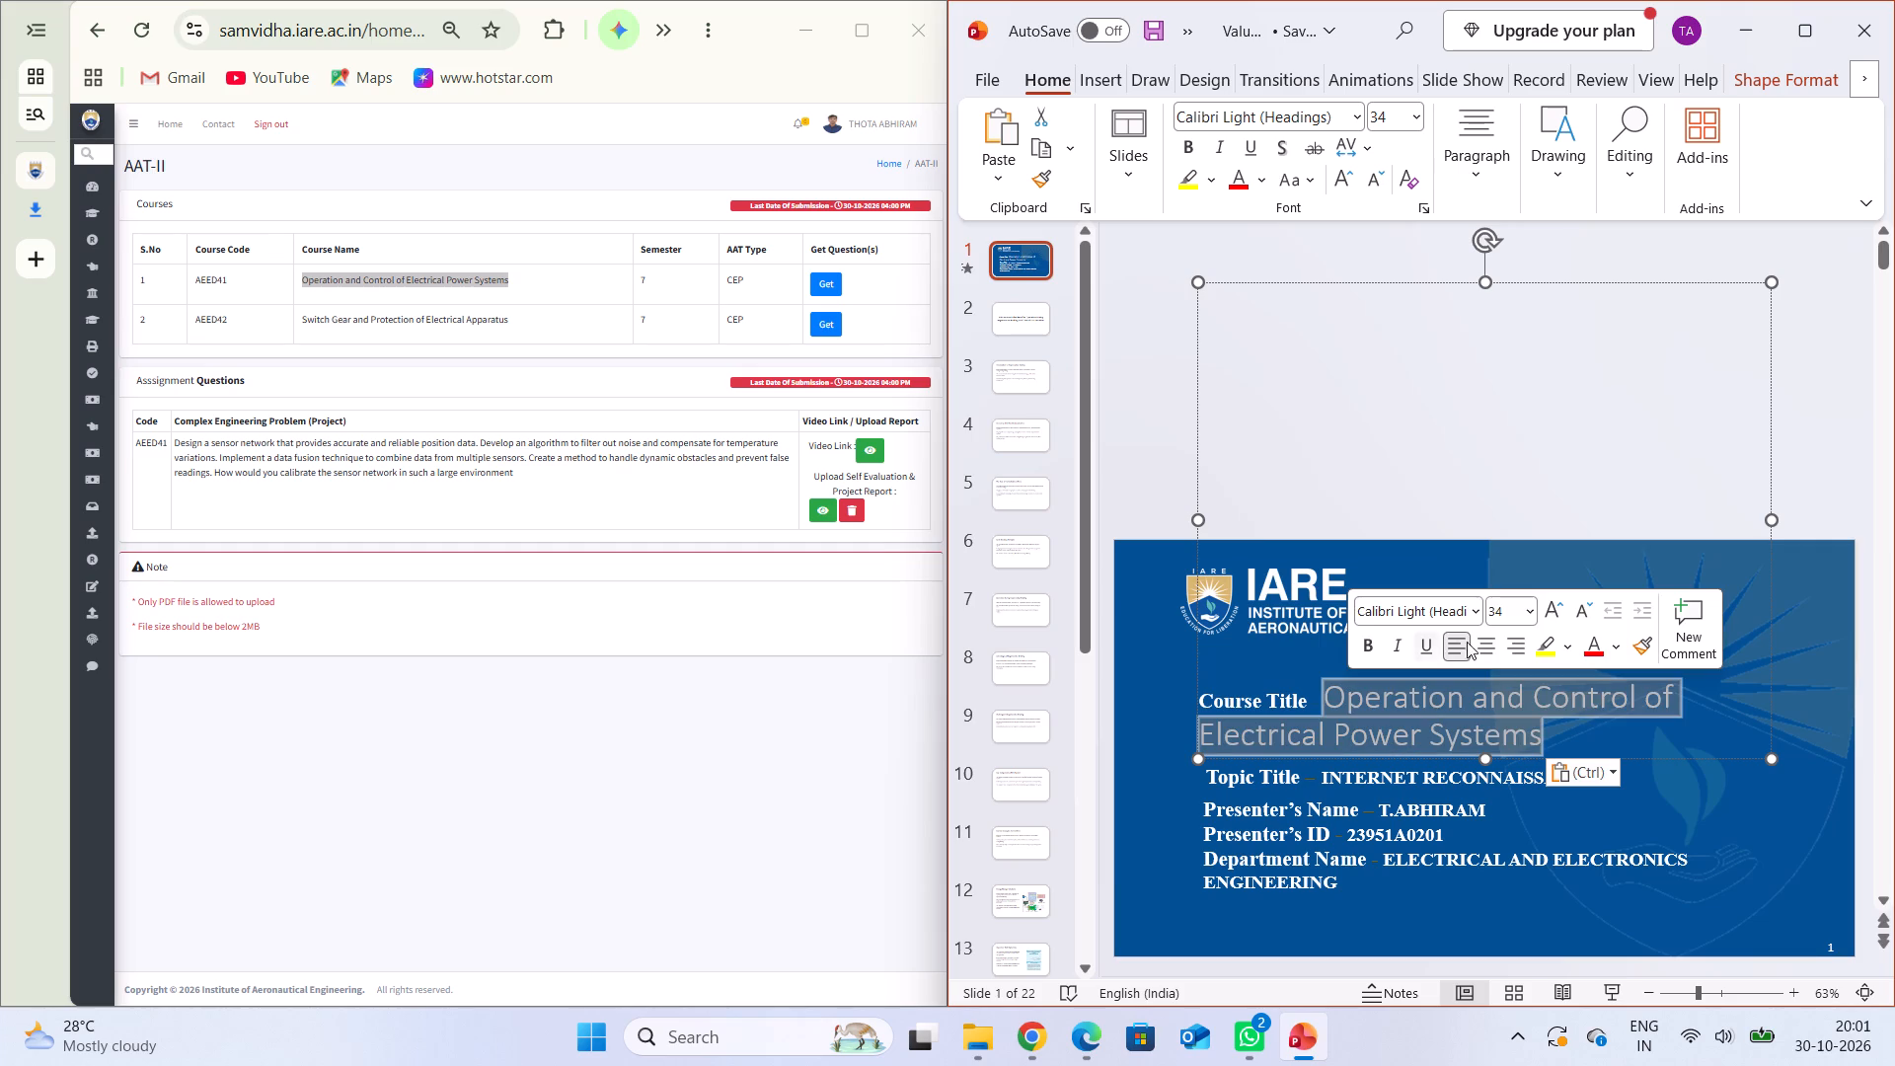
left_click(1530, 609)
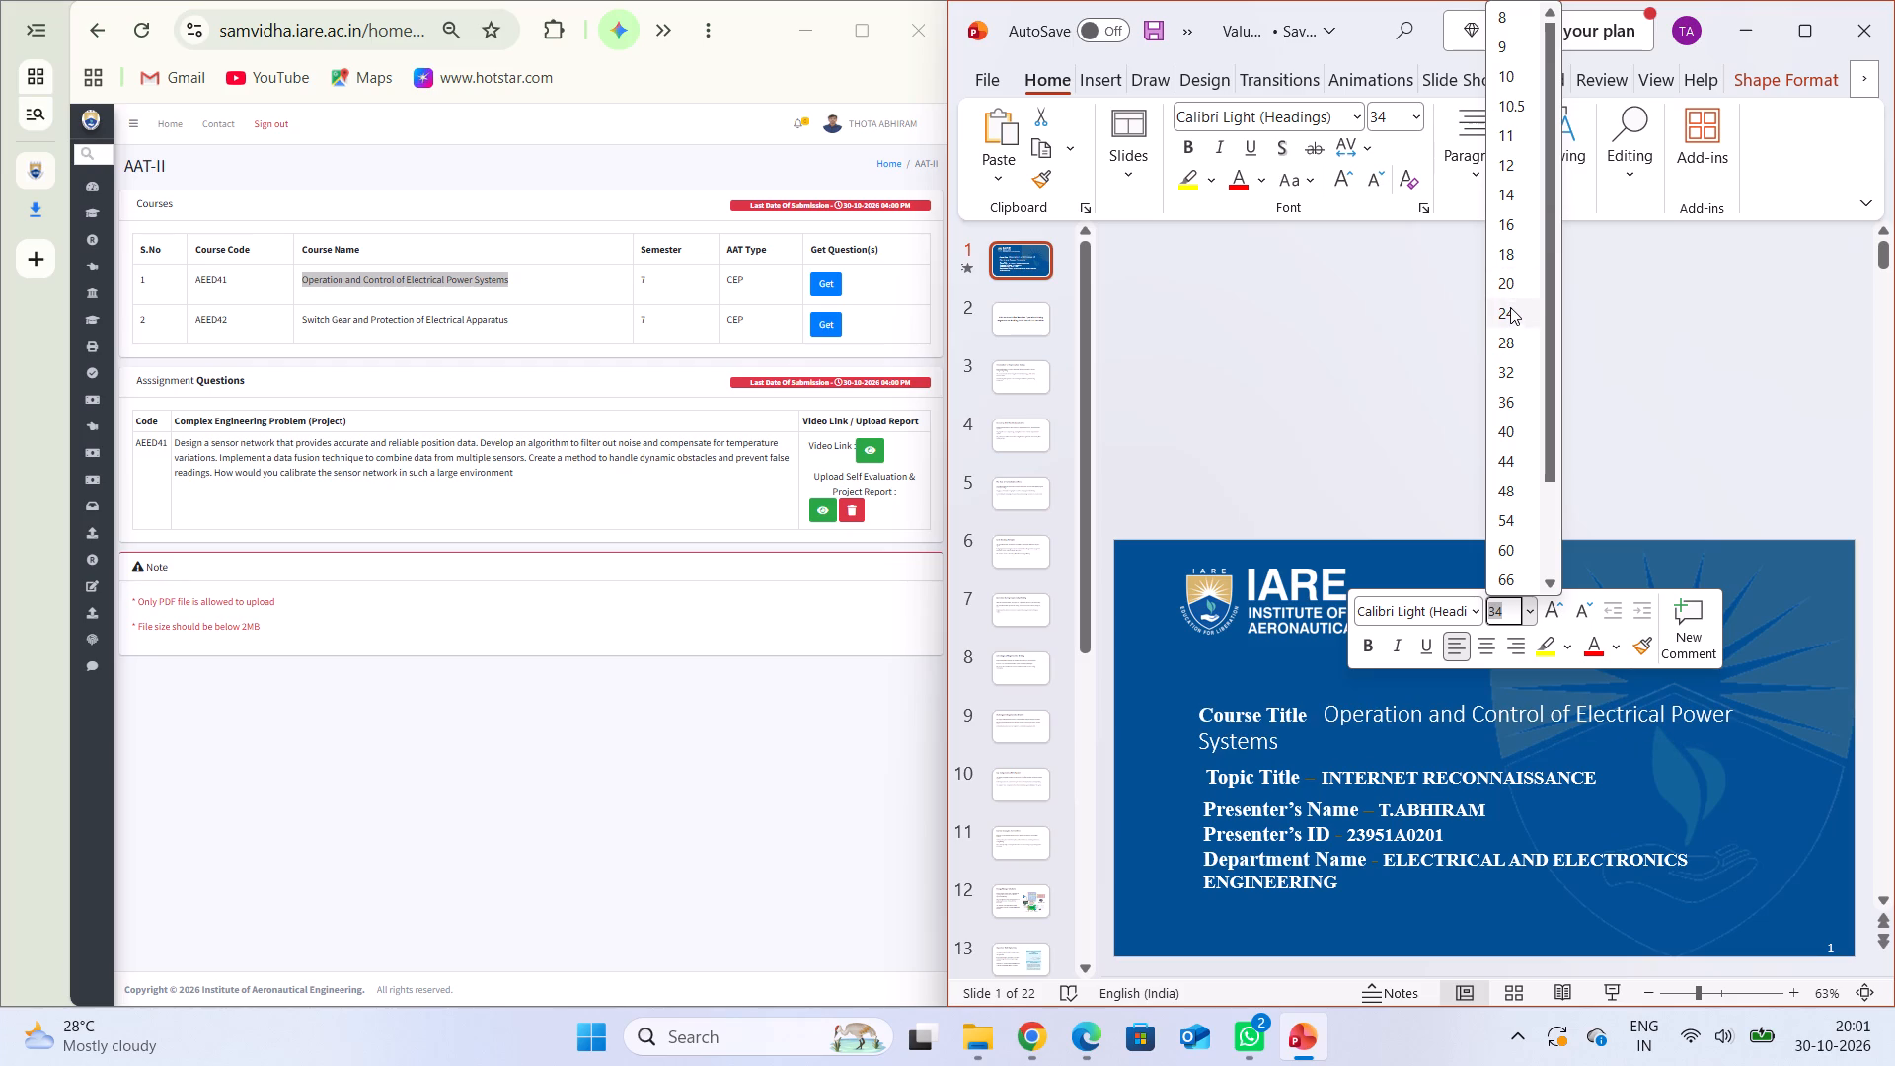
left_click(1510, 286)
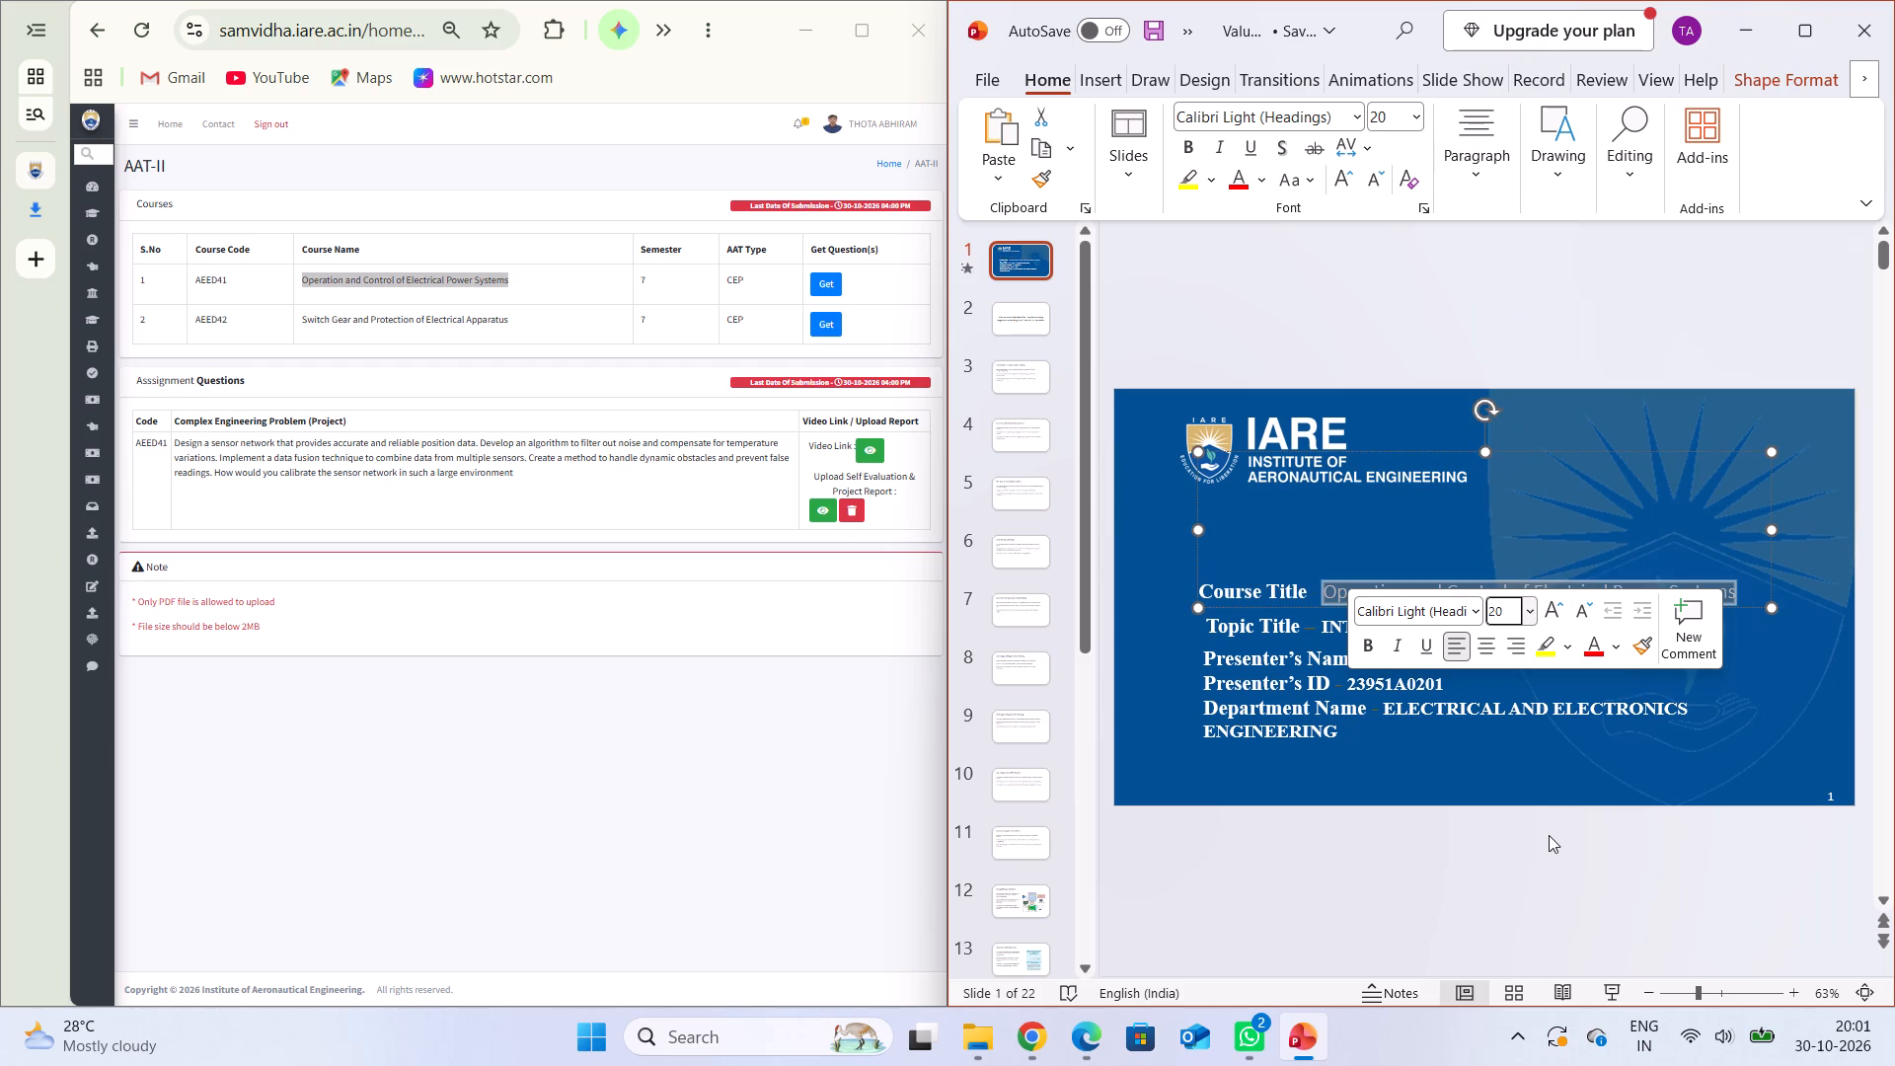
left_click(1549, 835)
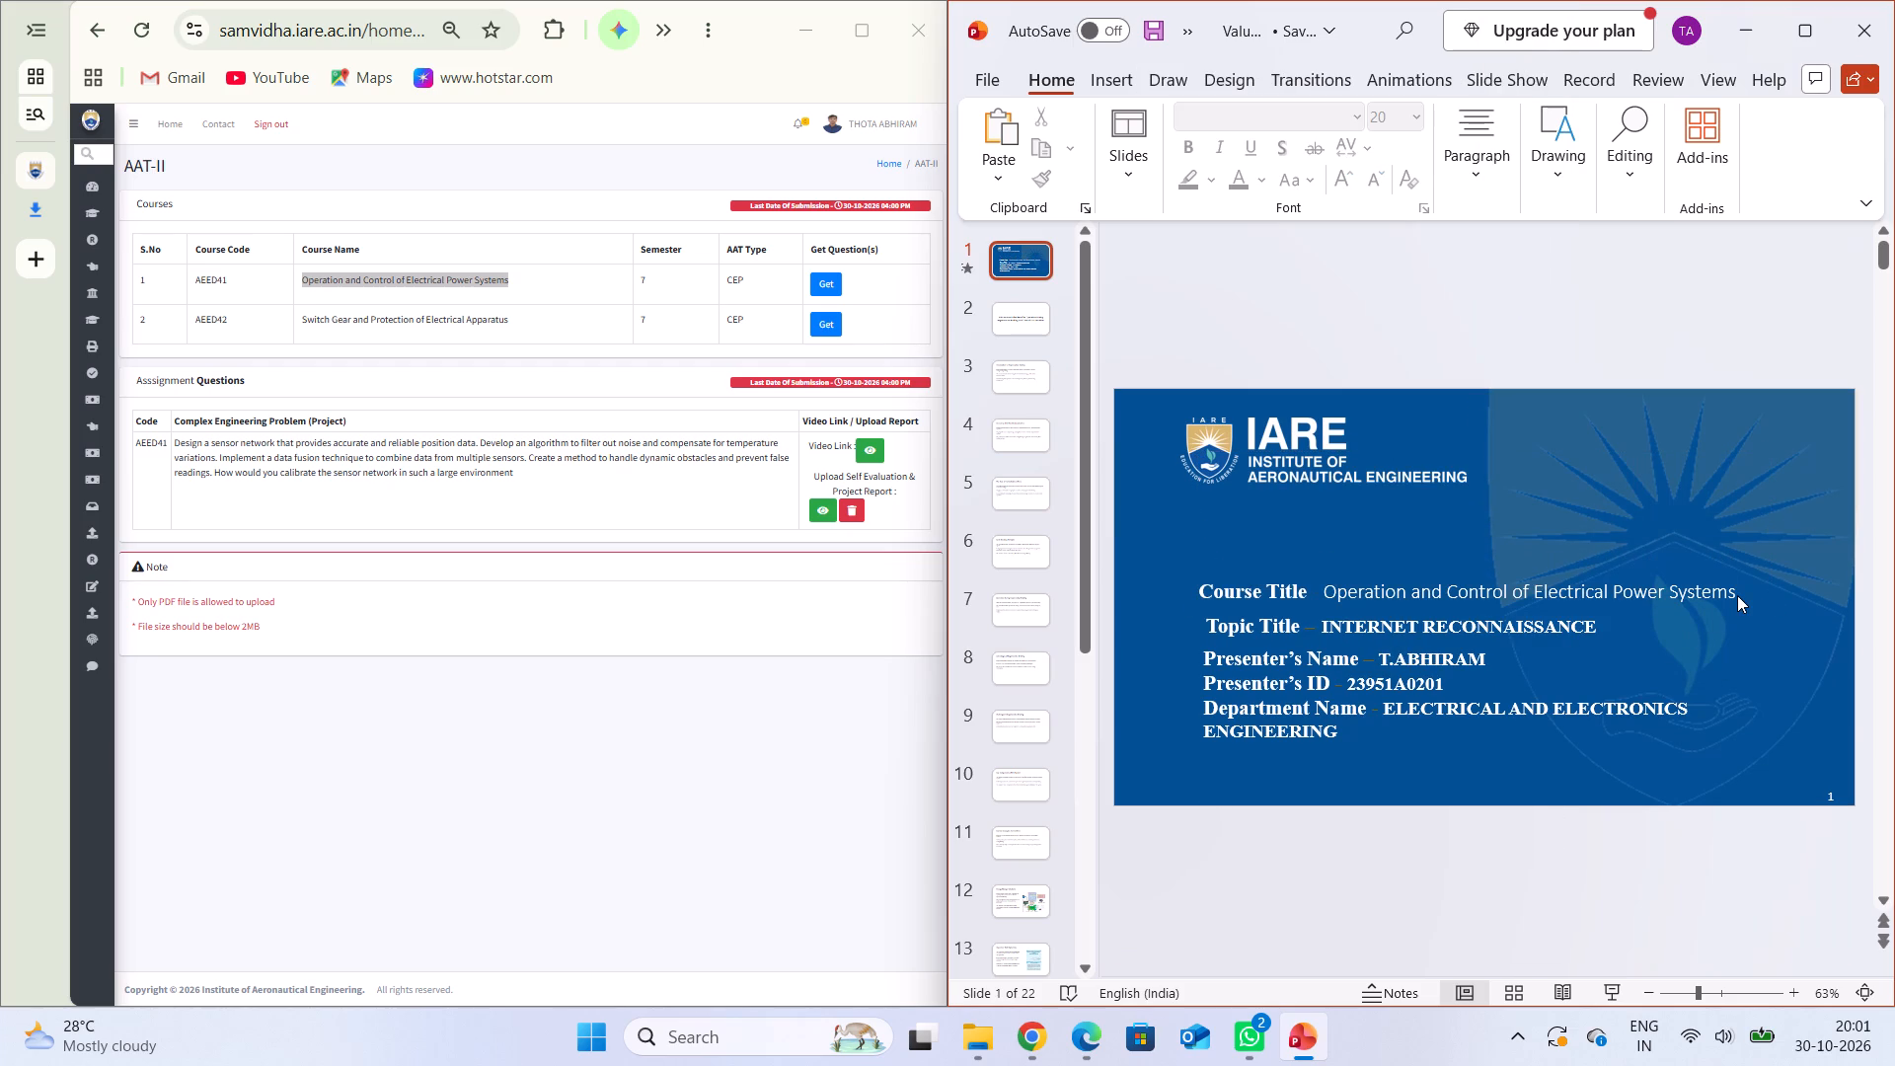
Make the course name "Operation and Control of Electrical Power Systems" on slide 1 bold.
left_click_drag(1737, 595, 1537, 589)
left_click(1721, 584)
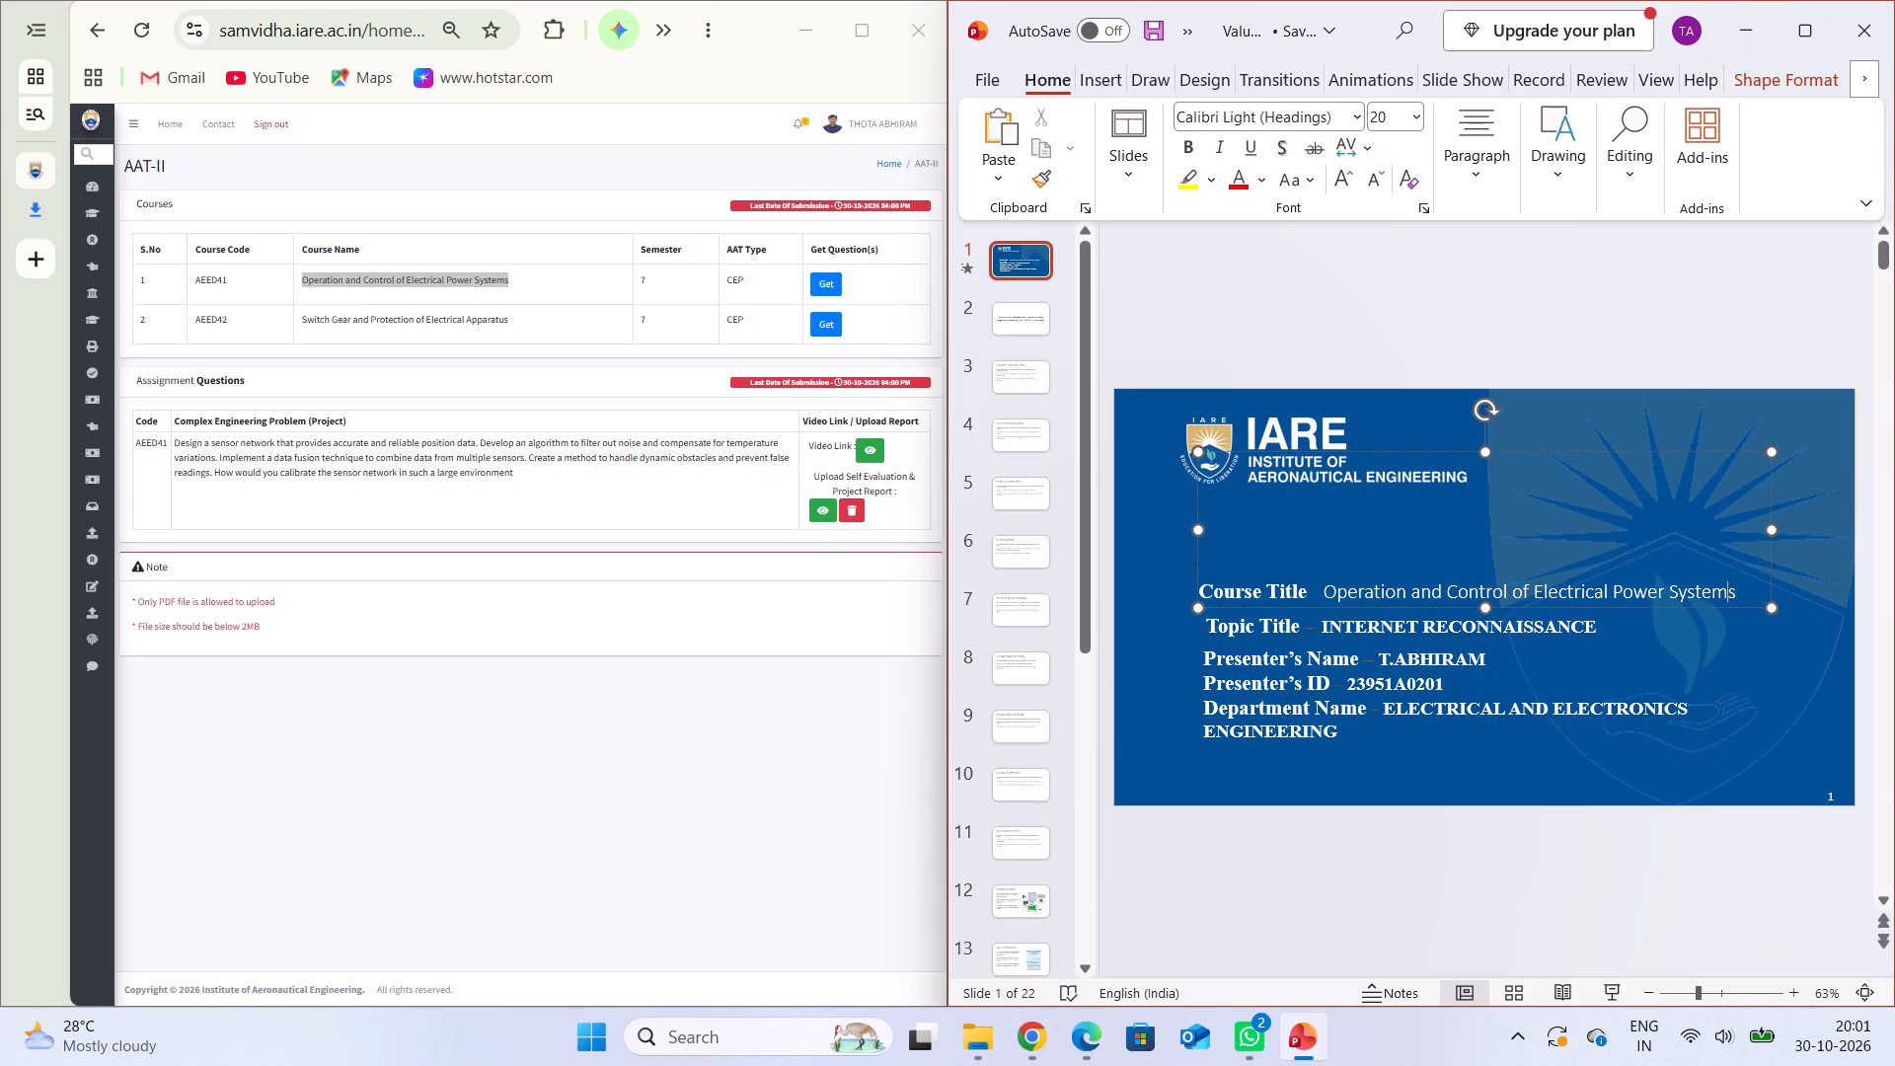
left_click_drag(1733, 587, 1348, 604)
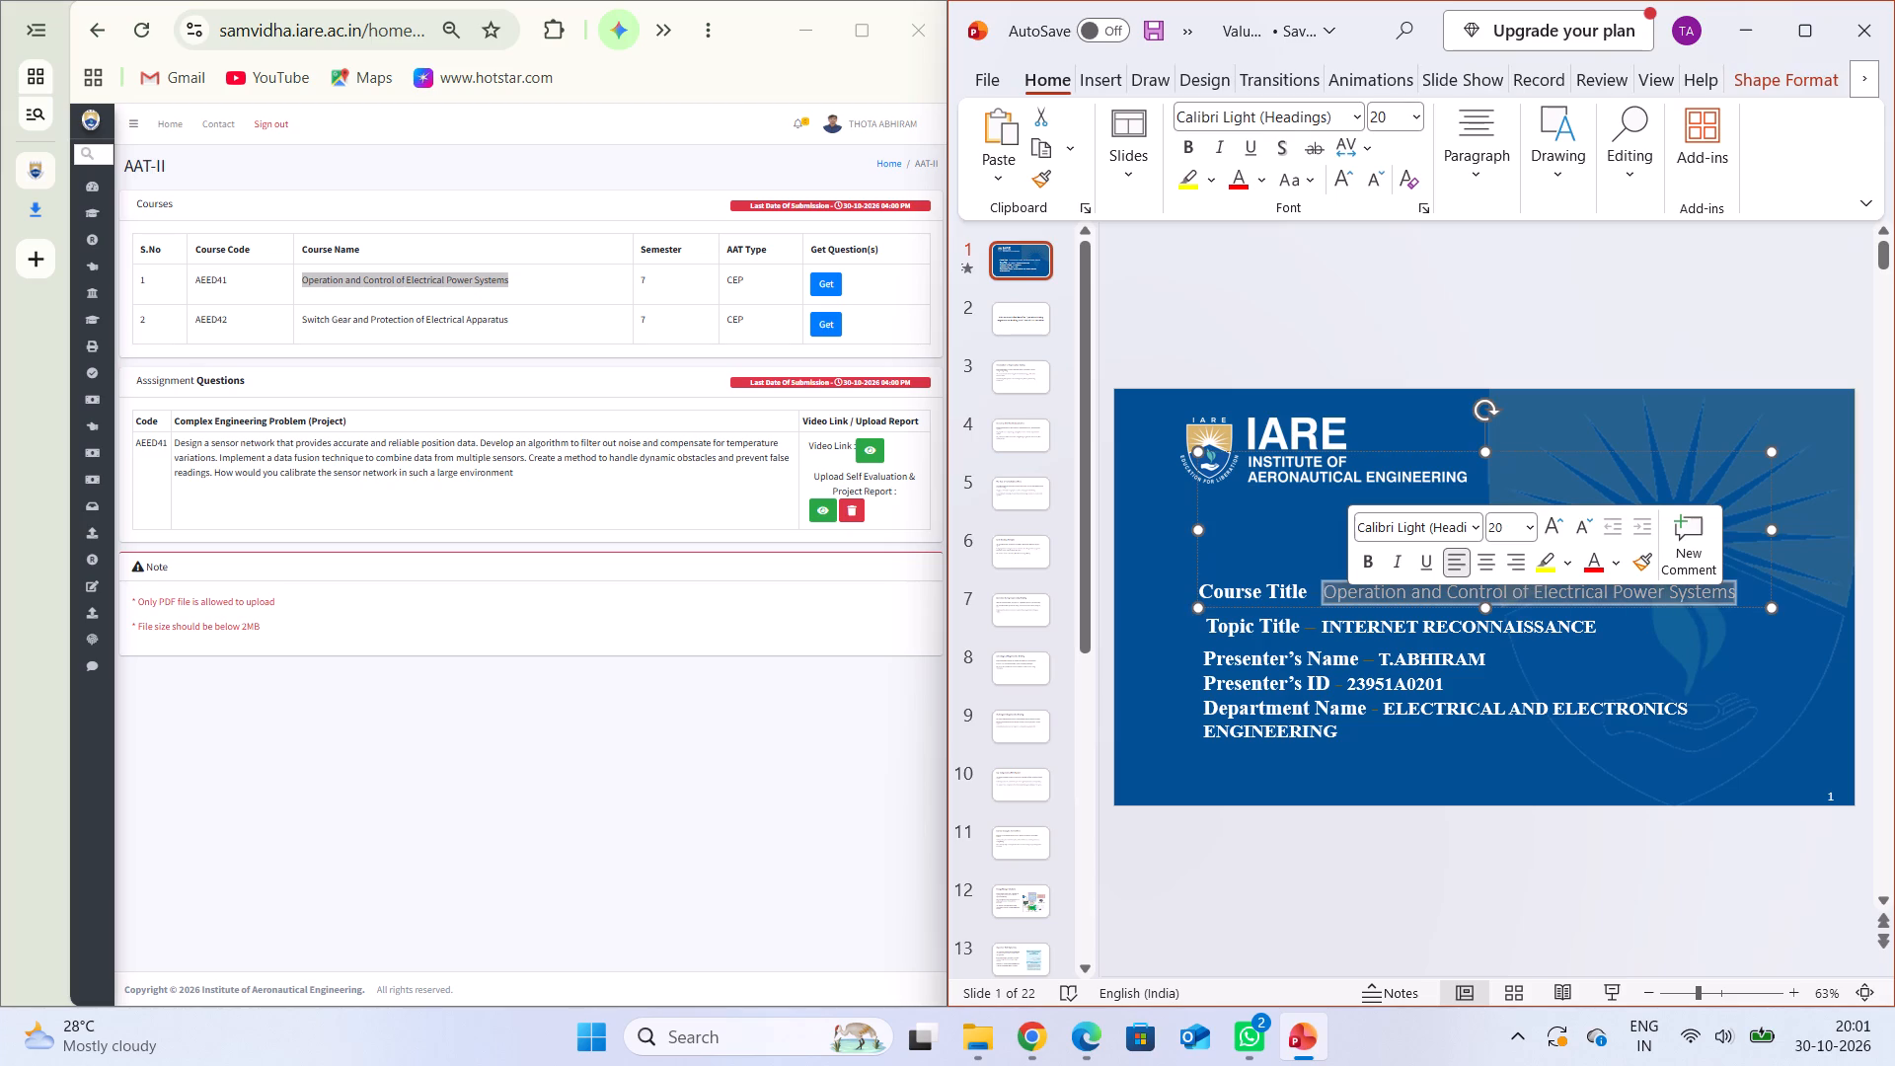
left_click(1358, 556)
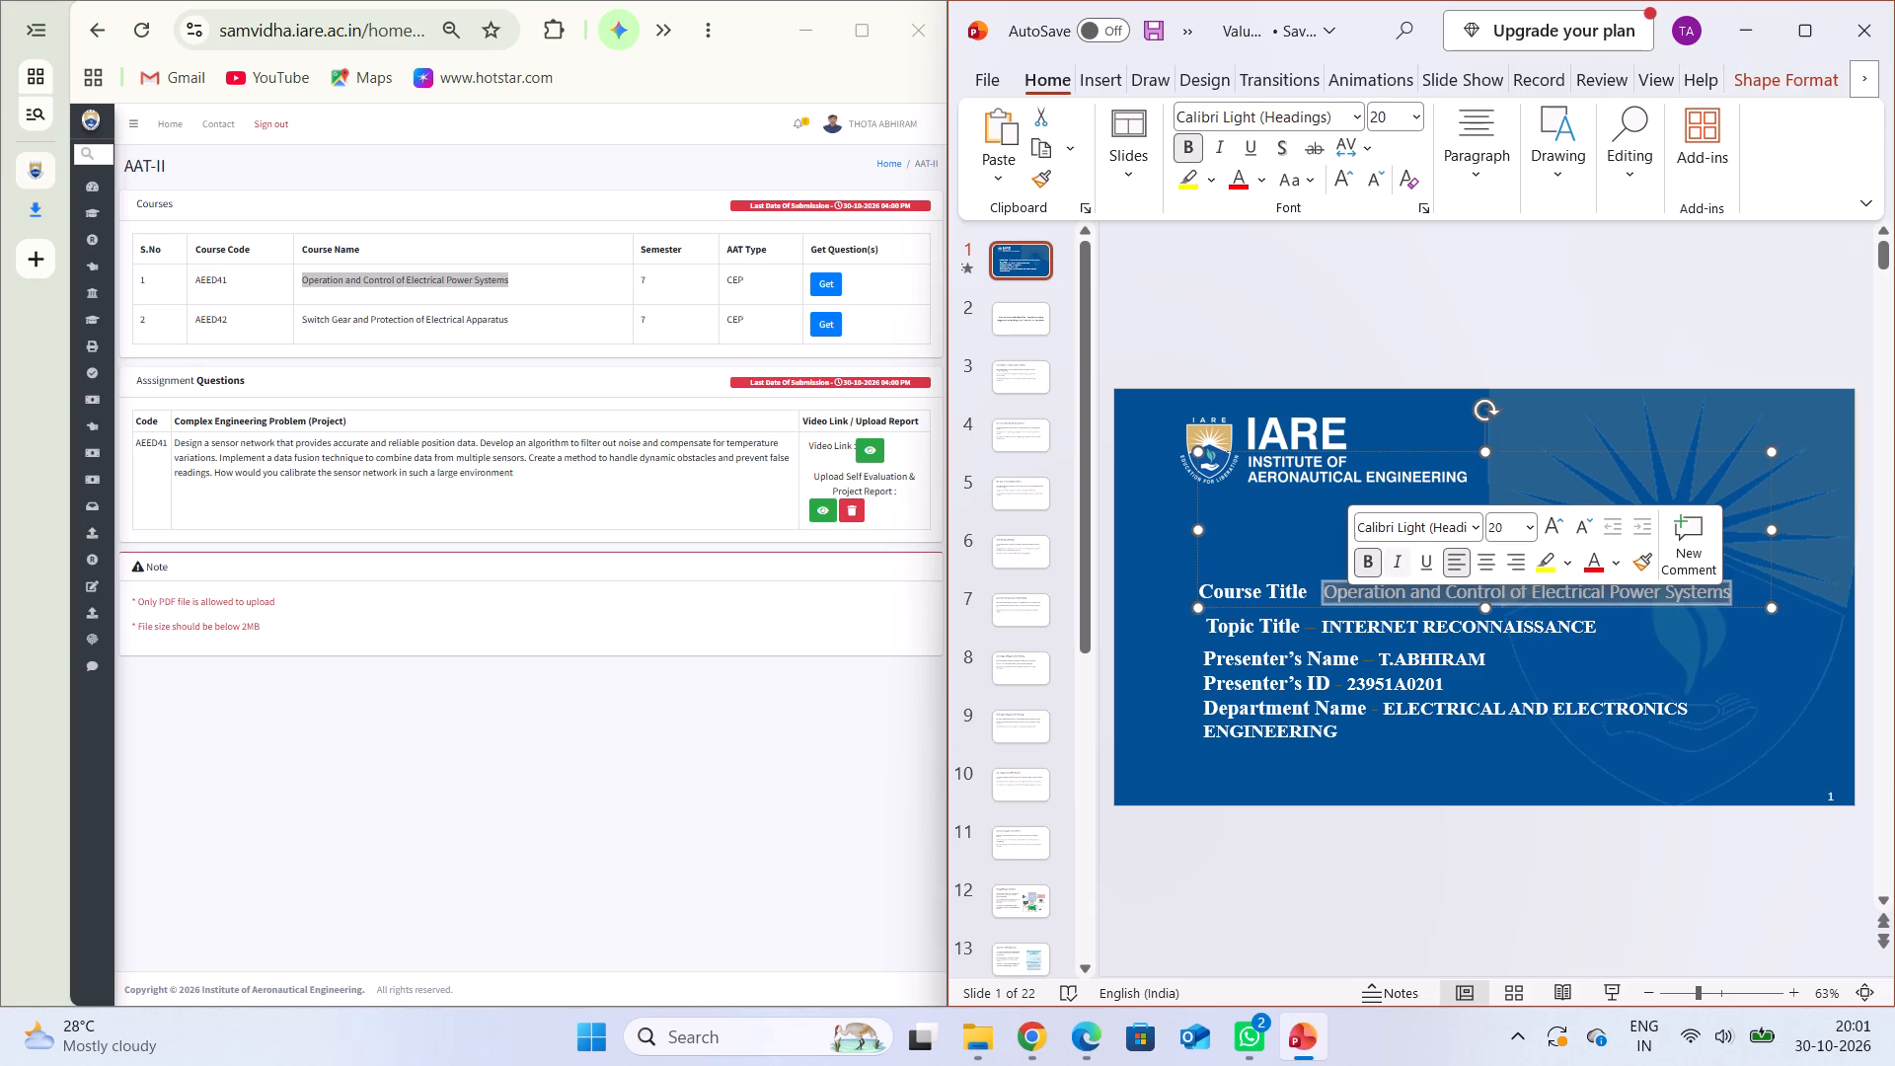
left_click(1539, 674)
Delete the entire "Topic Title – INTERNET RECONNAISSANCE" line from slide 1.
left_click_drag(1602, 630, 1240, 628)
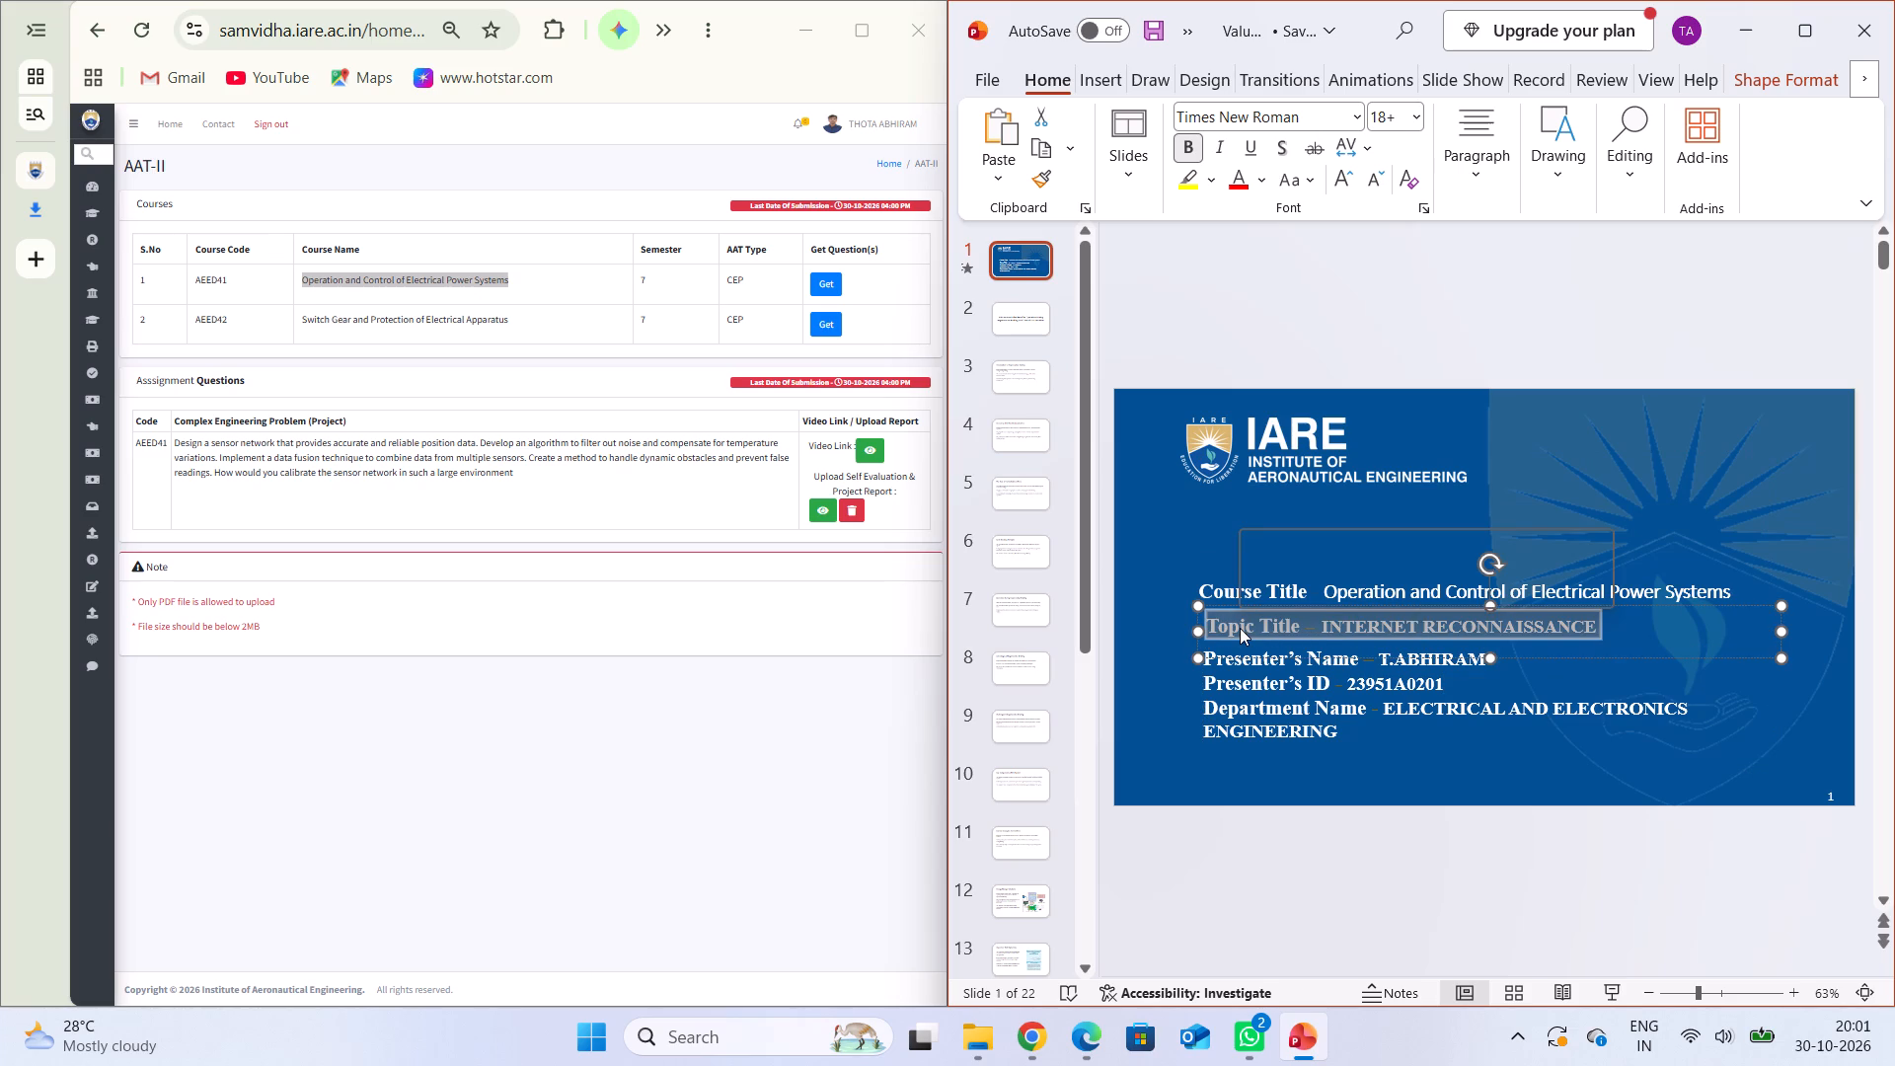
key("Delete")
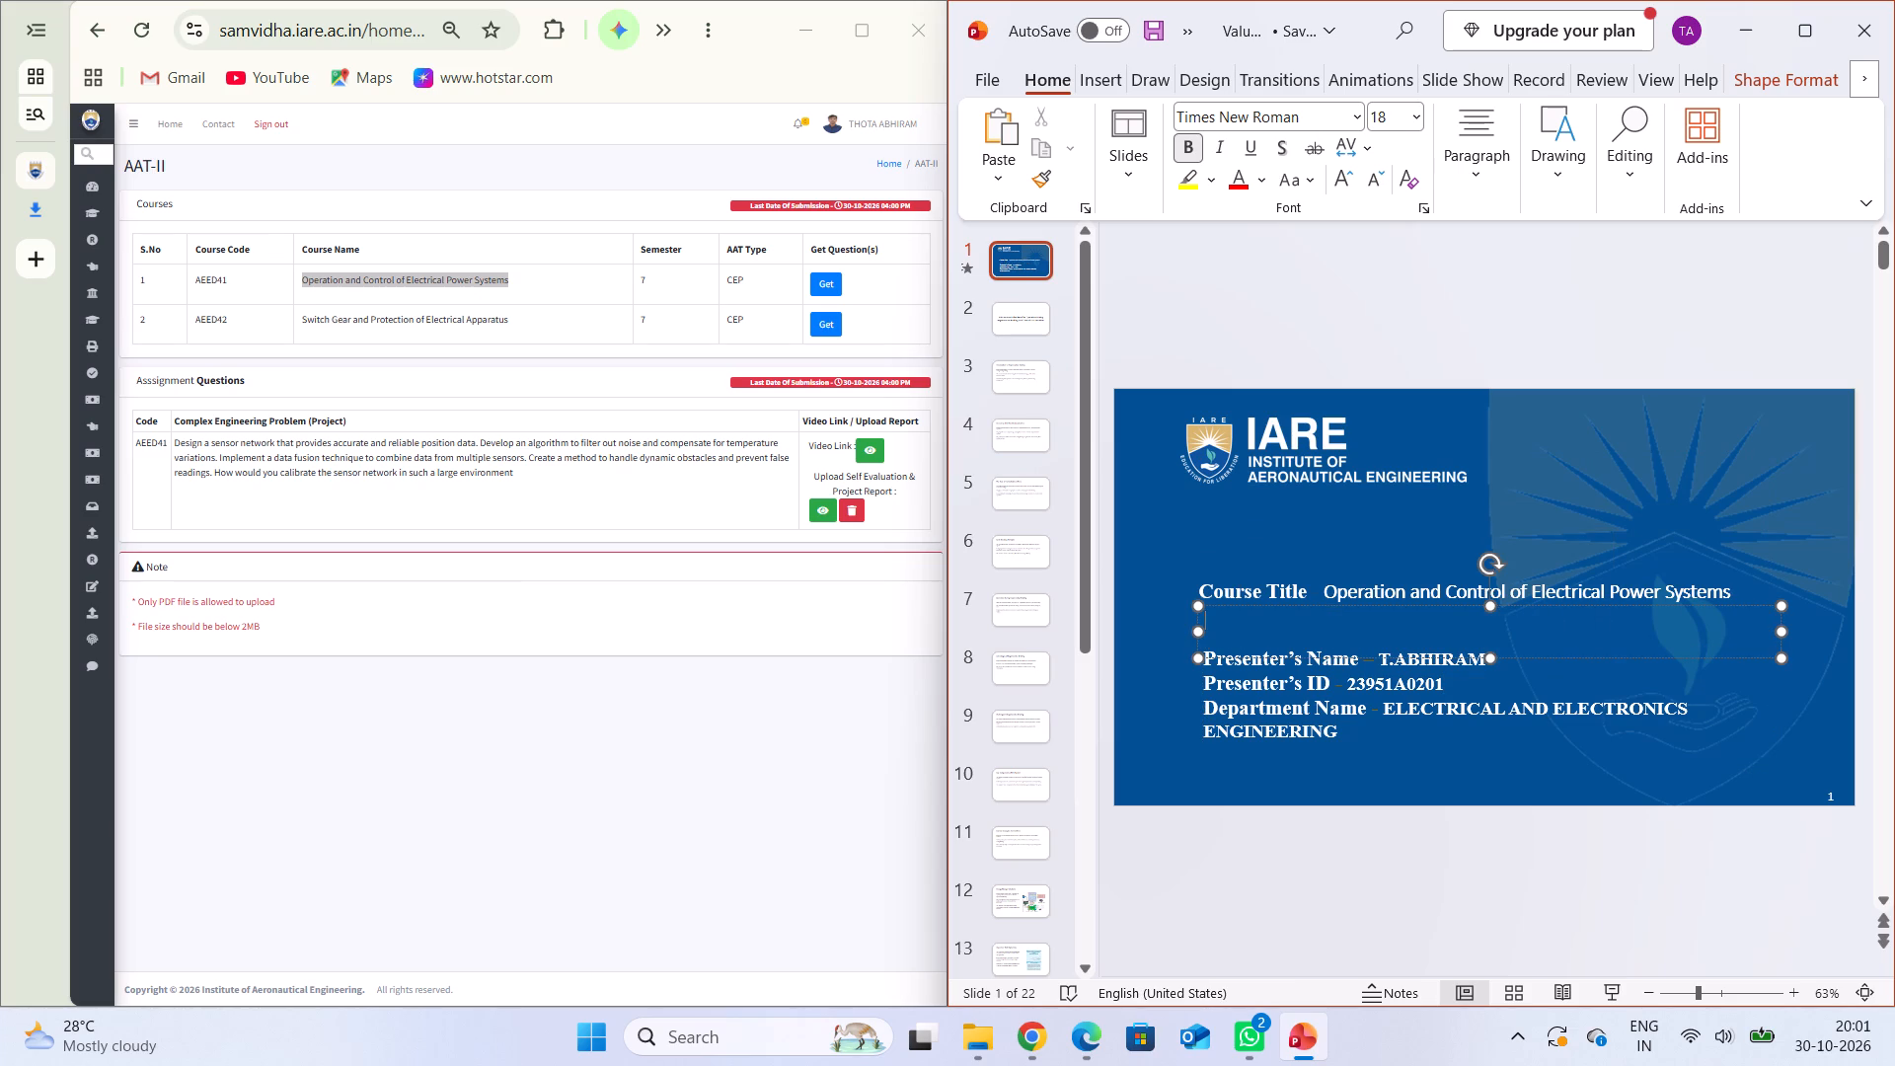
Move the presenter details text box on slide 1 up so it sits directly beneath the Course Title line.
left_click(1189, 651)
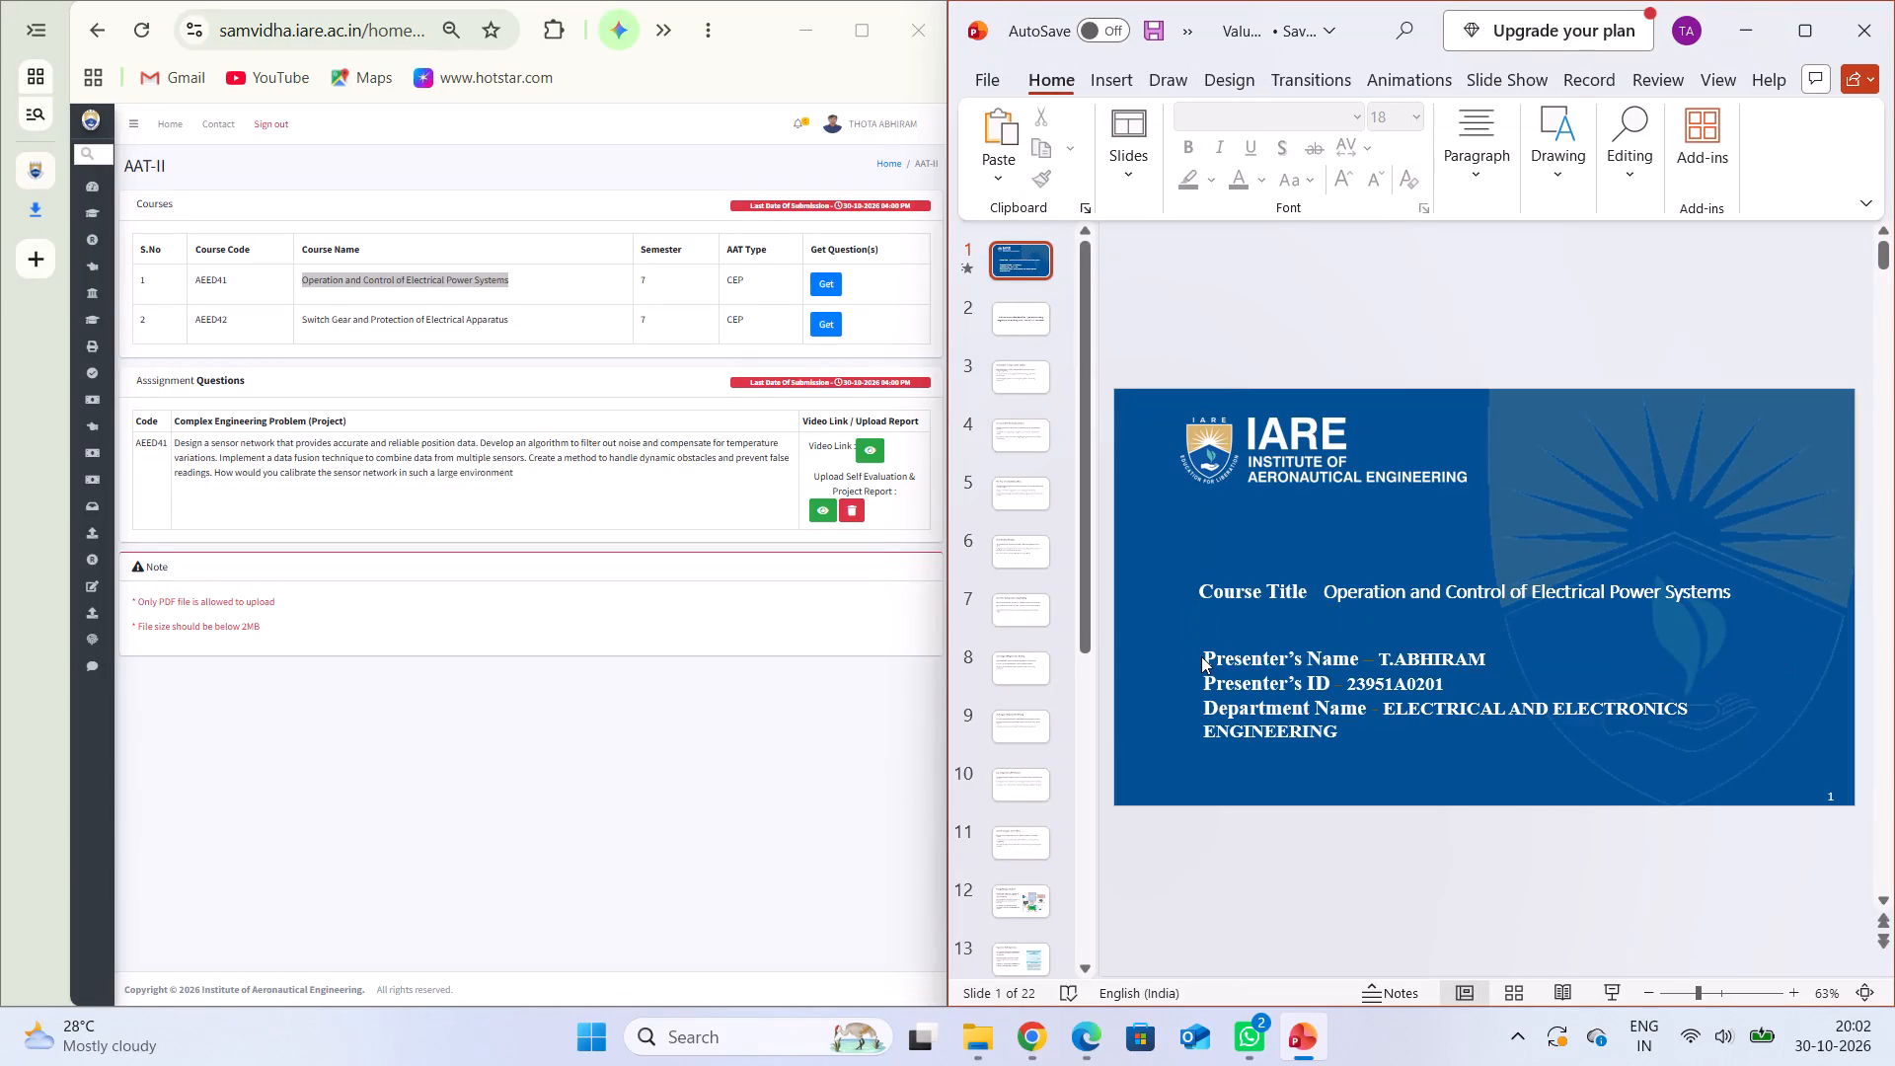
left_click(1201, 656)
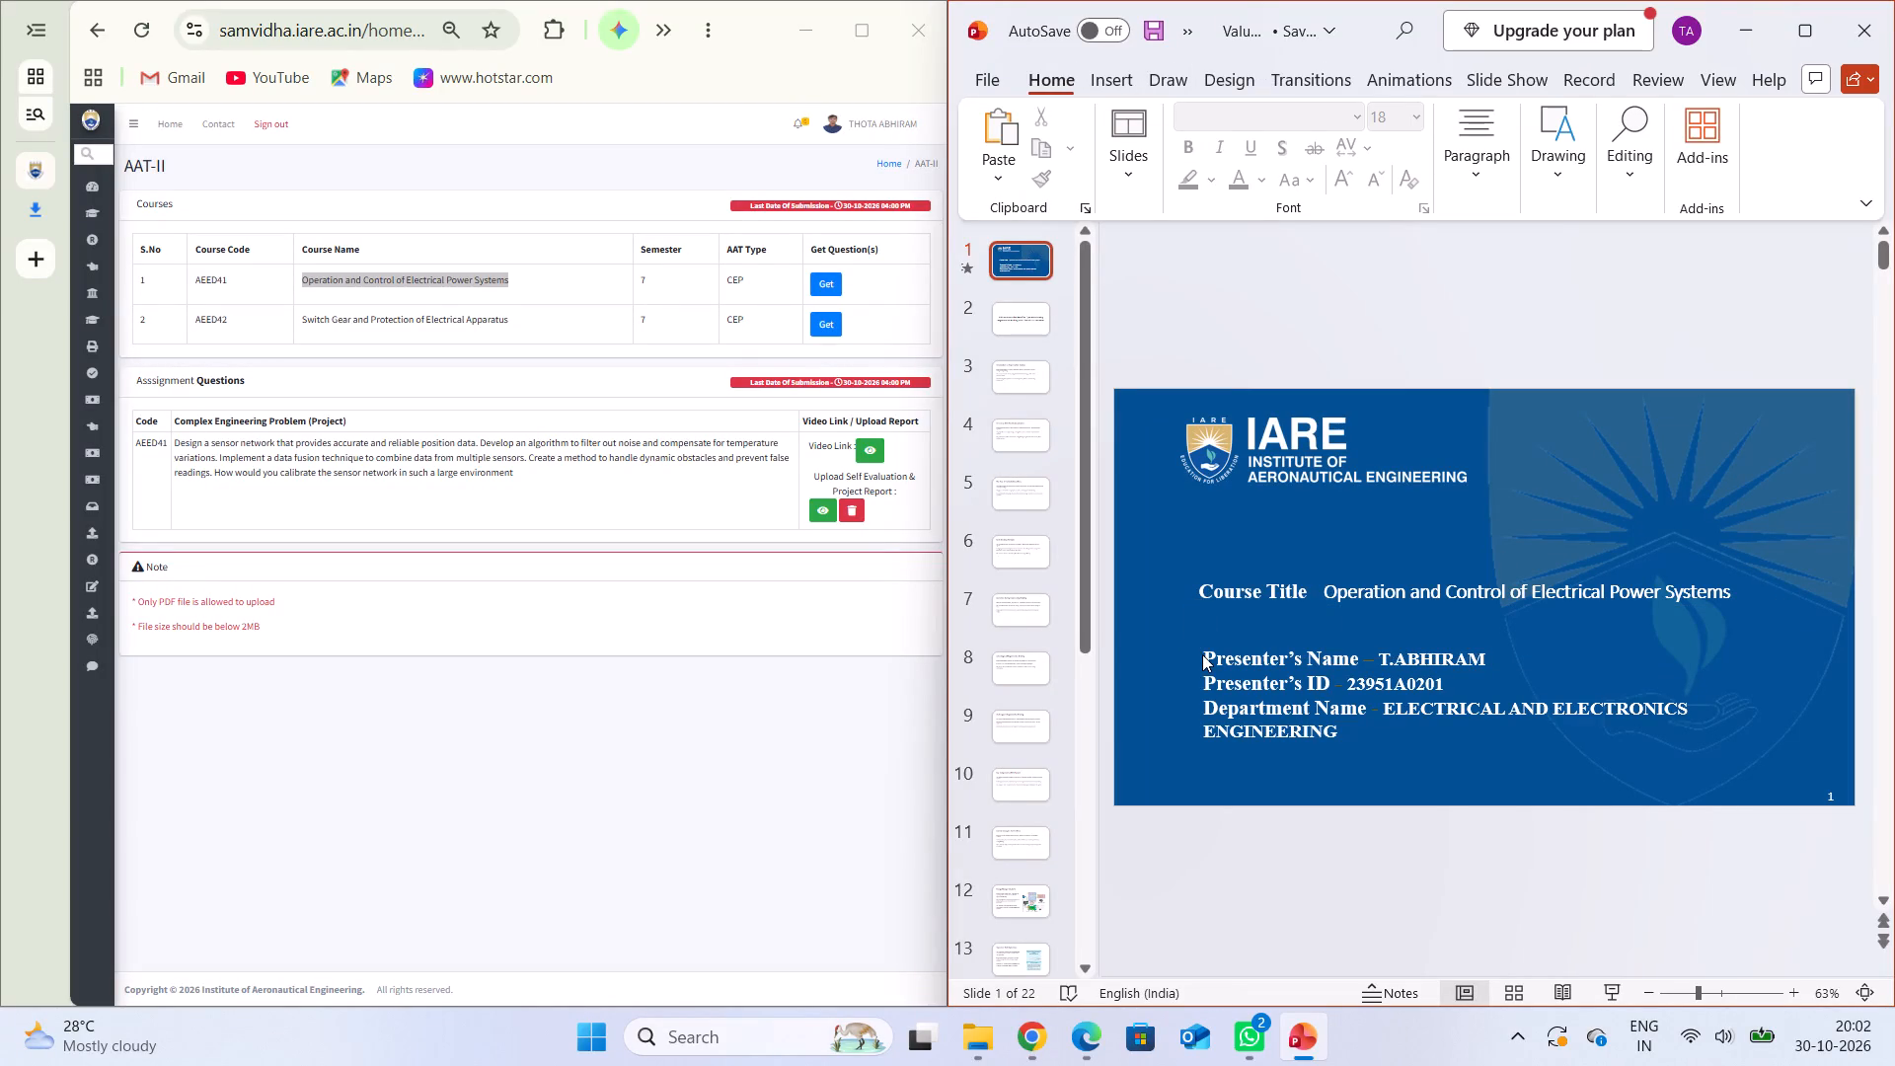
left_click(1206, 654)
key("BackSpace")
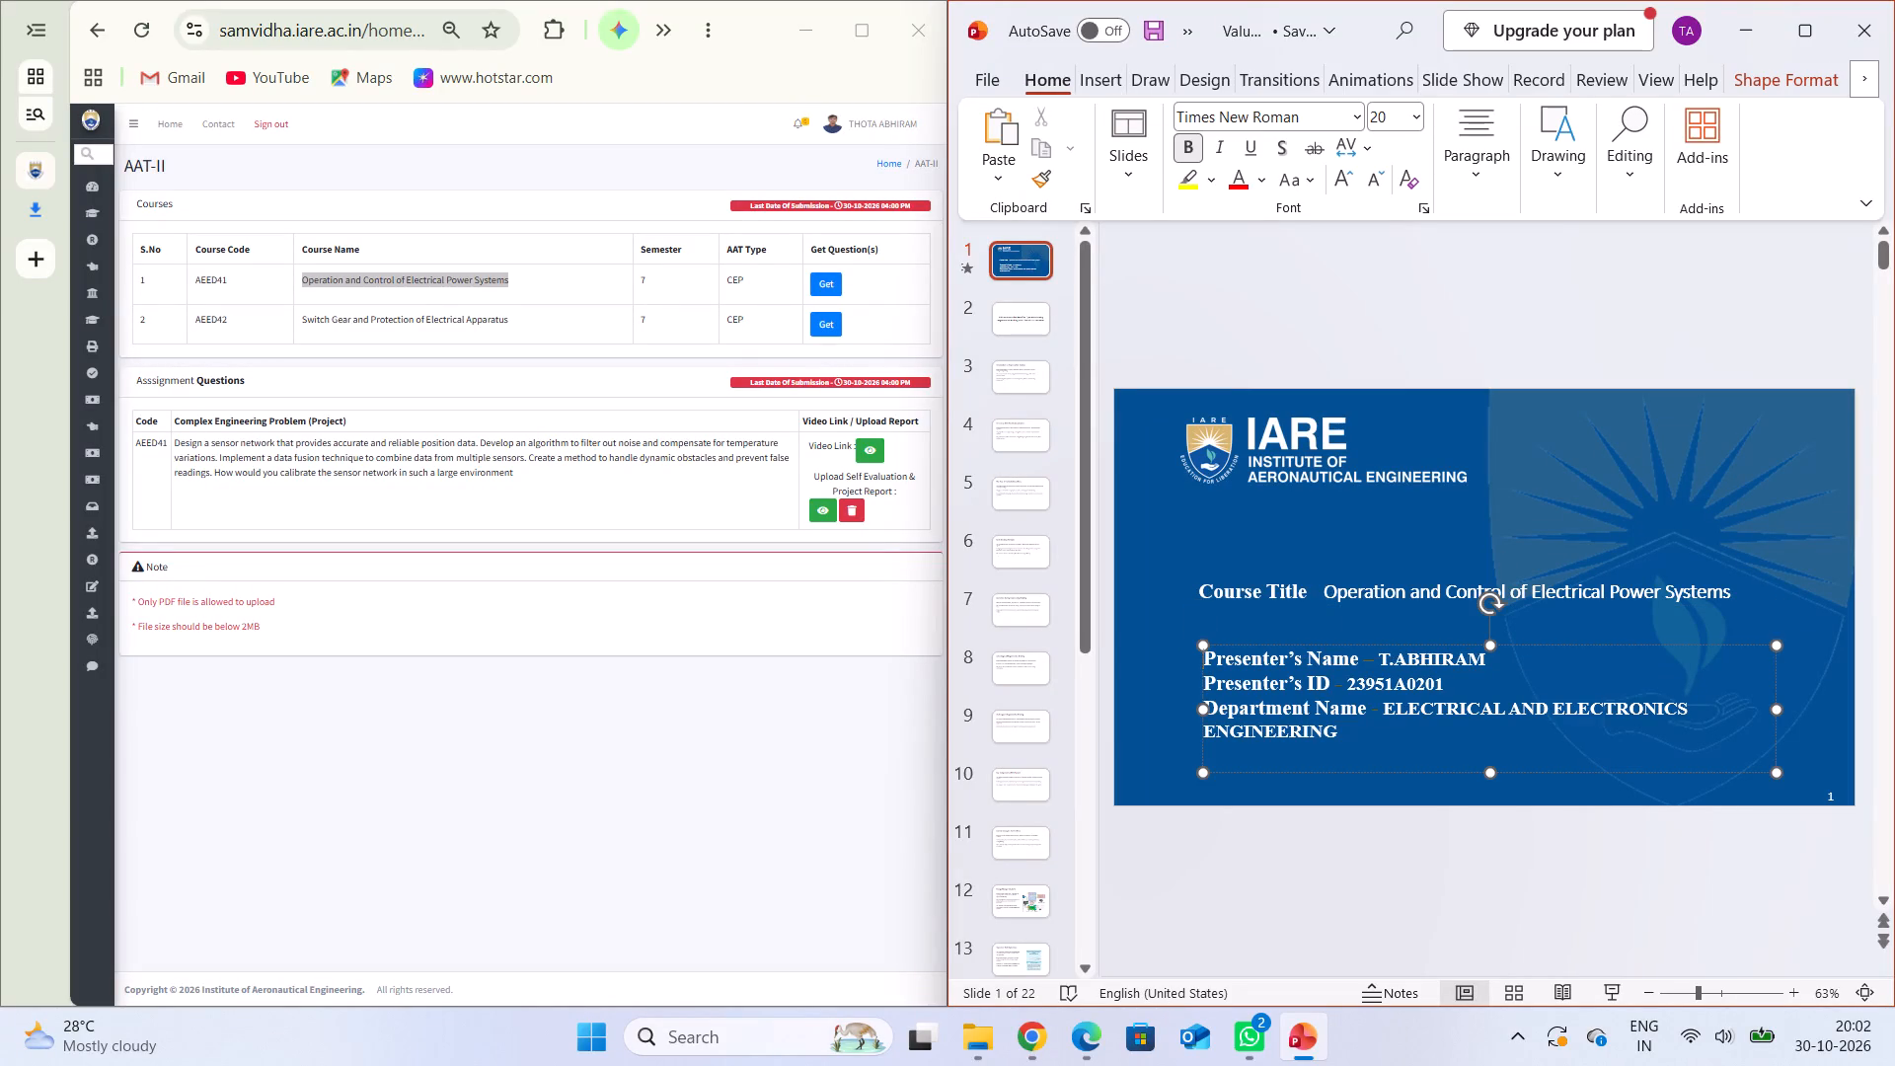
key("BackSpace")
key("BackSpace")
key("BackSpace")
key("BackSpace")
key("BackSpace")
key("BackSpace")
left_click(1491, 643)
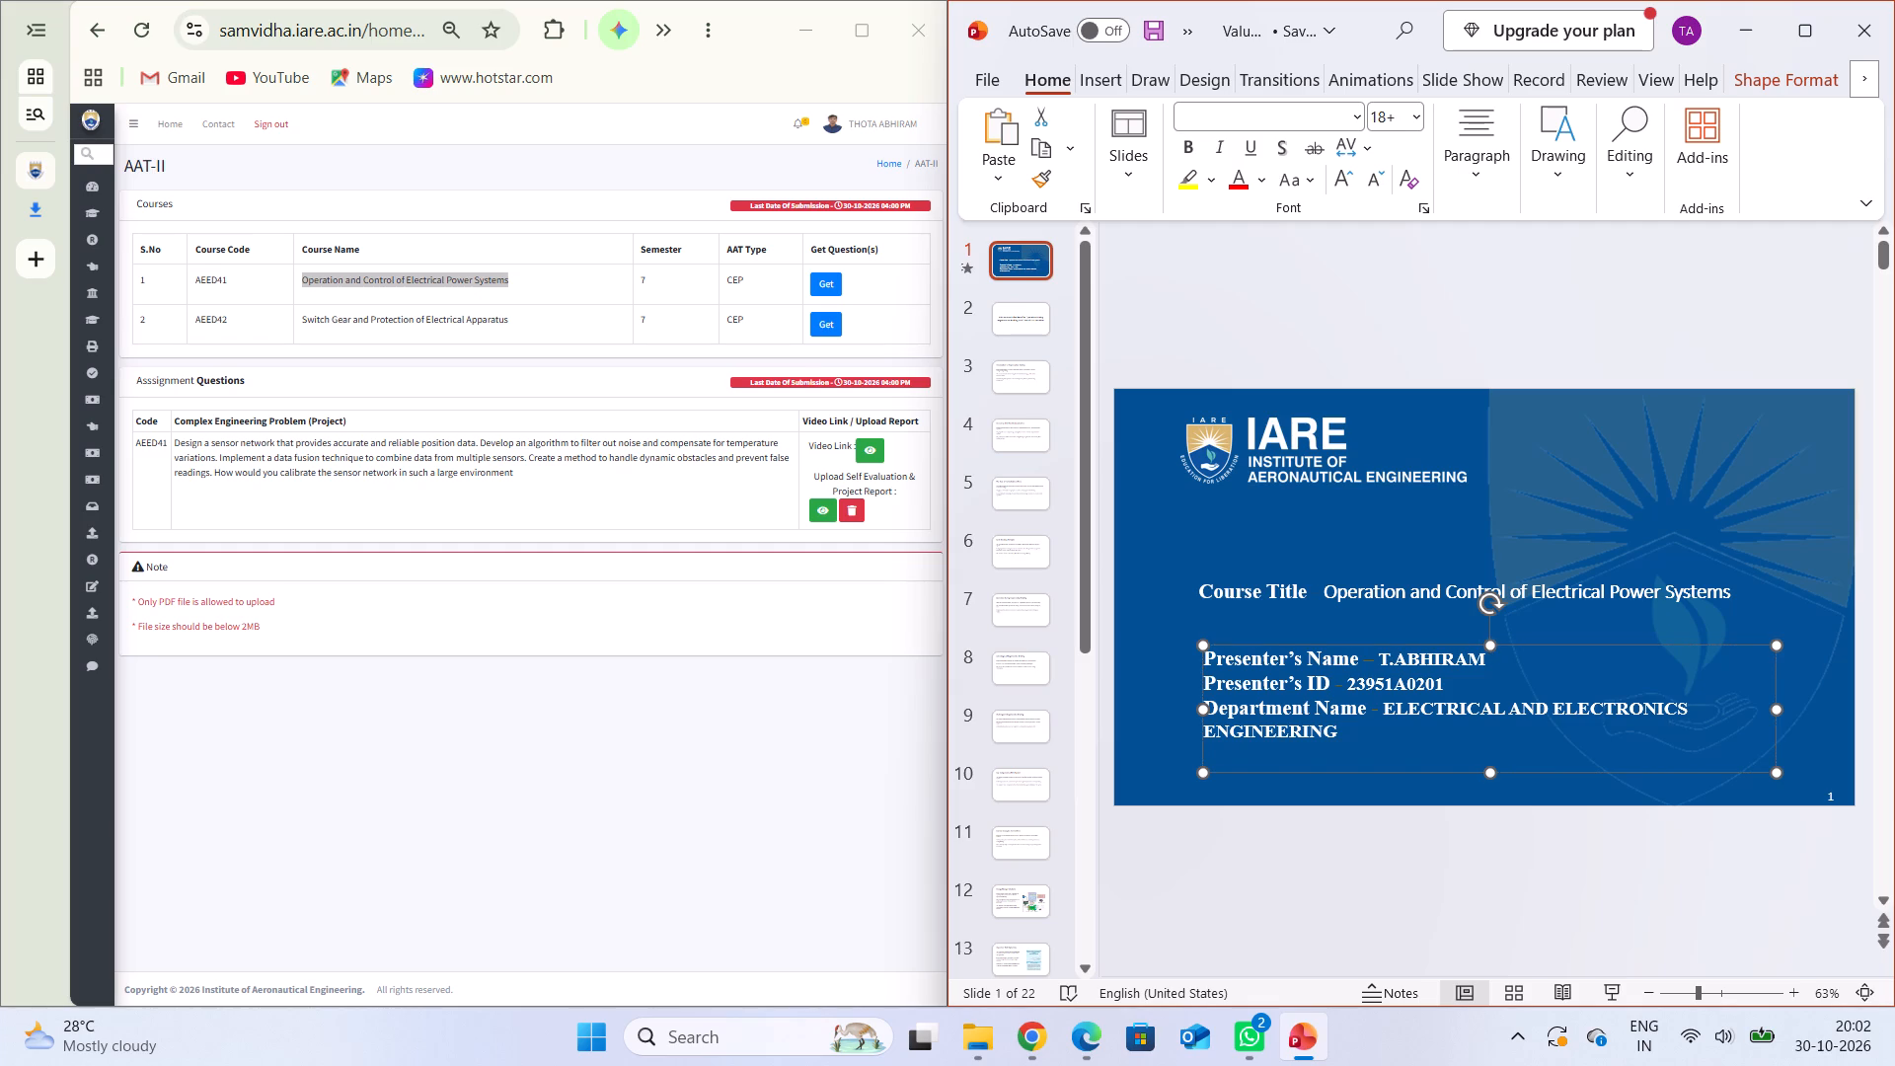
left_click_drag(1498, 769, 1492, 731)
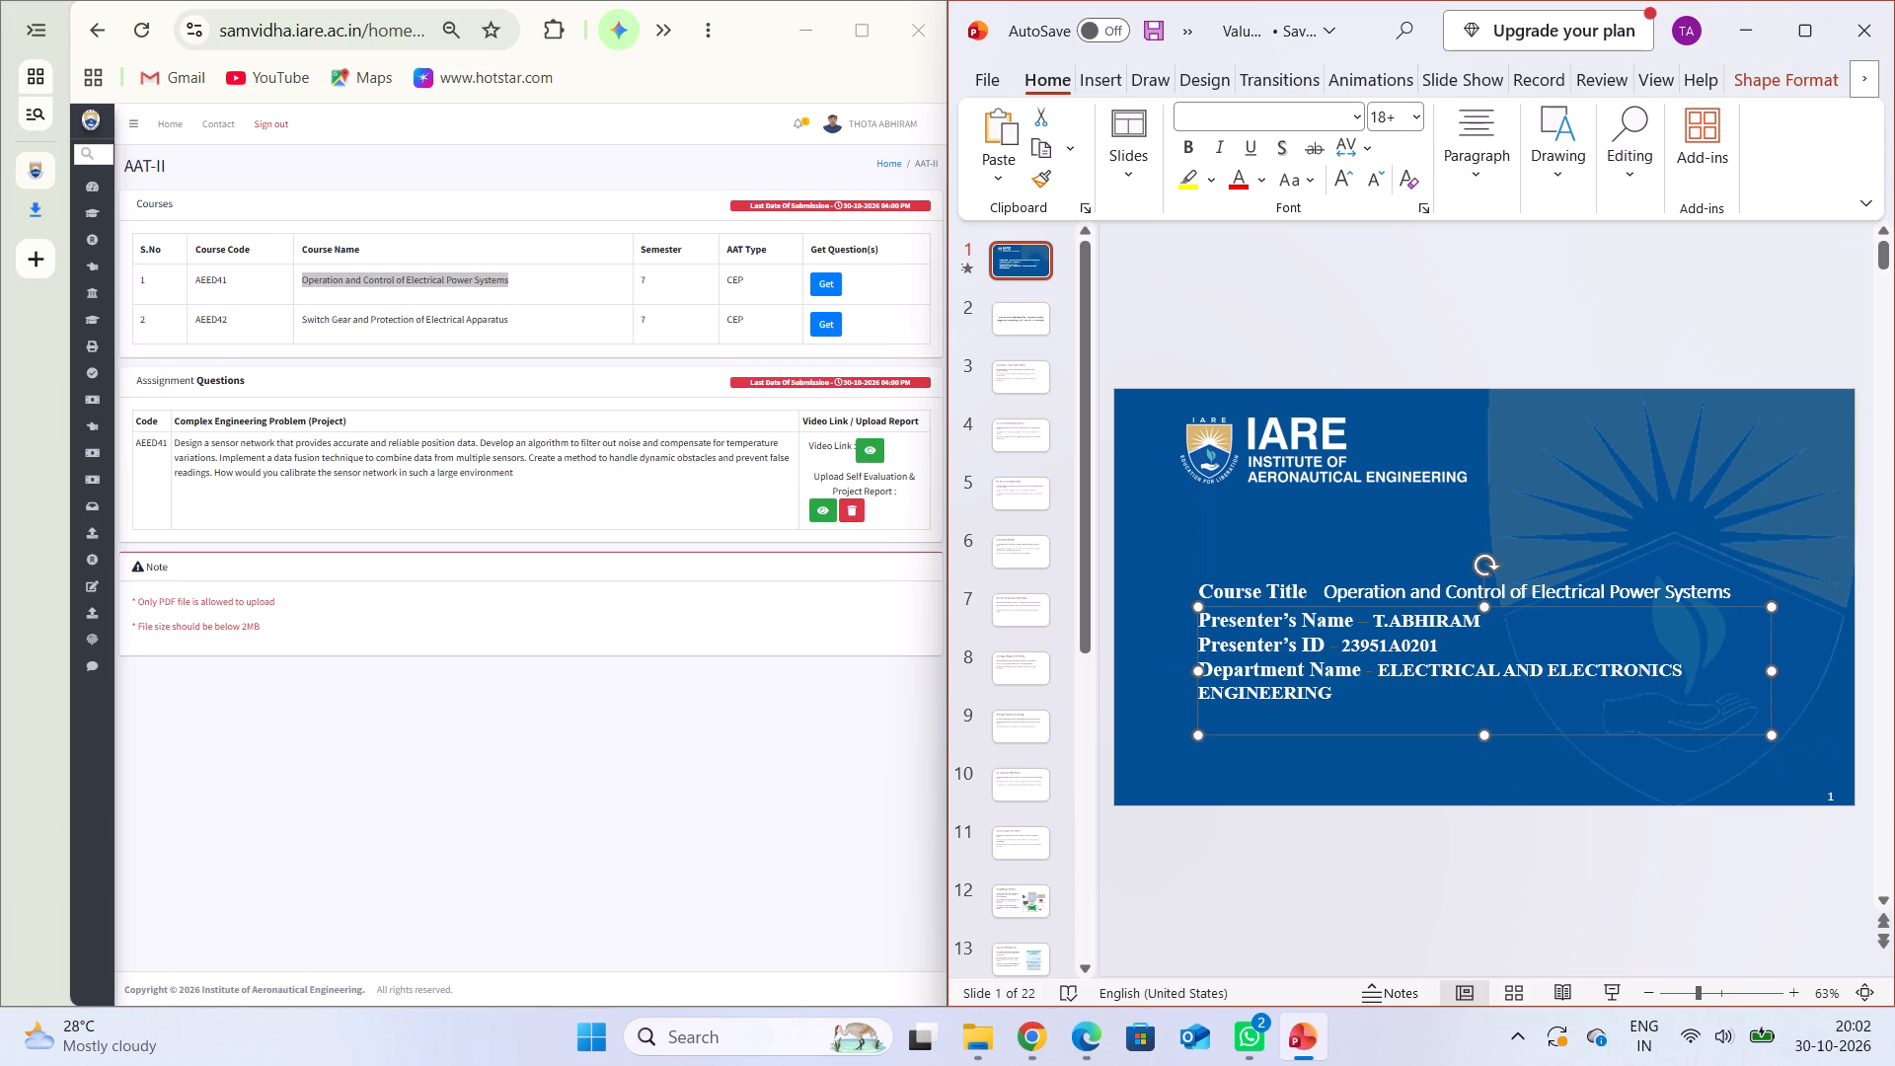
left_click(1480, 867)
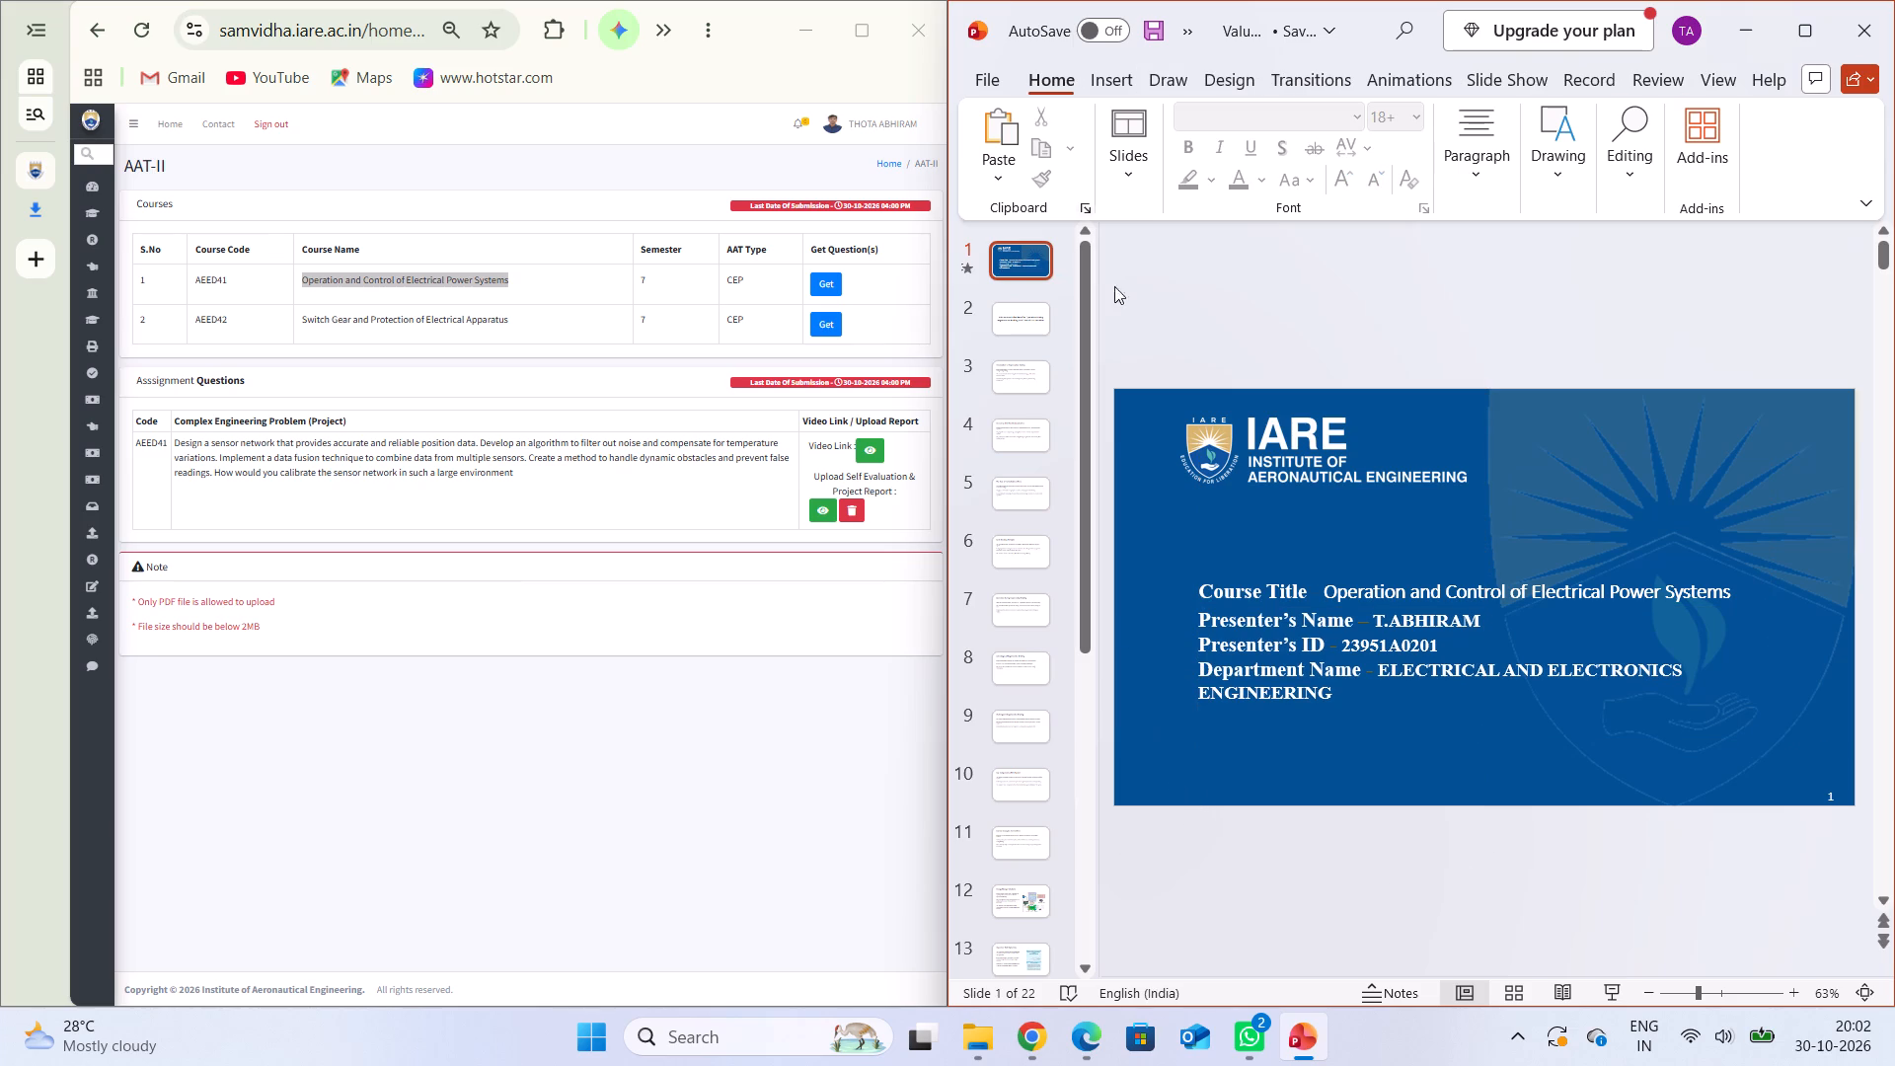
Save the presentation as a PowerPoint file named "OCEP .AAT2" in the Downloads folder.
left_click(987, 76)
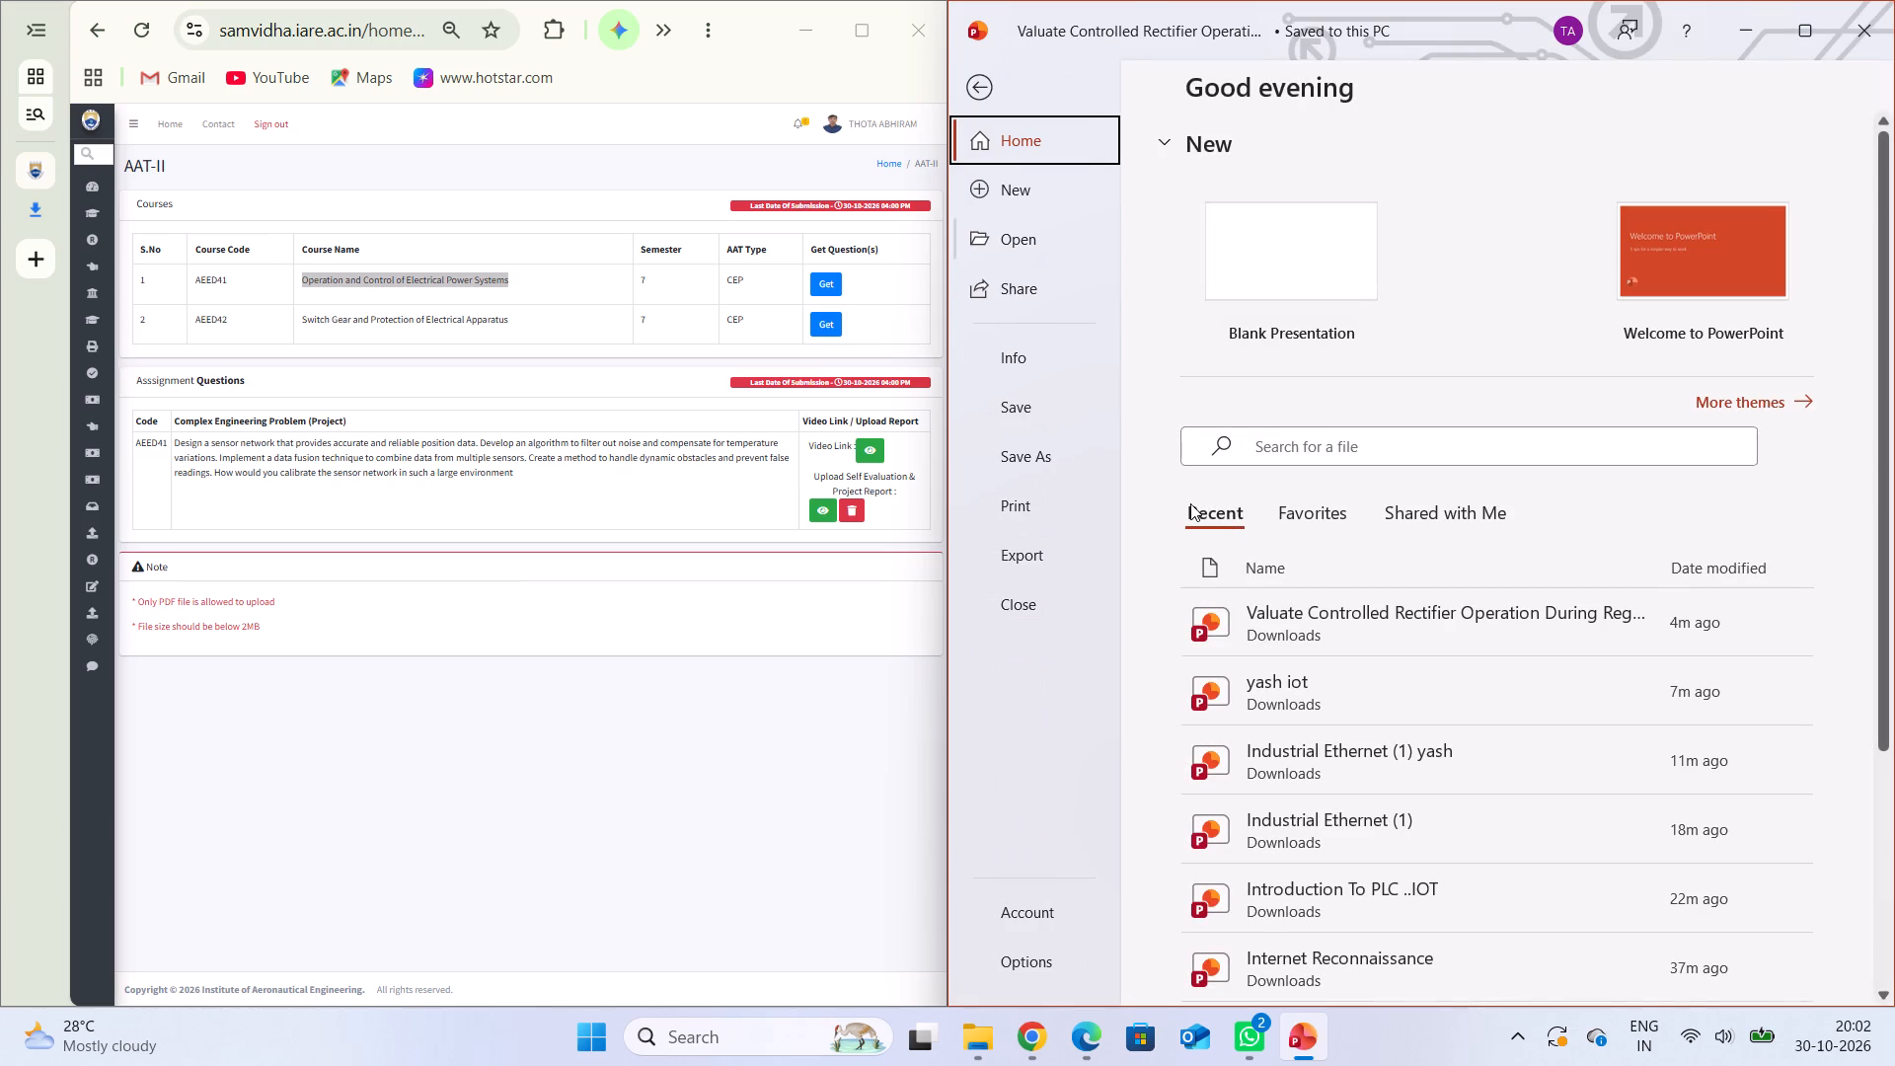
left_click(1043, 462)
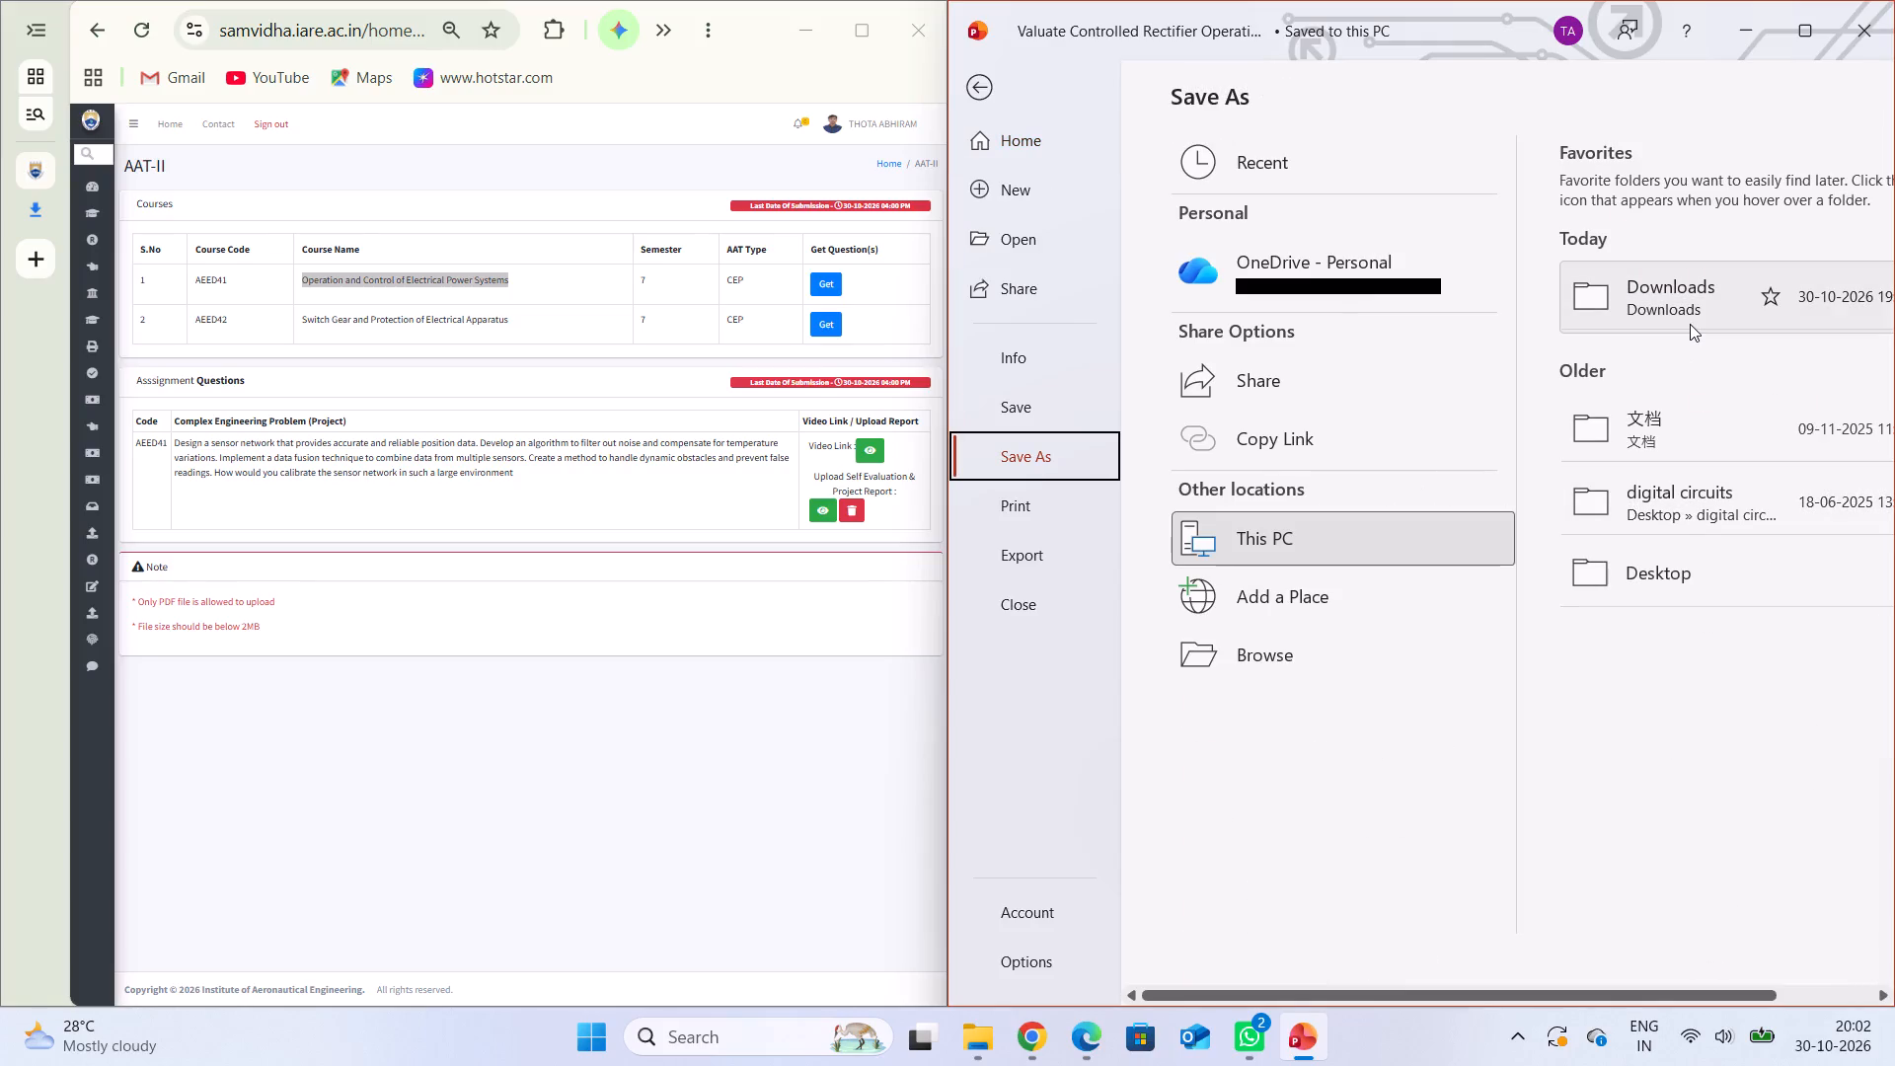
left_click(1690, 324)
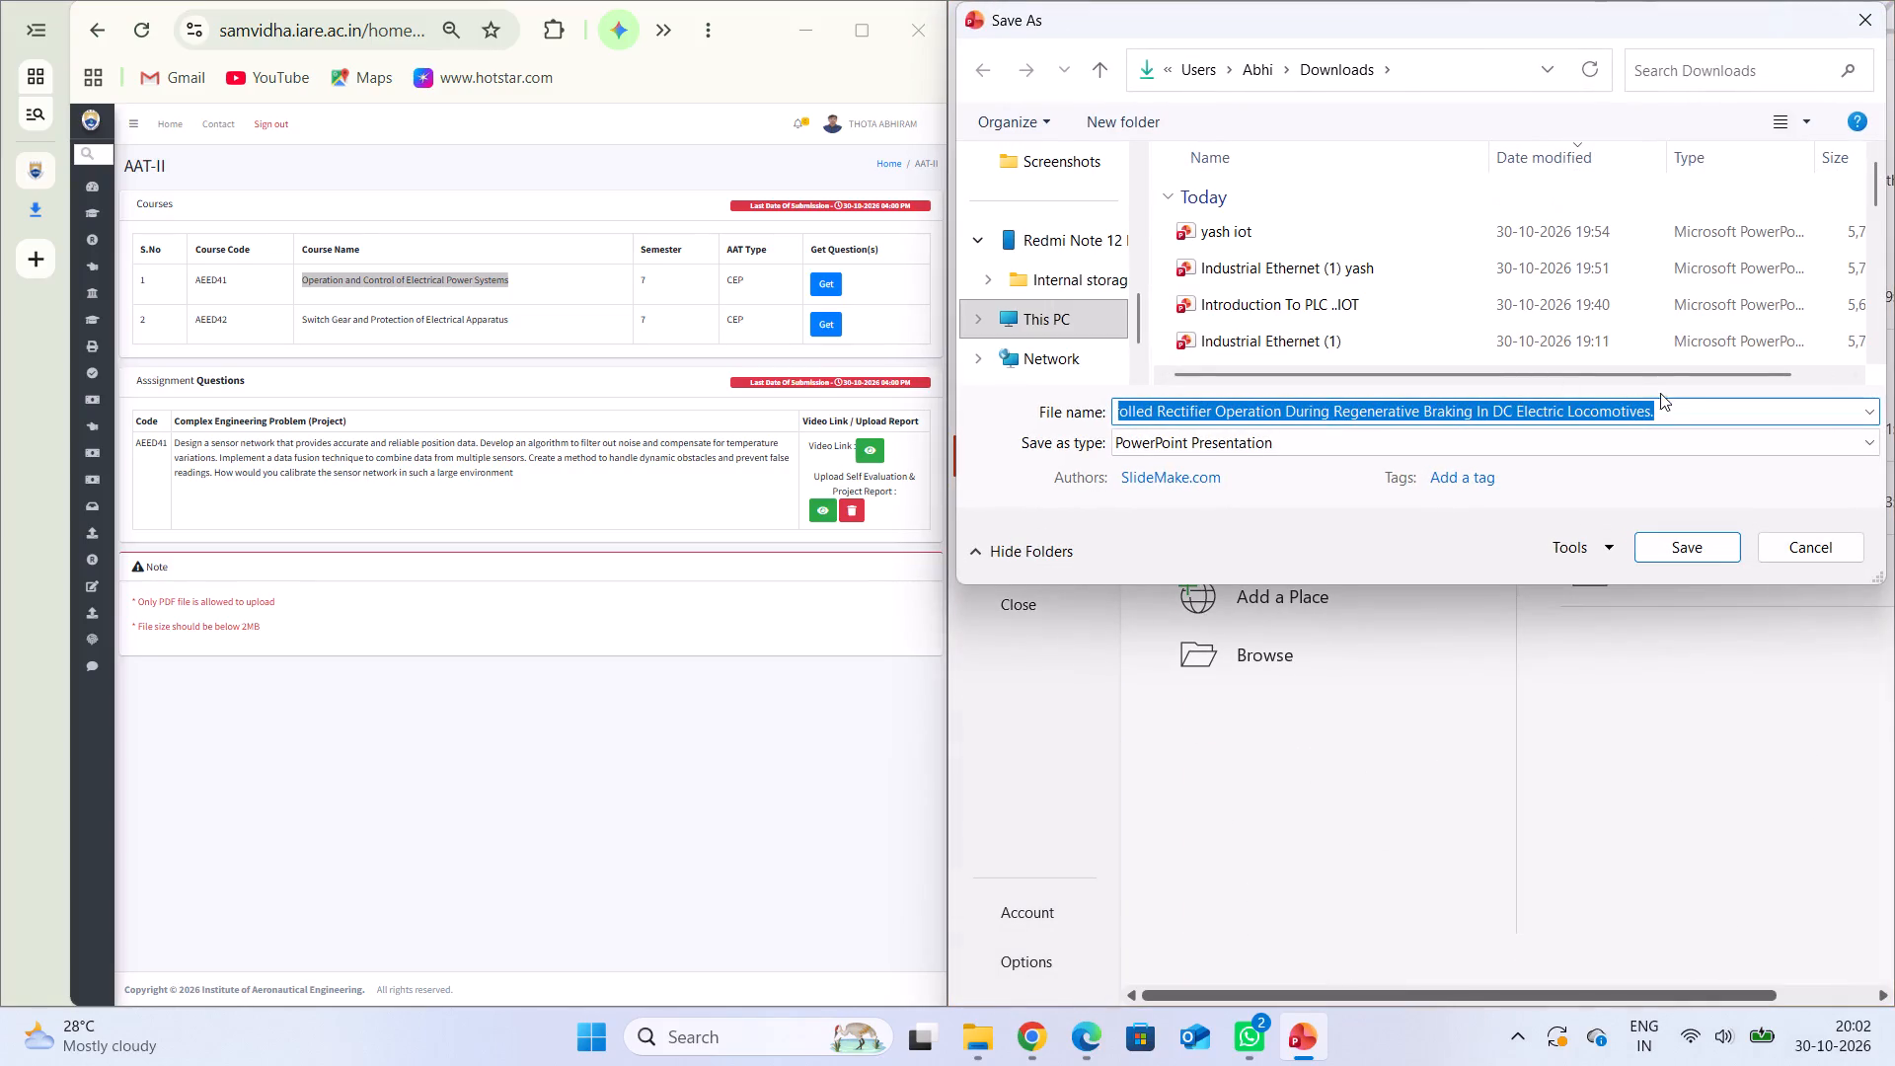
left_click(1667, 406)
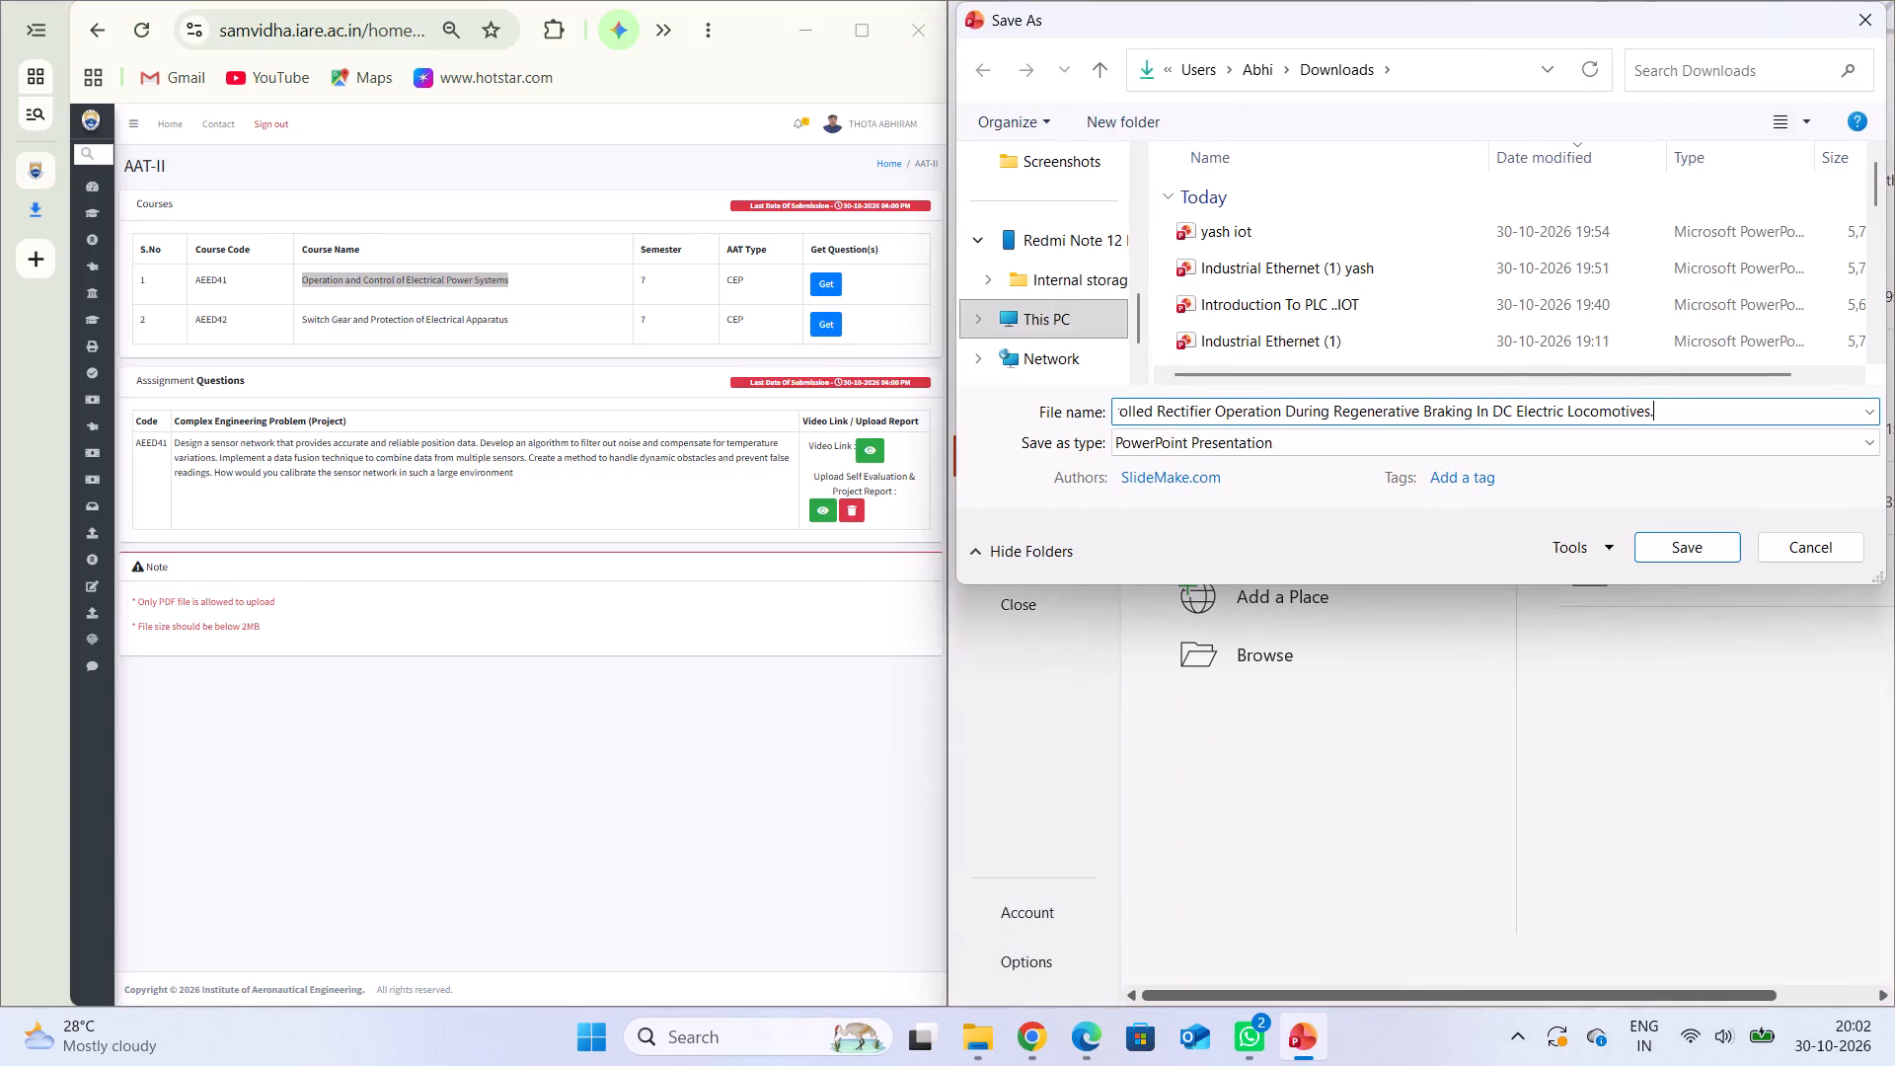
key("BackSpace")
key("BackSpace")
key("BackSpace")
key("BackSpace")
key("BackSpace")
key("BackSpace")
key("BackSpace")
key("BackSpace")
key("BackSpace")
key("BackSpace")
key("BackSpace")
key("BackSpace")
key("BackSpace")
key("BackSpace")
key("BackSpace")
key("BackSpace")
key("BackSpace")
key("BackSpace")
key("BackSpace")
key("BackSpace")
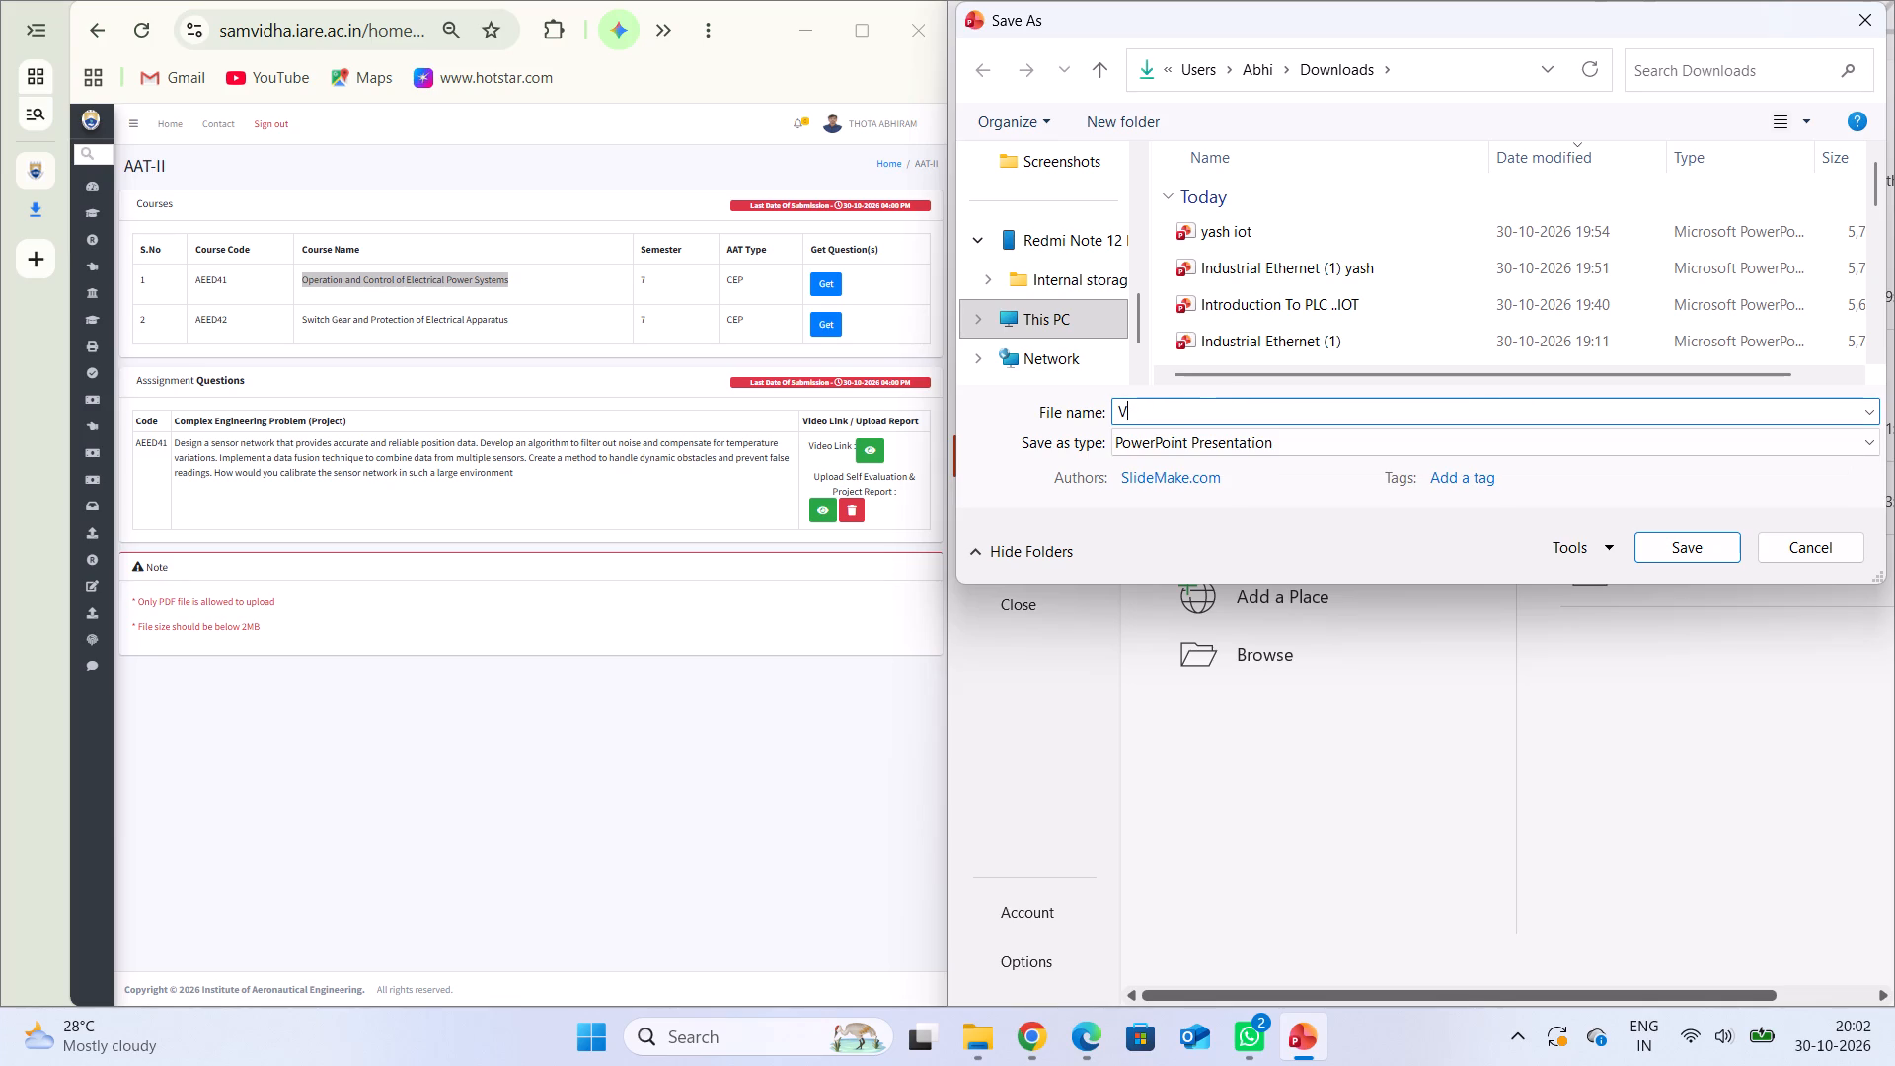
type("OP")
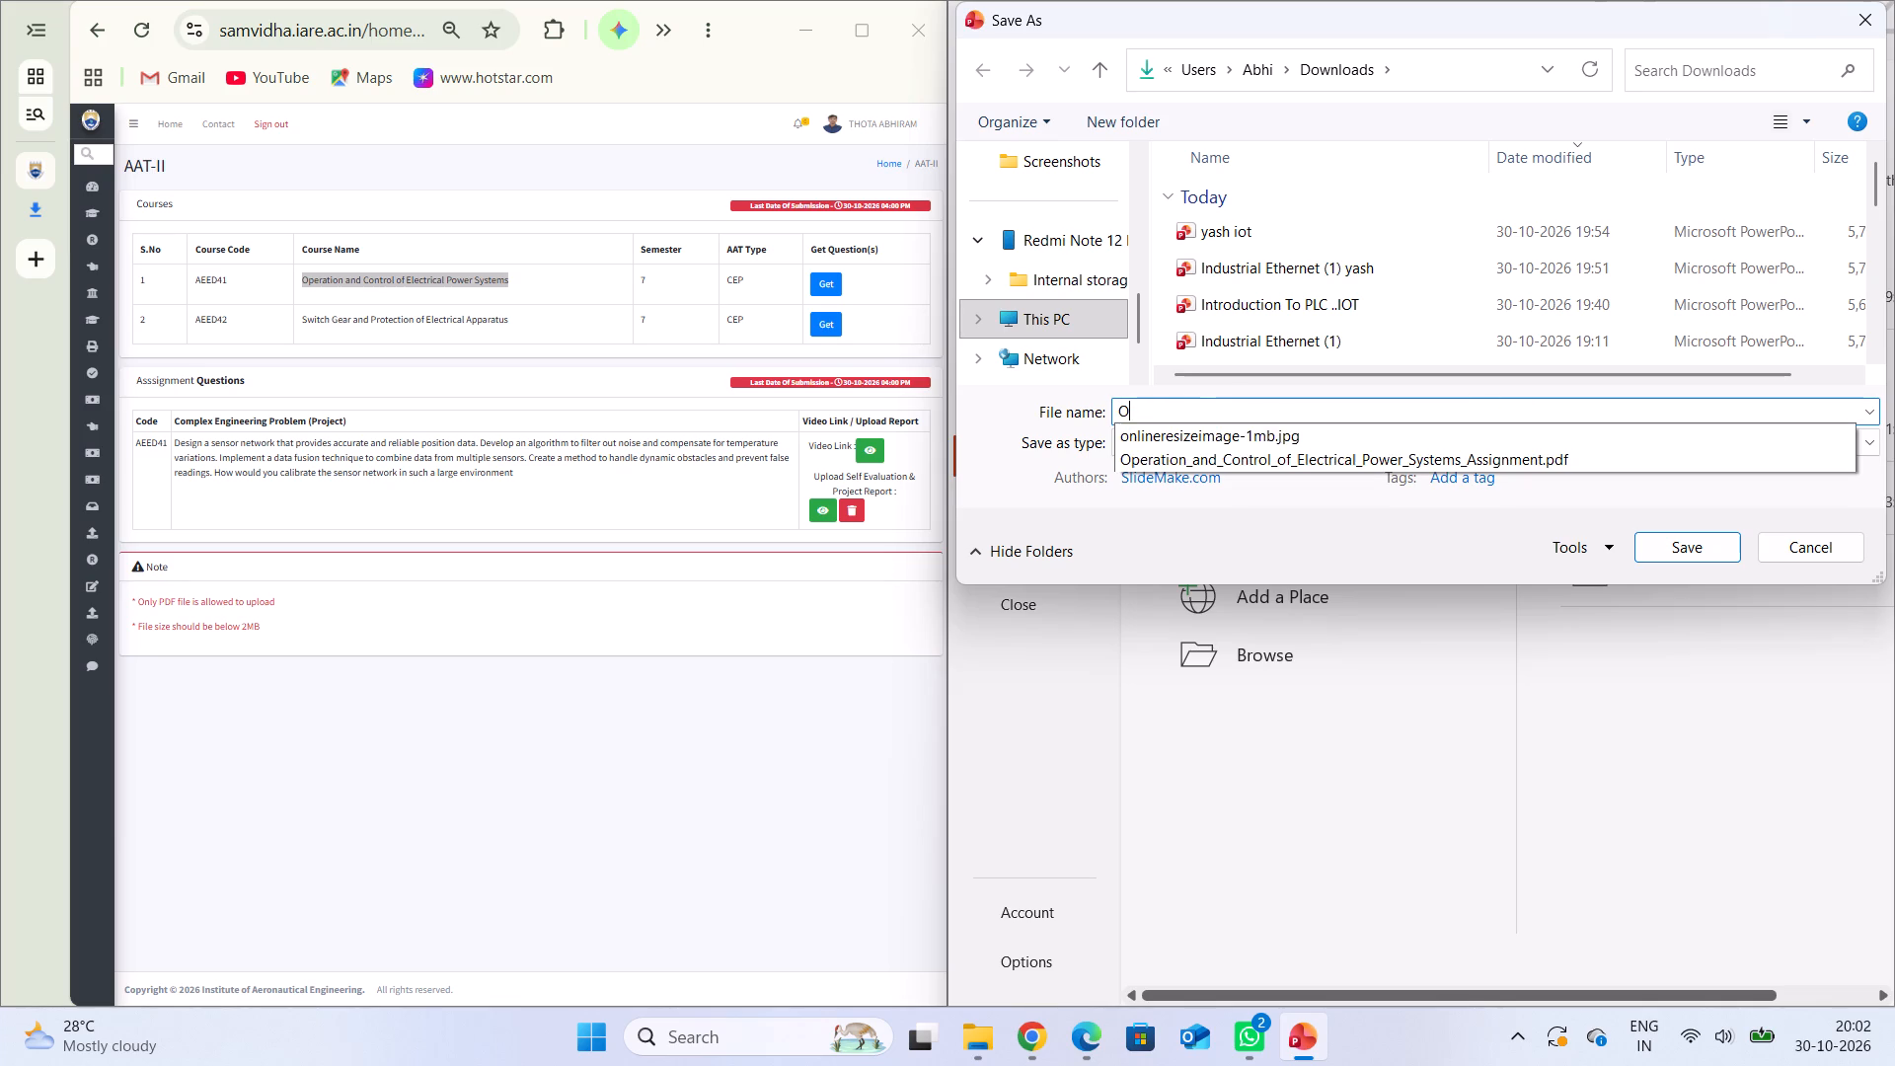
key("BackSpace")
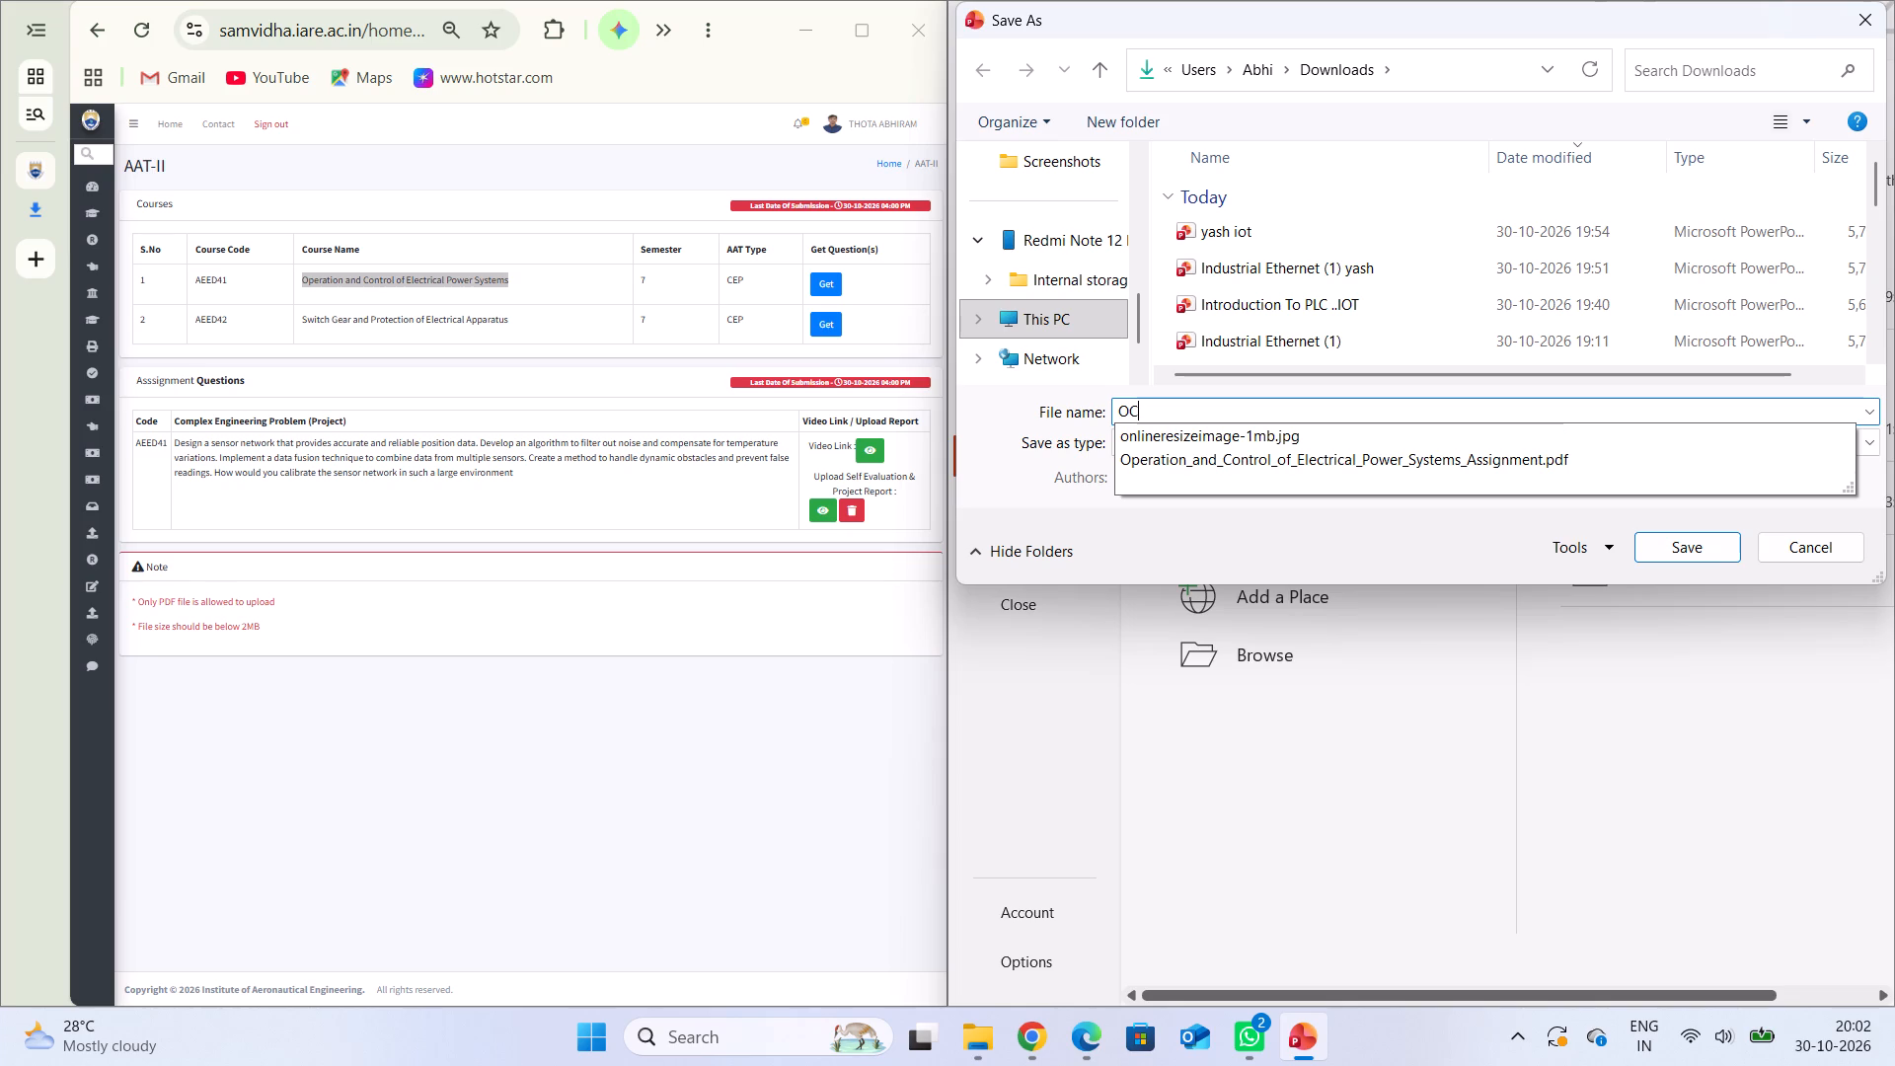
key("c")
key("e")
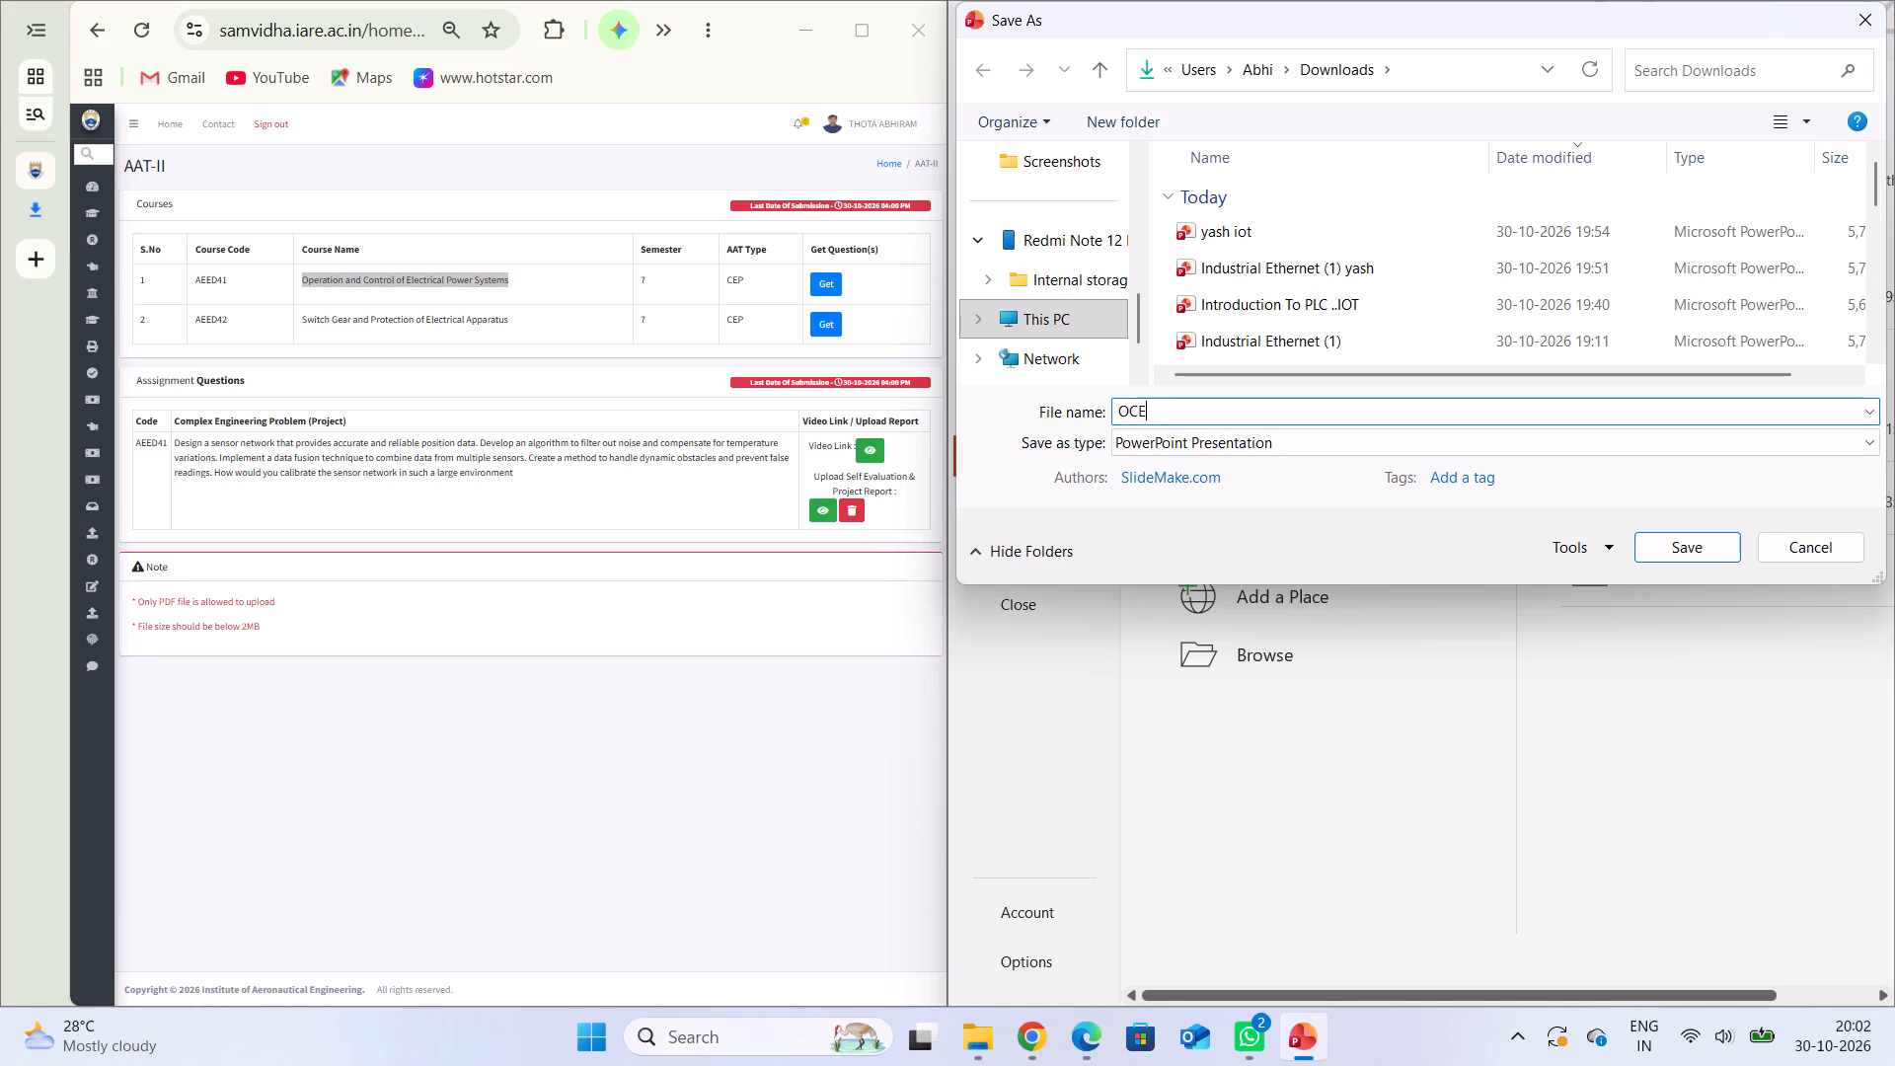
key("p")
key("space")
key("period")
type("AAT")
key("2")
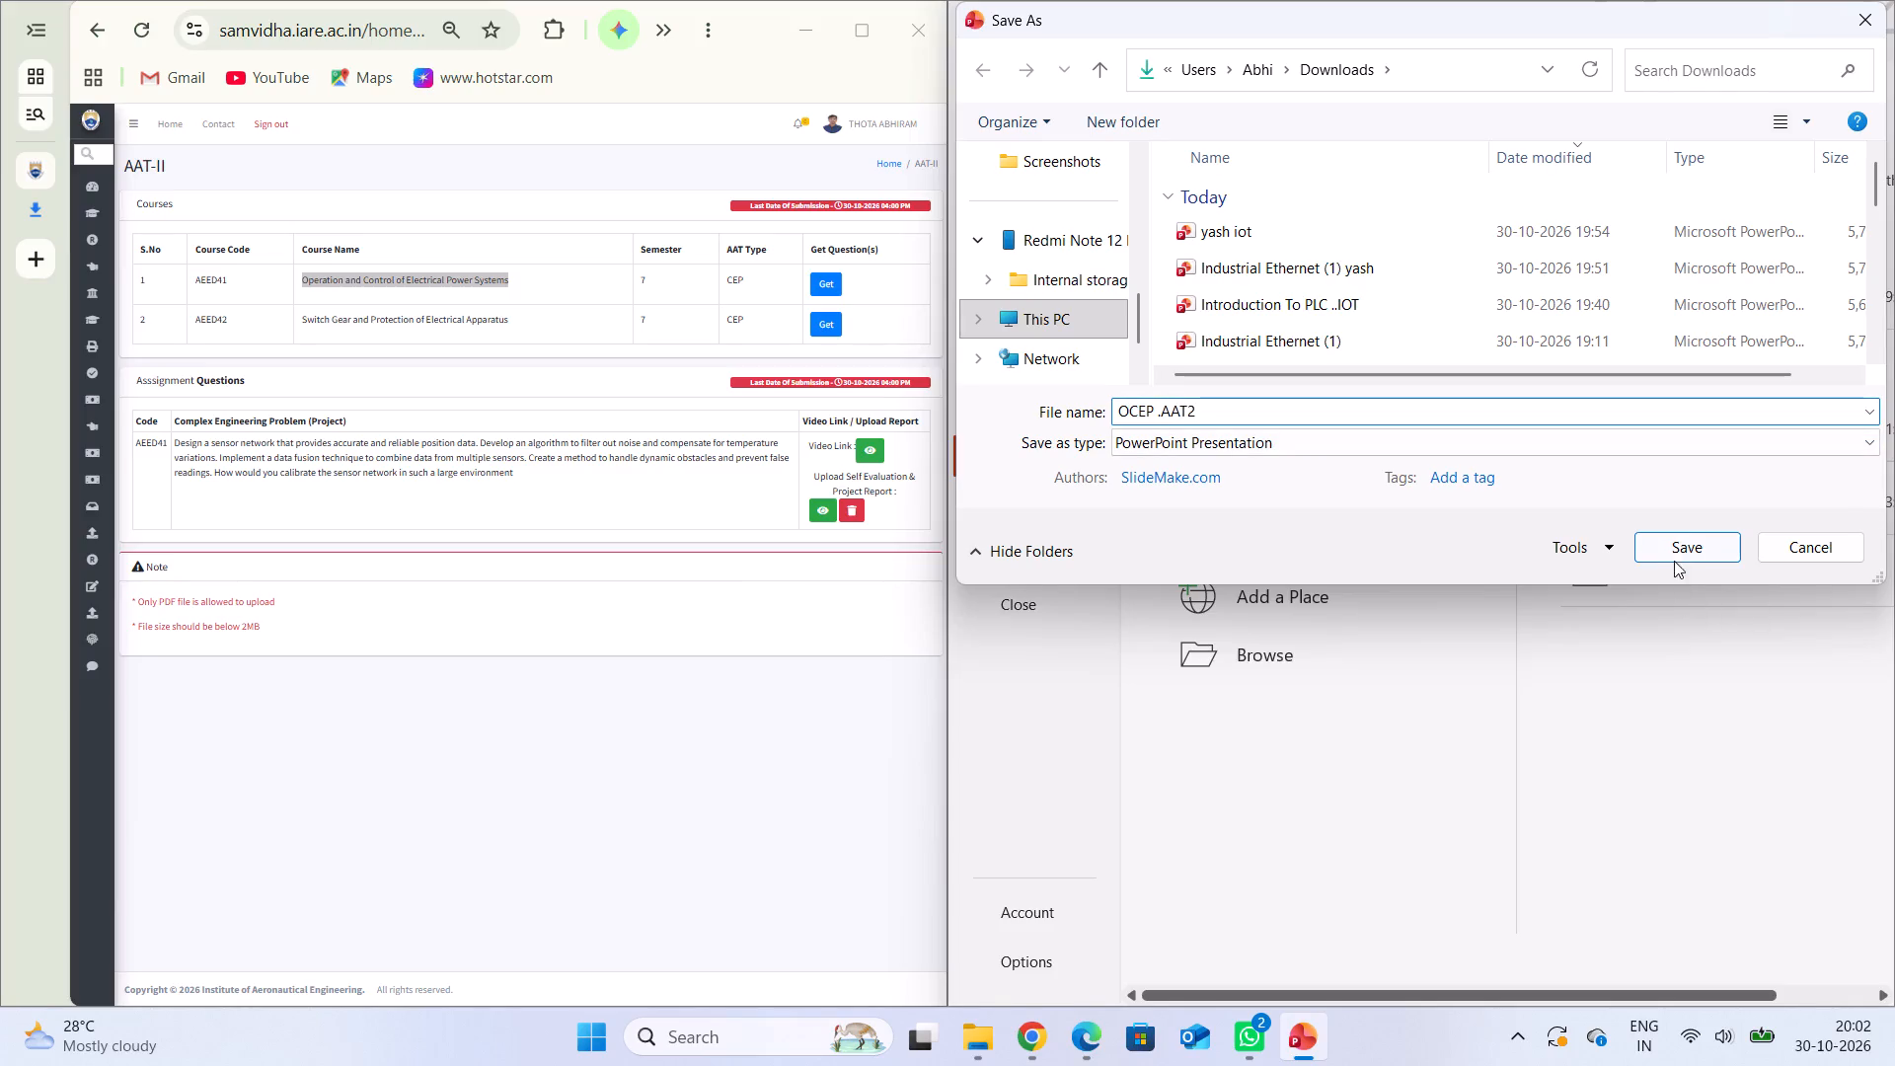
left_click(1673, 549)
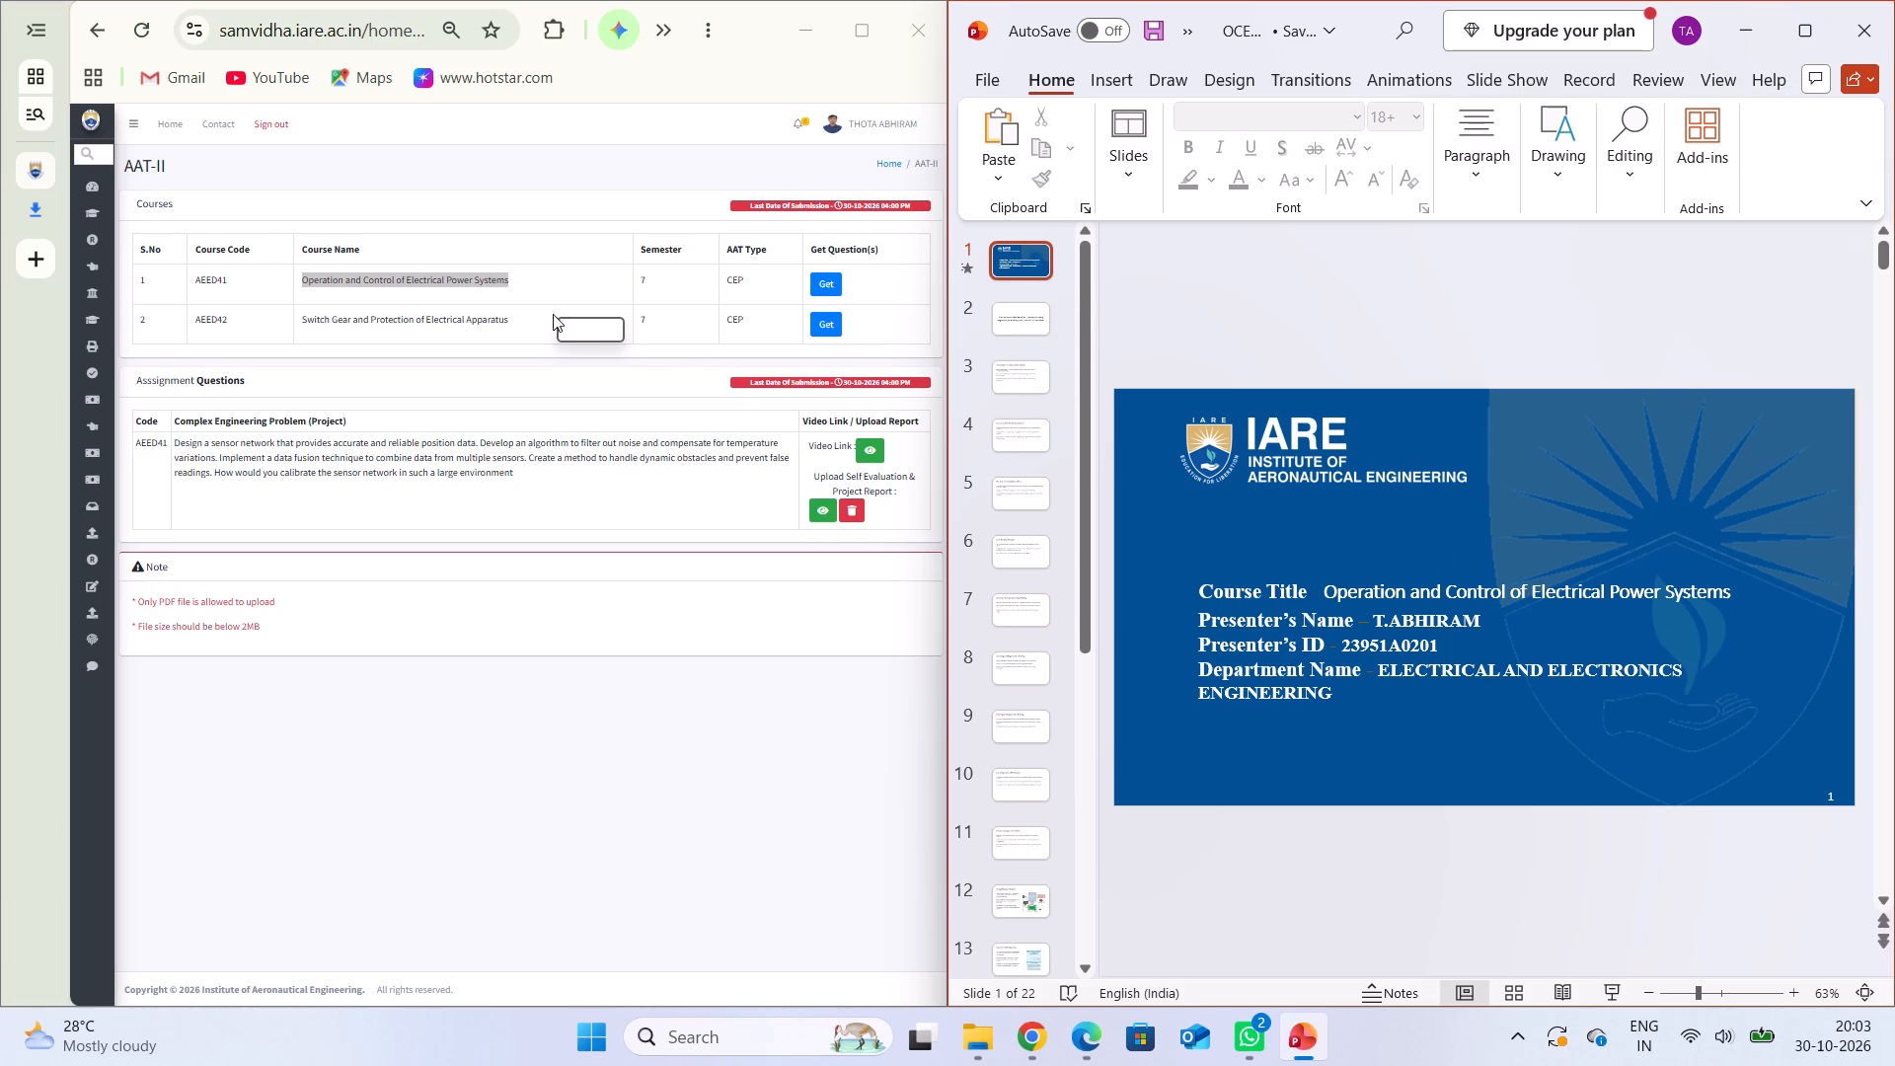
Copy the course name "Switch Gear and Protection of Electrical Apparatus" from the portal and replace the Course Title value on slide 1.
left_click(505, 320)
left_click_drag(505, 320, 326, 311)
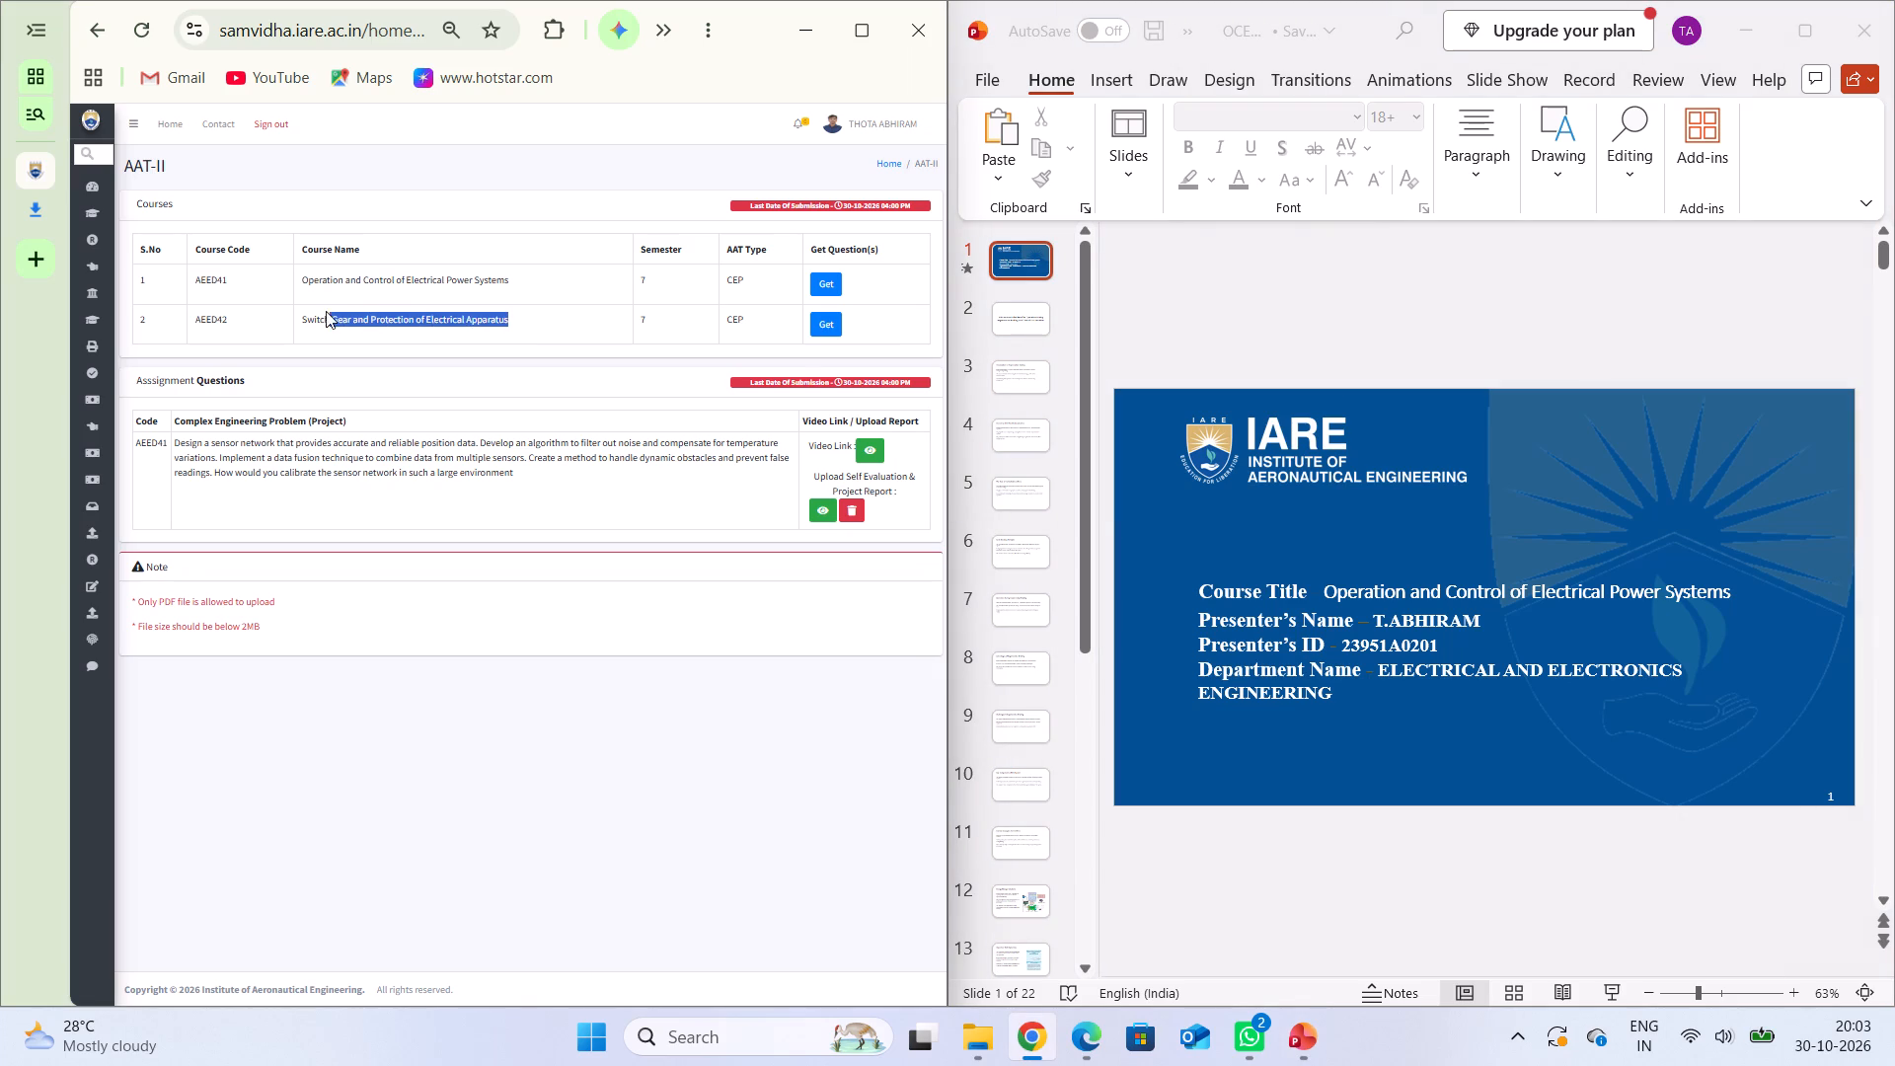
left_click_drag(326, 311, 305, 311)
key("ctrl+c")
left_click(1735, 590)
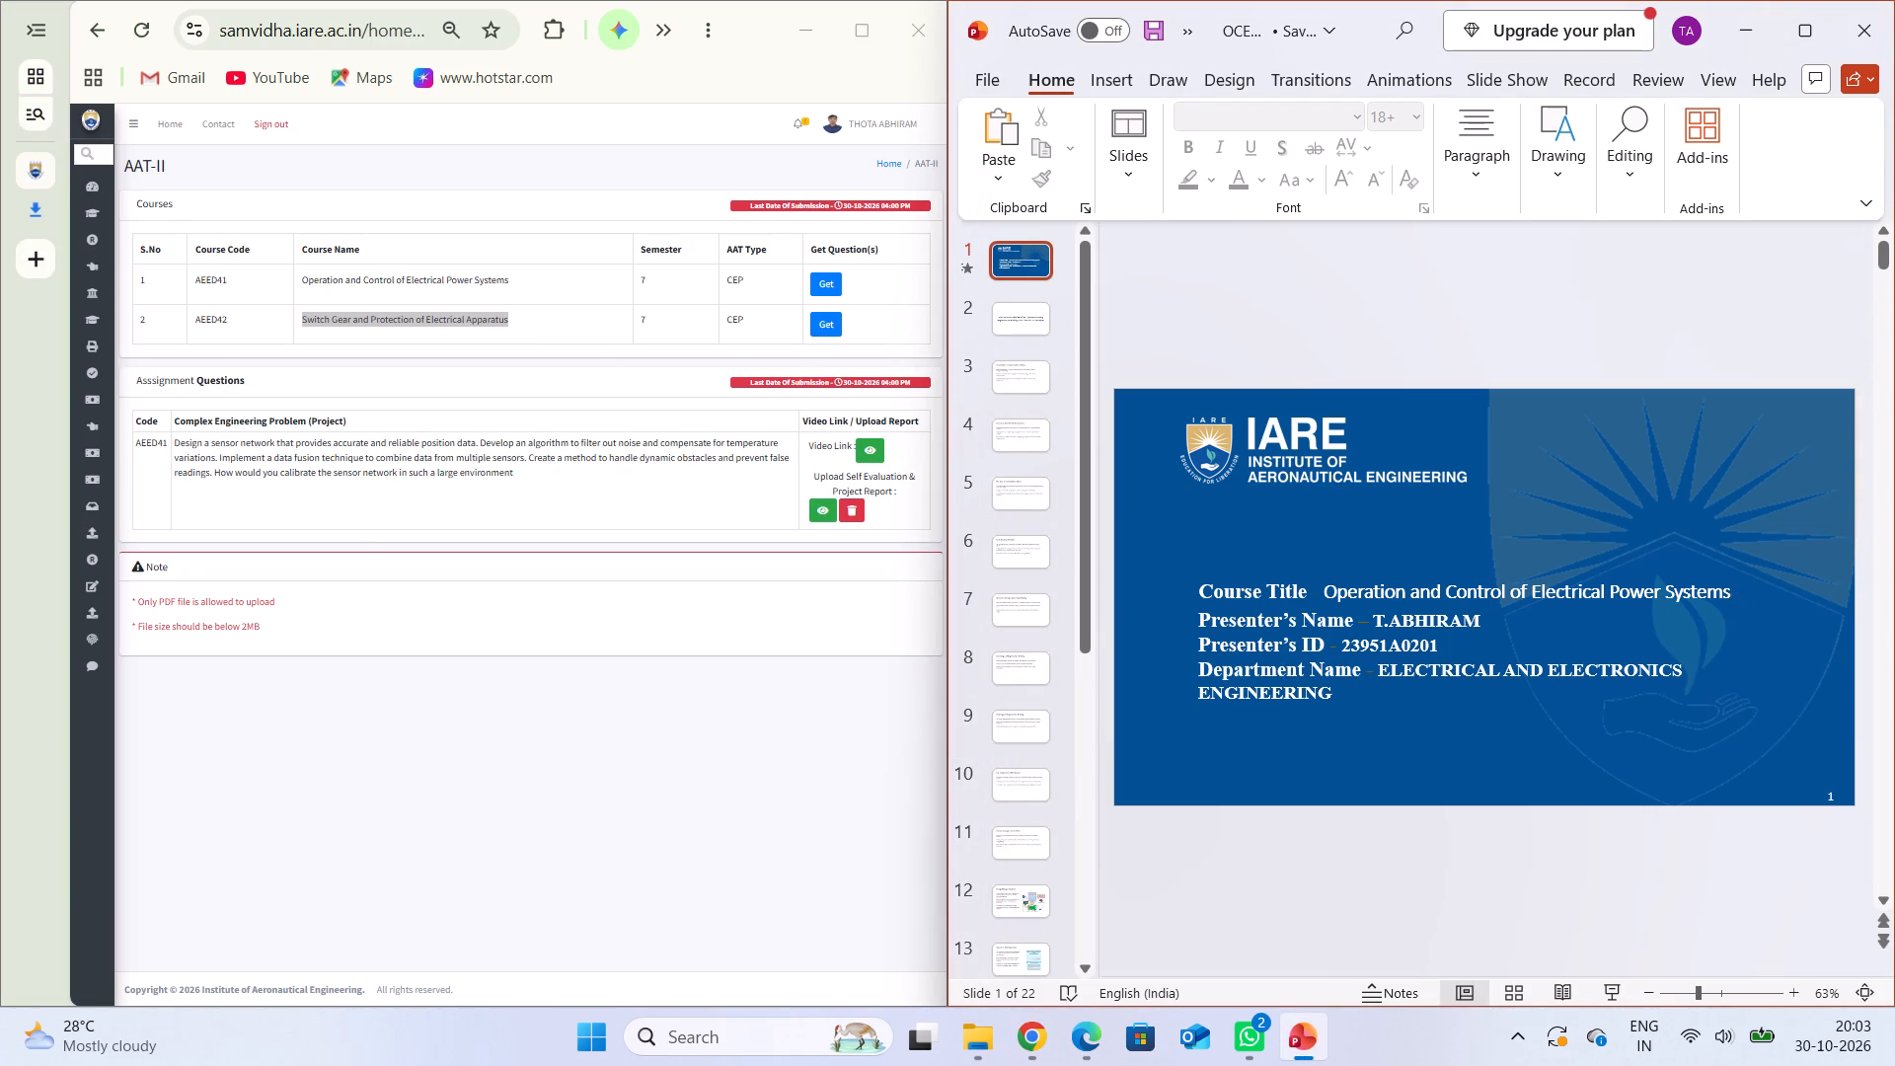
left_click_drag(1726, 588, 1303, 570)
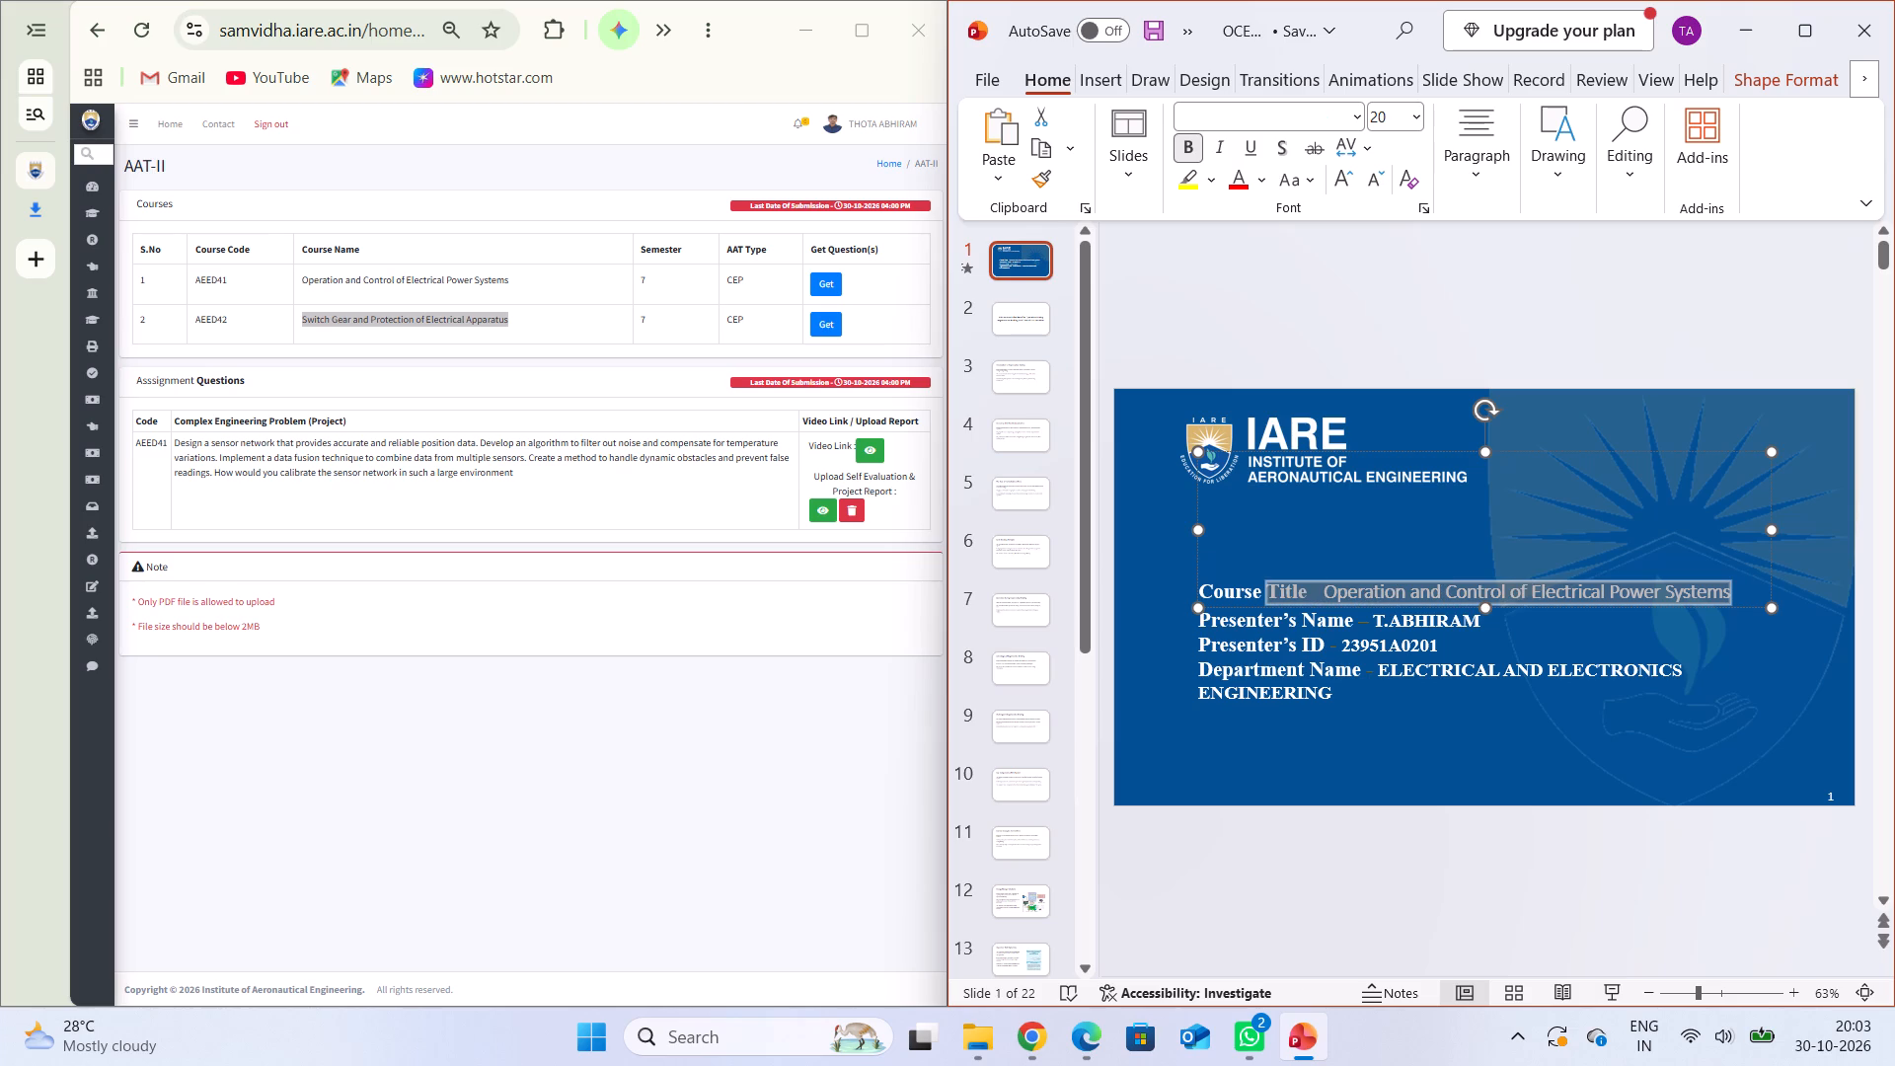
left_click_drag(1303, 570, 1326, 578)
key("ctrl+v")
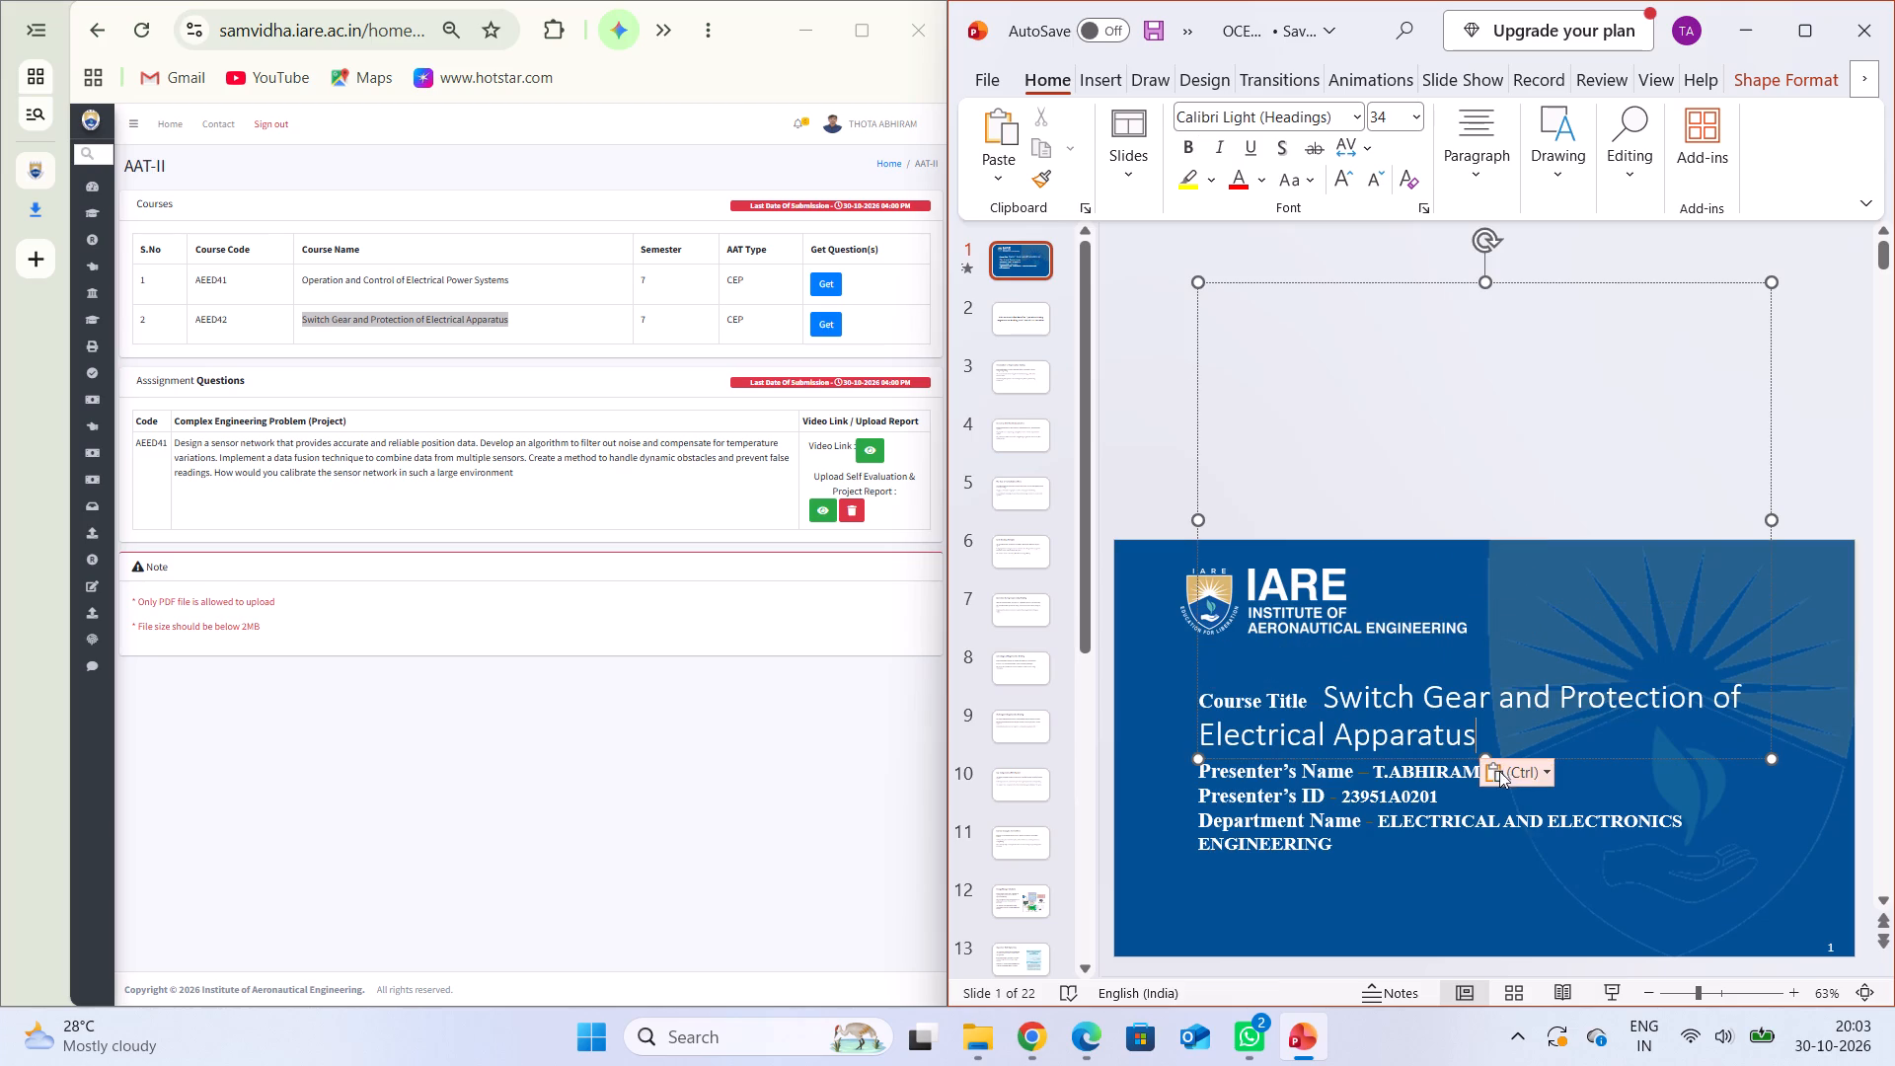
Make the pasted course name on slide 1 bold and set its font size to 20.
left_click_drag(1473, 737, 1336, 691)
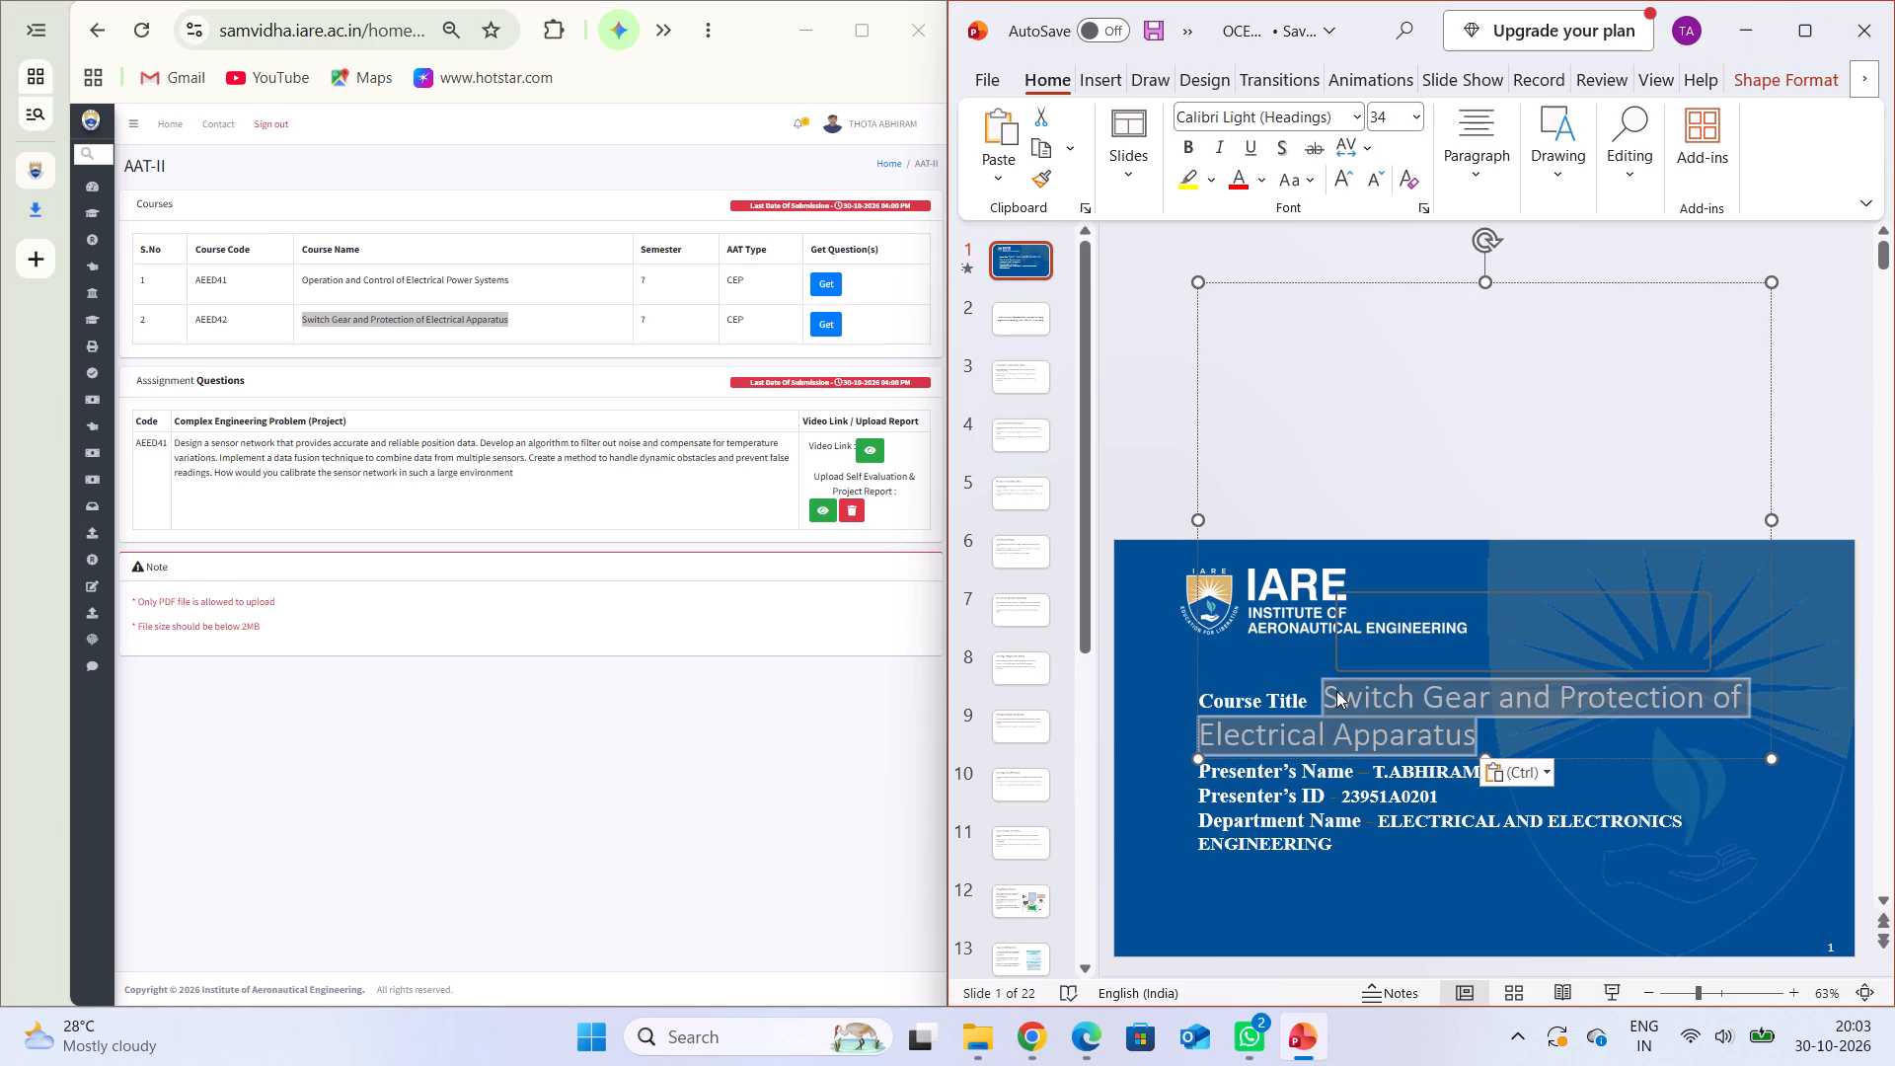
left_click(1516, 612)
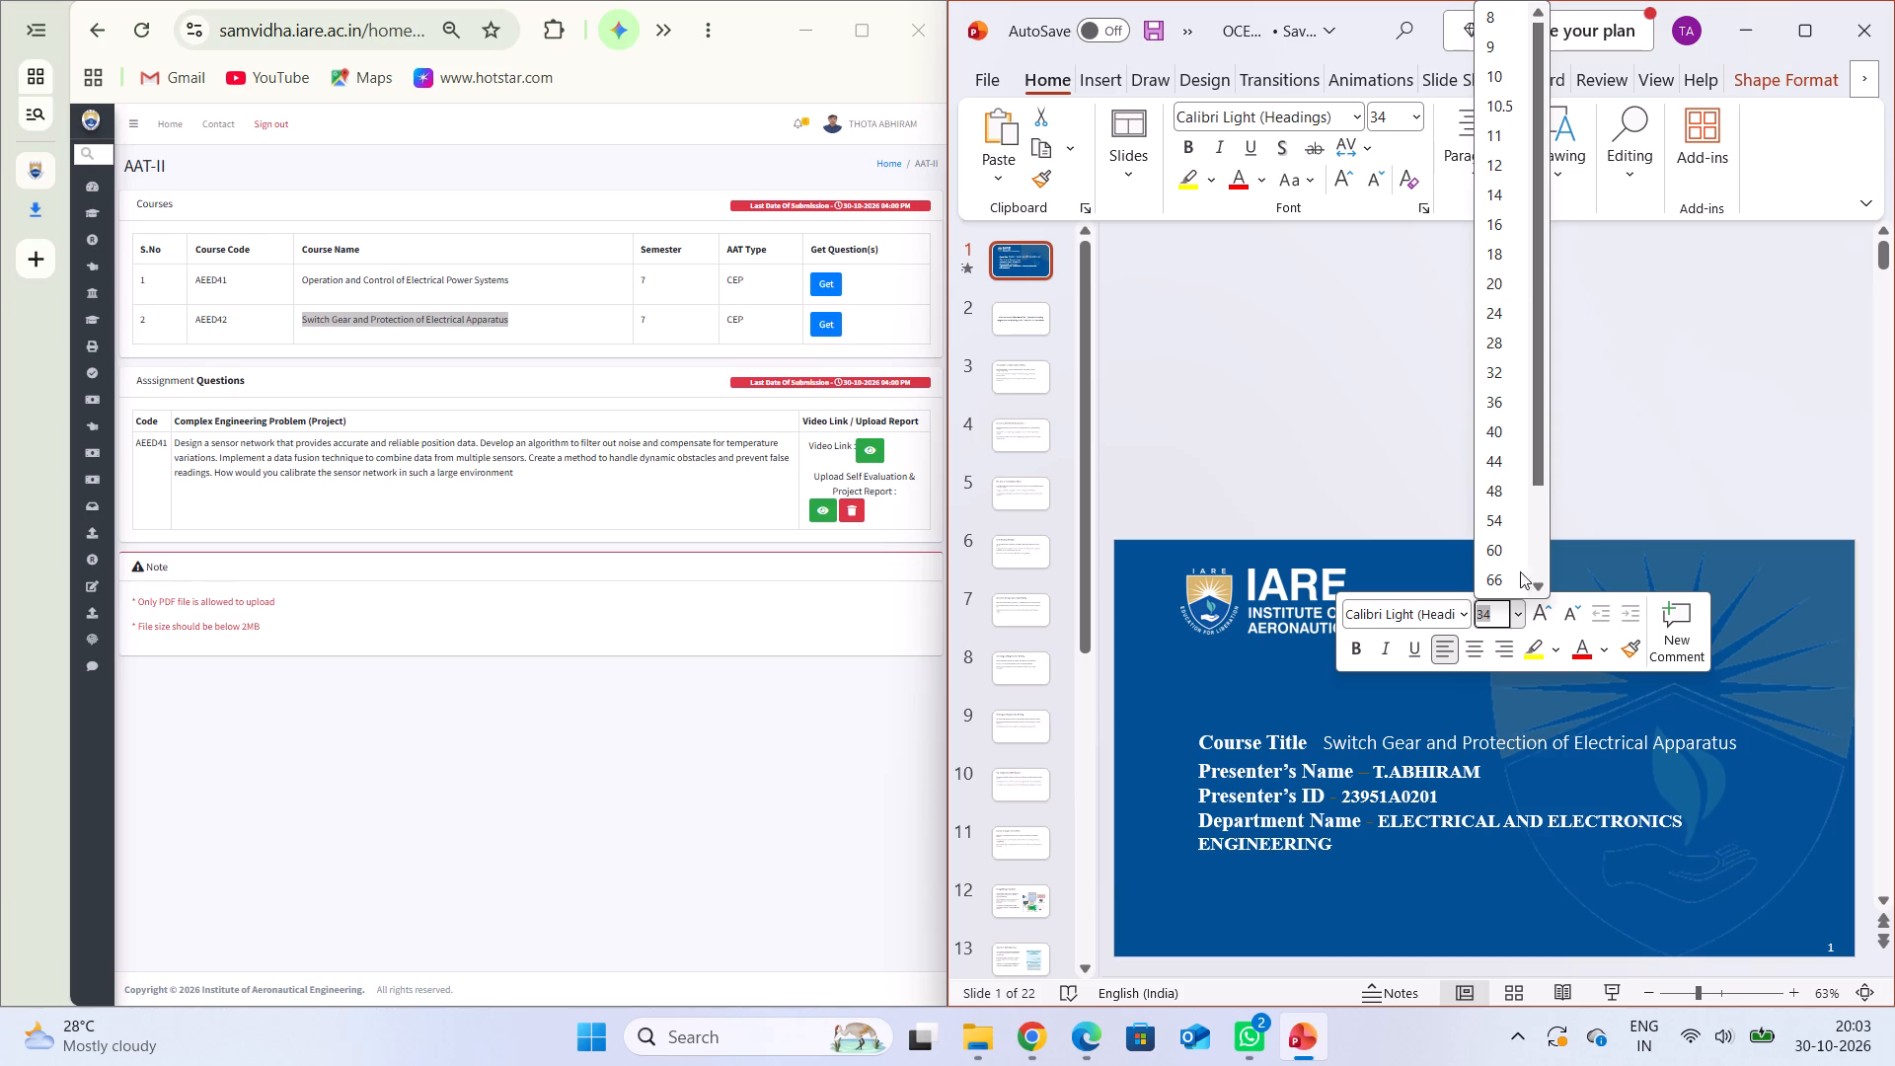
left_click(1356, 644)
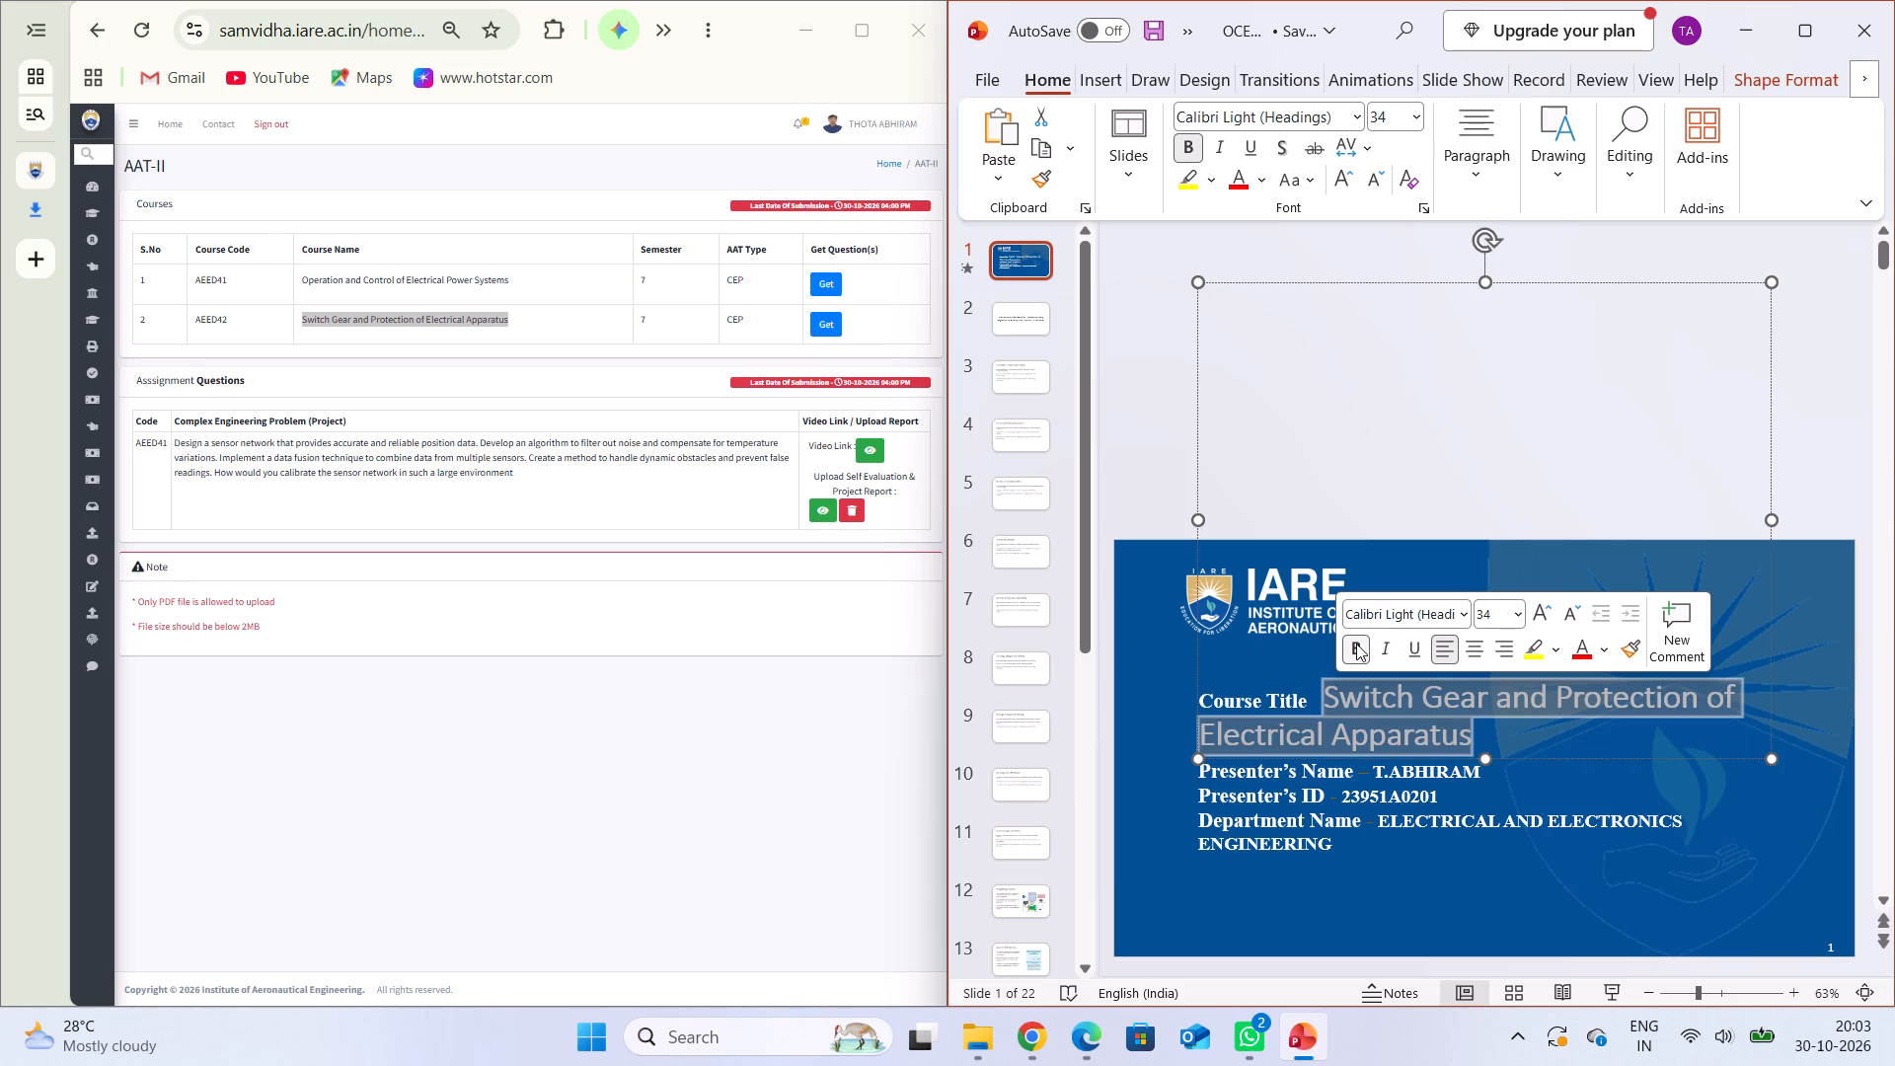
left_click(1516, 617)
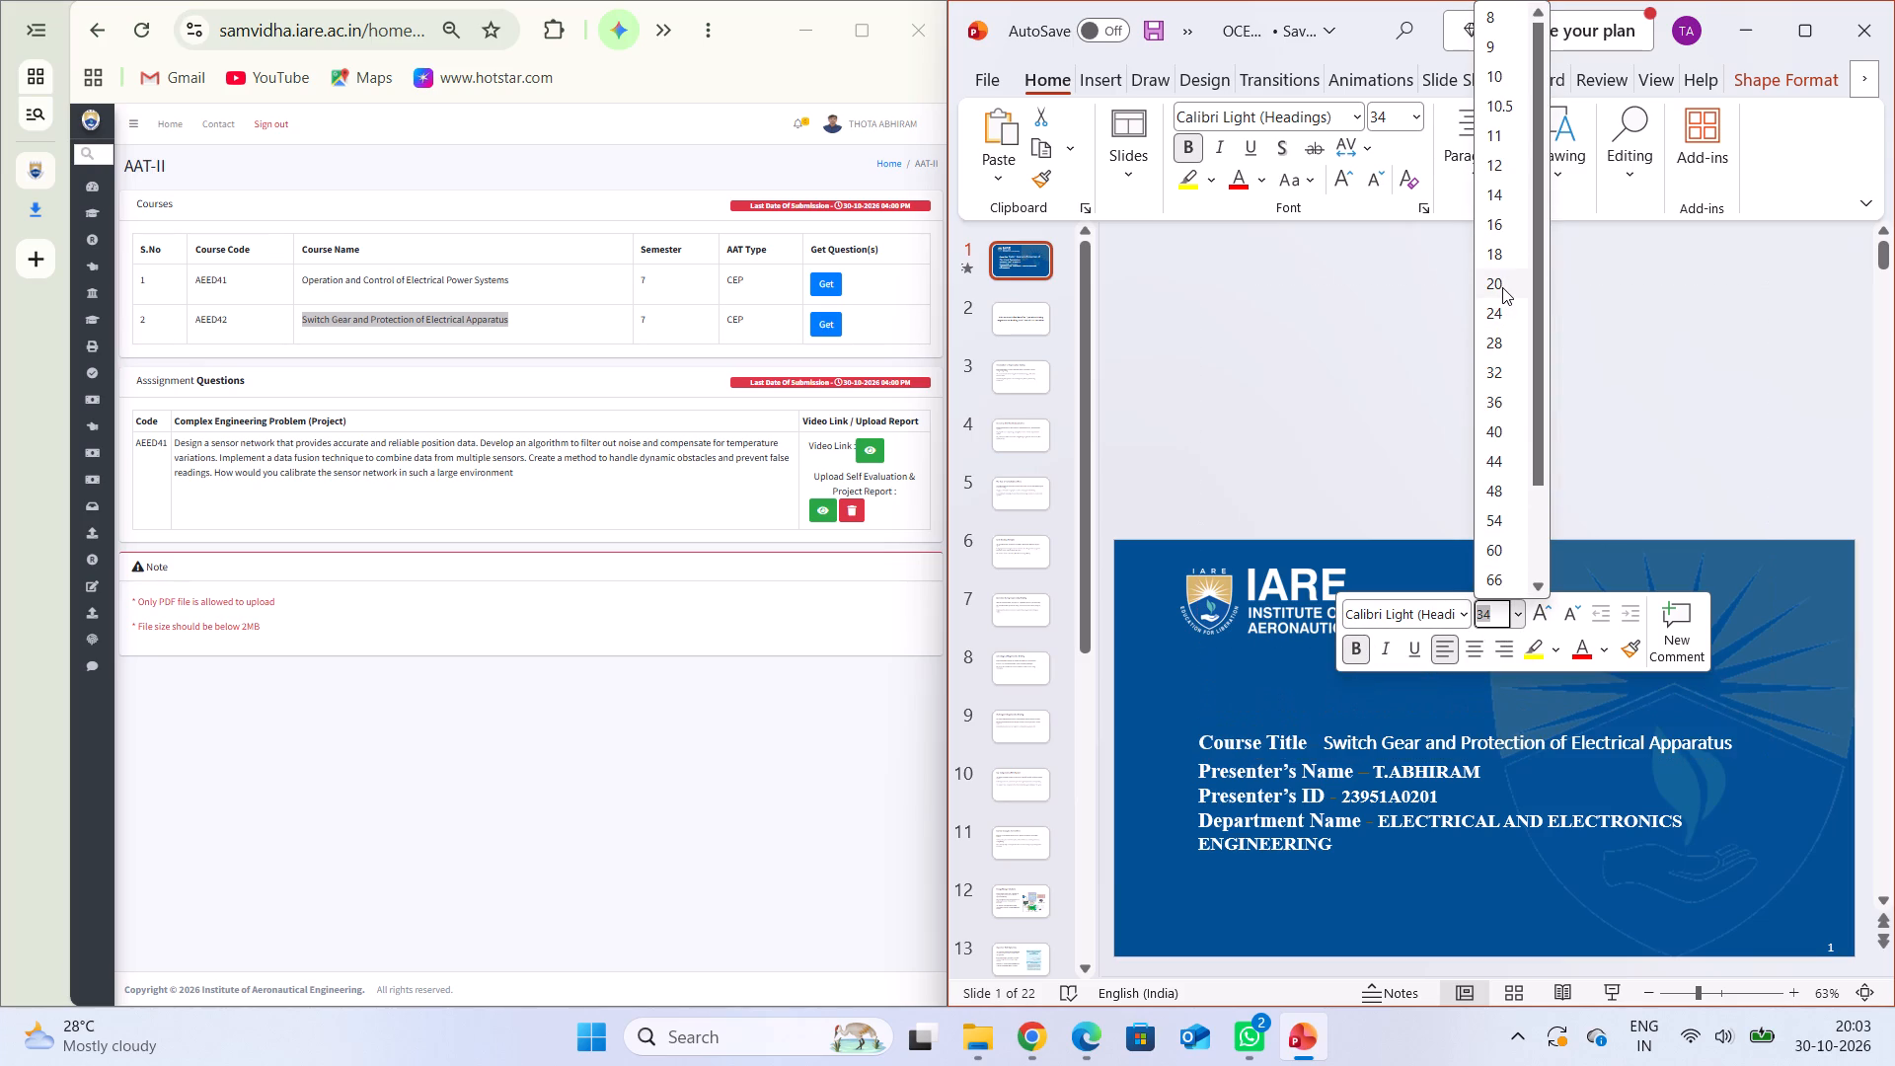
left_click(1502, 287)
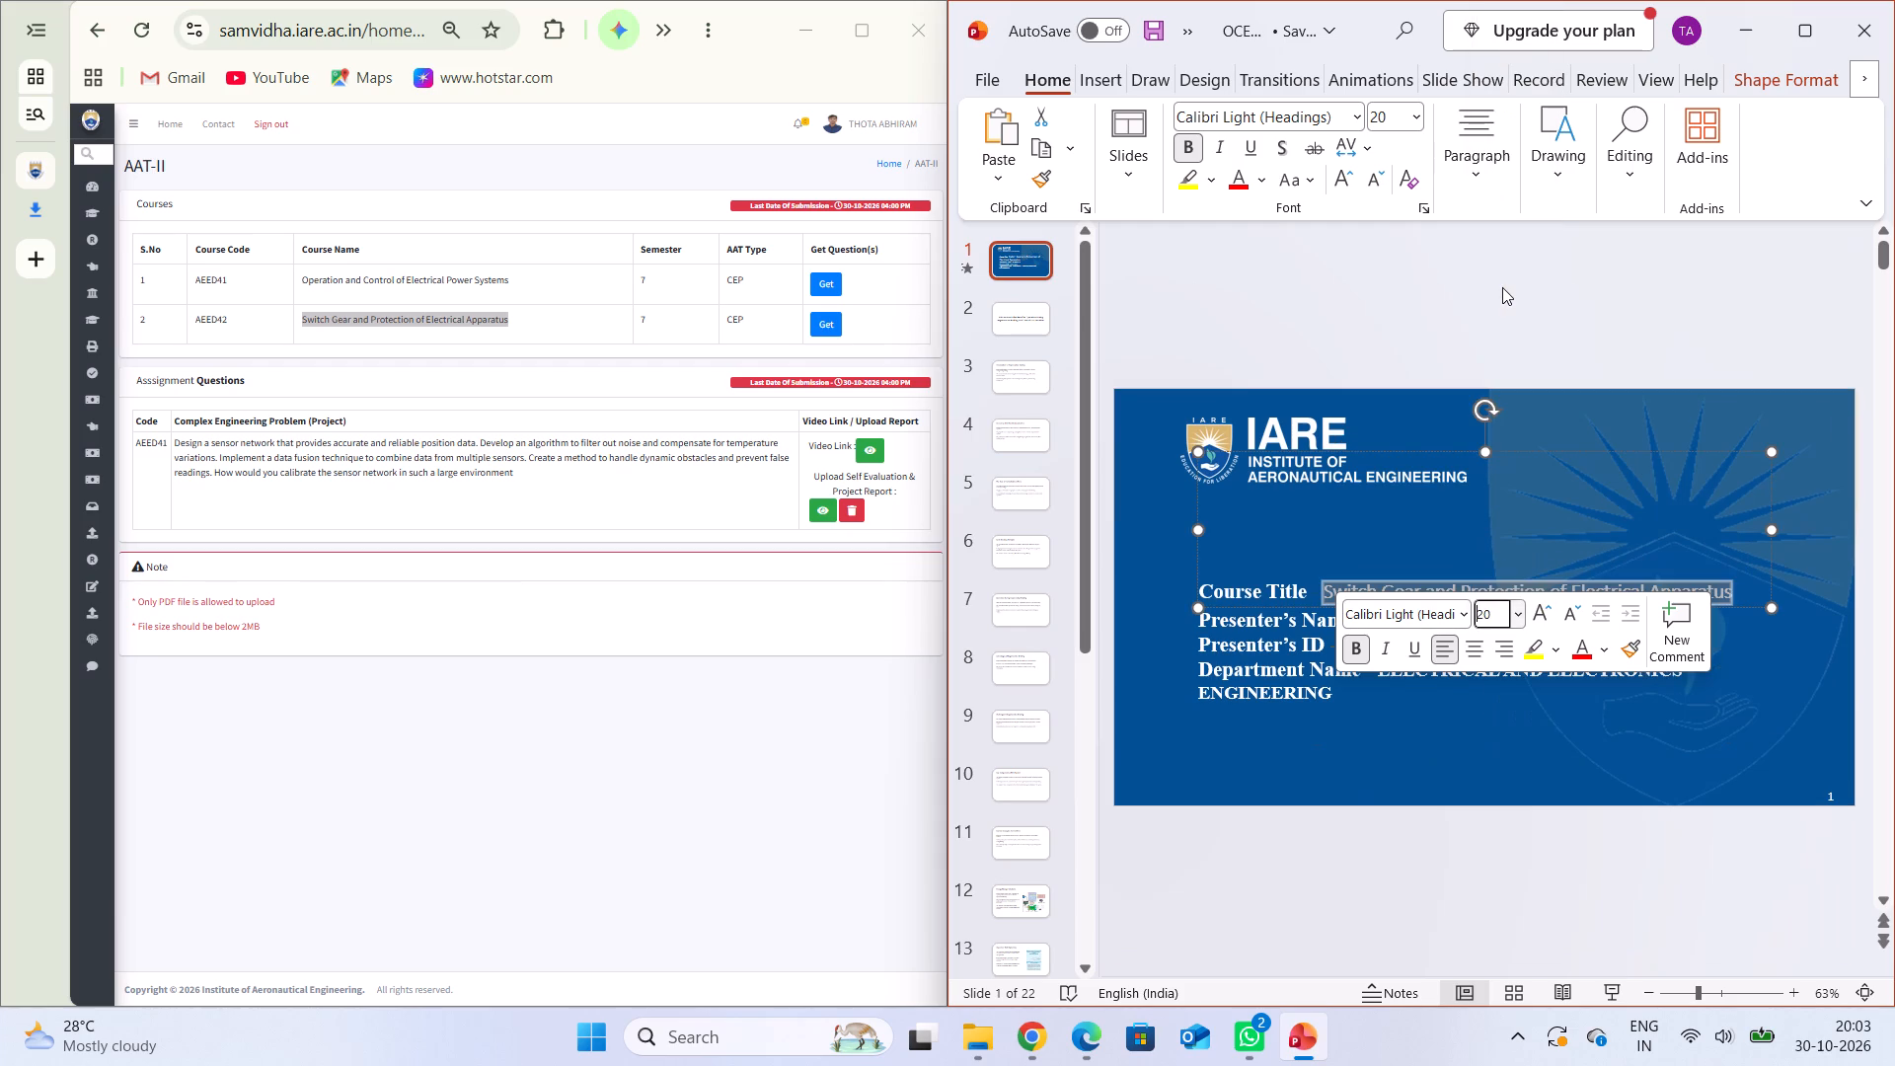
left_click(1523, 778)
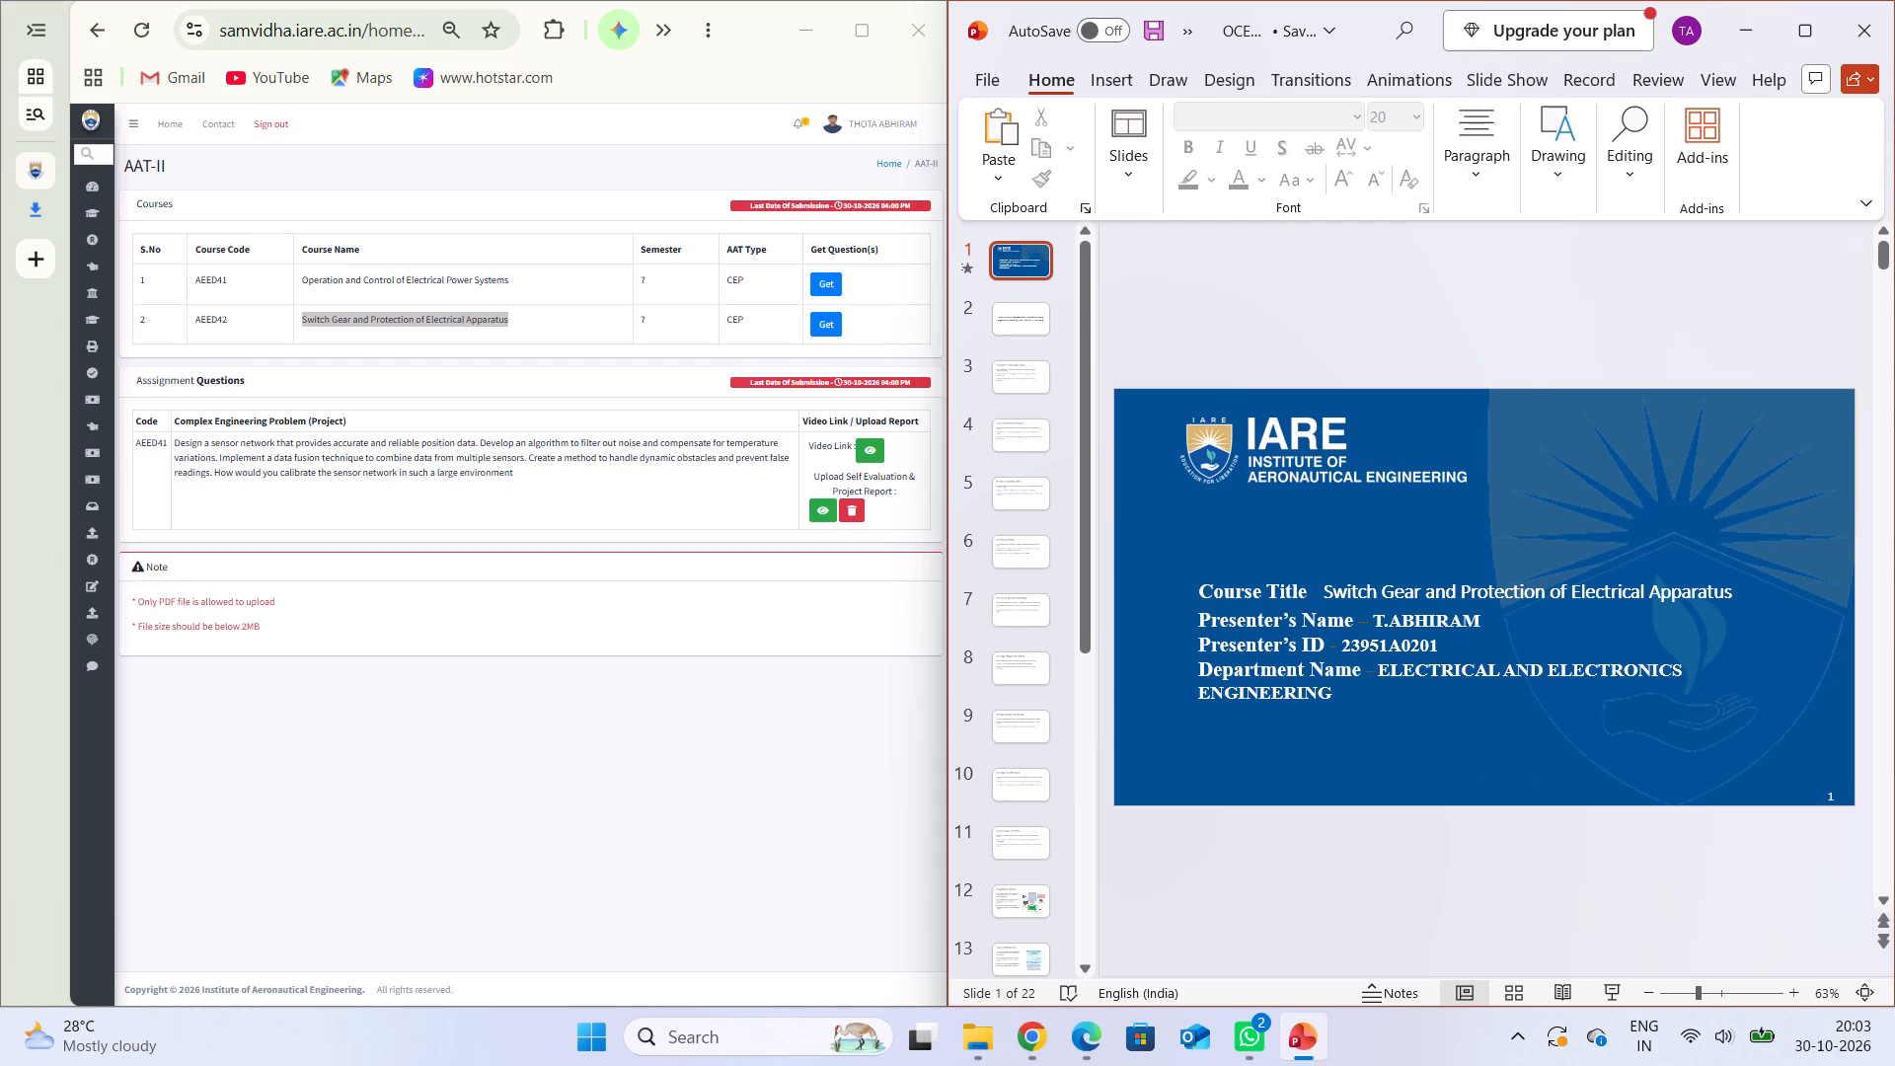
Save a separate copy of the presentation as a PowerPoint file named "SGPE .AAT2" in the Downloads folder.
left_click(984, 71)
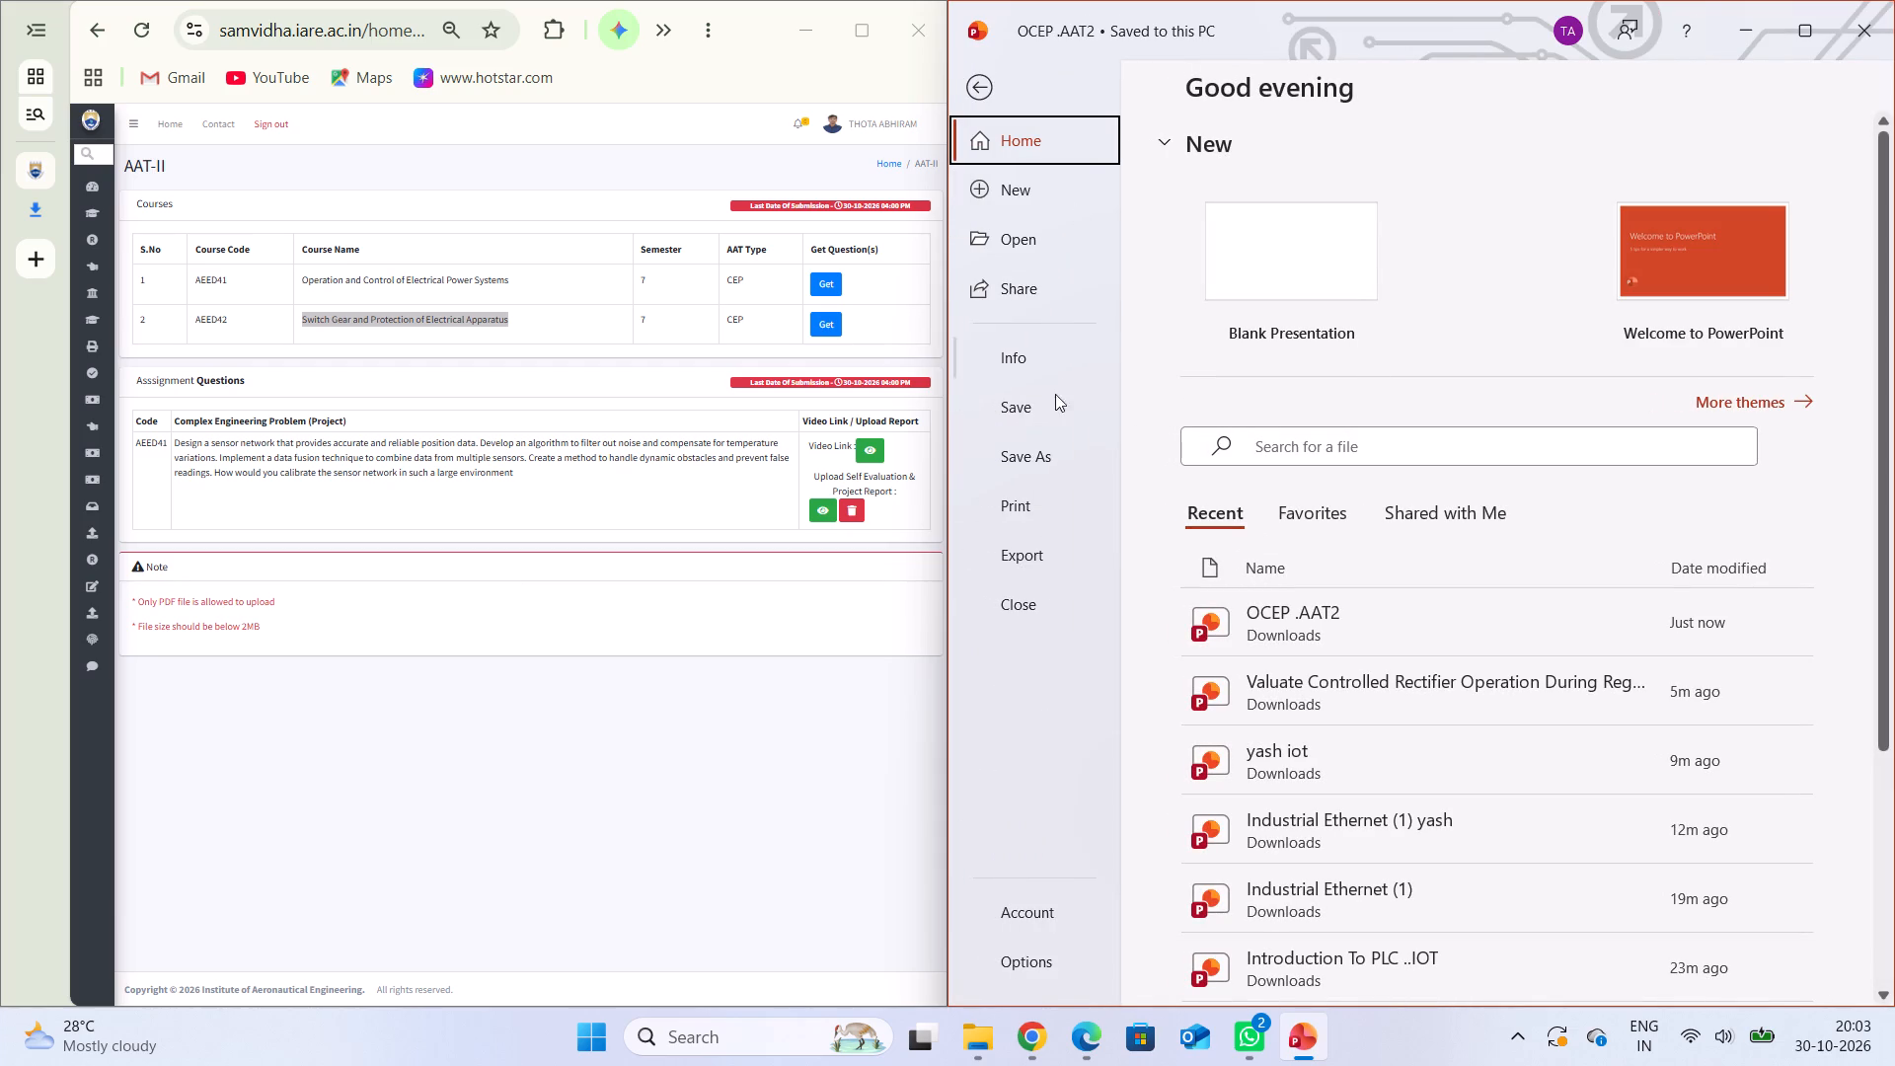
left_click(1053, 452)
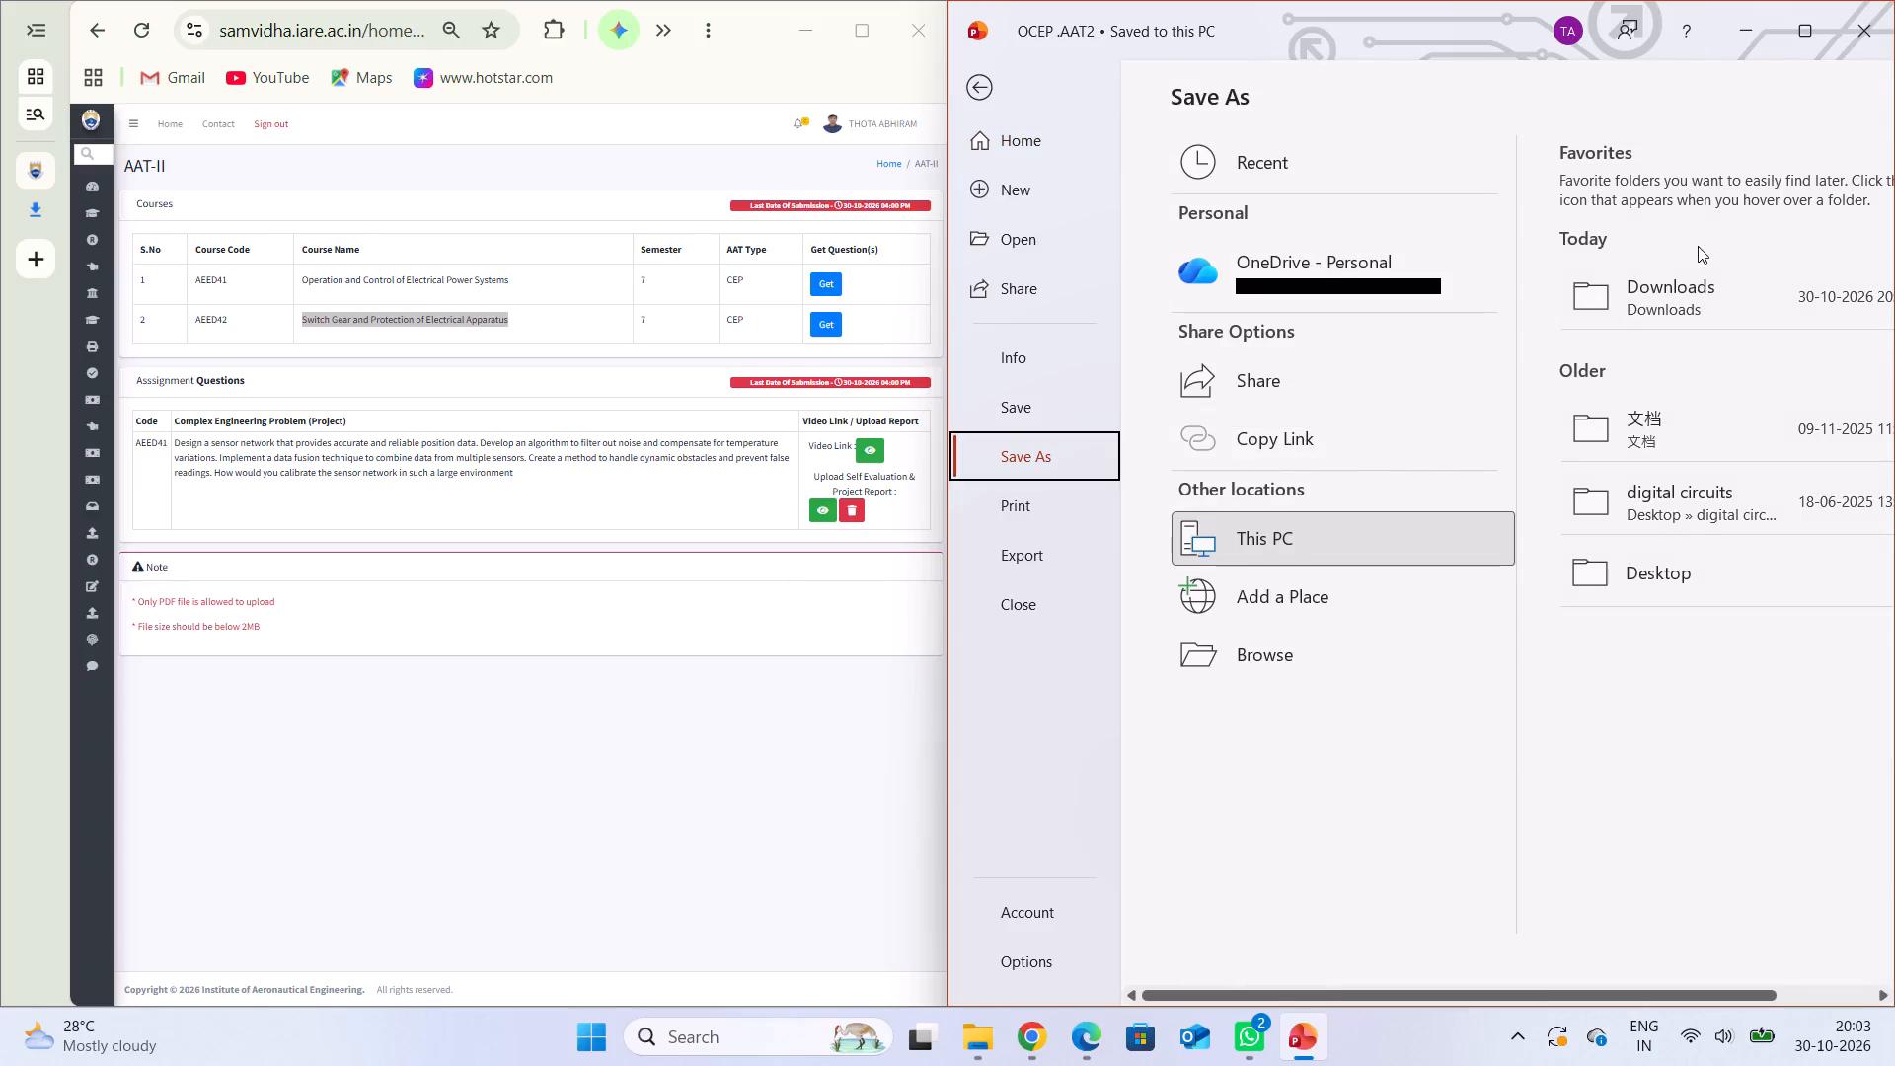
left_click(1688, 302)
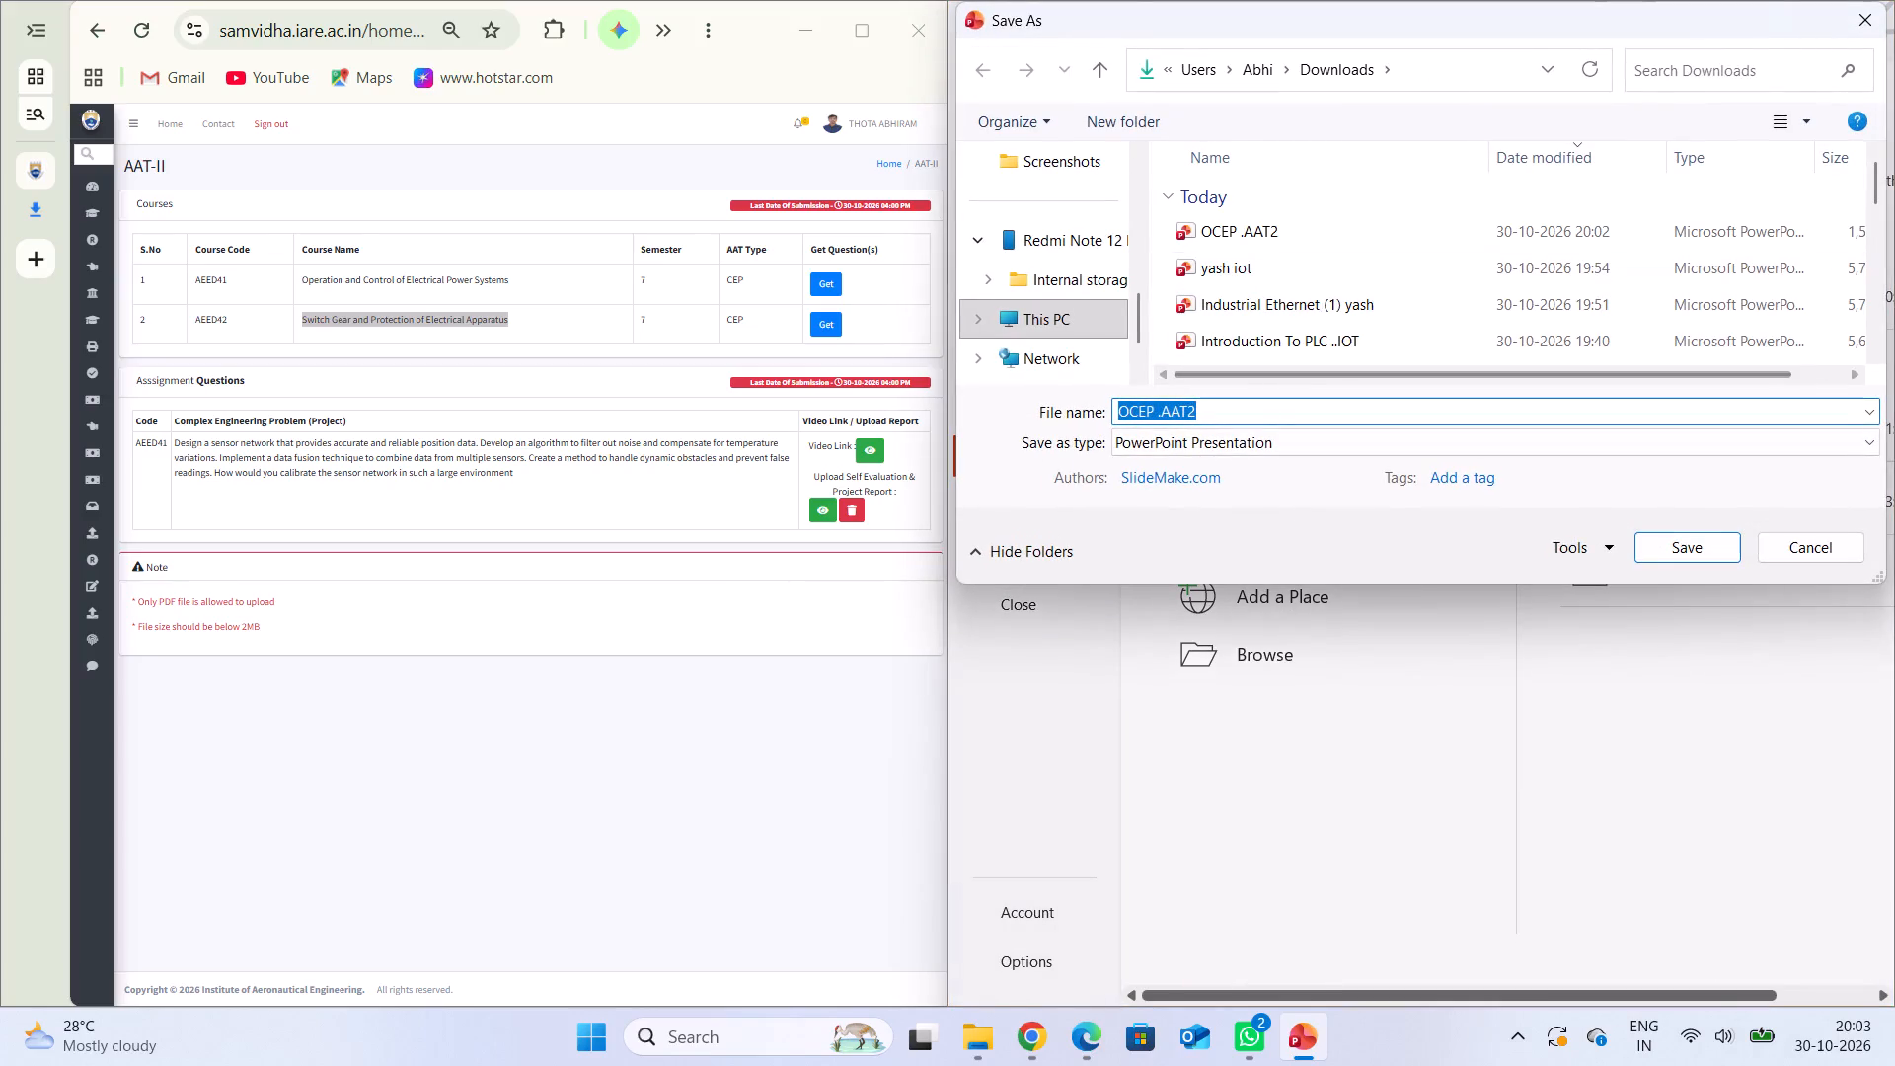
left_click(1153, 418)
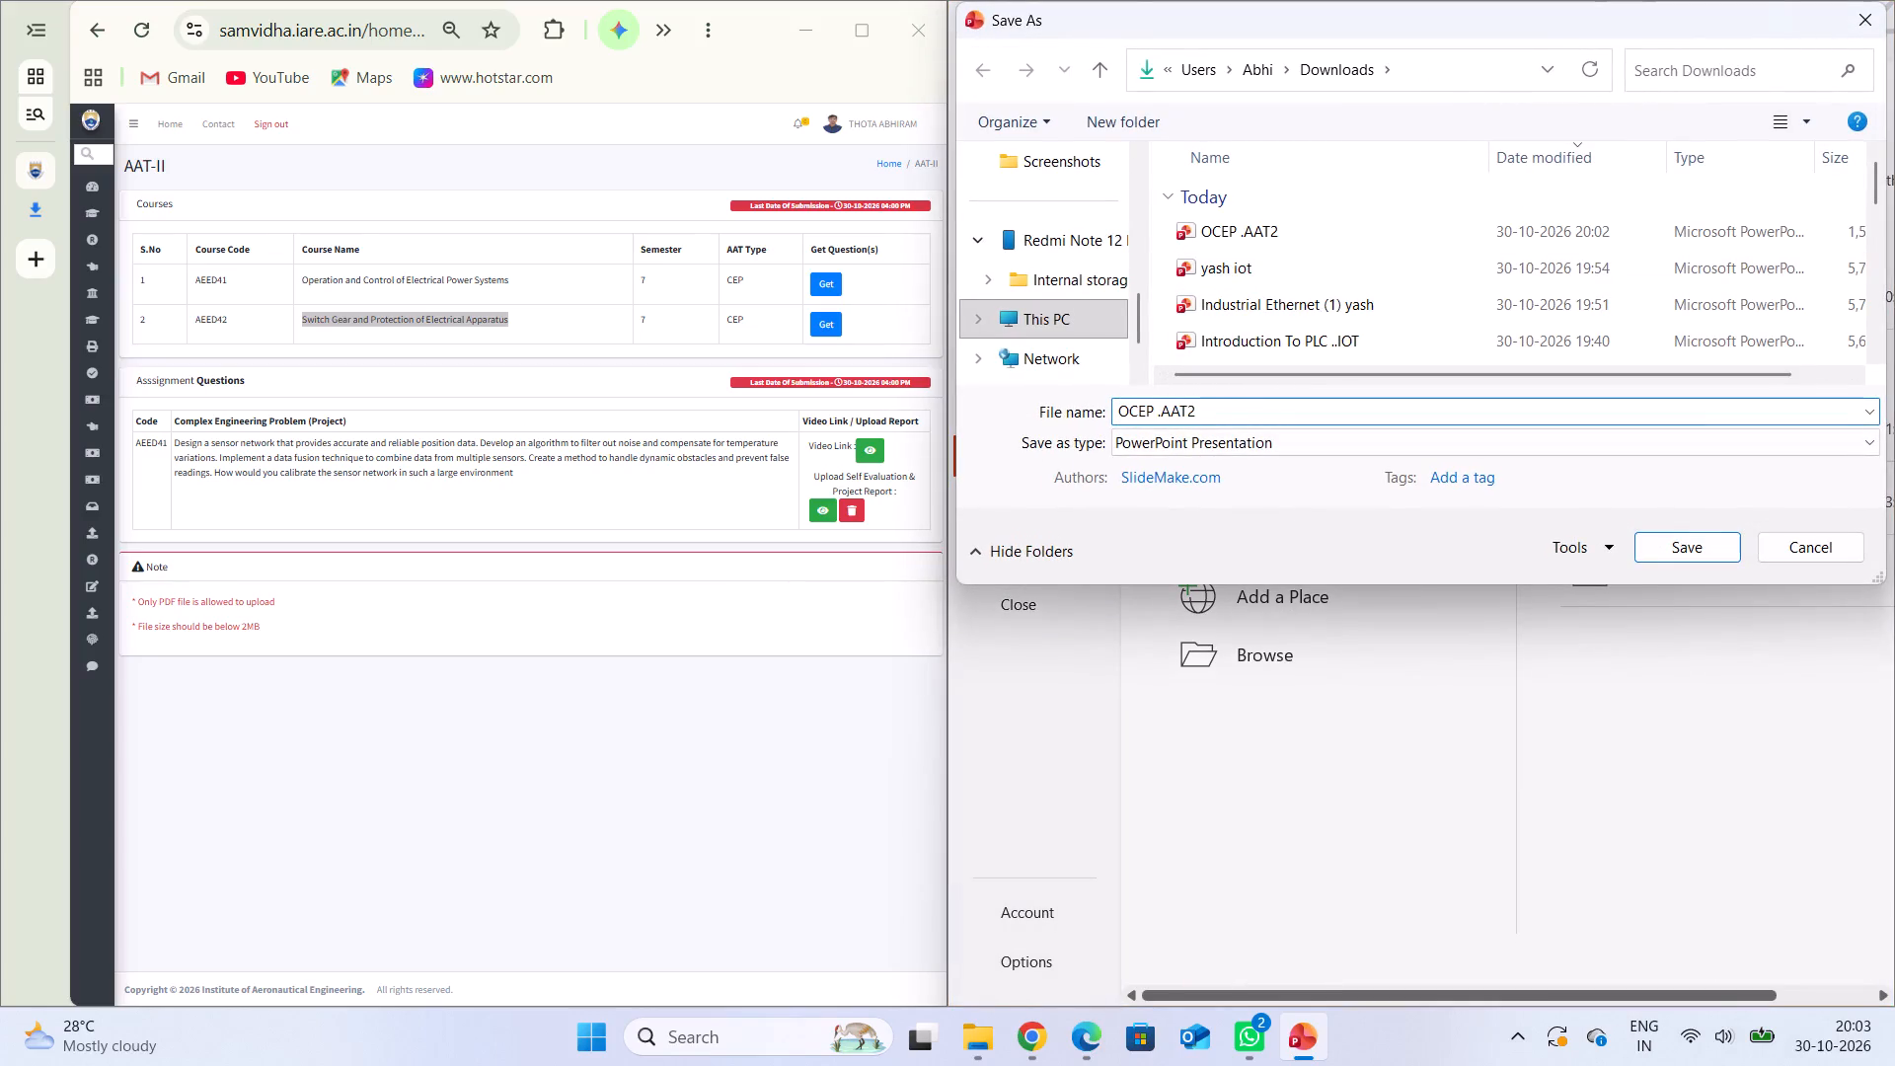
key("BackSpace")
key("BackSpace")
key("BackSpace")
key("BackSpace")
key("BackSpace")
key("BackSpace")
key("BackSpace")
key("BackSpace")
key("BackSpace")
key("BackSpace")
key("BackSpace")
key("BackSpace")
key("BackSpace")
key("BackSpace")
key("BackSpace")
key("BackSpace")
key("BackSpace")
key("BackSpace")
key("BackSpace")
key("BackSpace")
key("s")
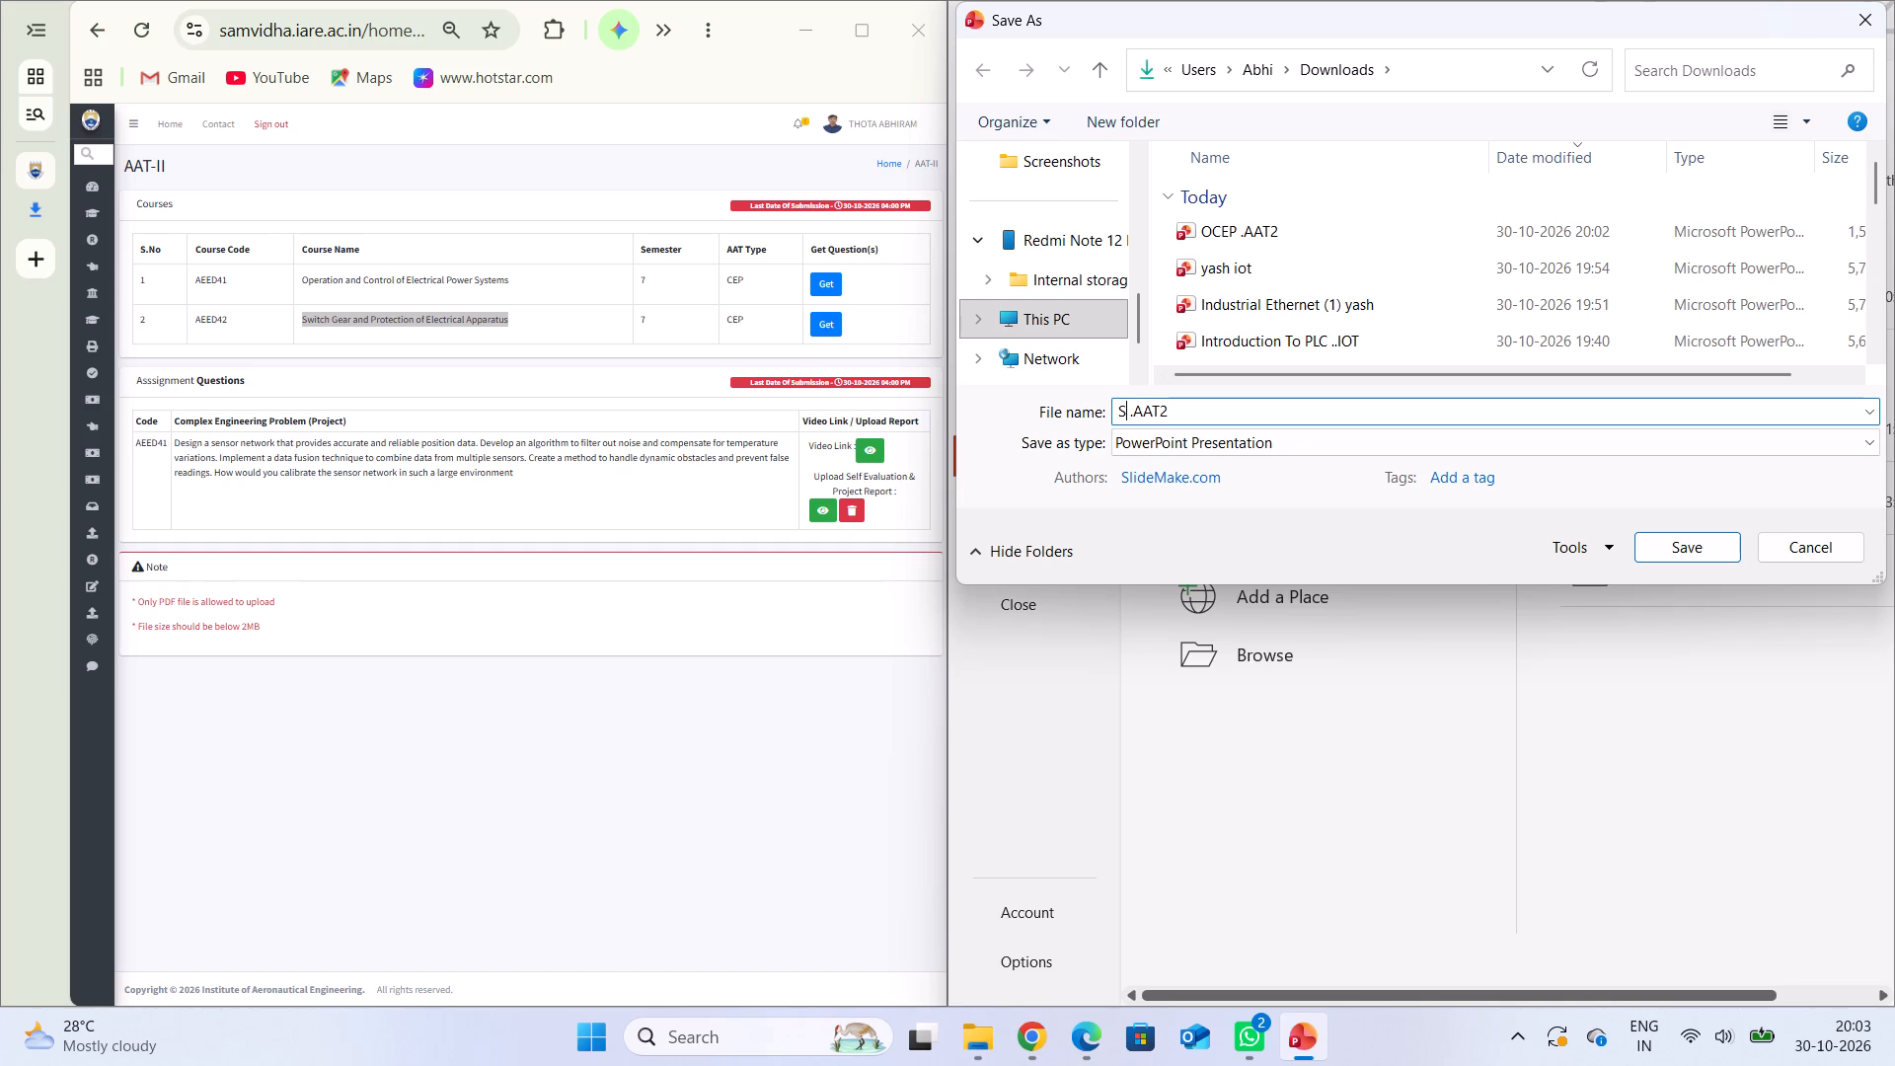
key("g")
key("p")
key("e")
left_click(1670, 557)
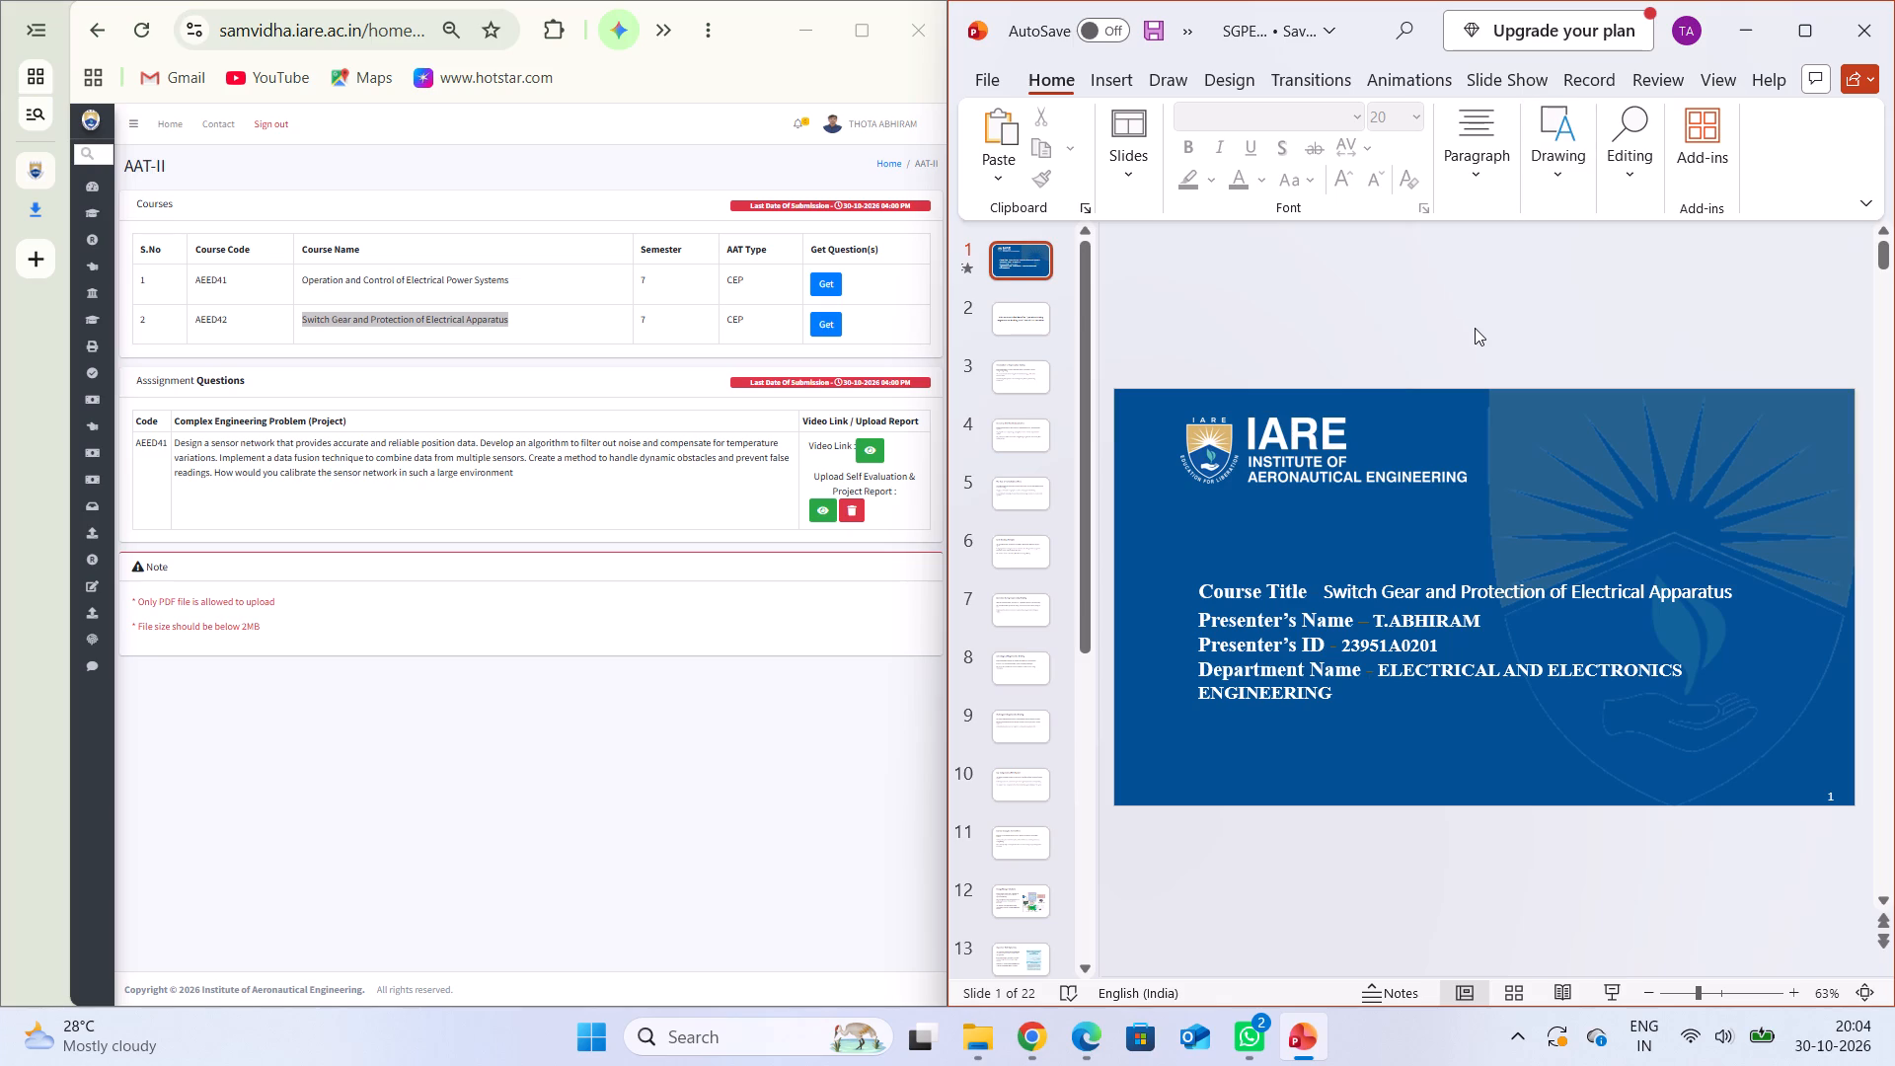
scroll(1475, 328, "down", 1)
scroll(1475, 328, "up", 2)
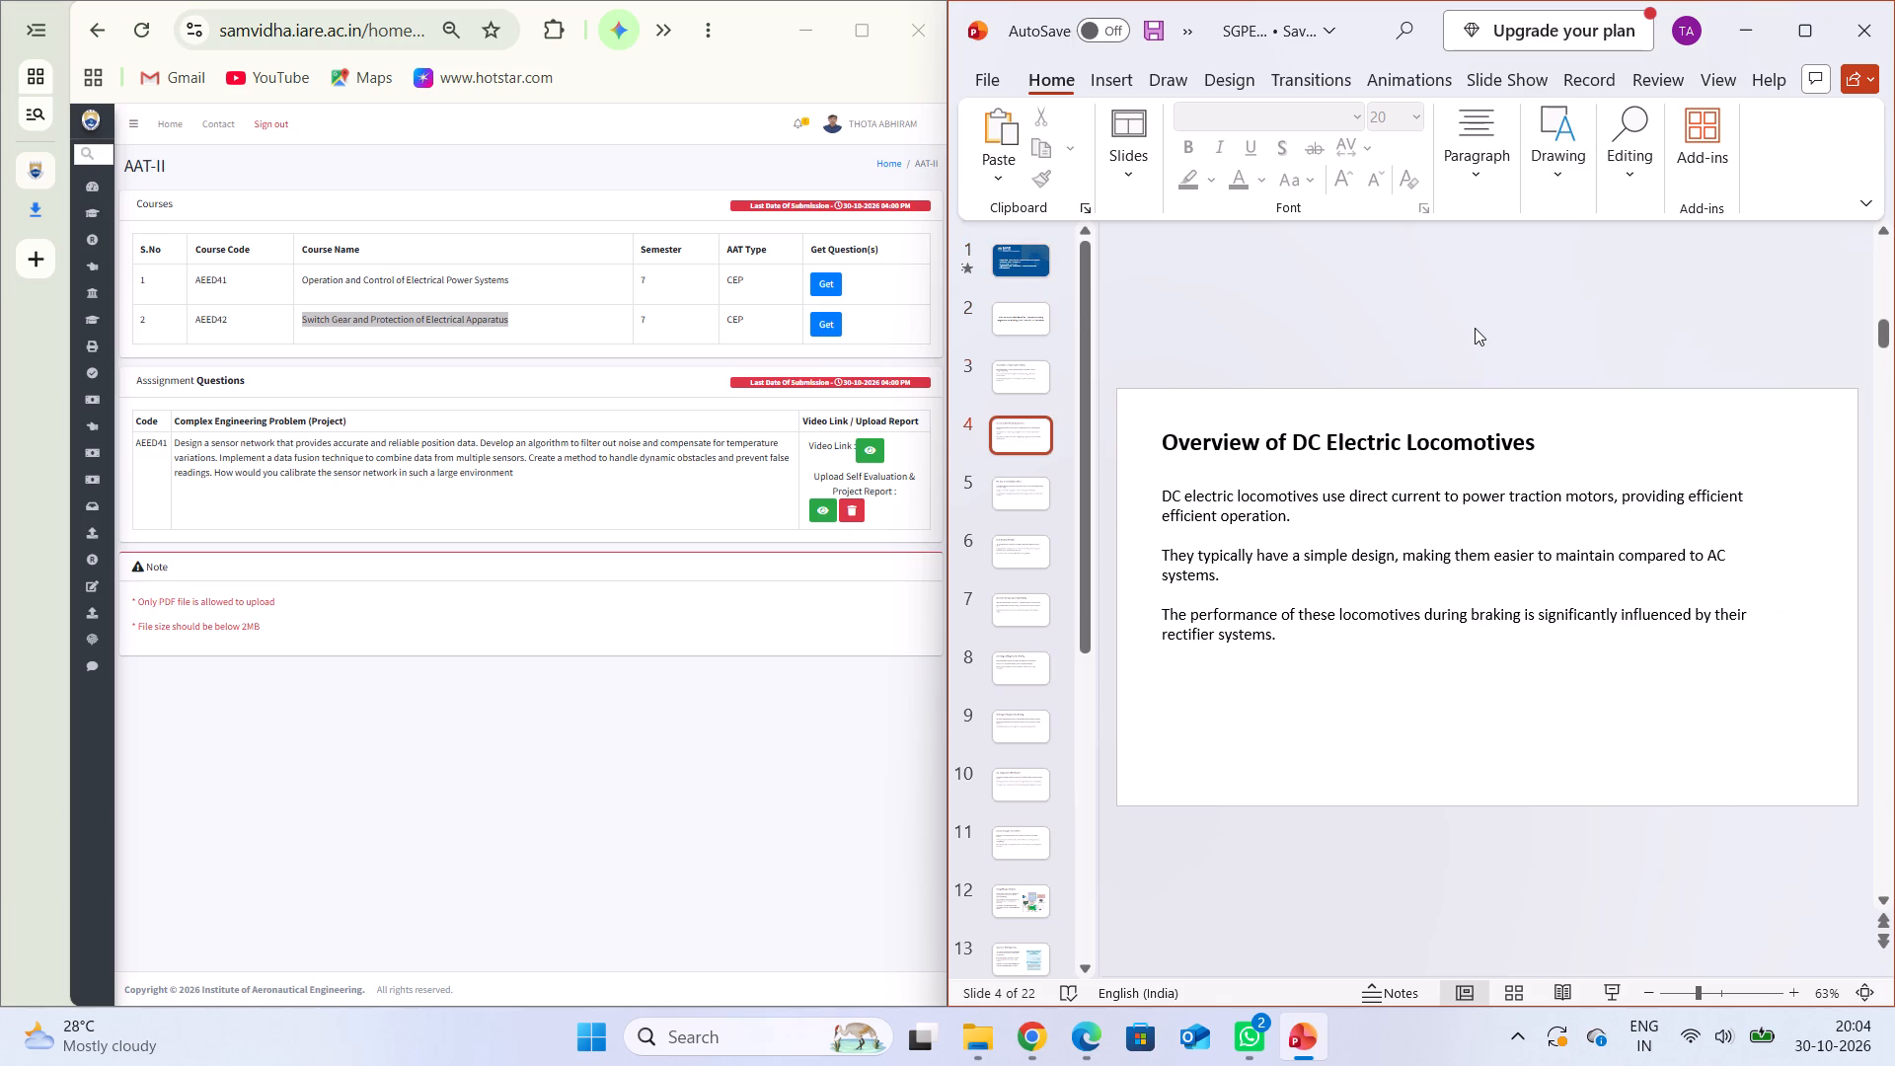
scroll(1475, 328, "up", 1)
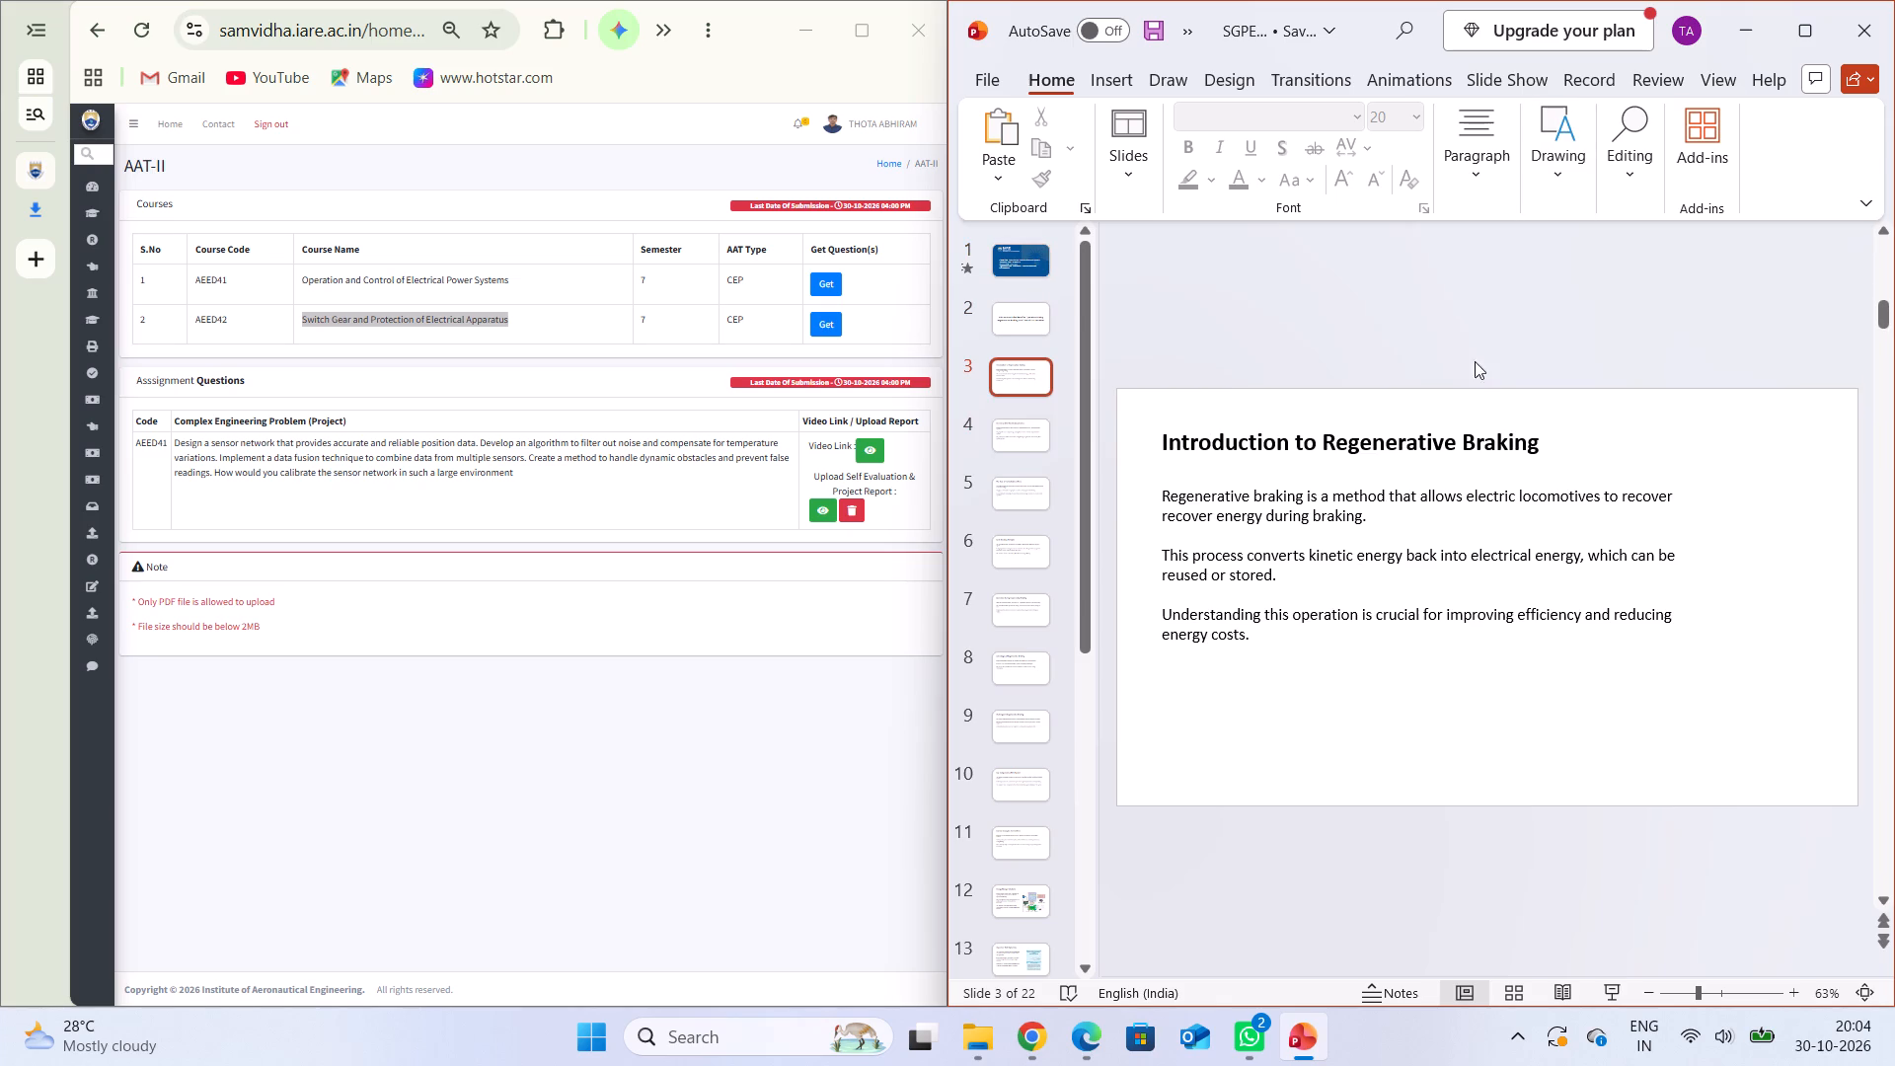
Display the AAT-II assignment question for course AEED42, Switch Gear and Protection of Electrical Apparatus, on the college portal in Chrome.
left_click(817, 334)
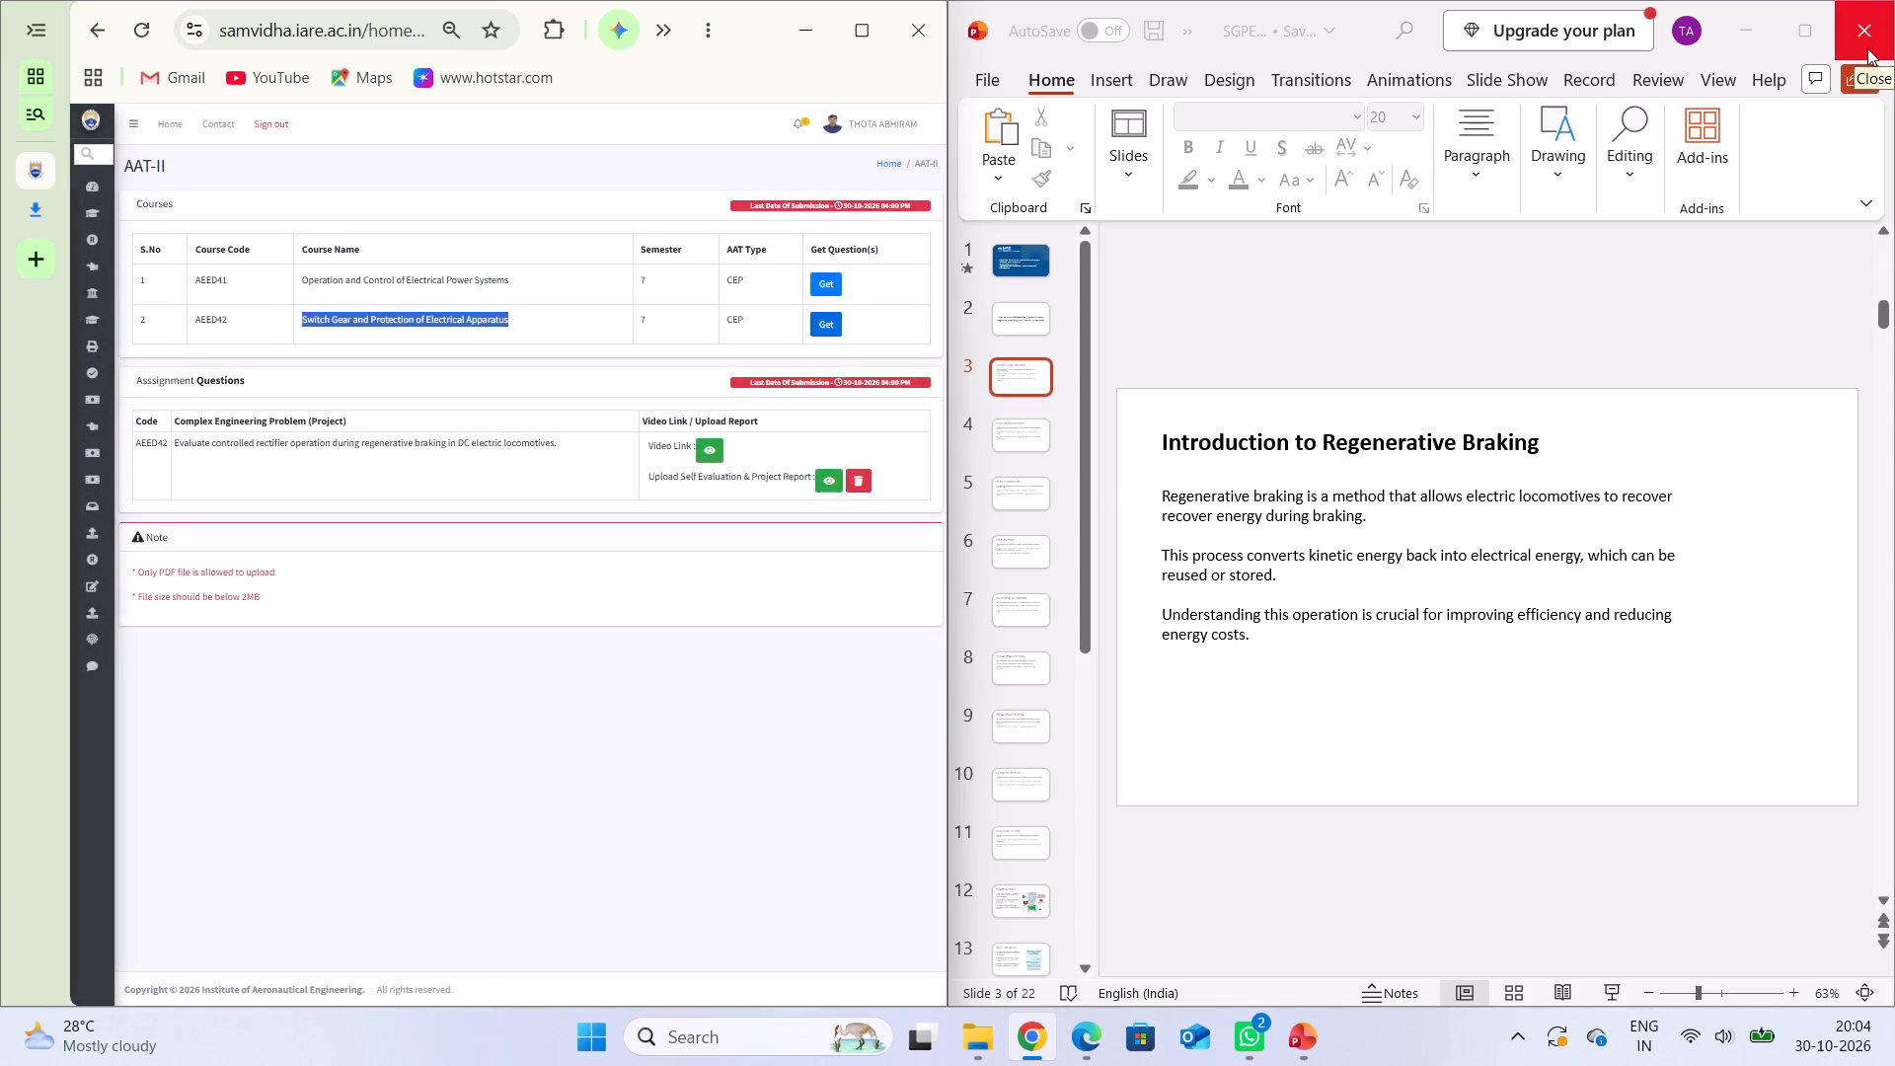
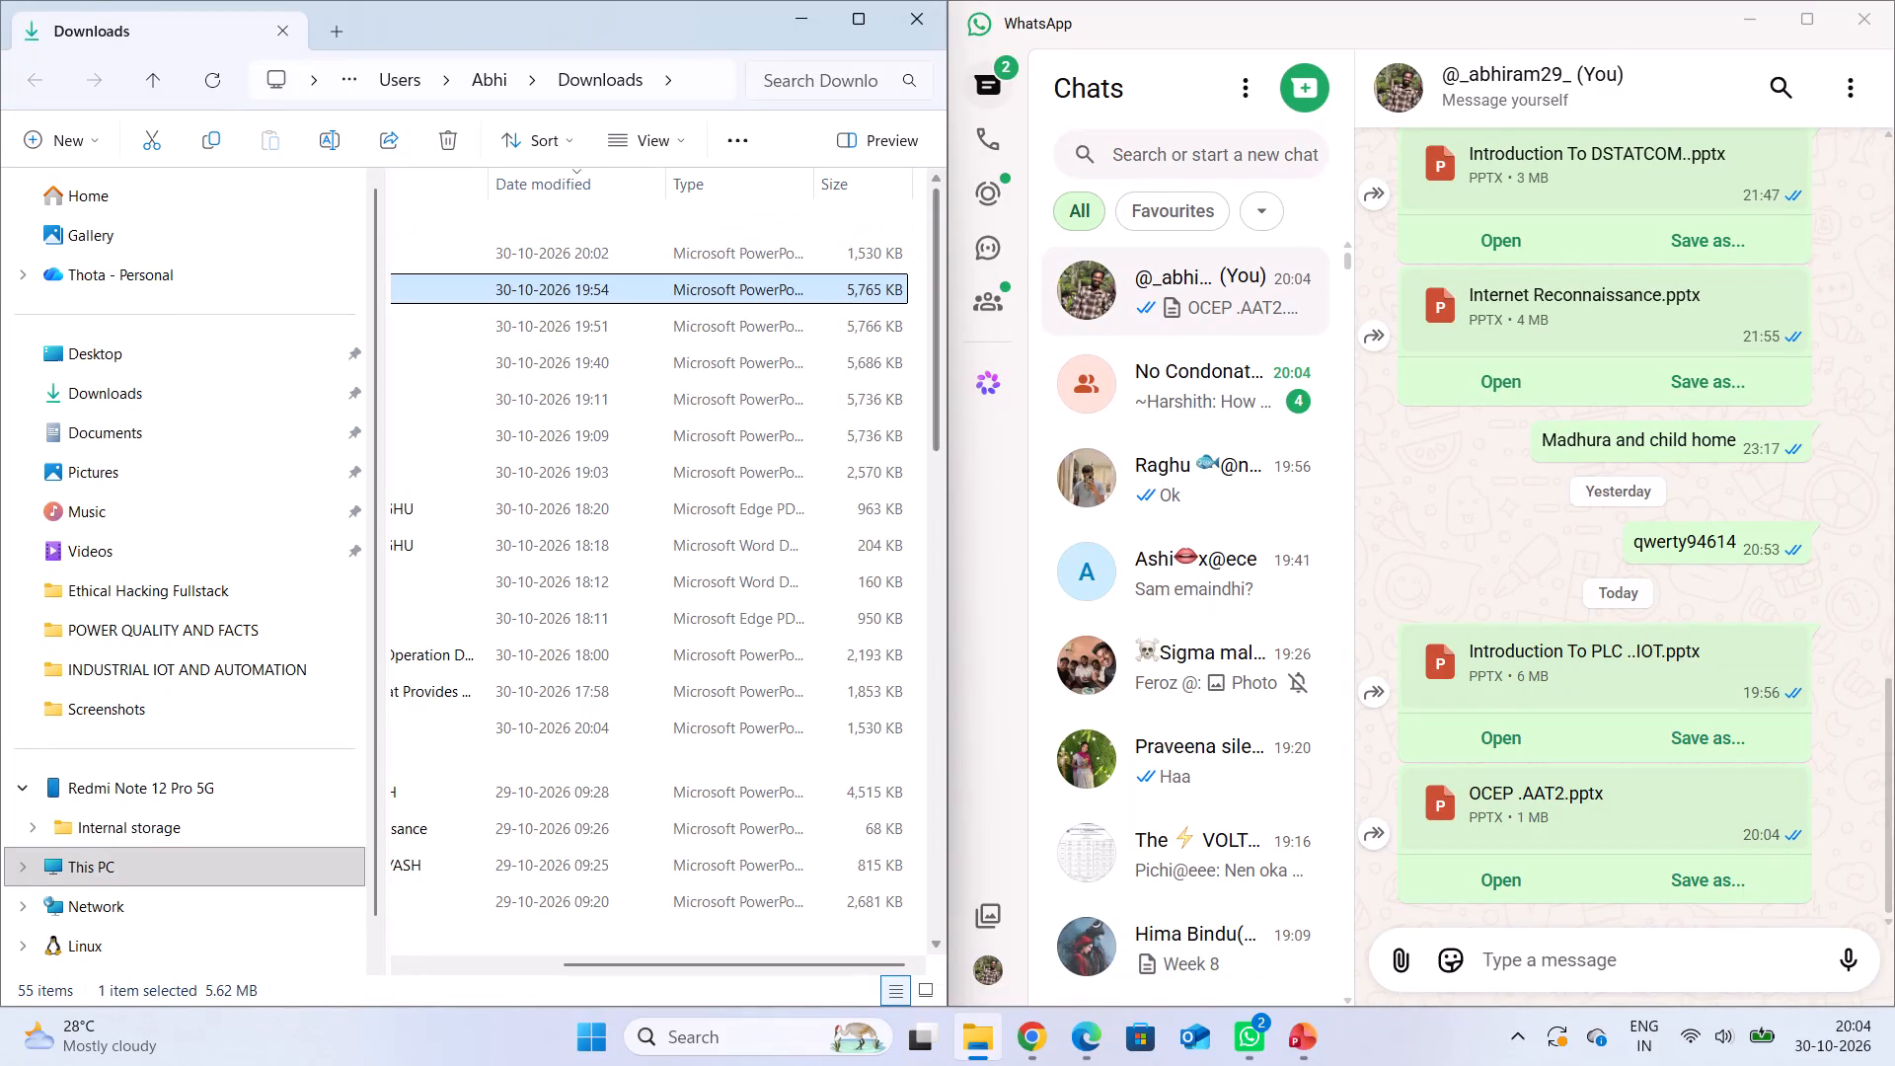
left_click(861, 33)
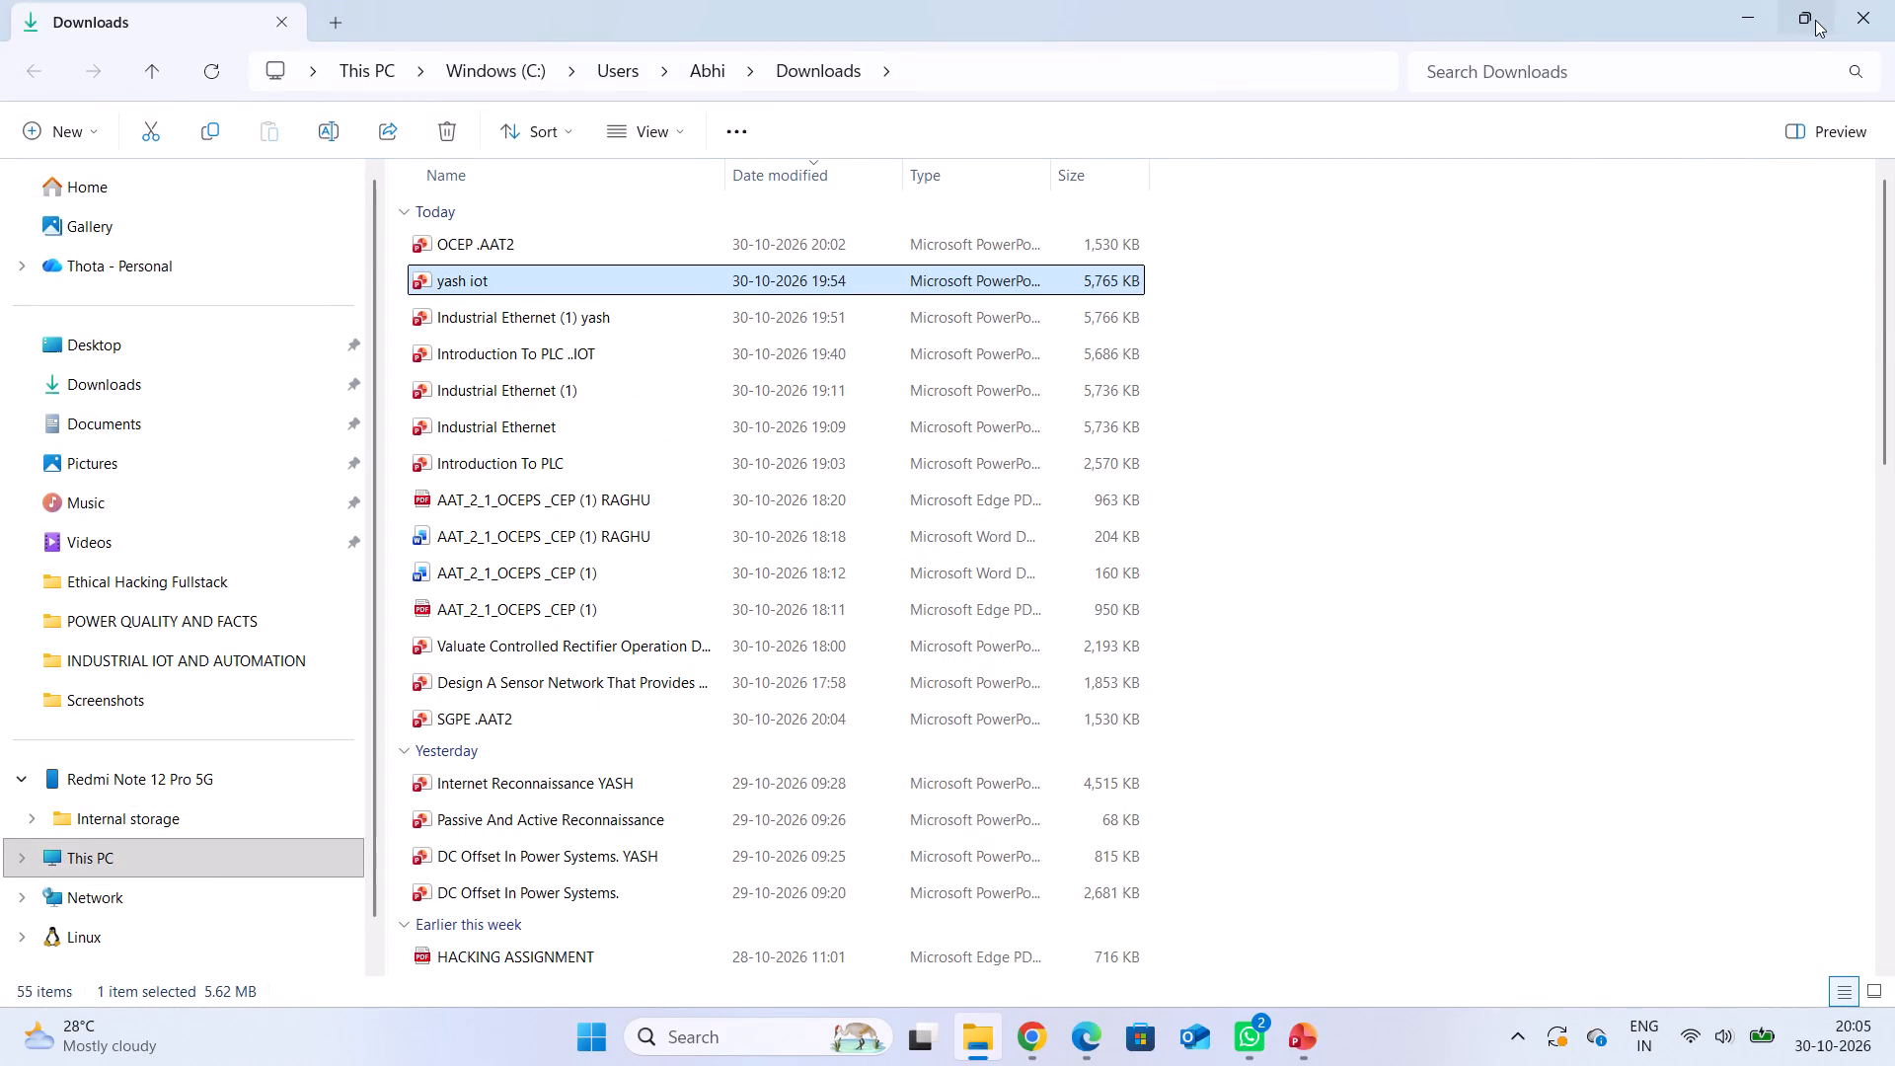
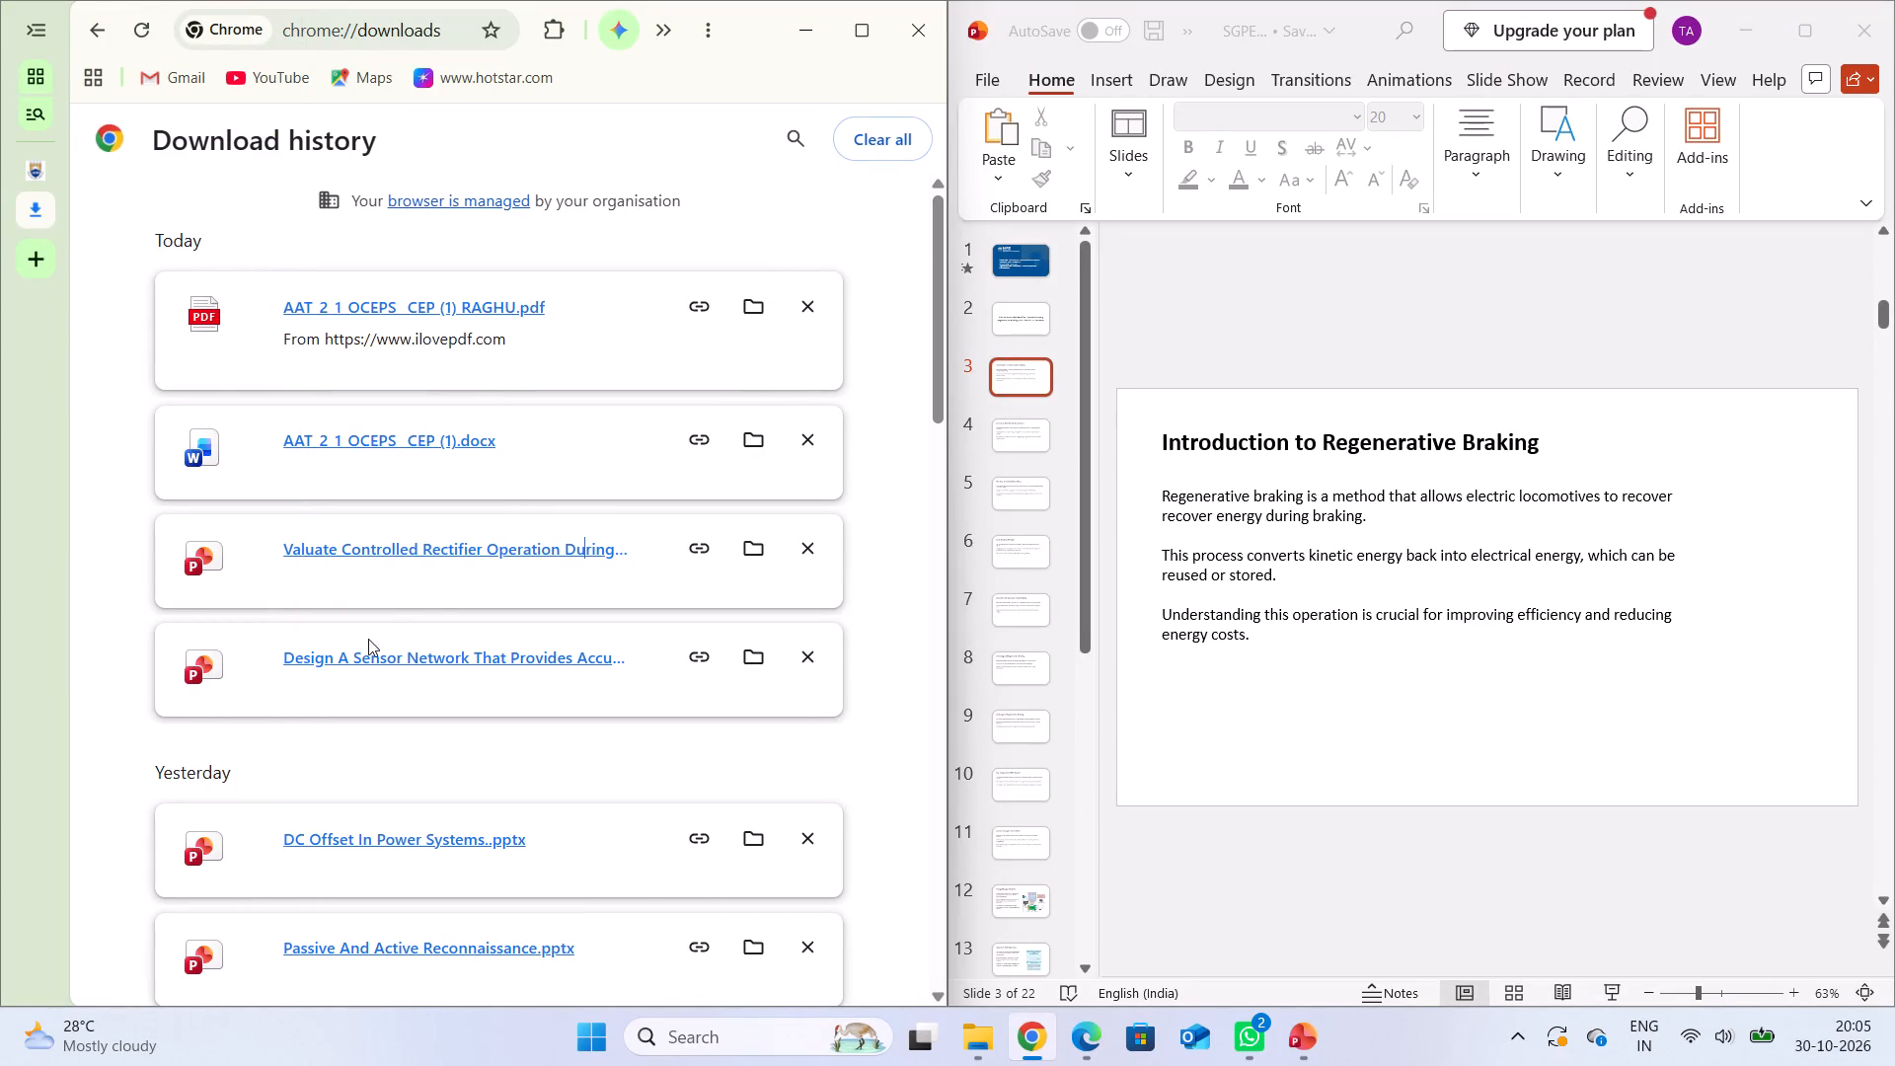
Open the downloaded presentation "Design A Sensor Network That Provides Accu..." from the browser's download history.
double_click(435, 655)
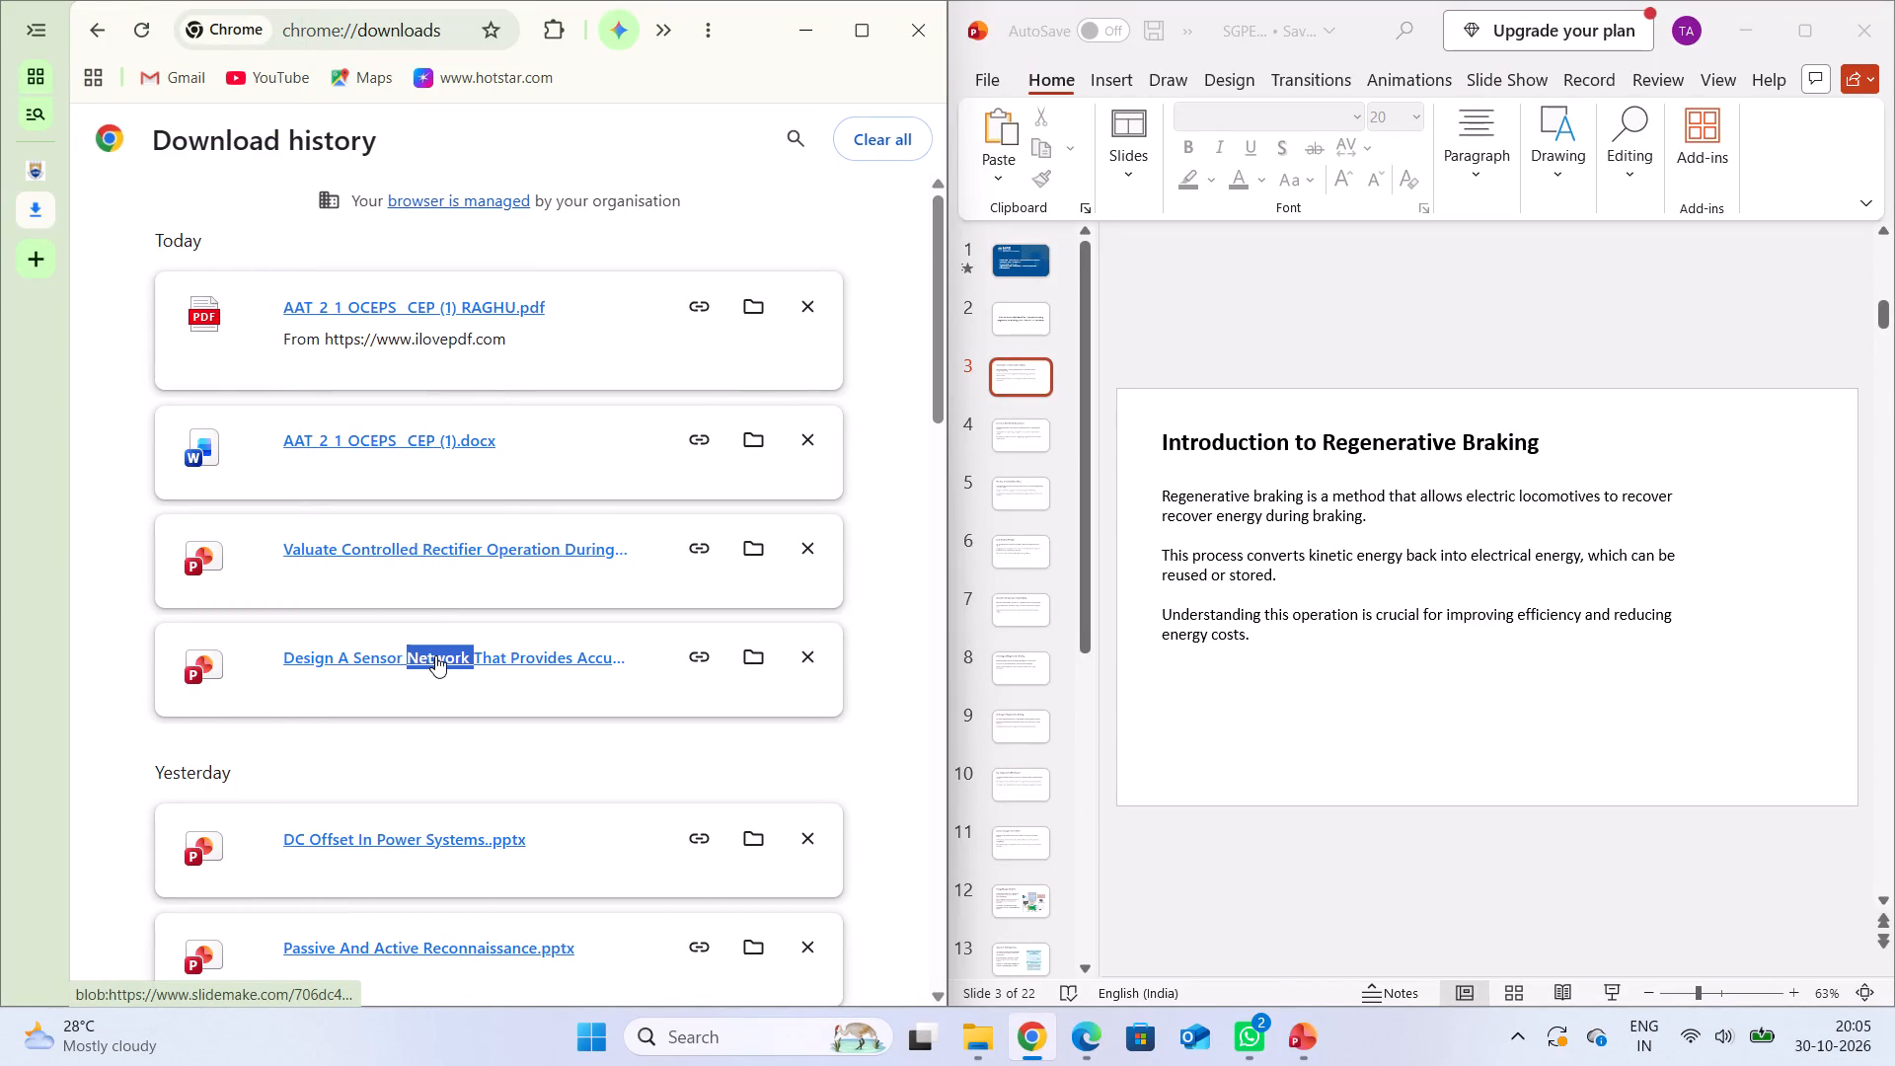
left_click(526, 663)
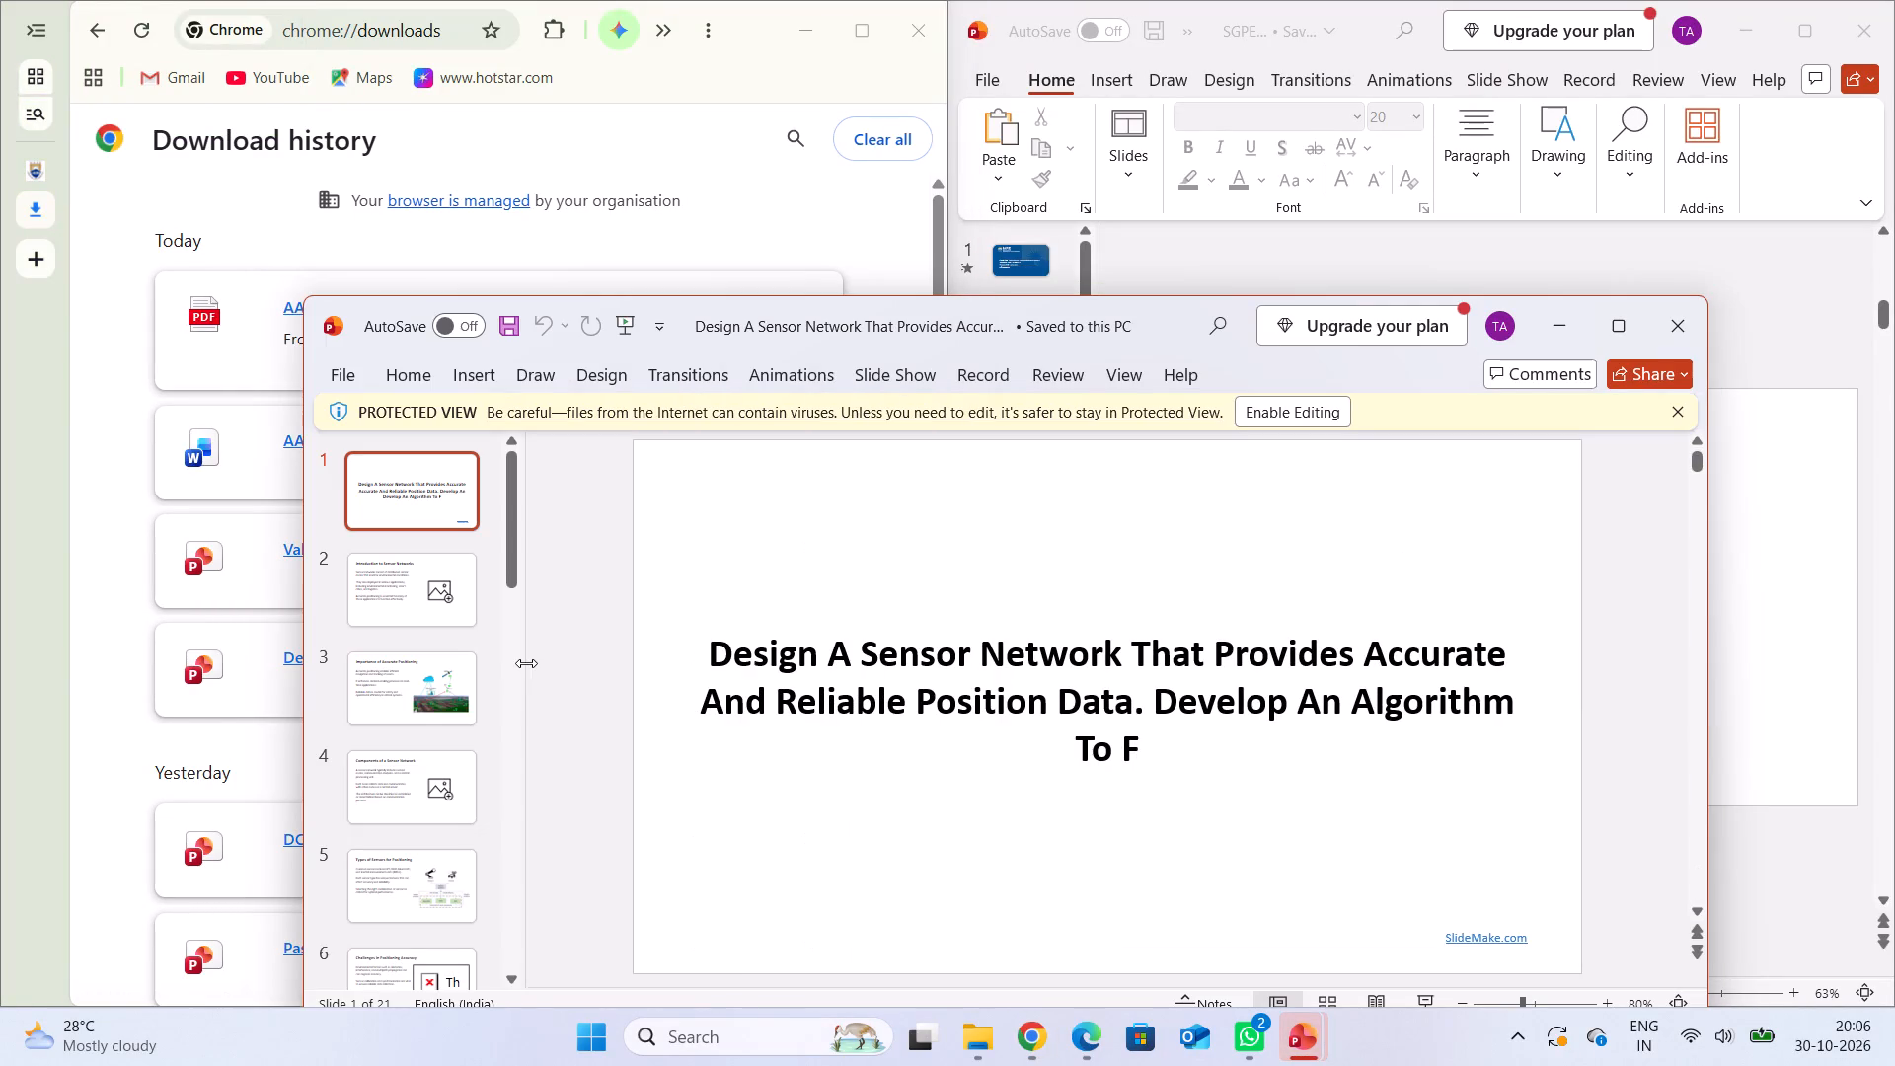
Maximize the window of the sensor network presentation.
left_click(1614, 324)
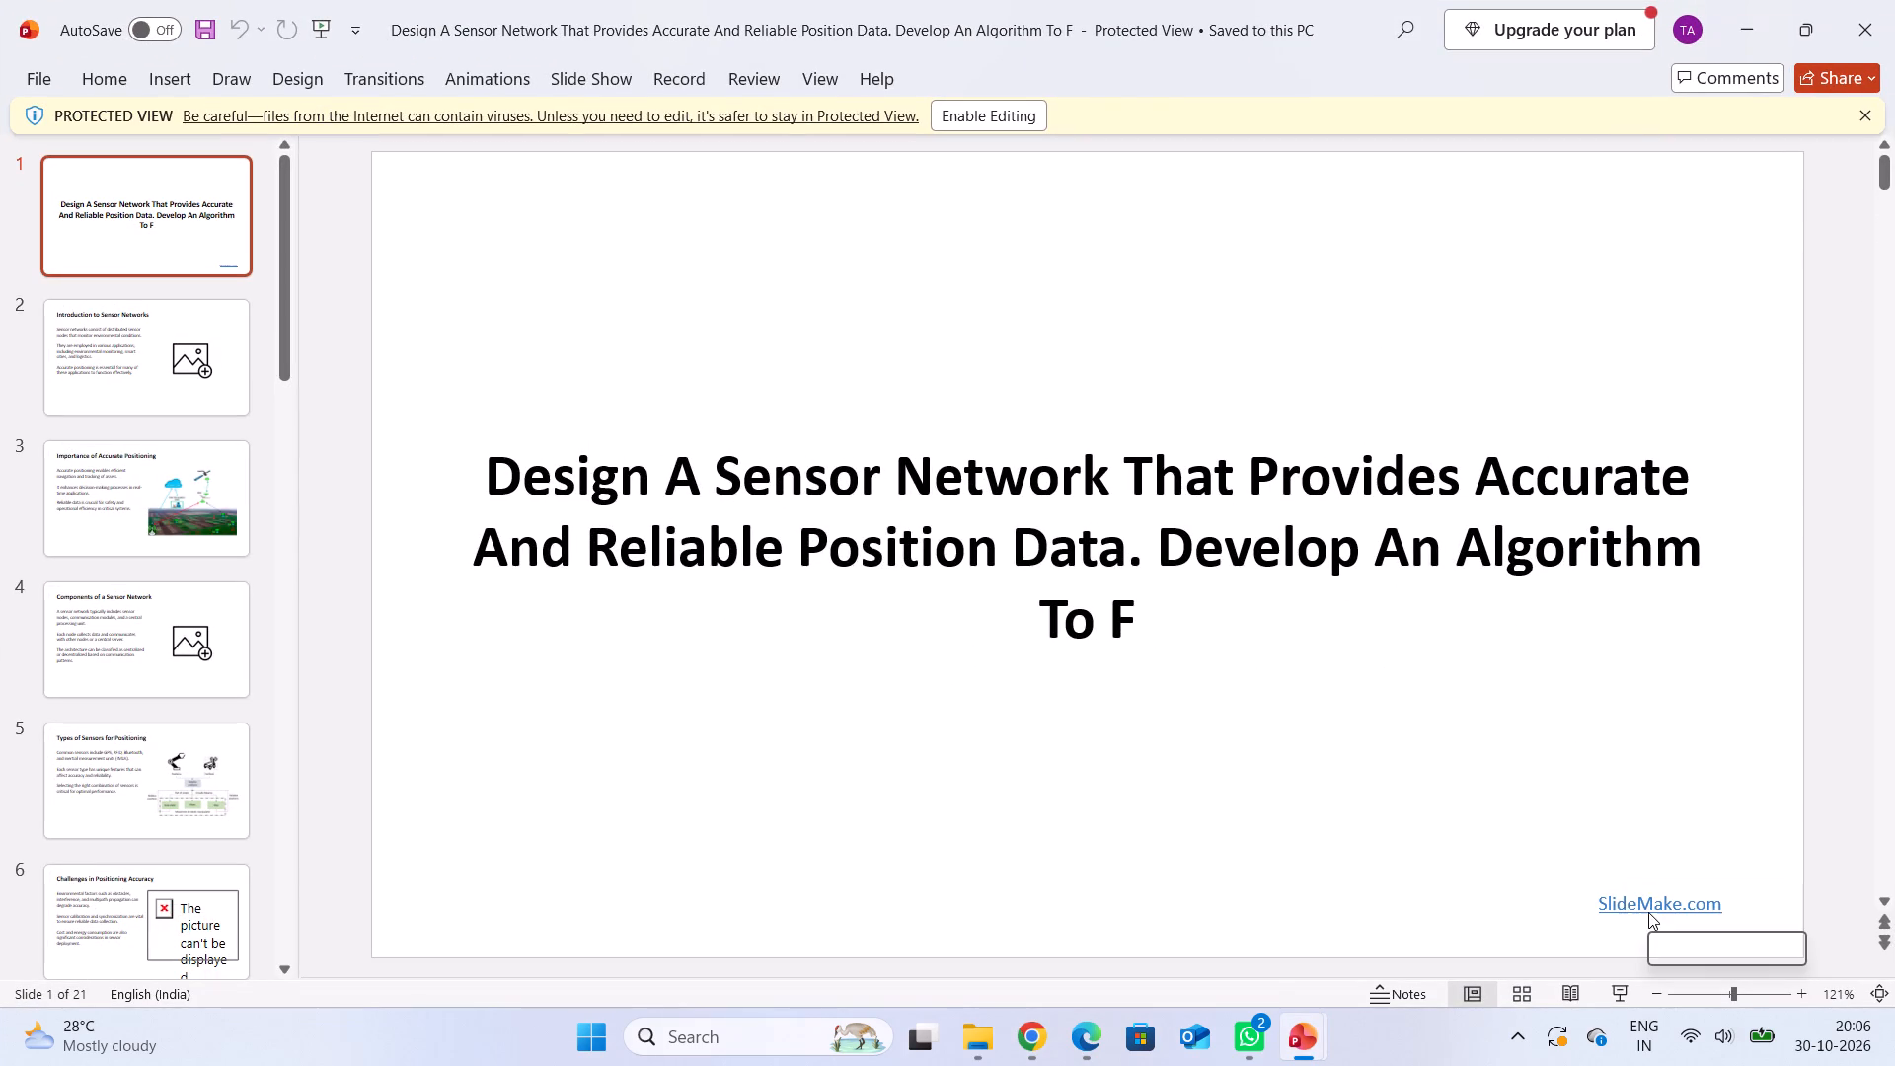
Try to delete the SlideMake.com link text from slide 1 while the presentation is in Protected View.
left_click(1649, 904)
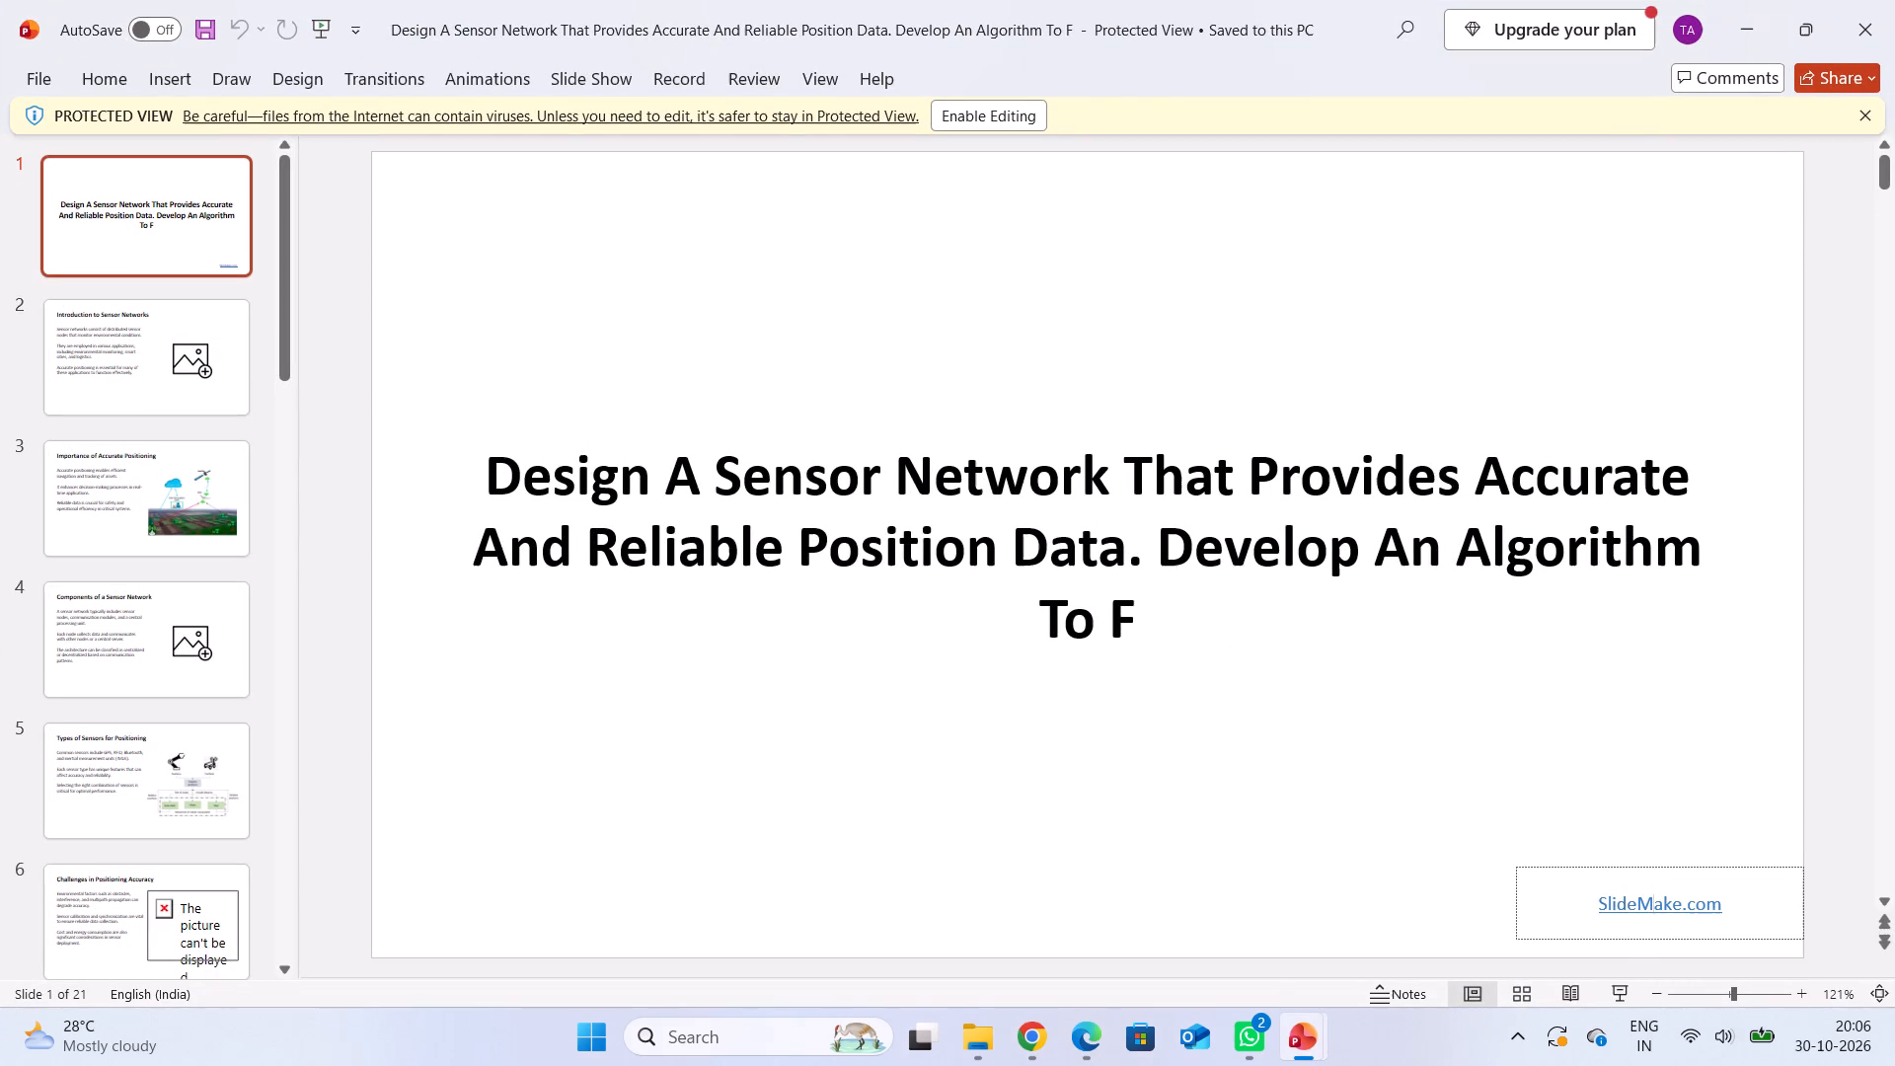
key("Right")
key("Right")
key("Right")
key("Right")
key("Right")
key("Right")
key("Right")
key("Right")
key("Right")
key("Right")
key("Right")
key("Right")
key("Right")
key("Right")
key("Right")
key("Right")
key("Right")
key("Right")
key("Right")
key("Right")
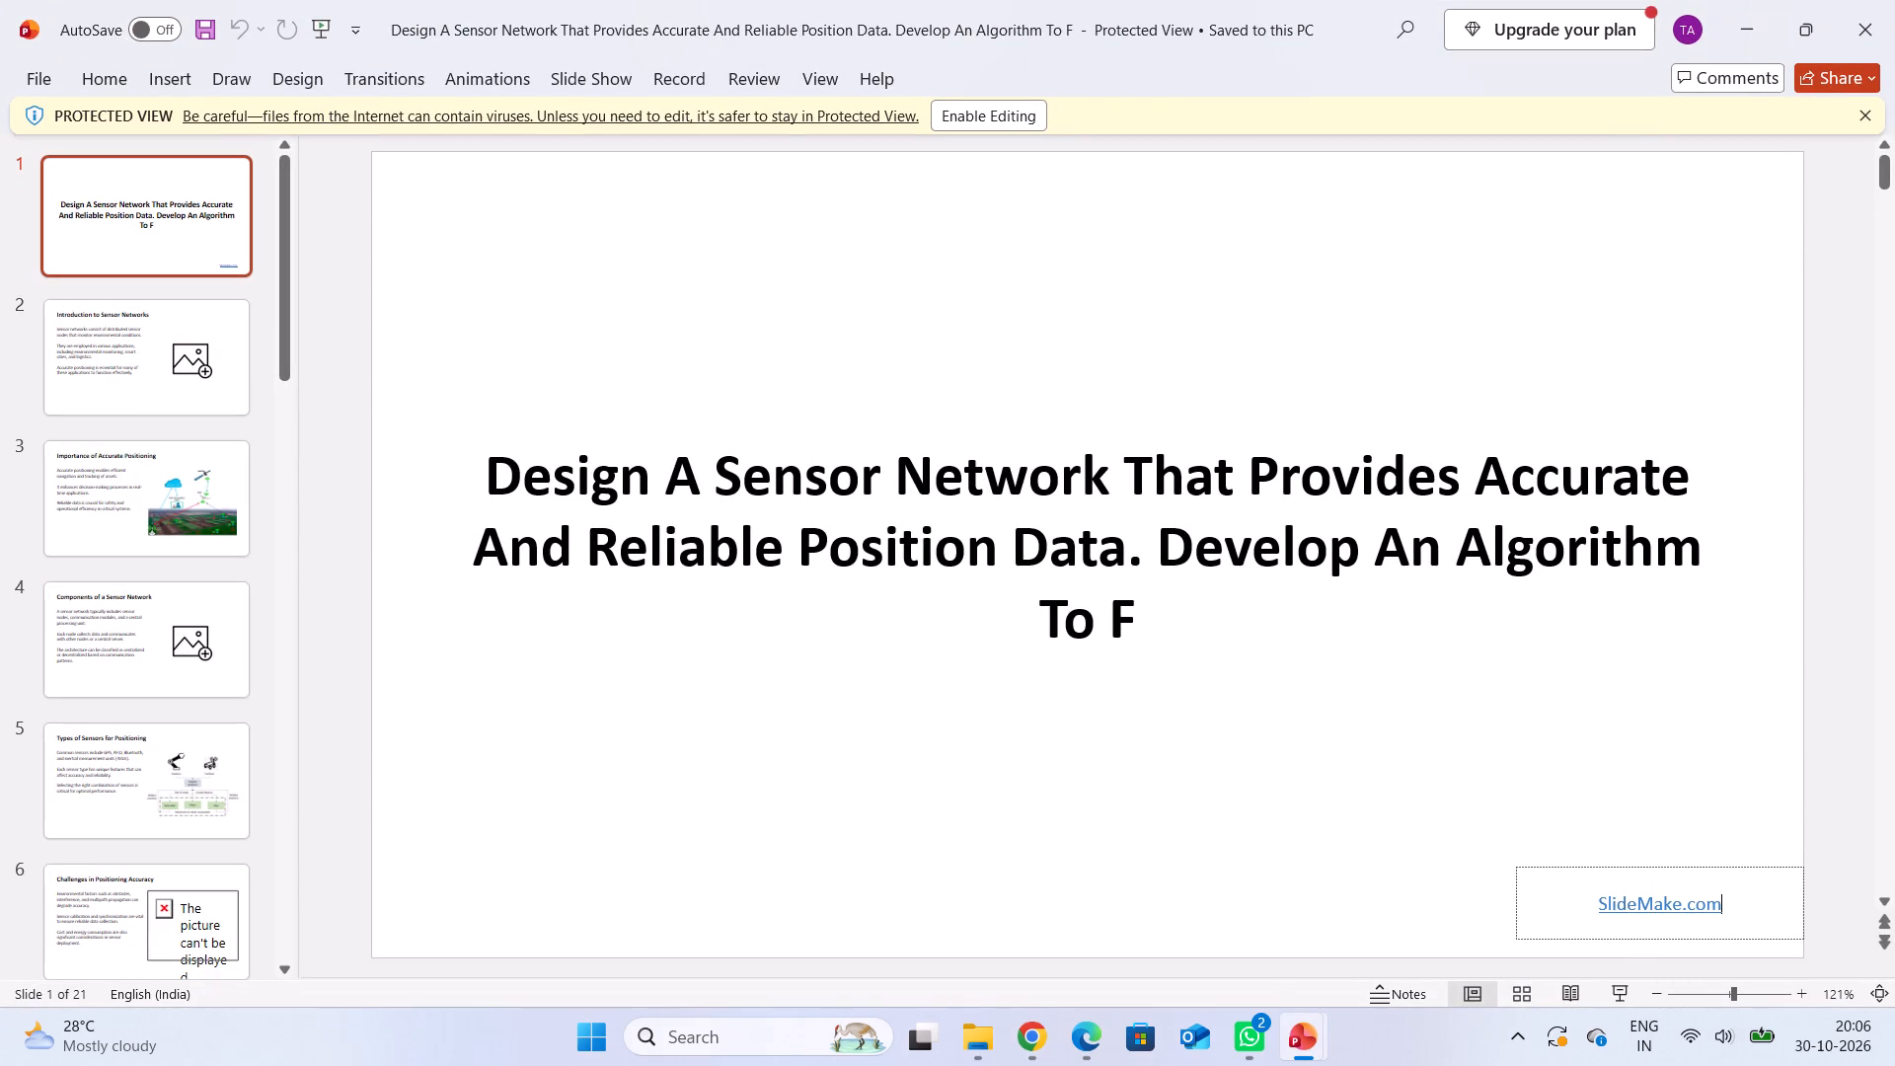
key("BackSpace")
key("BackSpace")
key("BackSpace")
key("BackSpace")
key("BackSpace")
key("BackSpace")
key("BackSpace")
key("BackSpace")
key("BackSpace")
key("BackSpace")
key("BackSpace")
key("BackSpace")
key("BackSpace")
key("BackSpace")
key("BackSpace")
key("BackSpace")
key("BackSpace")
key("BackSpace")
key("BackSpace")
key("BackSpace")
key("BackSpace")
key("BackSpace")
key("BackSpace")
Enable editing for the presentation and delete the SlideMake.com link text from slide 1.
left_click(1009, 130)
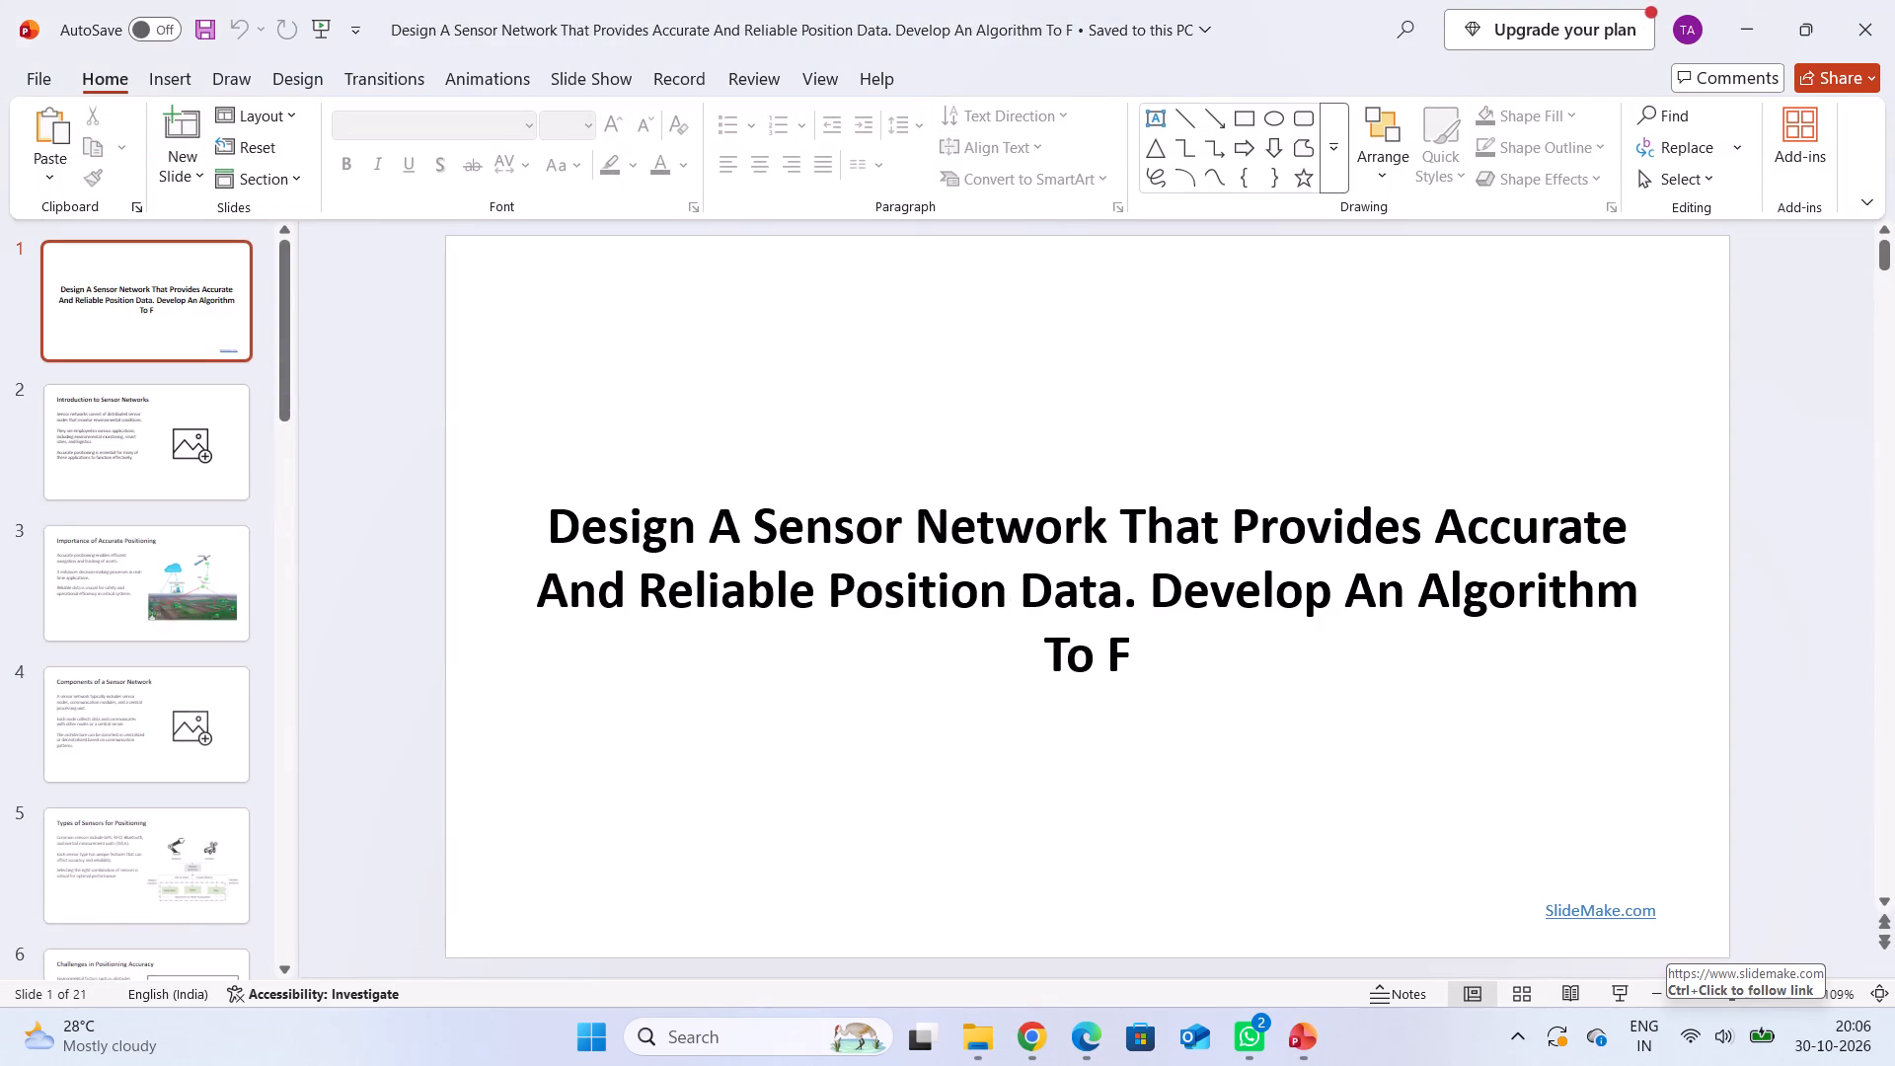
left_click(1657, 916)
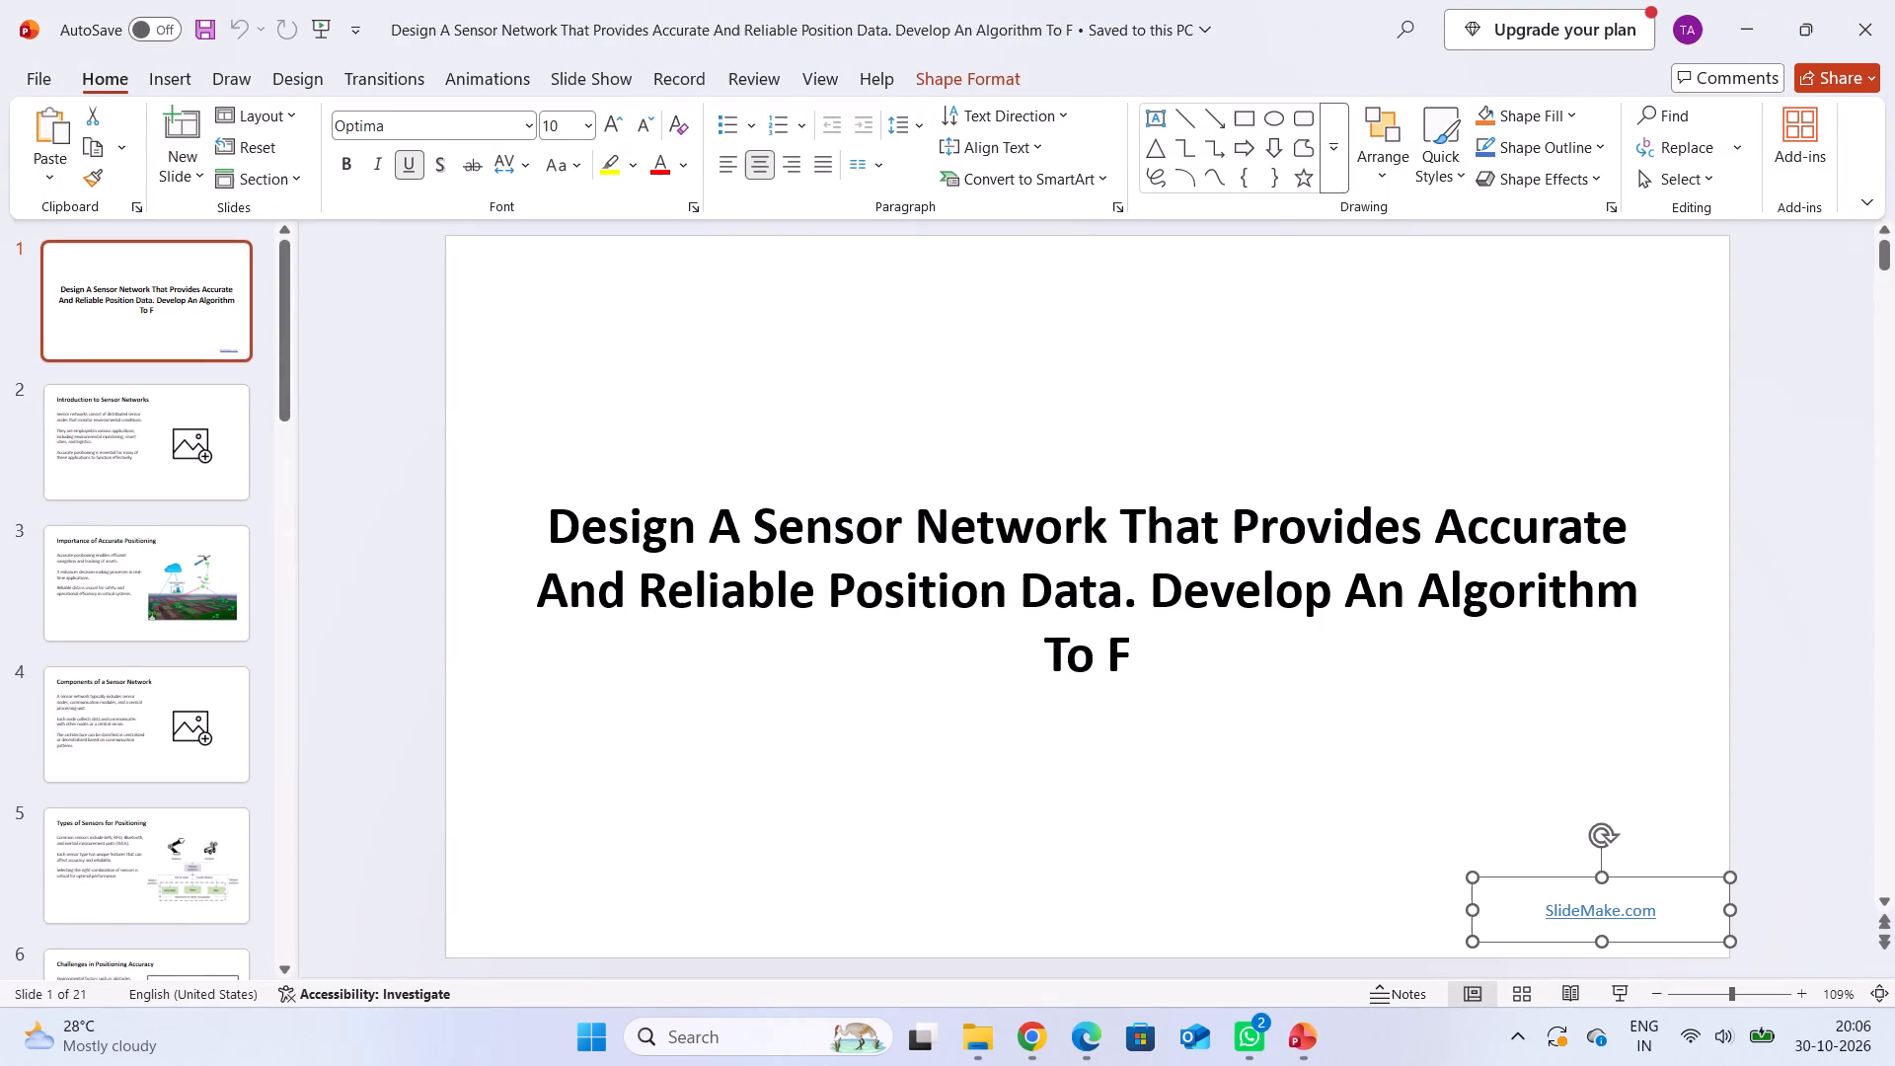
key("BackSpace")
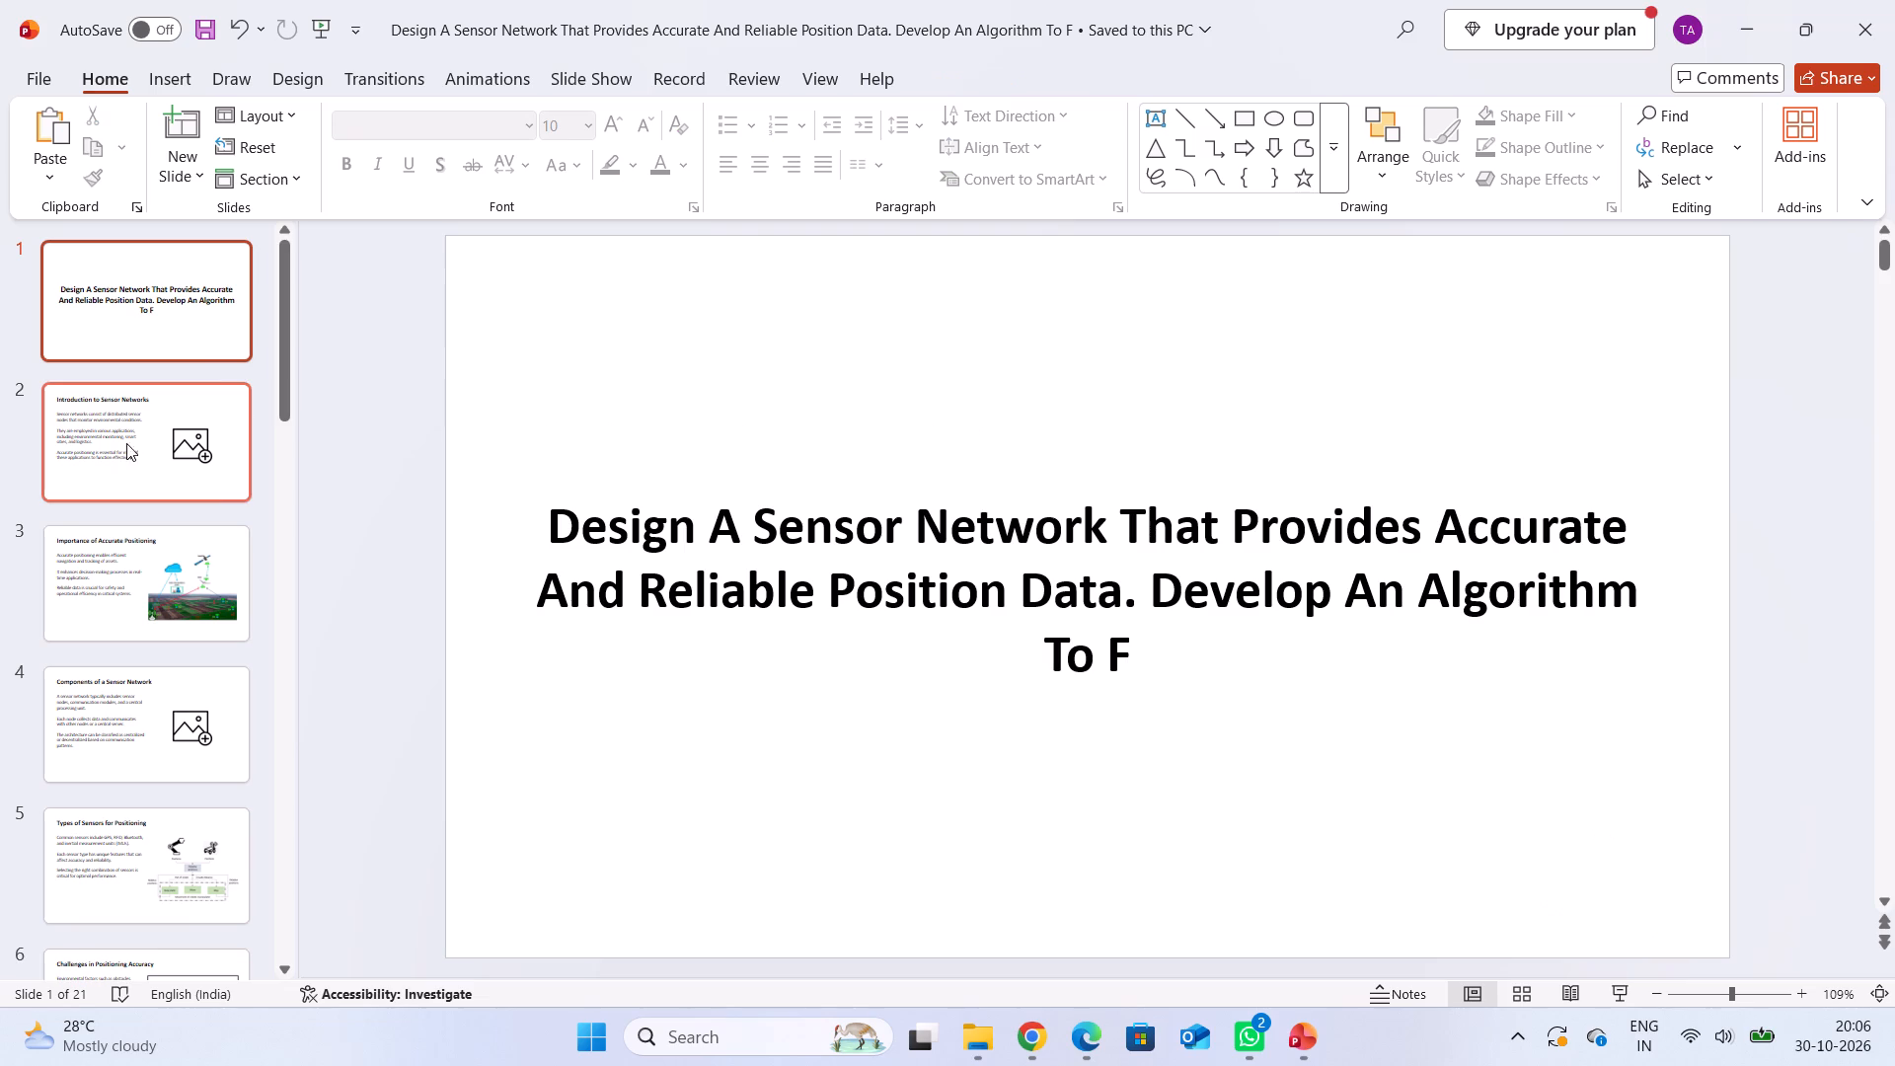
Delete the placeholder picture on slide 2, "Introduction to Sensor Networks", and widen the body text box across the freed space.
left_click(115, 451)
left_click(1287, 698)
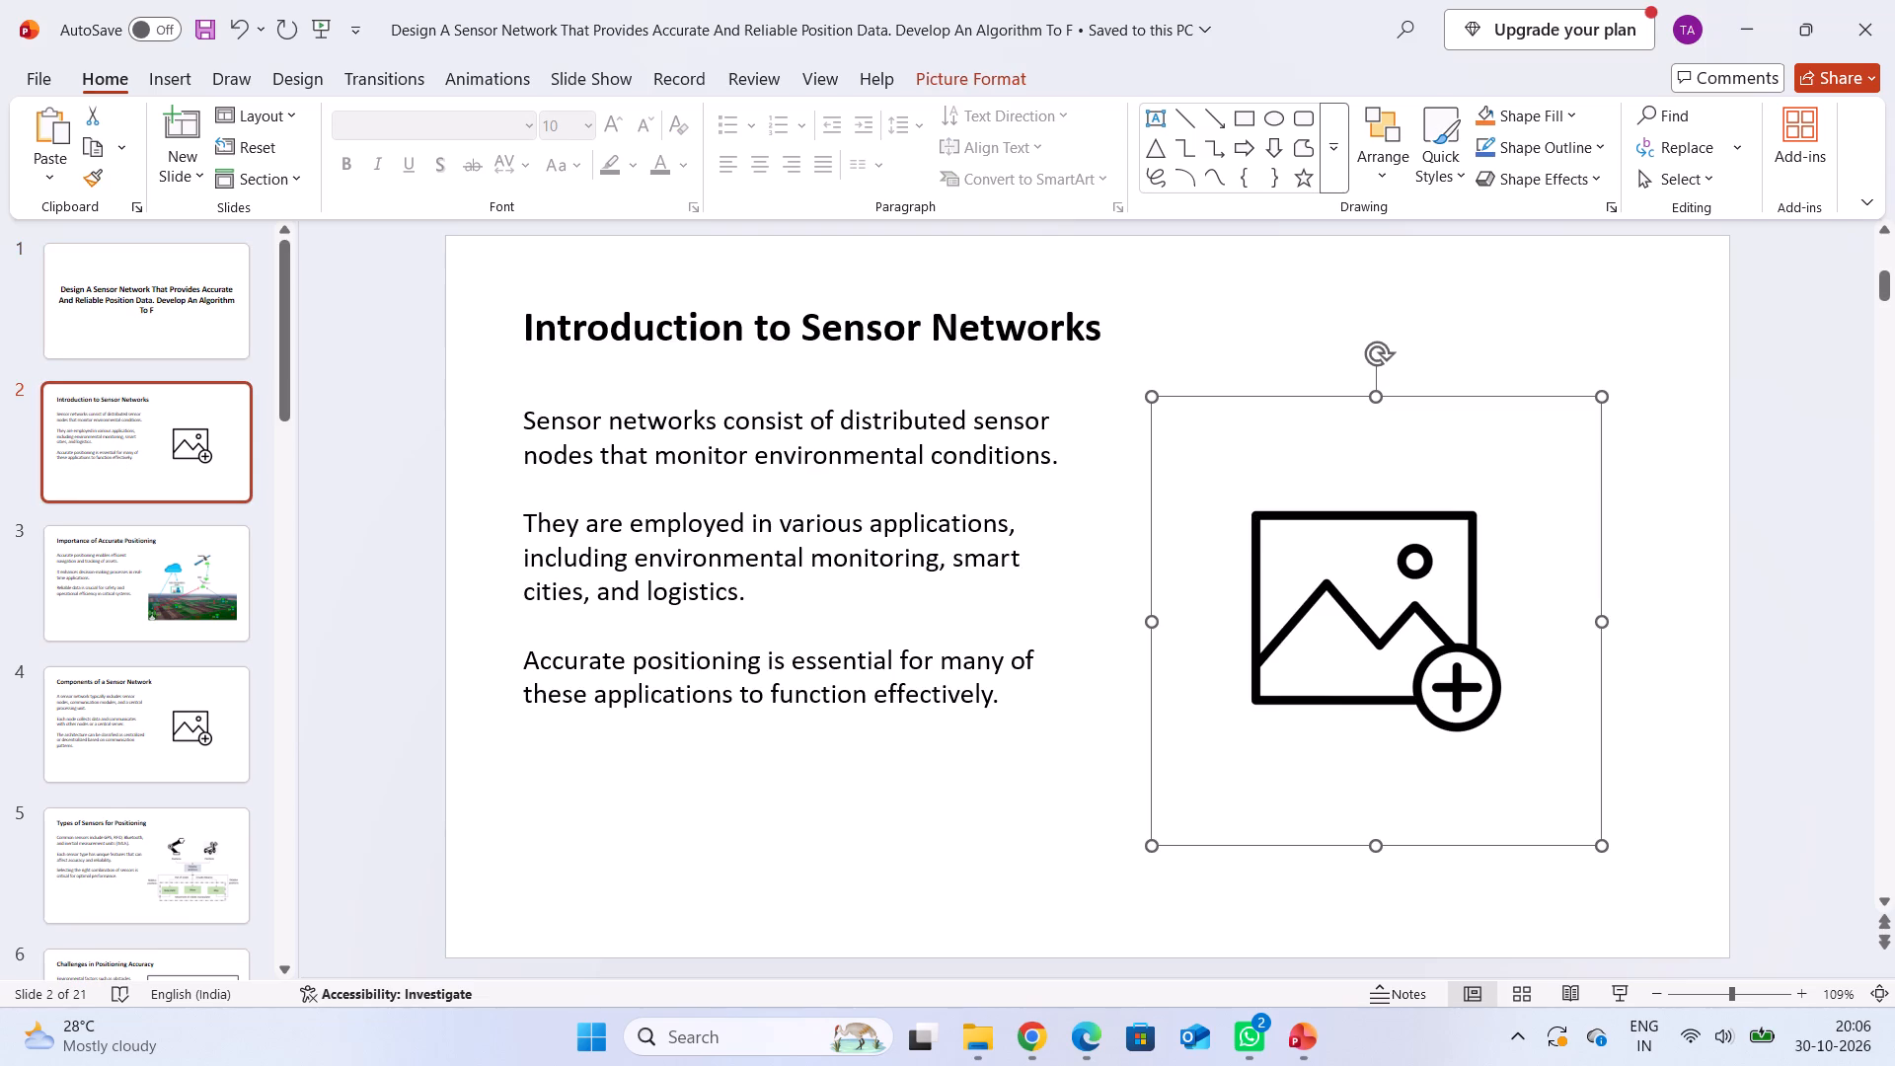
key("Delete")
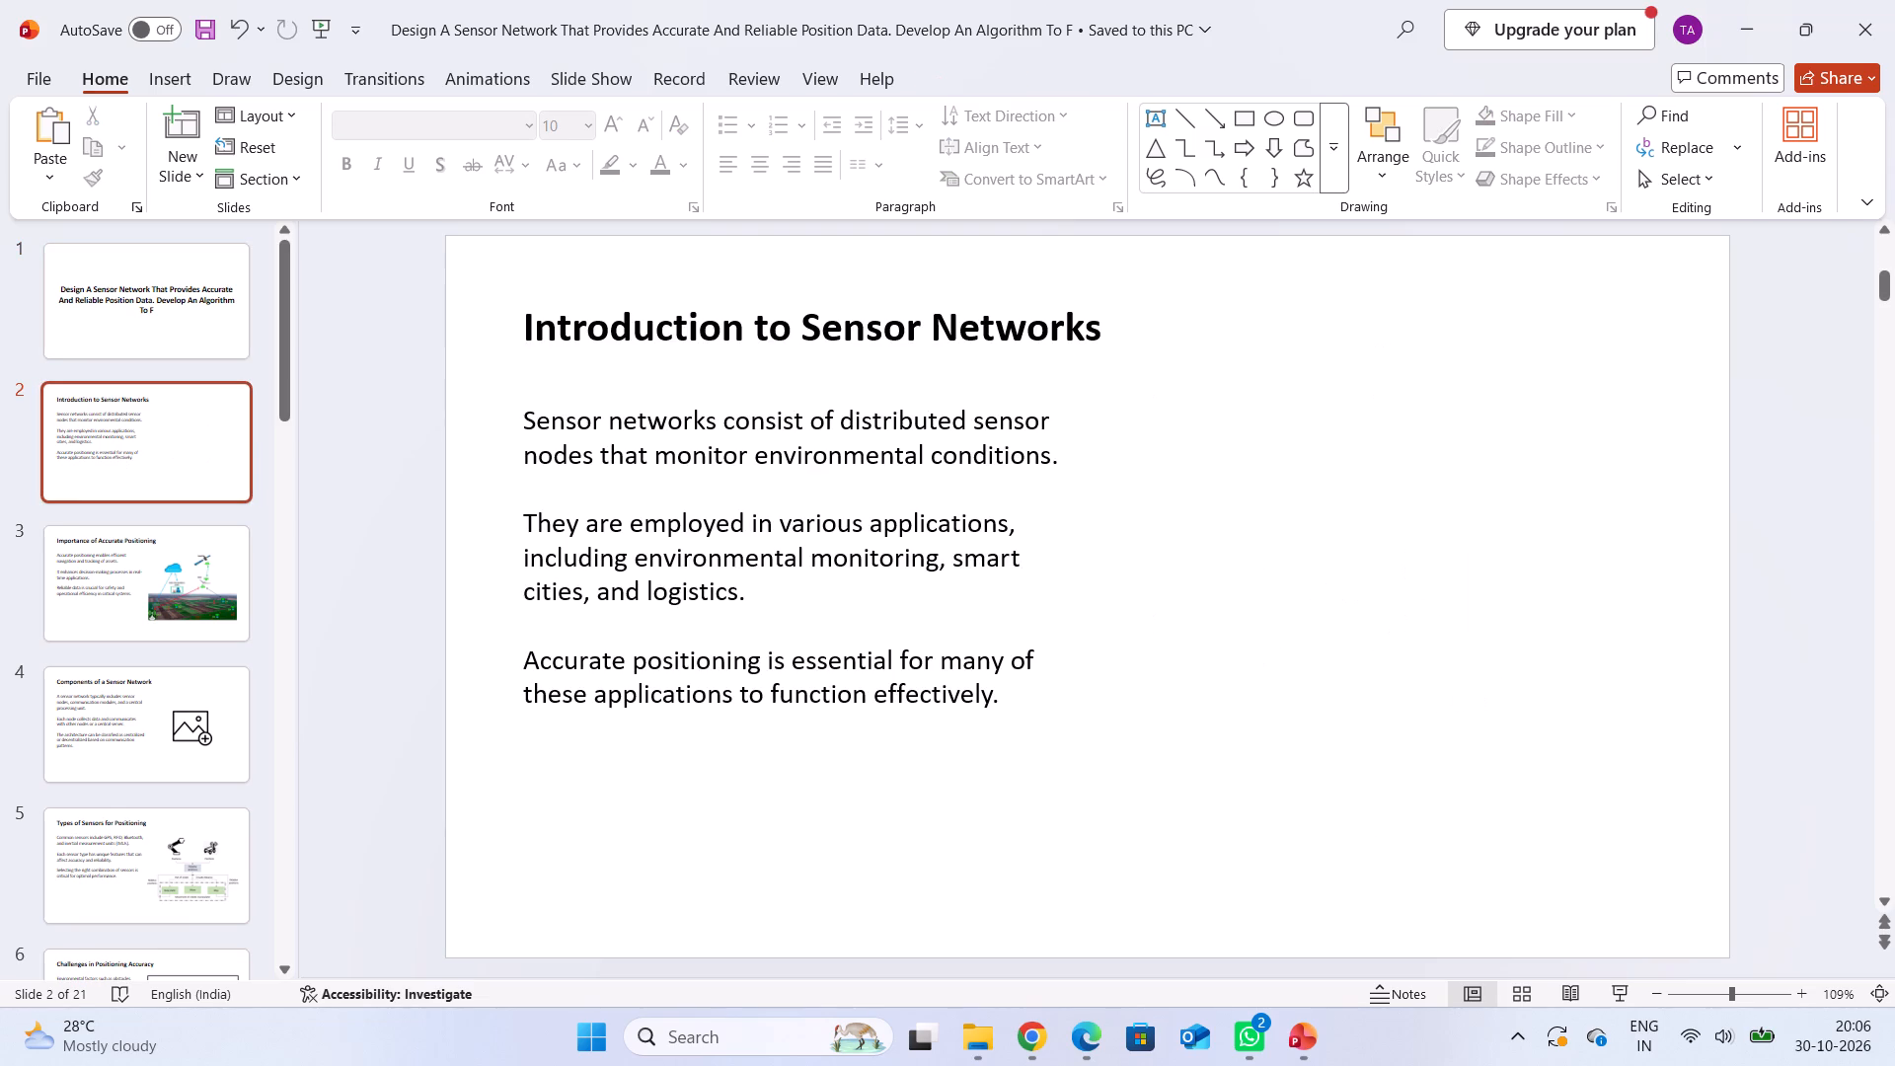
left_click(944, 619)
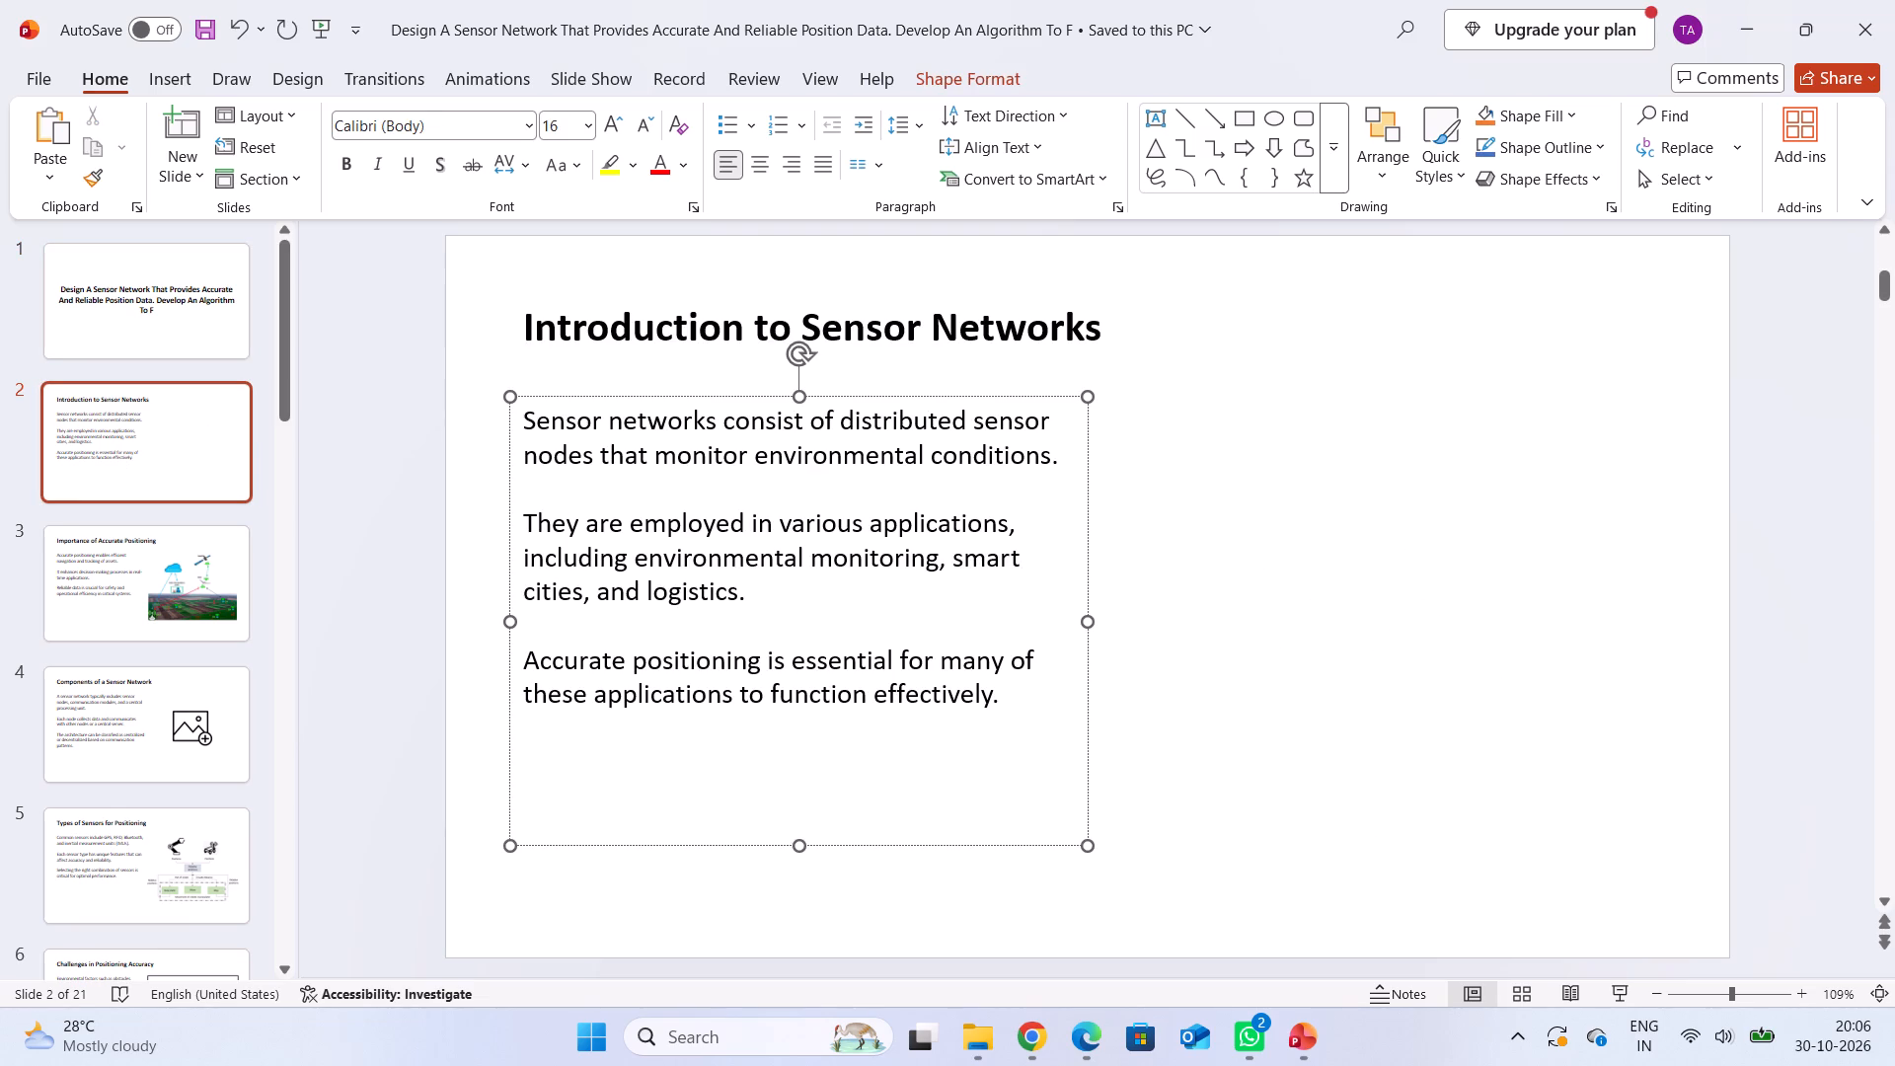
left_click_drag(1087, 623, 1547, 594)
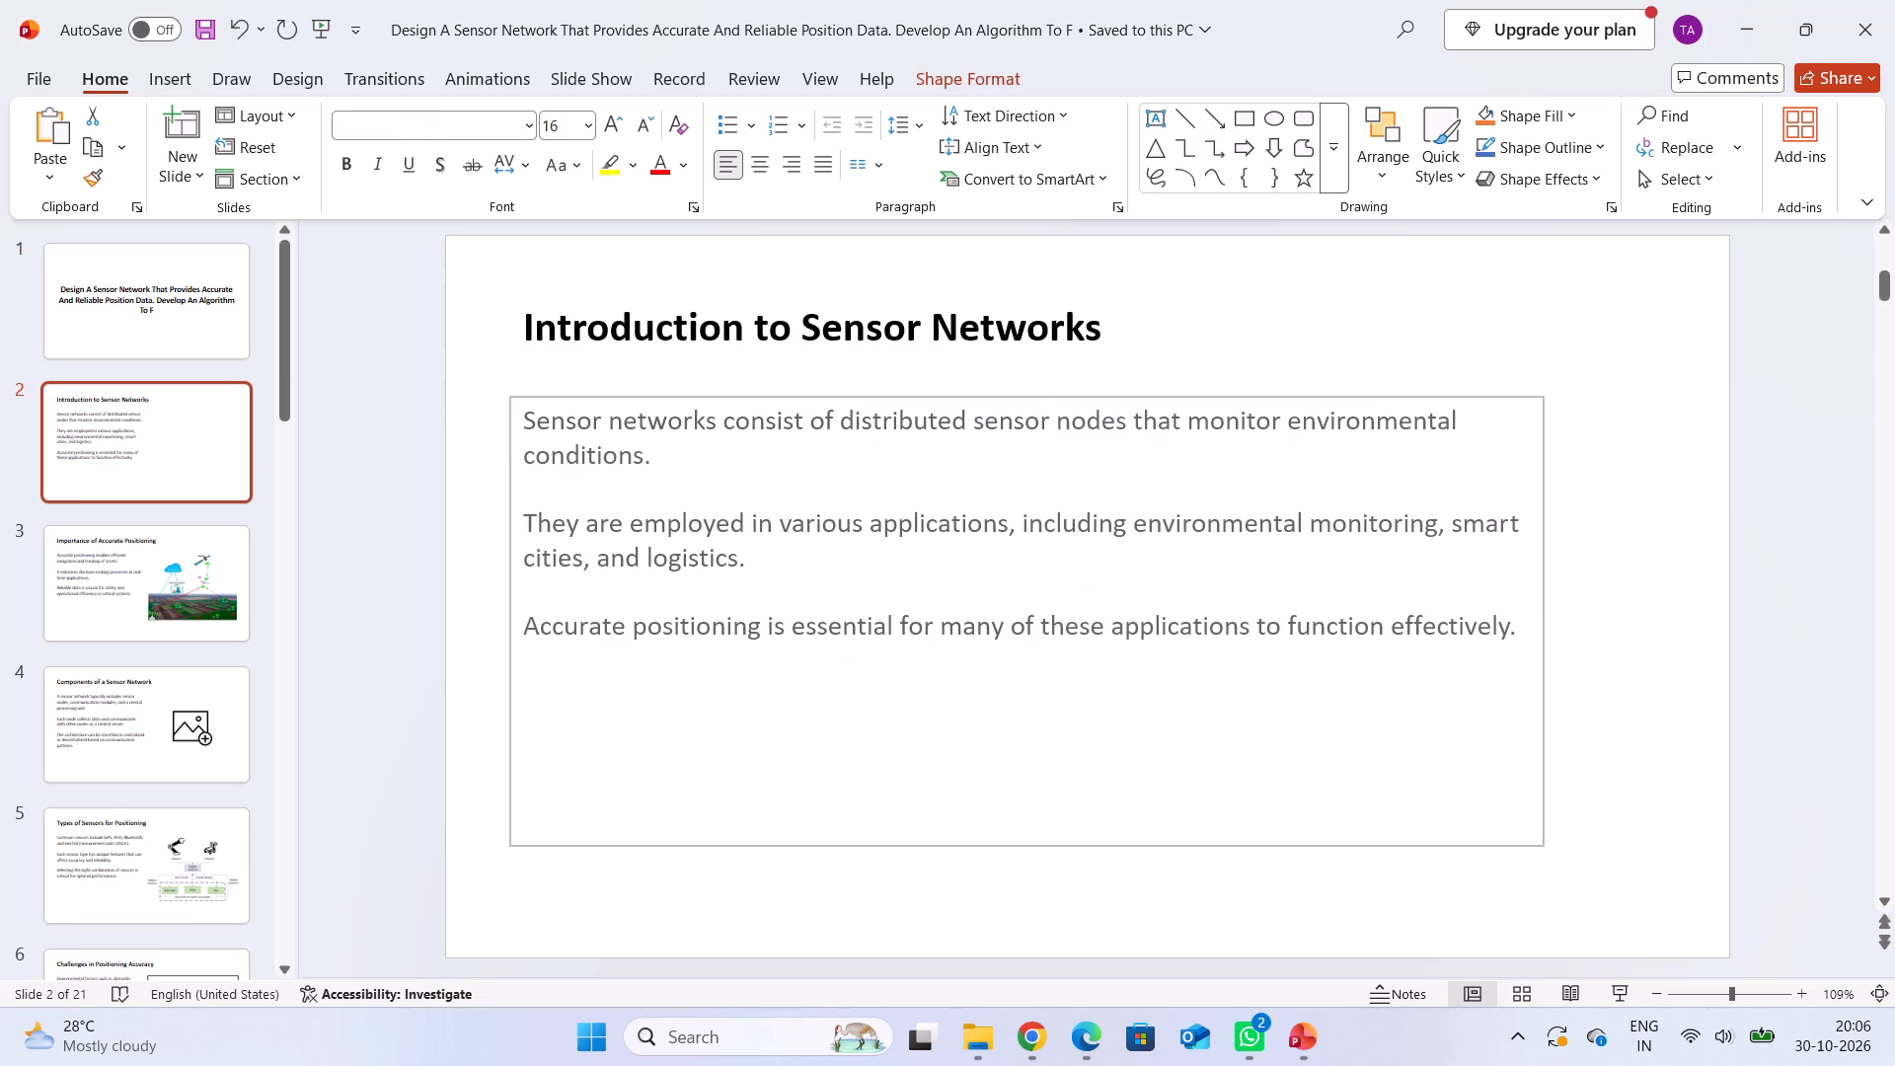
left_click_drag(1547, 594, 1557, 592)
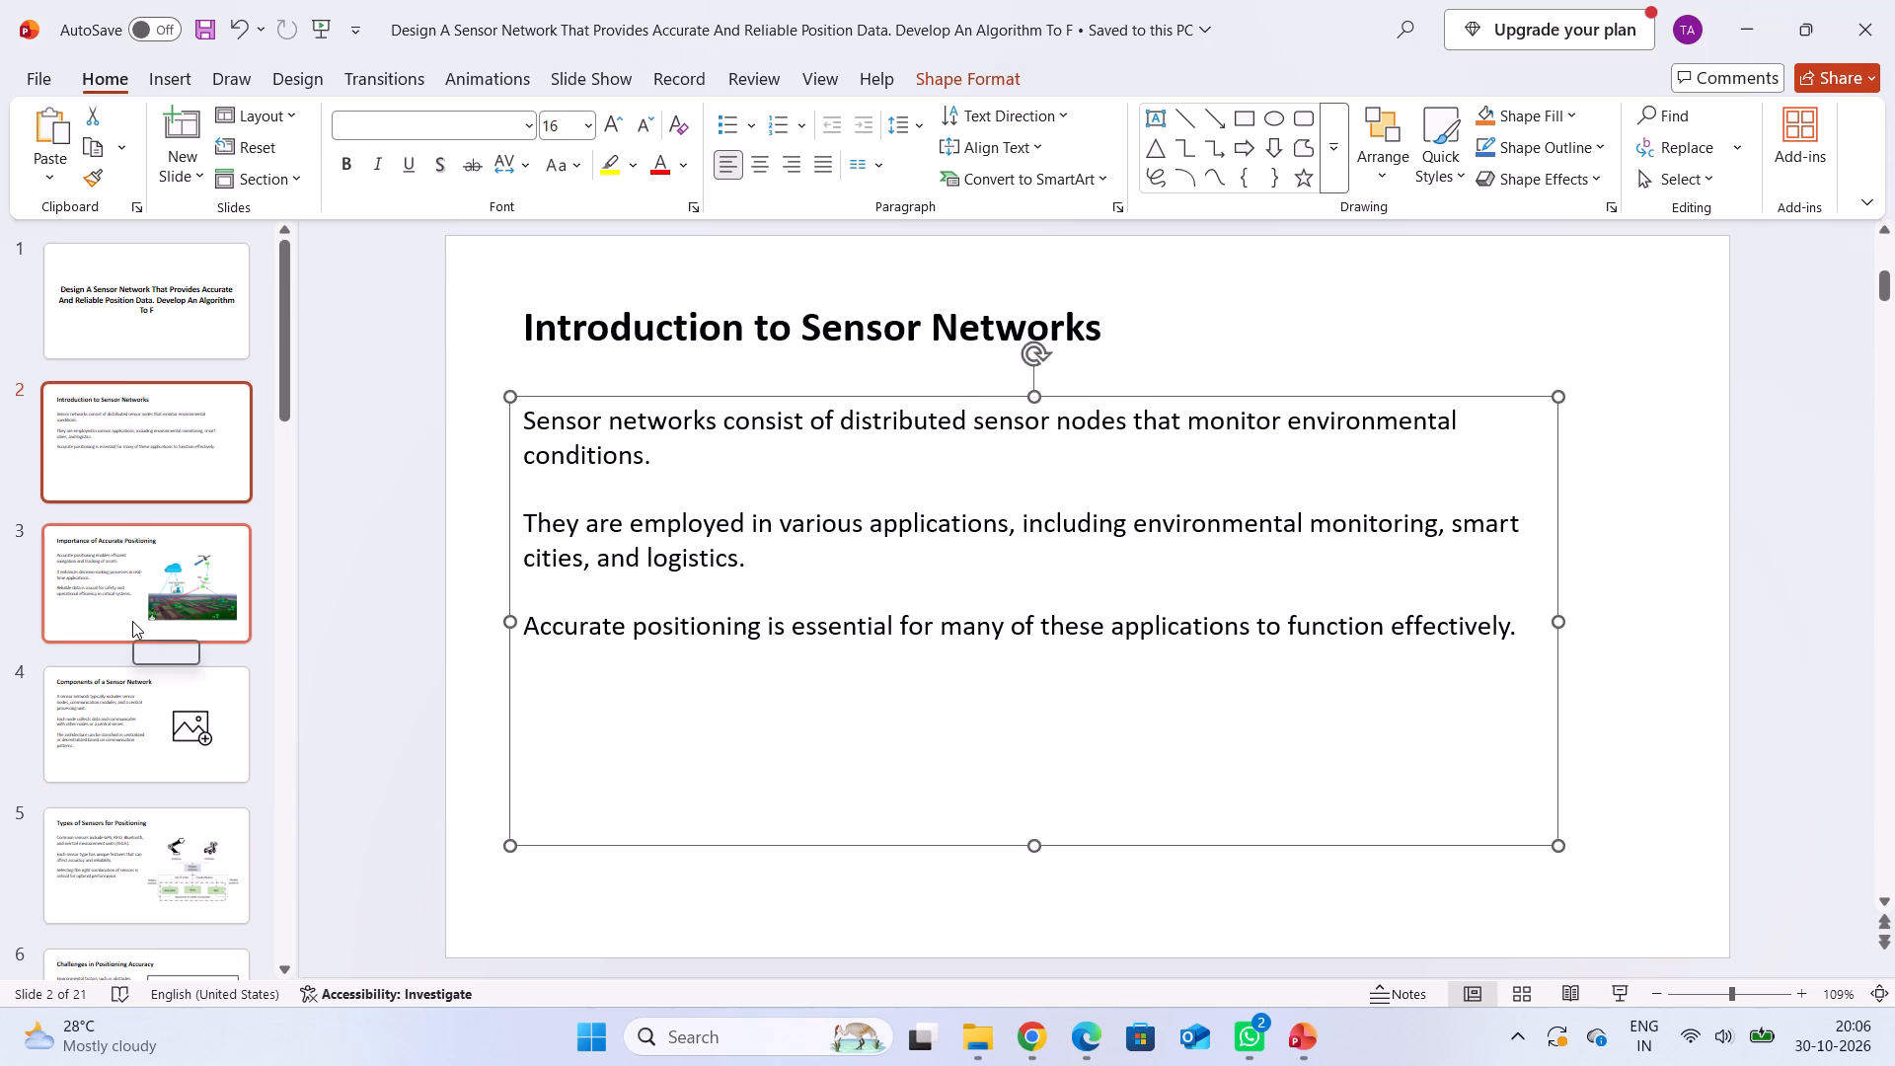
Delete the placeholder picture on slide 4, "Components of a Sensor Network", and widen the body text box across the freed space.
left_click(157, 706)
left_click(1326, 671)
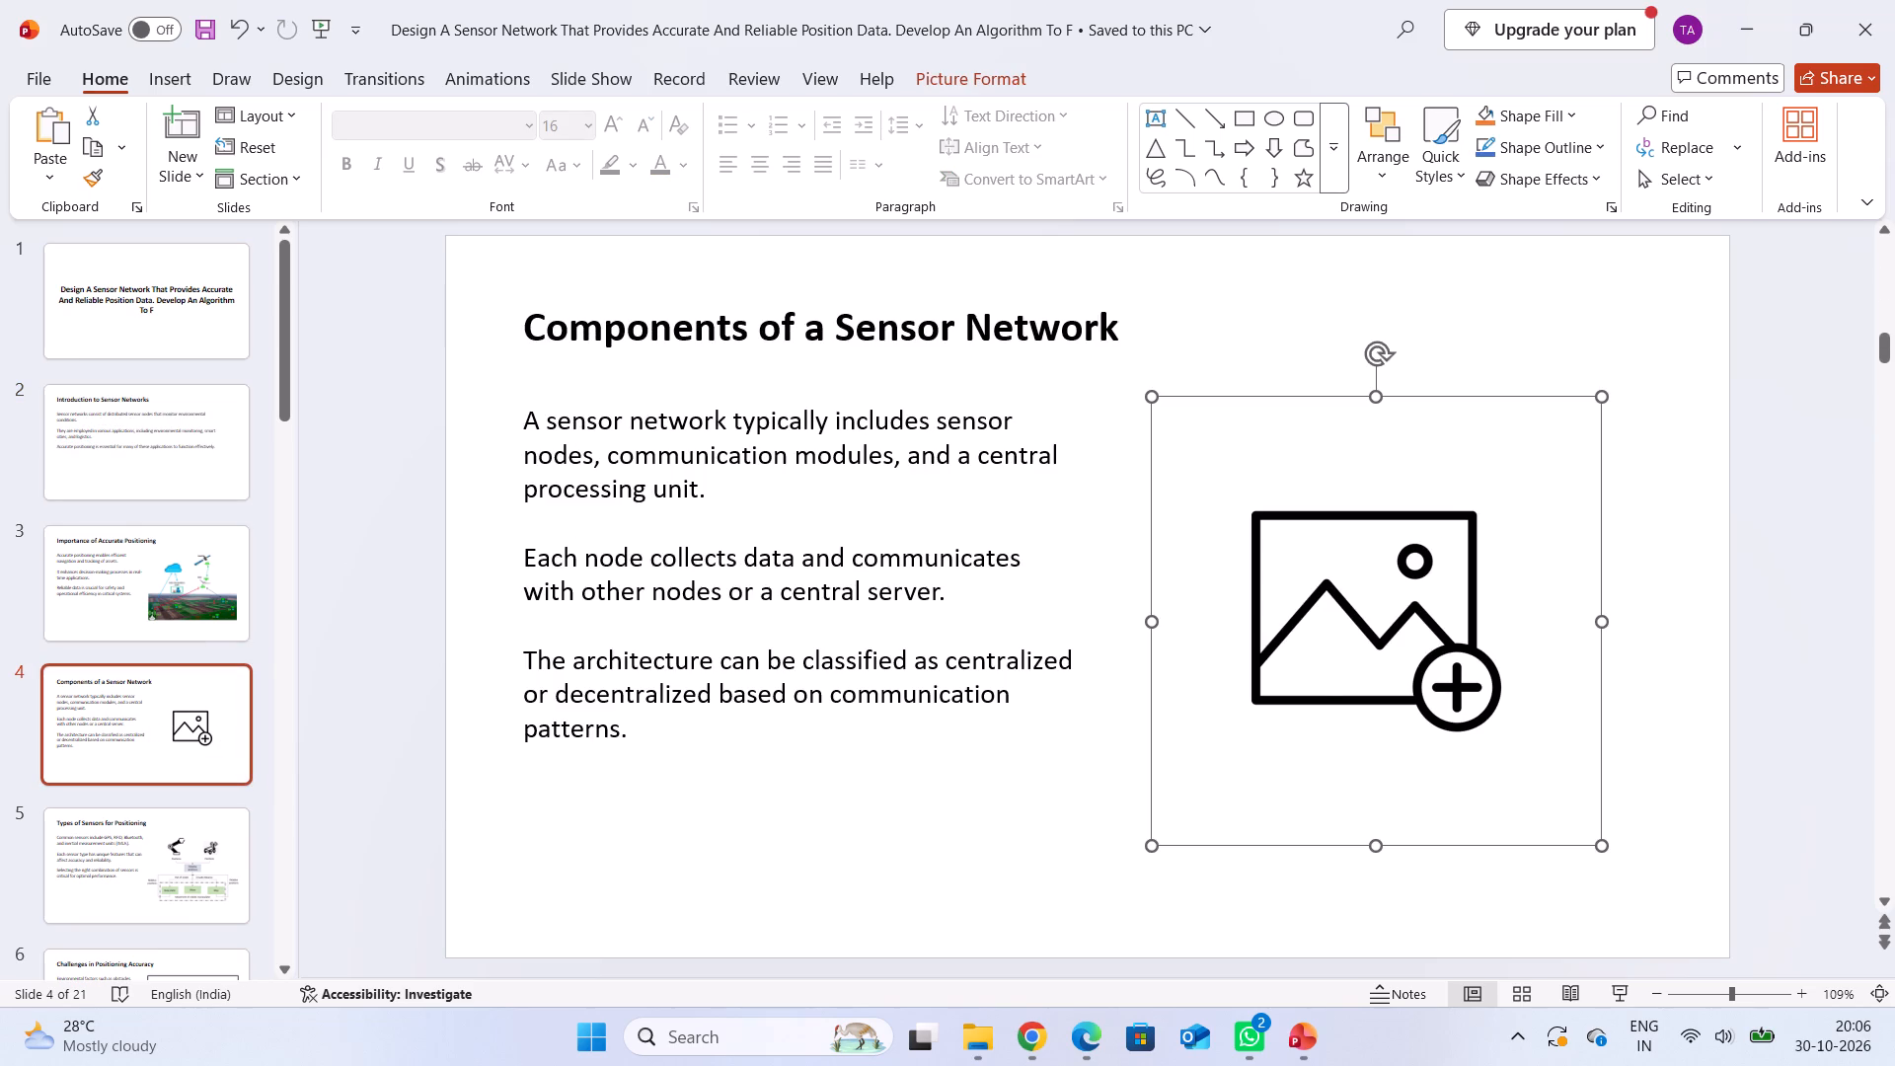
key("Delete")
left_click(948, 554)
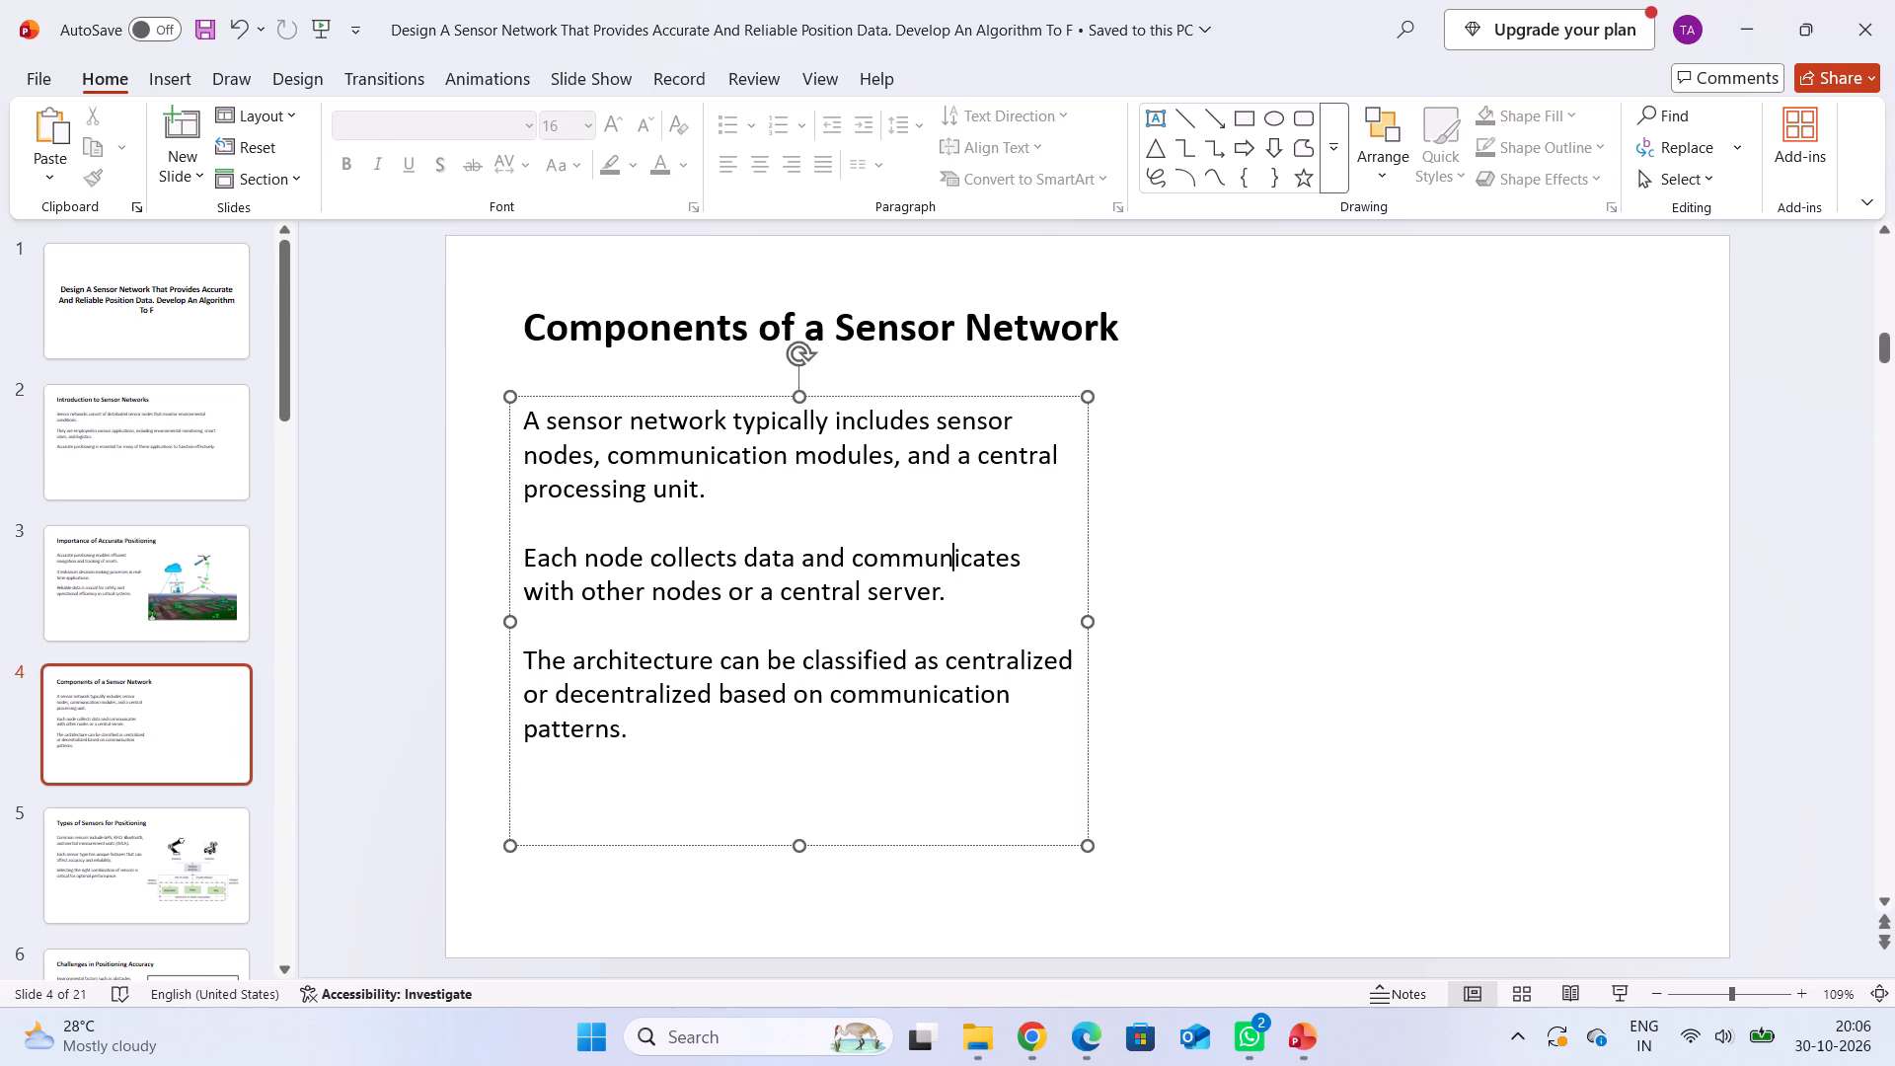
left_click_drag(1087, 621, 1549, 610)
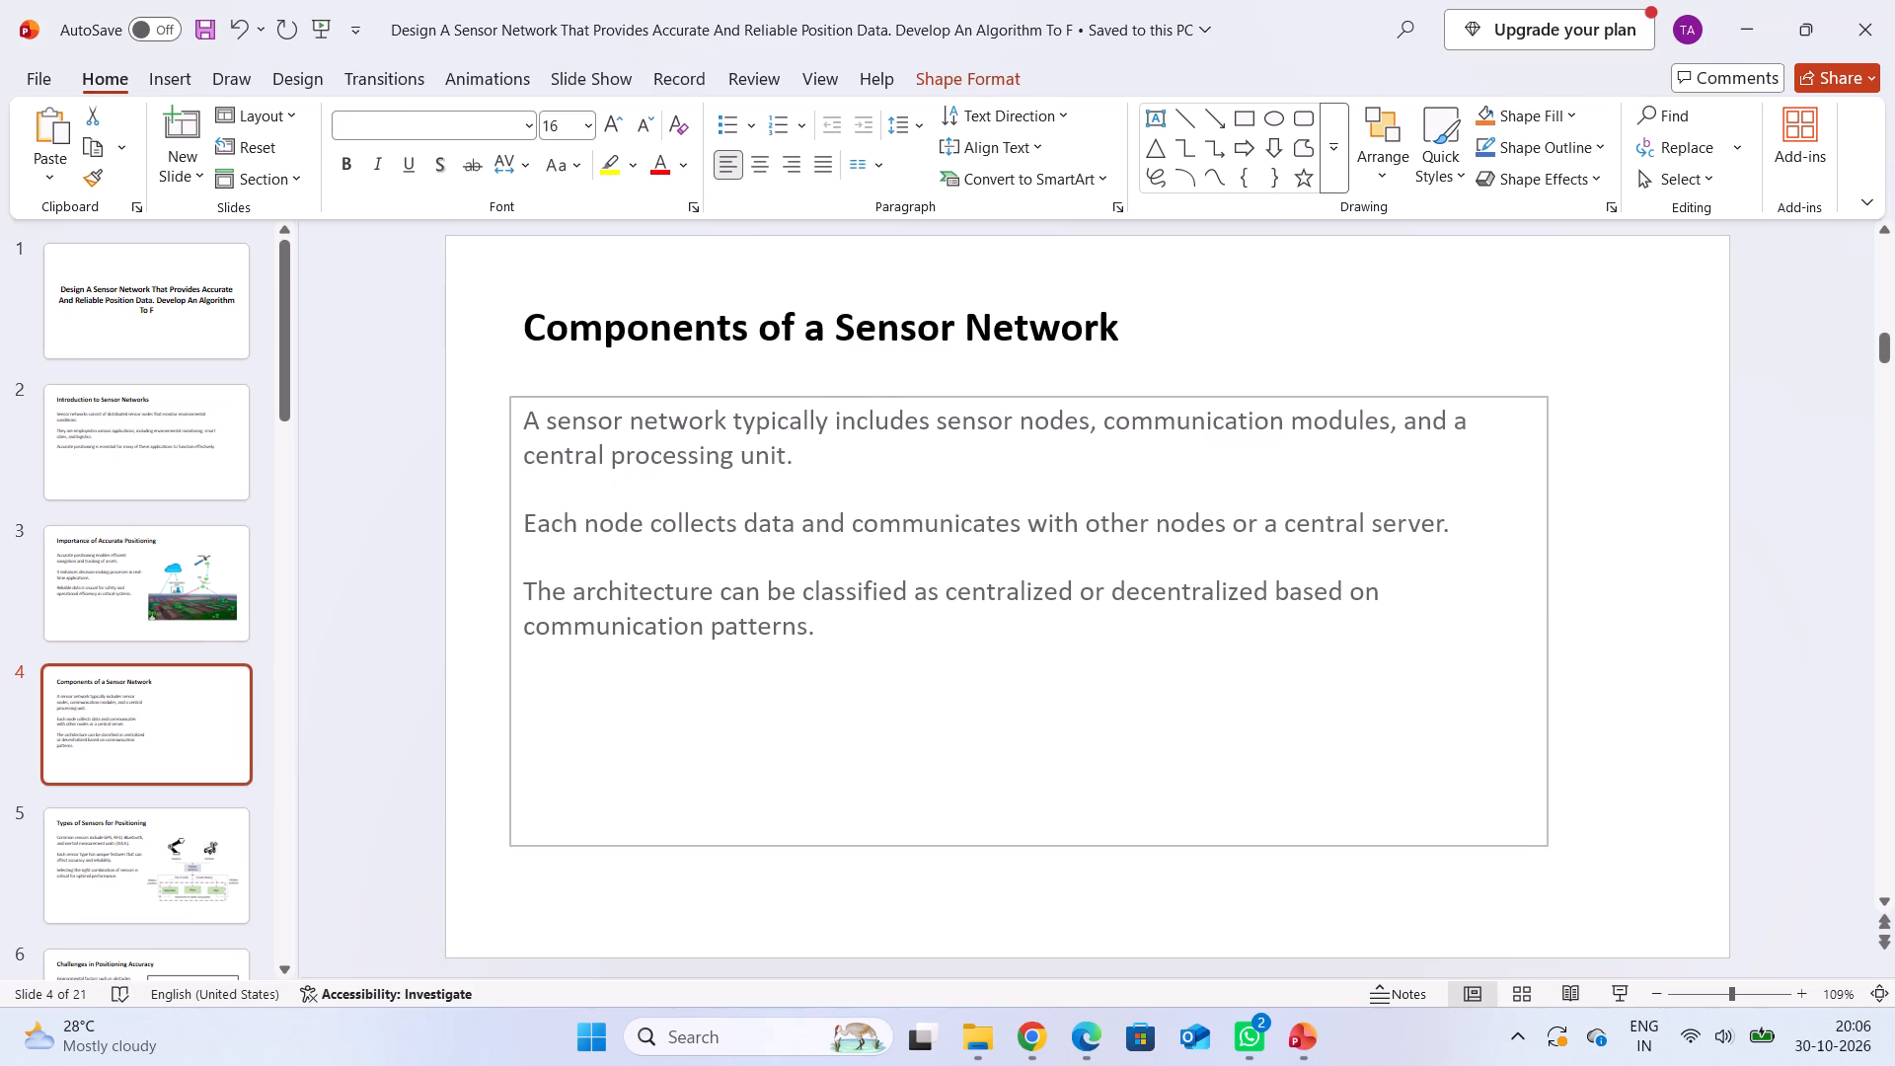
left_click_drag(1549, 610, 1550, 610)
Delete the broken picture on slide 6, "Challenges in Positioning Accuracy", and widen the body text box across the freed space.
scroll(152, 690, "down", 1)
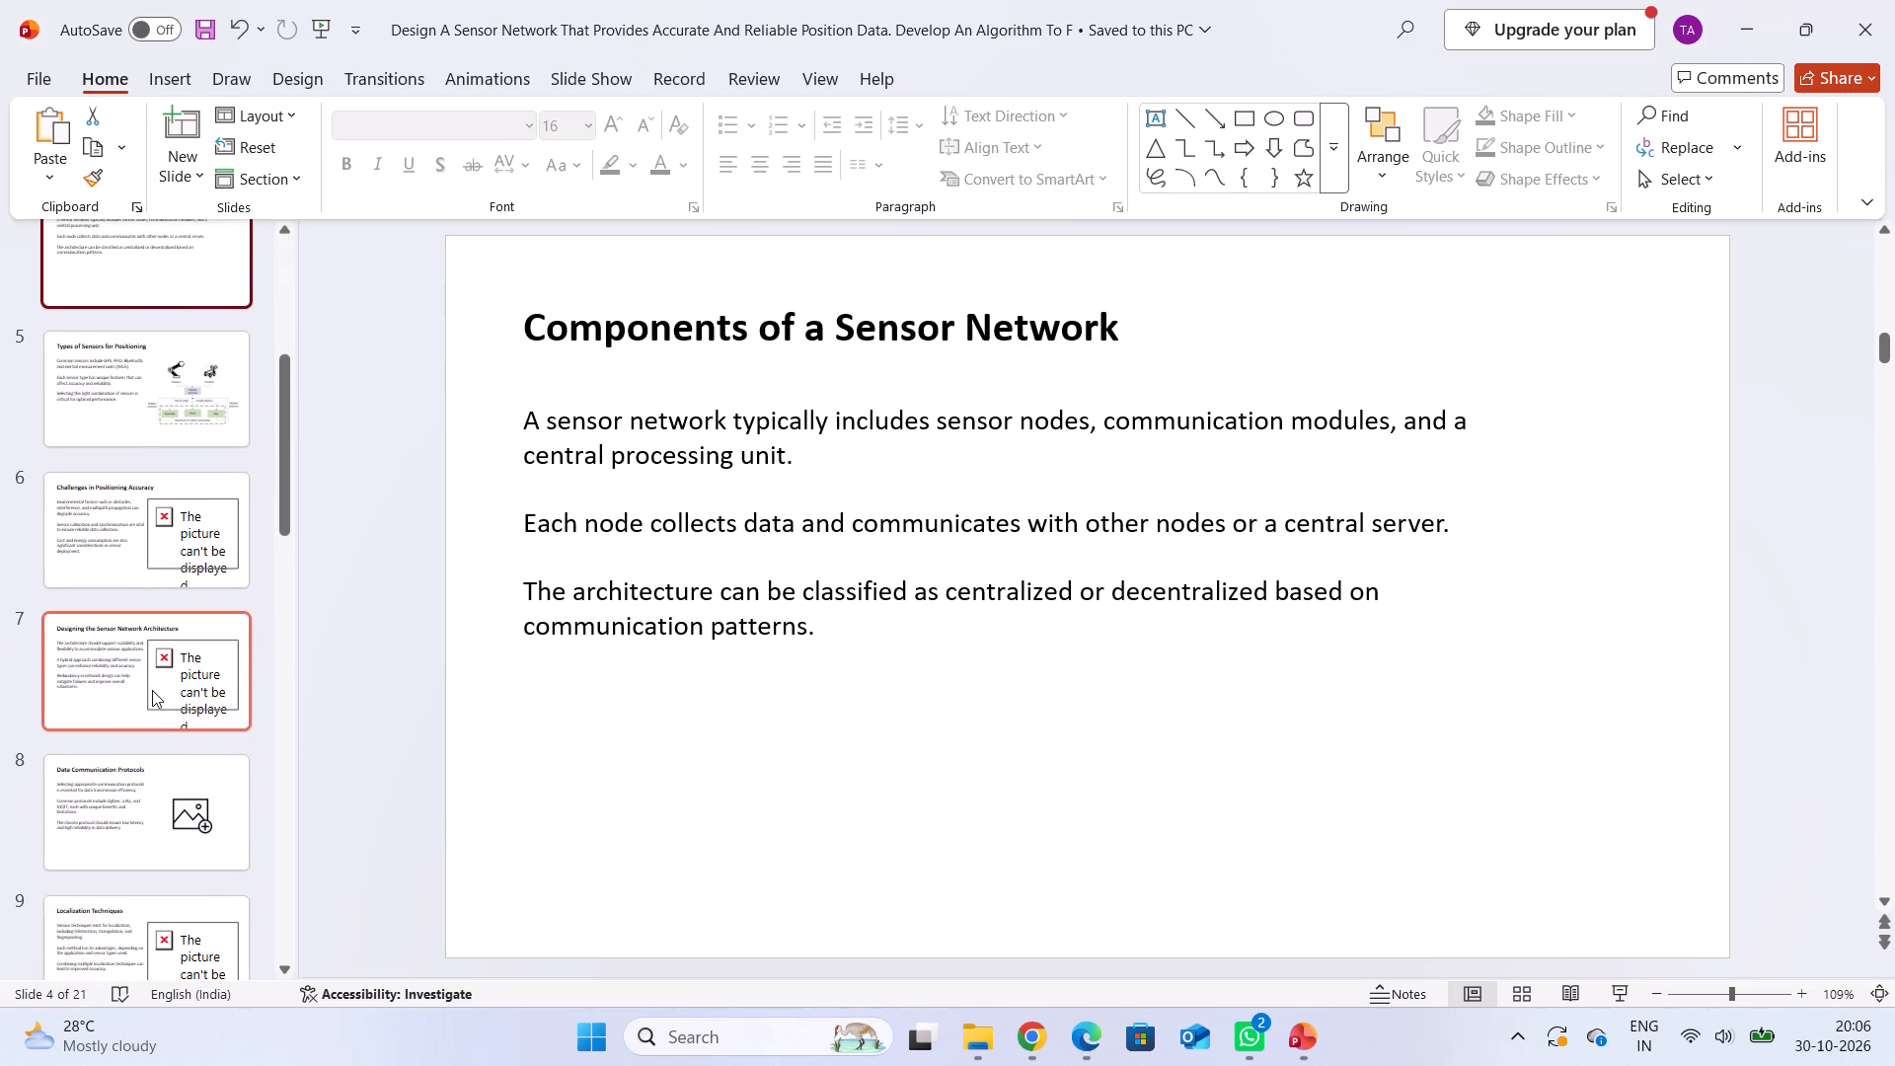
left_click(194, 524)
left_click(1257, 661)
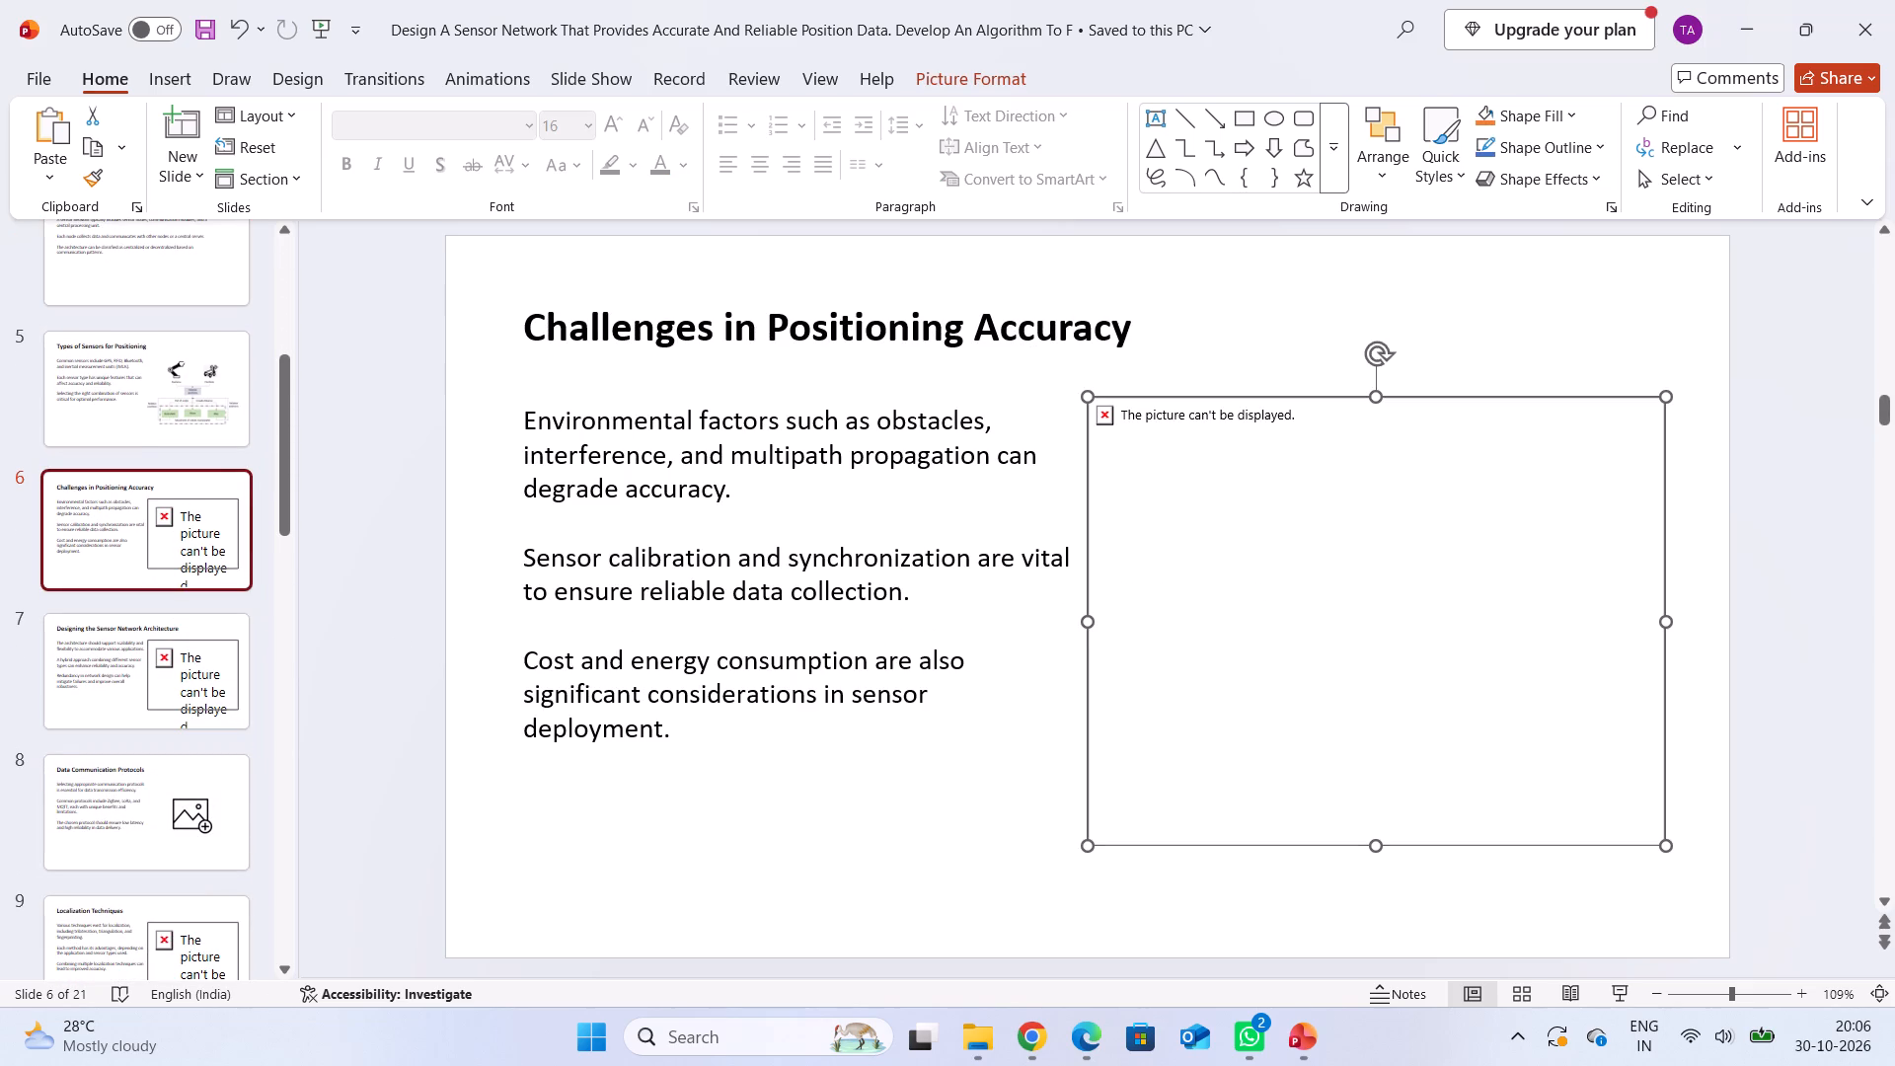
key("Delete")
left_click(927, 523)
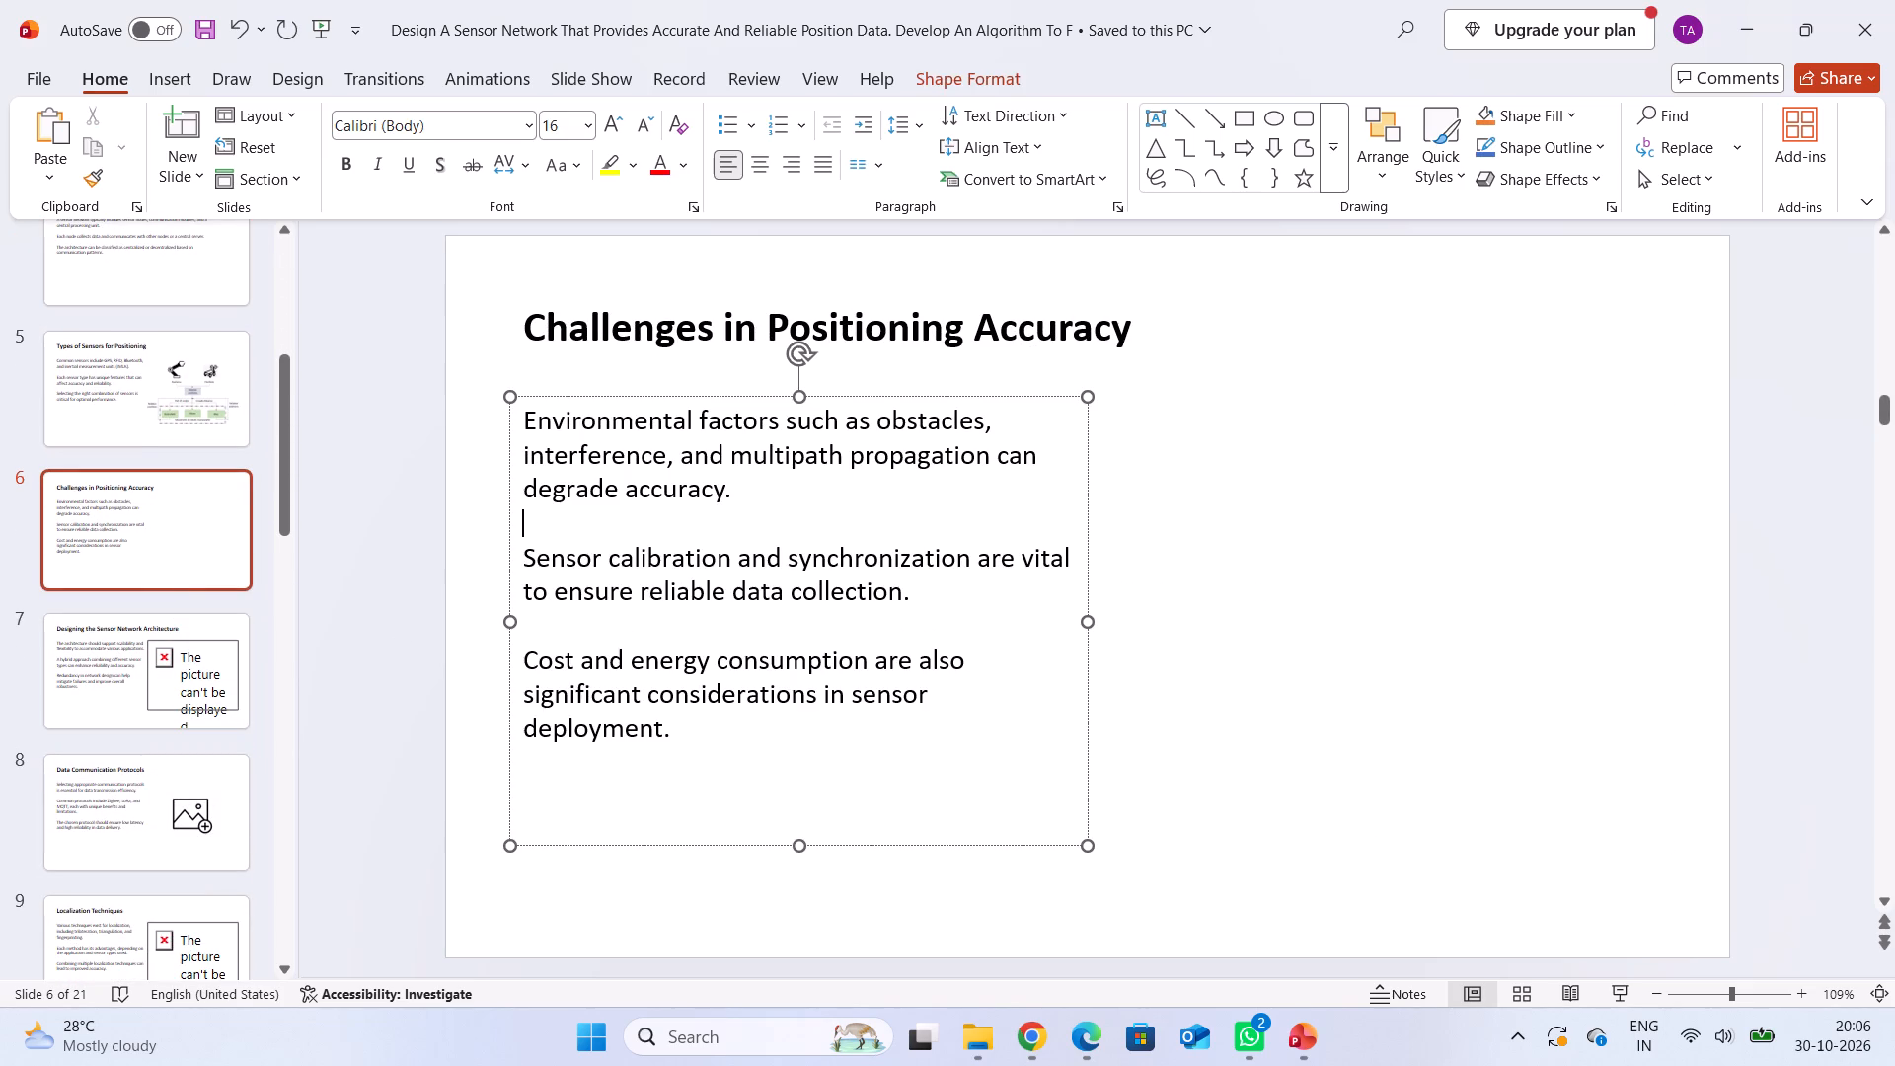
left_click_drag(1092, 617, 1549, 649)
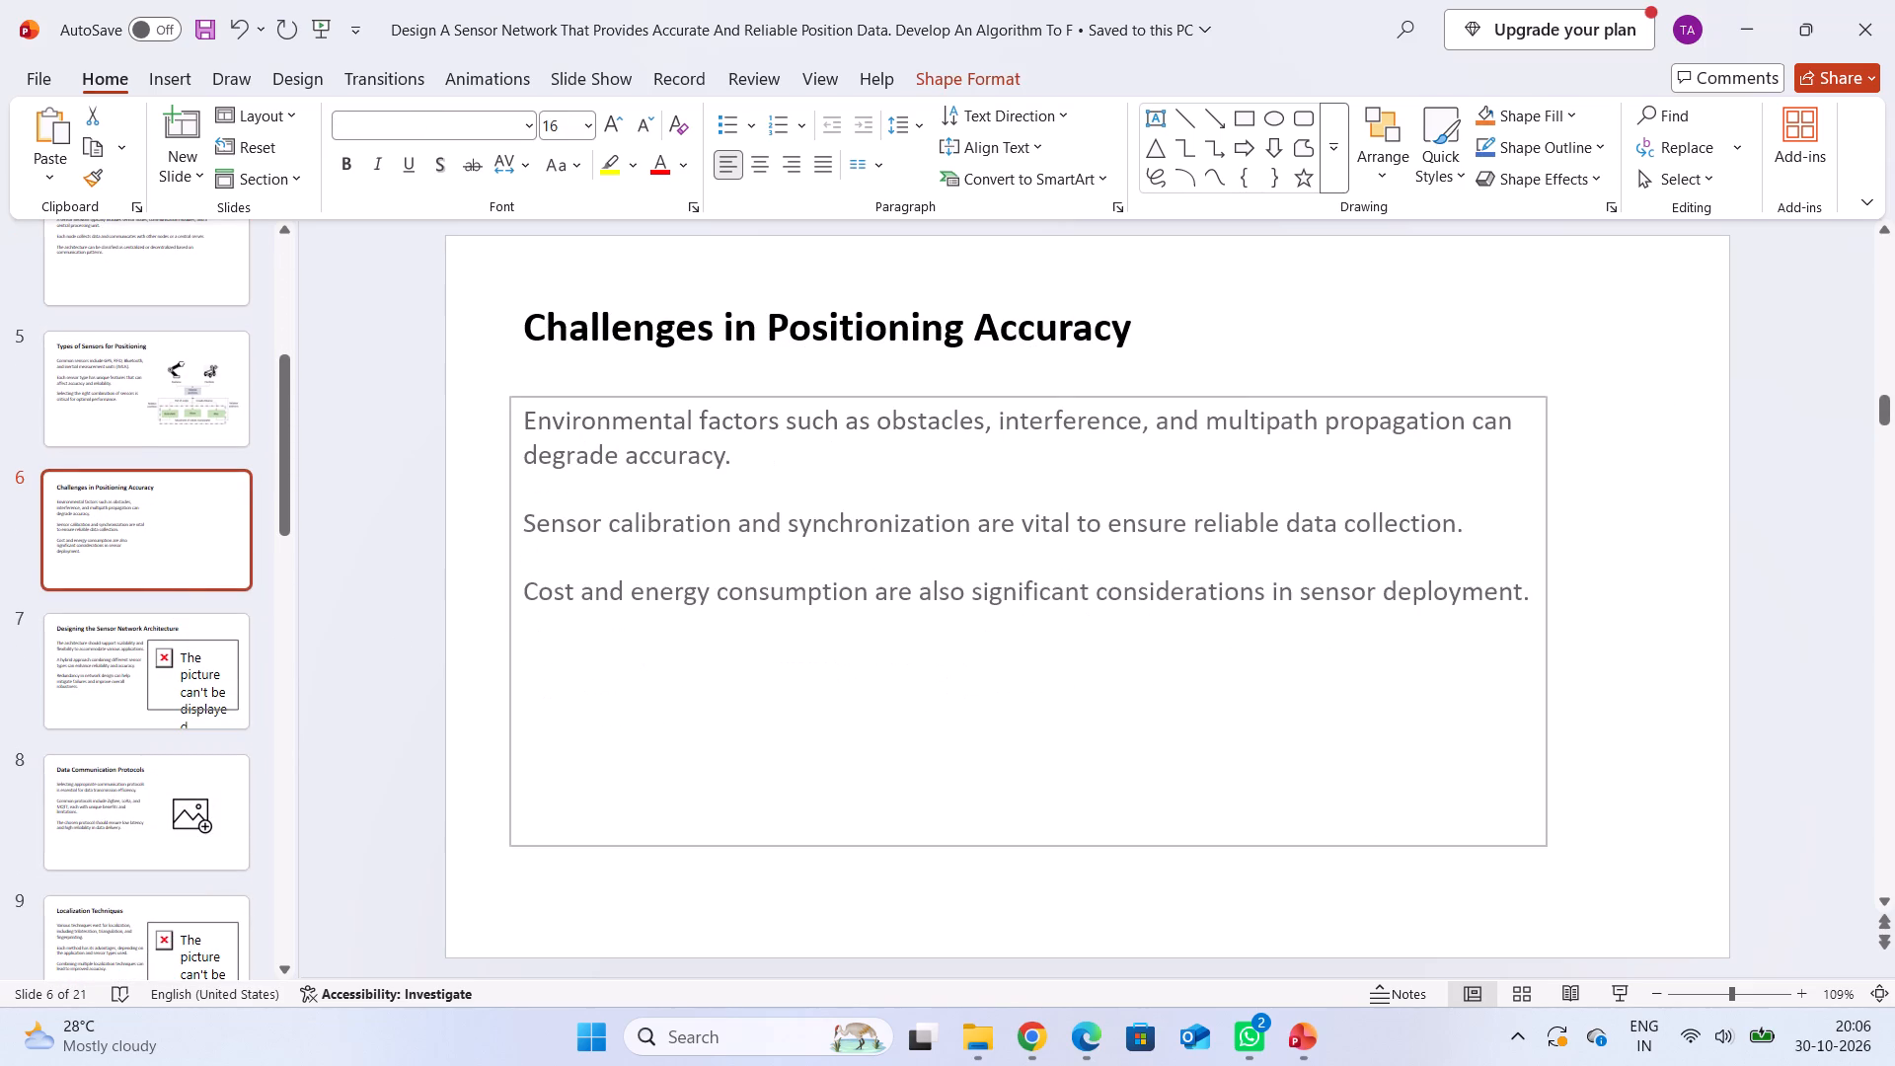
left_click_drag(1549, 649, 1552, 647)
Delete the broken picture on slide 7, "Designing the Sensor Network Architecture", and widen the body text box across the freed space.
left_click(227, 666)
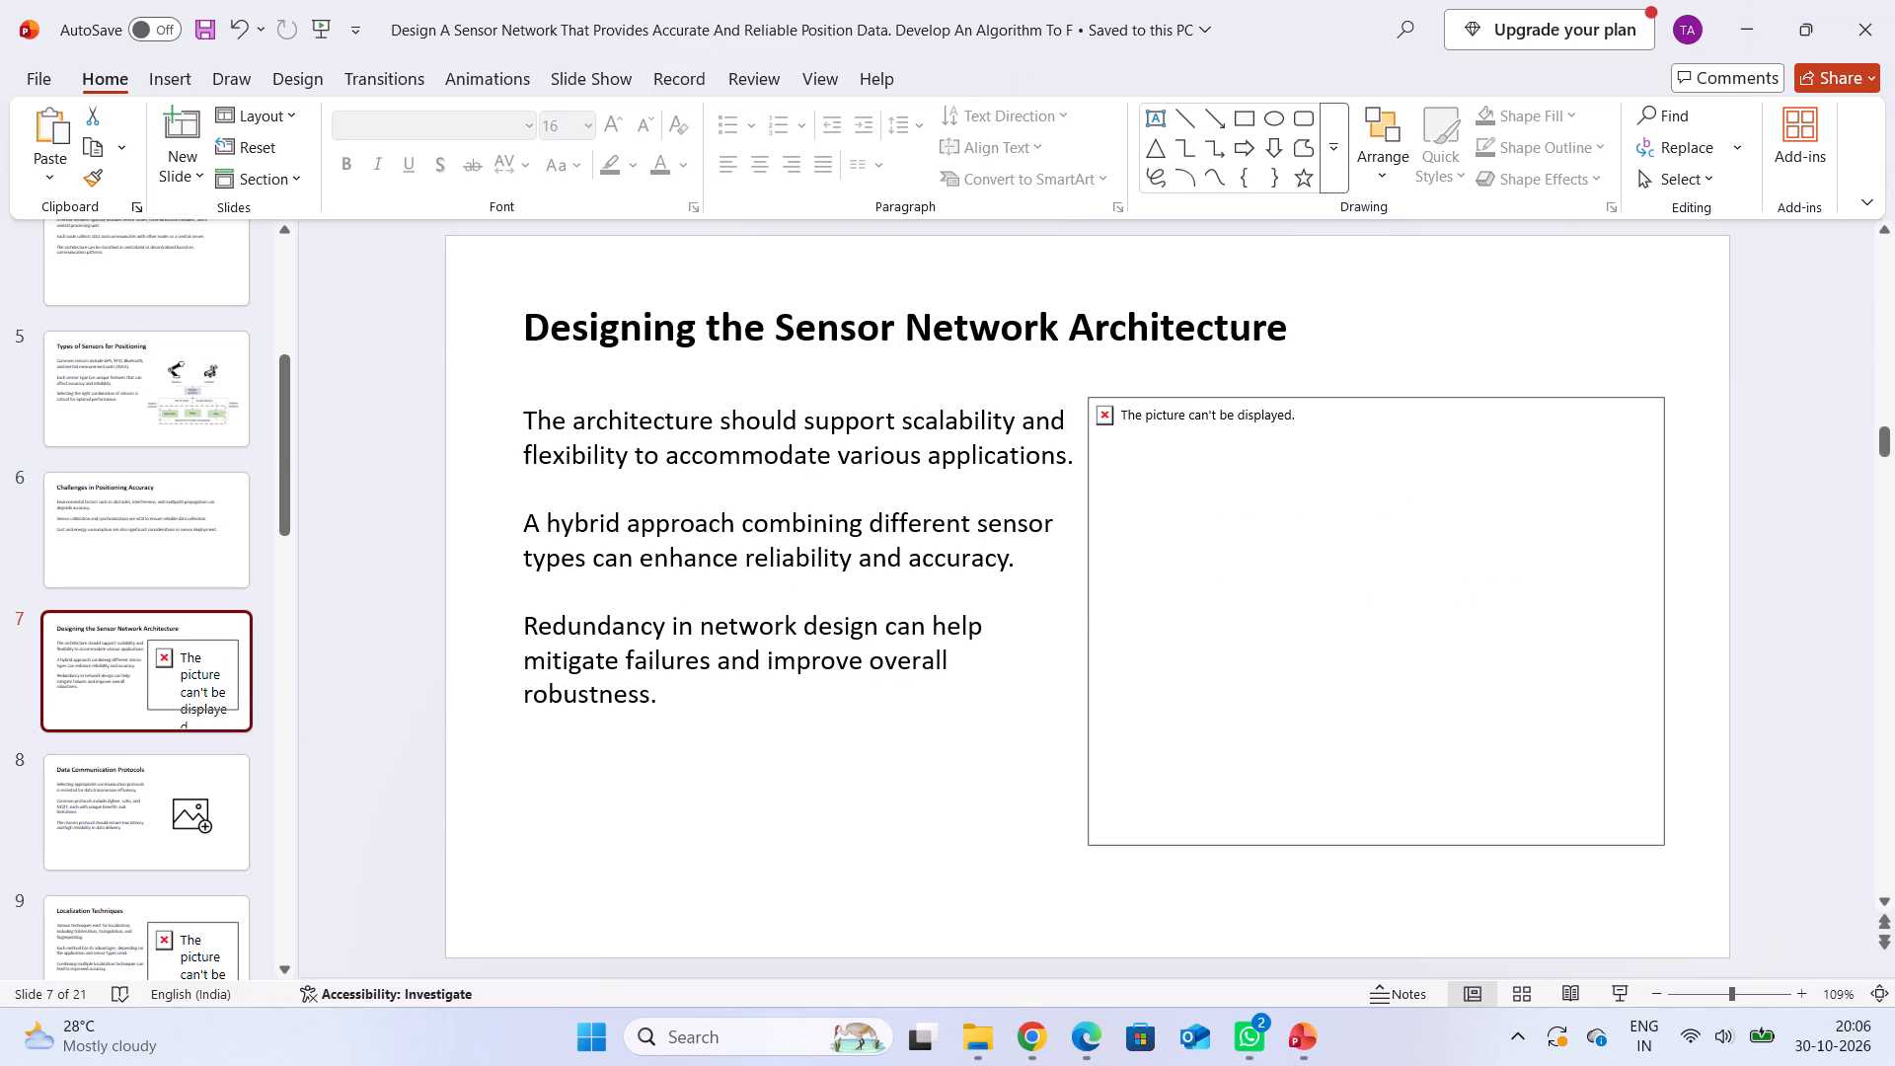
left_click(1434, 653)
key("Delete")
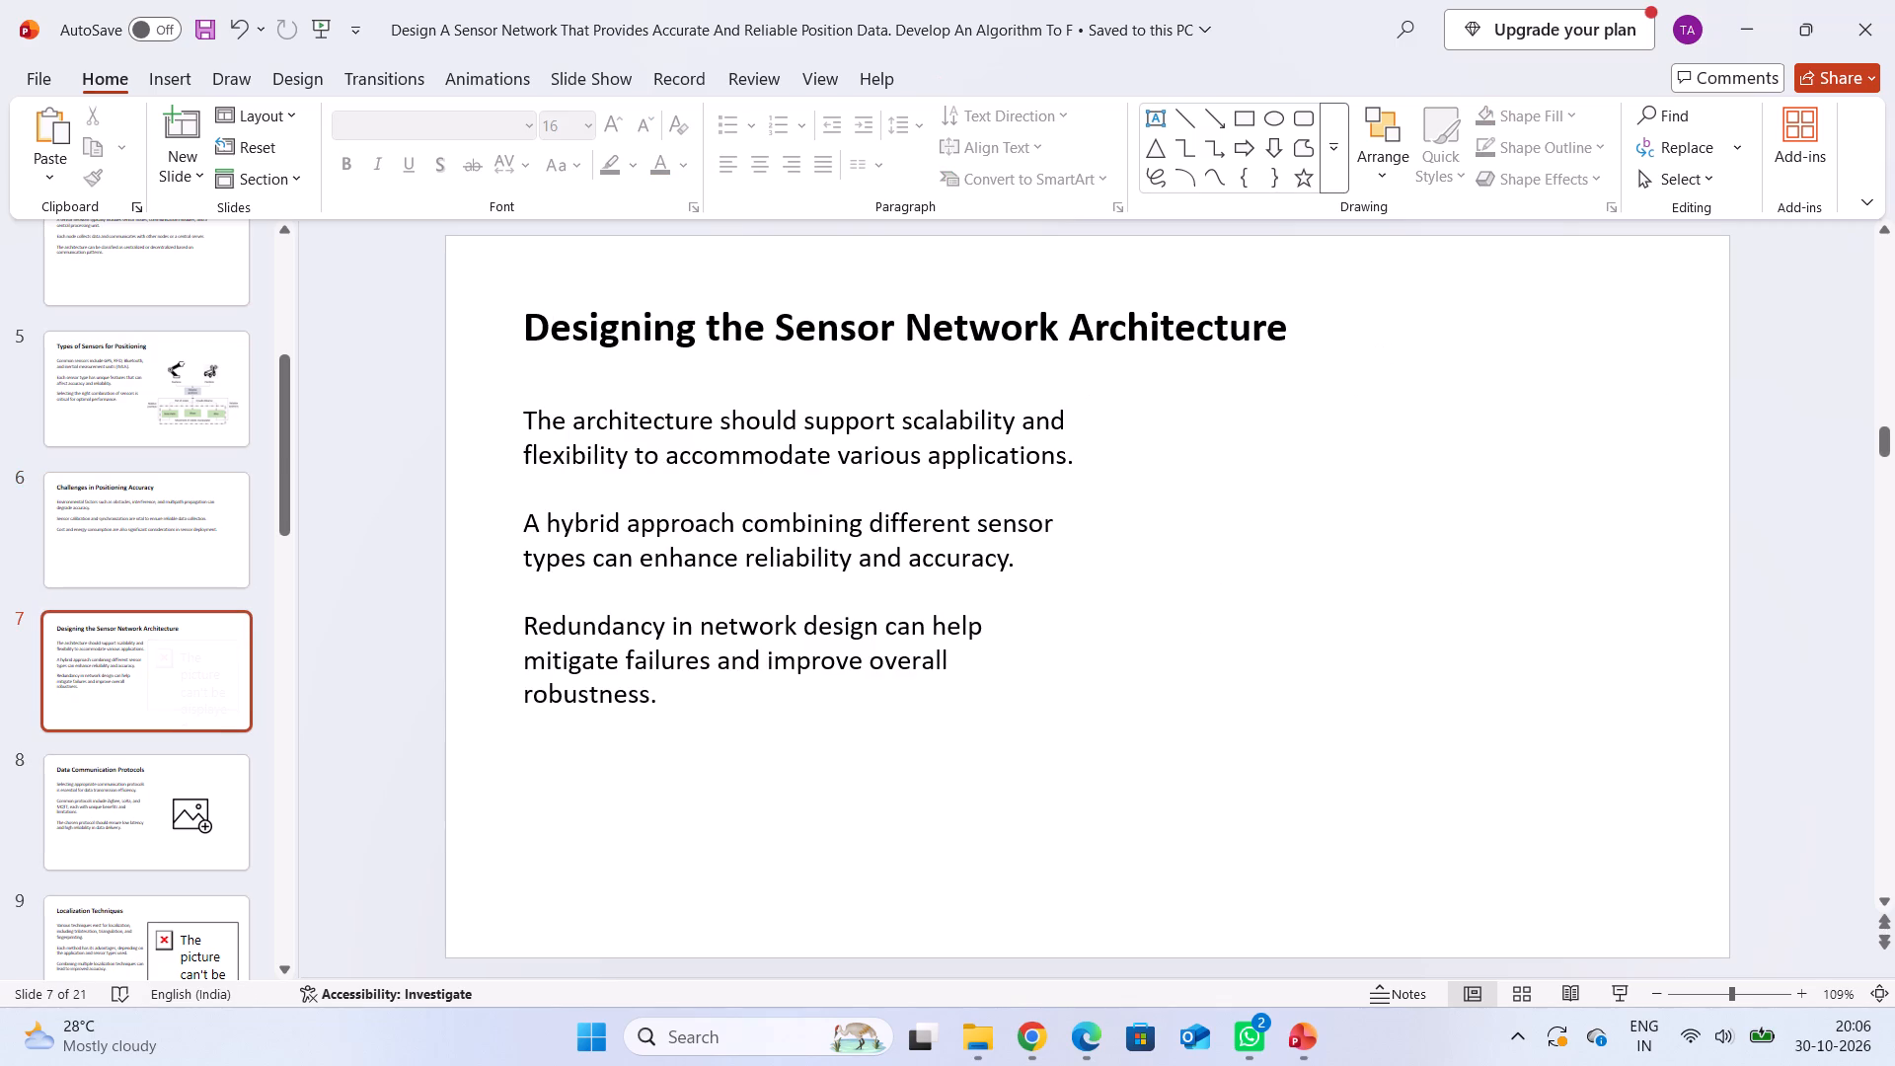
left_click(786, 526)
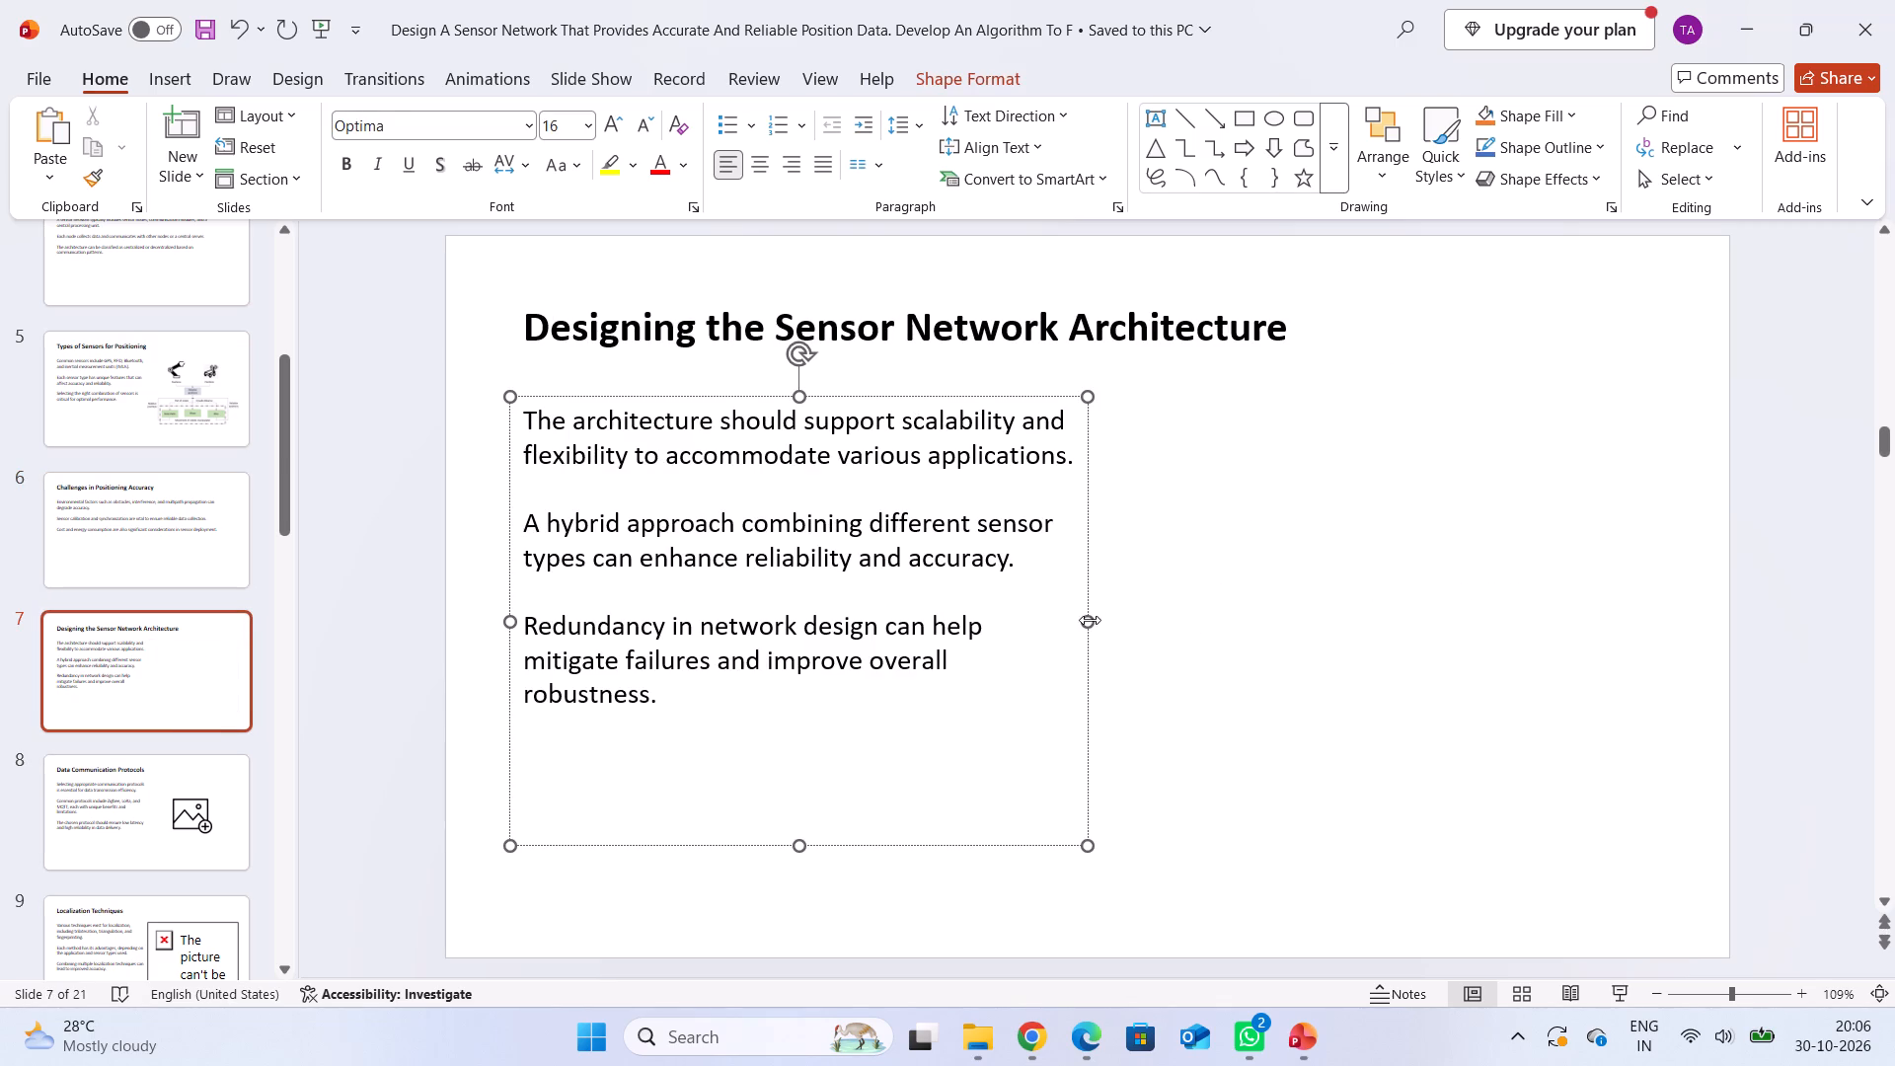
left_click_drag(1090, 620, 1550, 611)
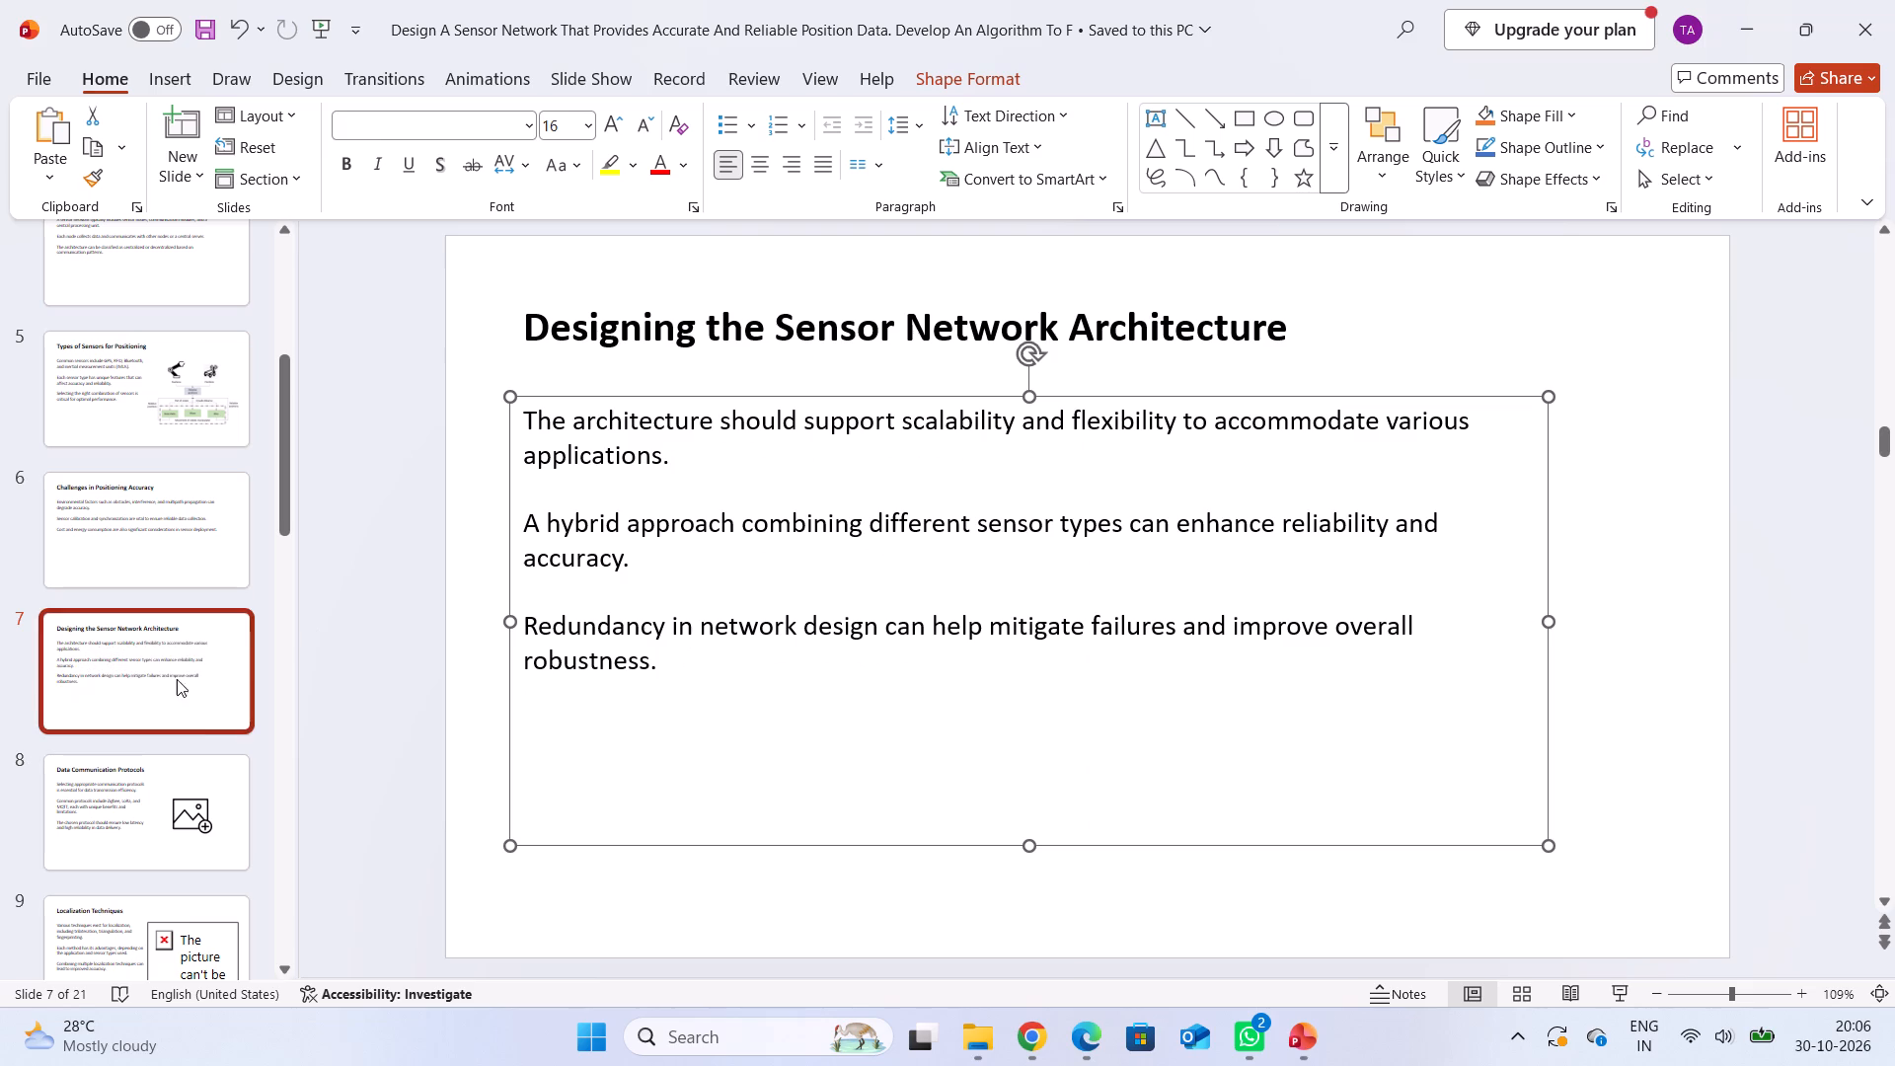
Delete the placeholder picture on slide 8, "Data Communication Protocols", and widen the body text box across the freed space.
left_click(203, 777)
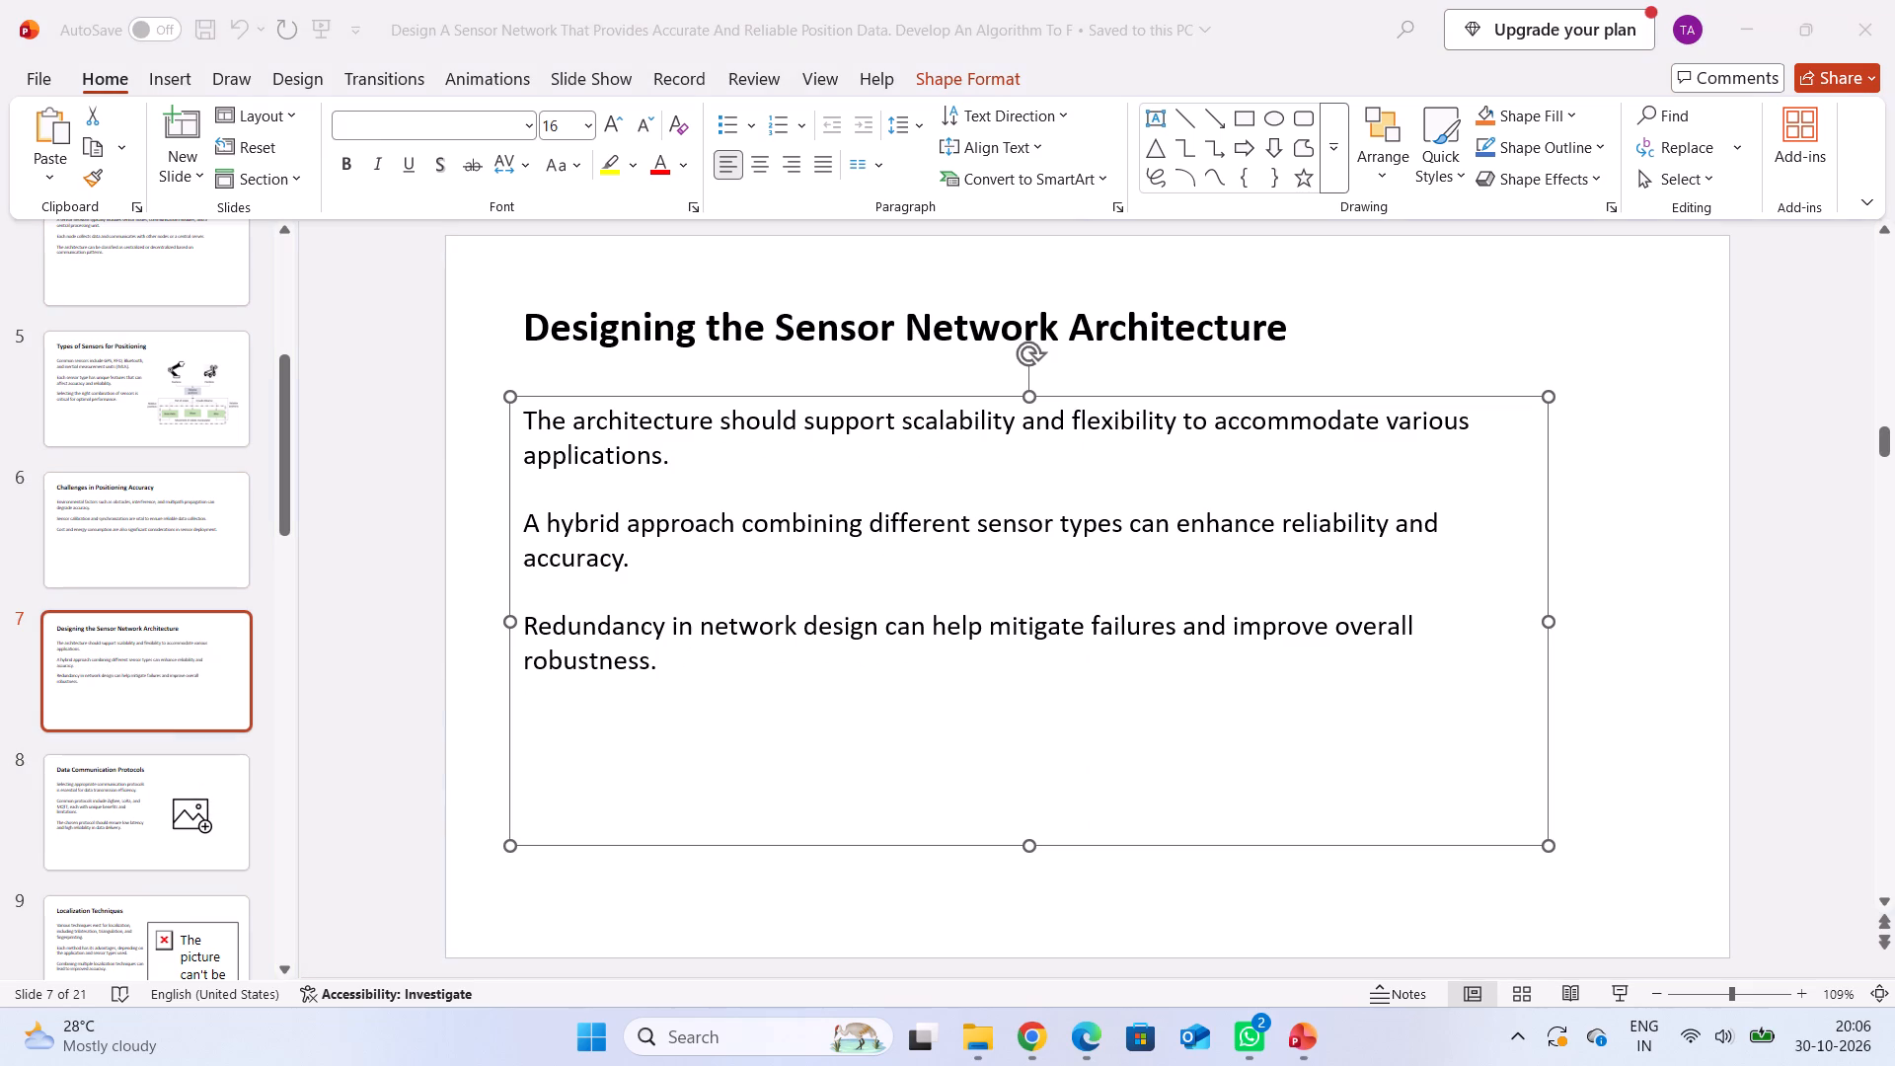
left_click(193, 814)
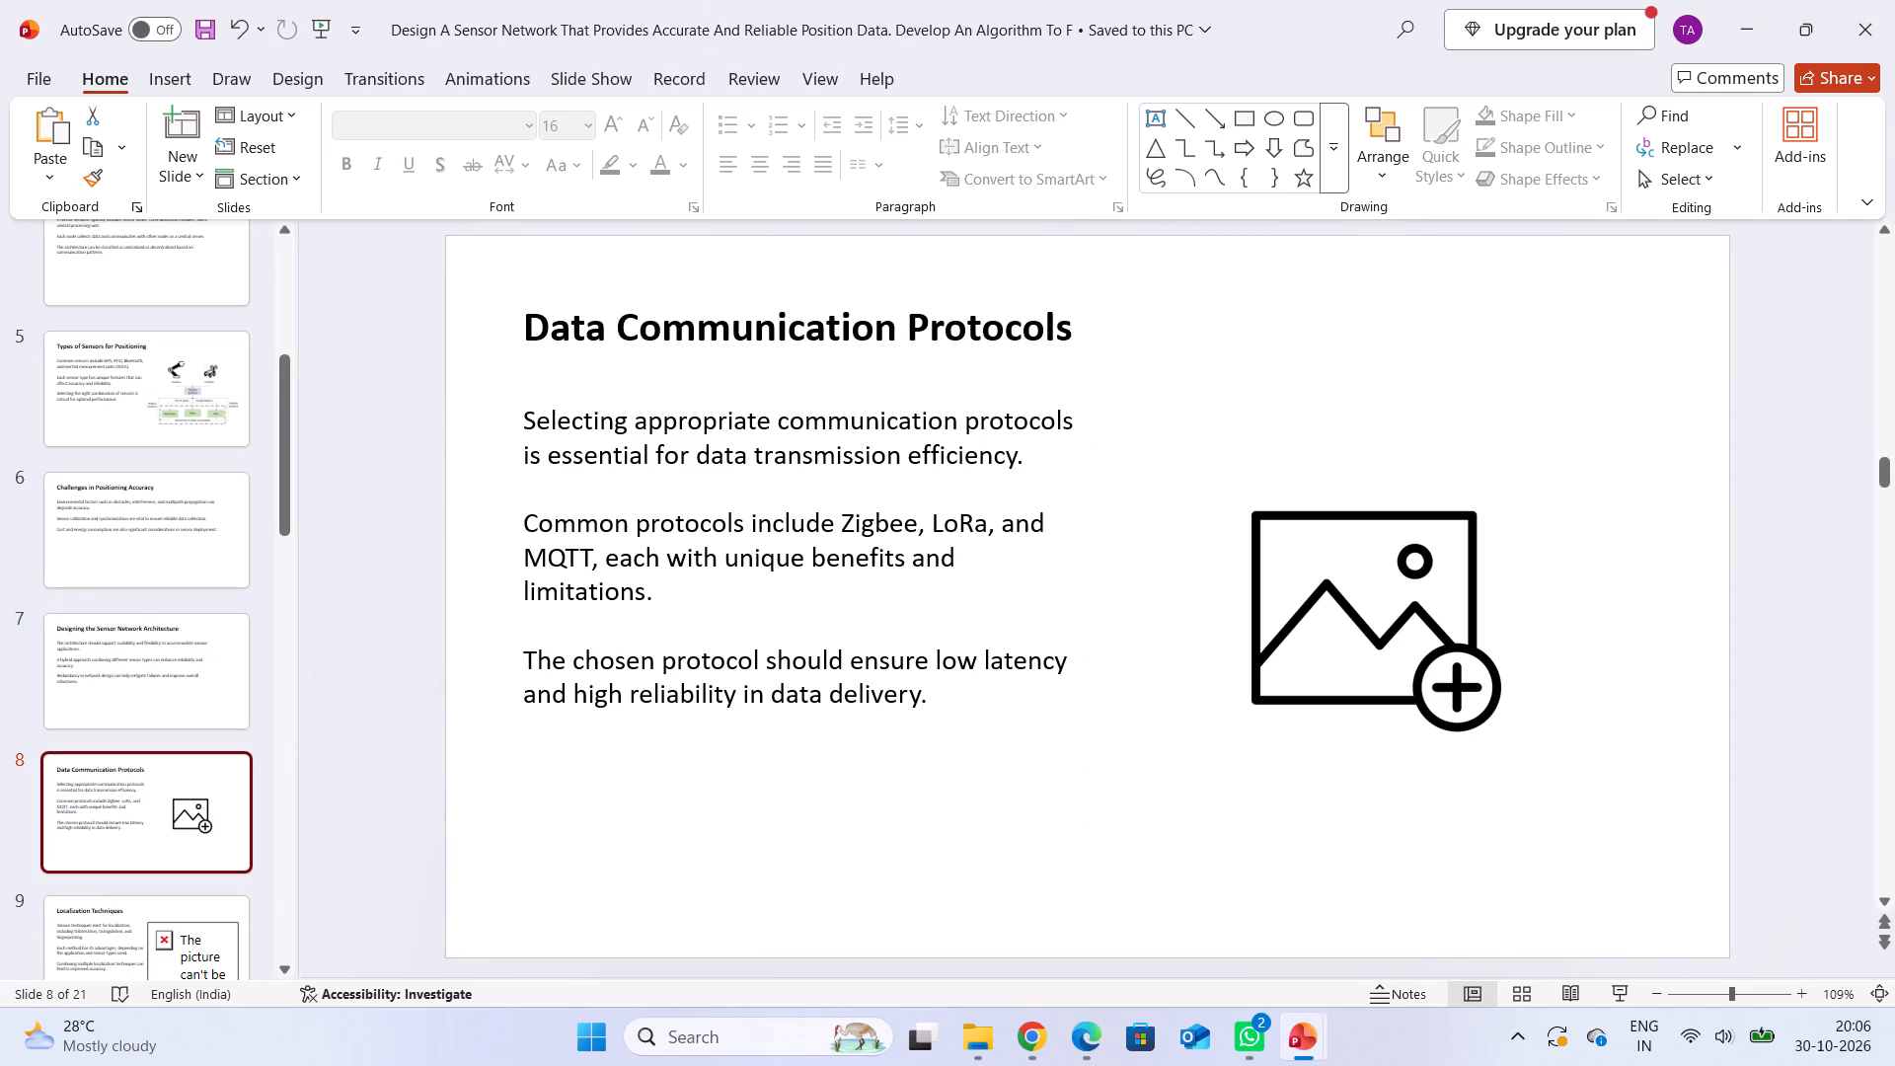
left_click(1397, 622)
key("Delete")
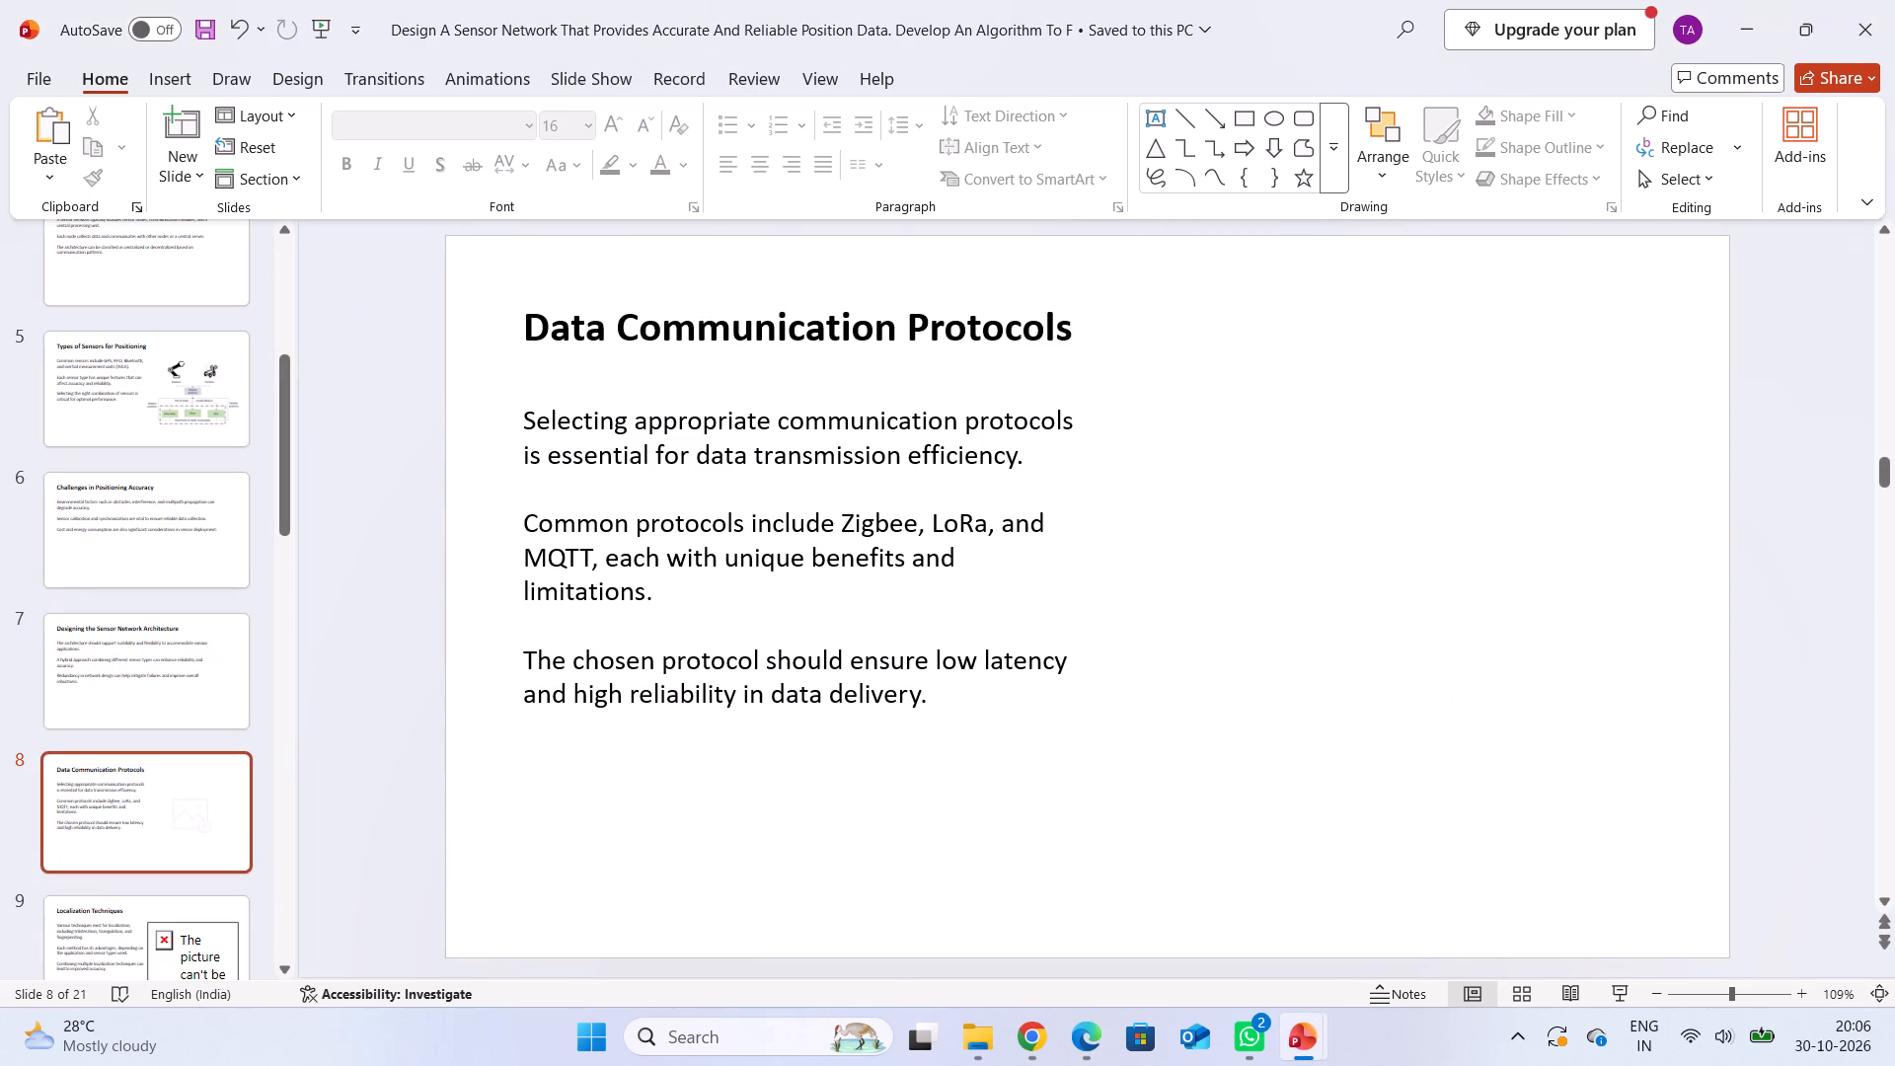
left_click(952, 585)
left_click_drag(1095, 622, 1544, 647)
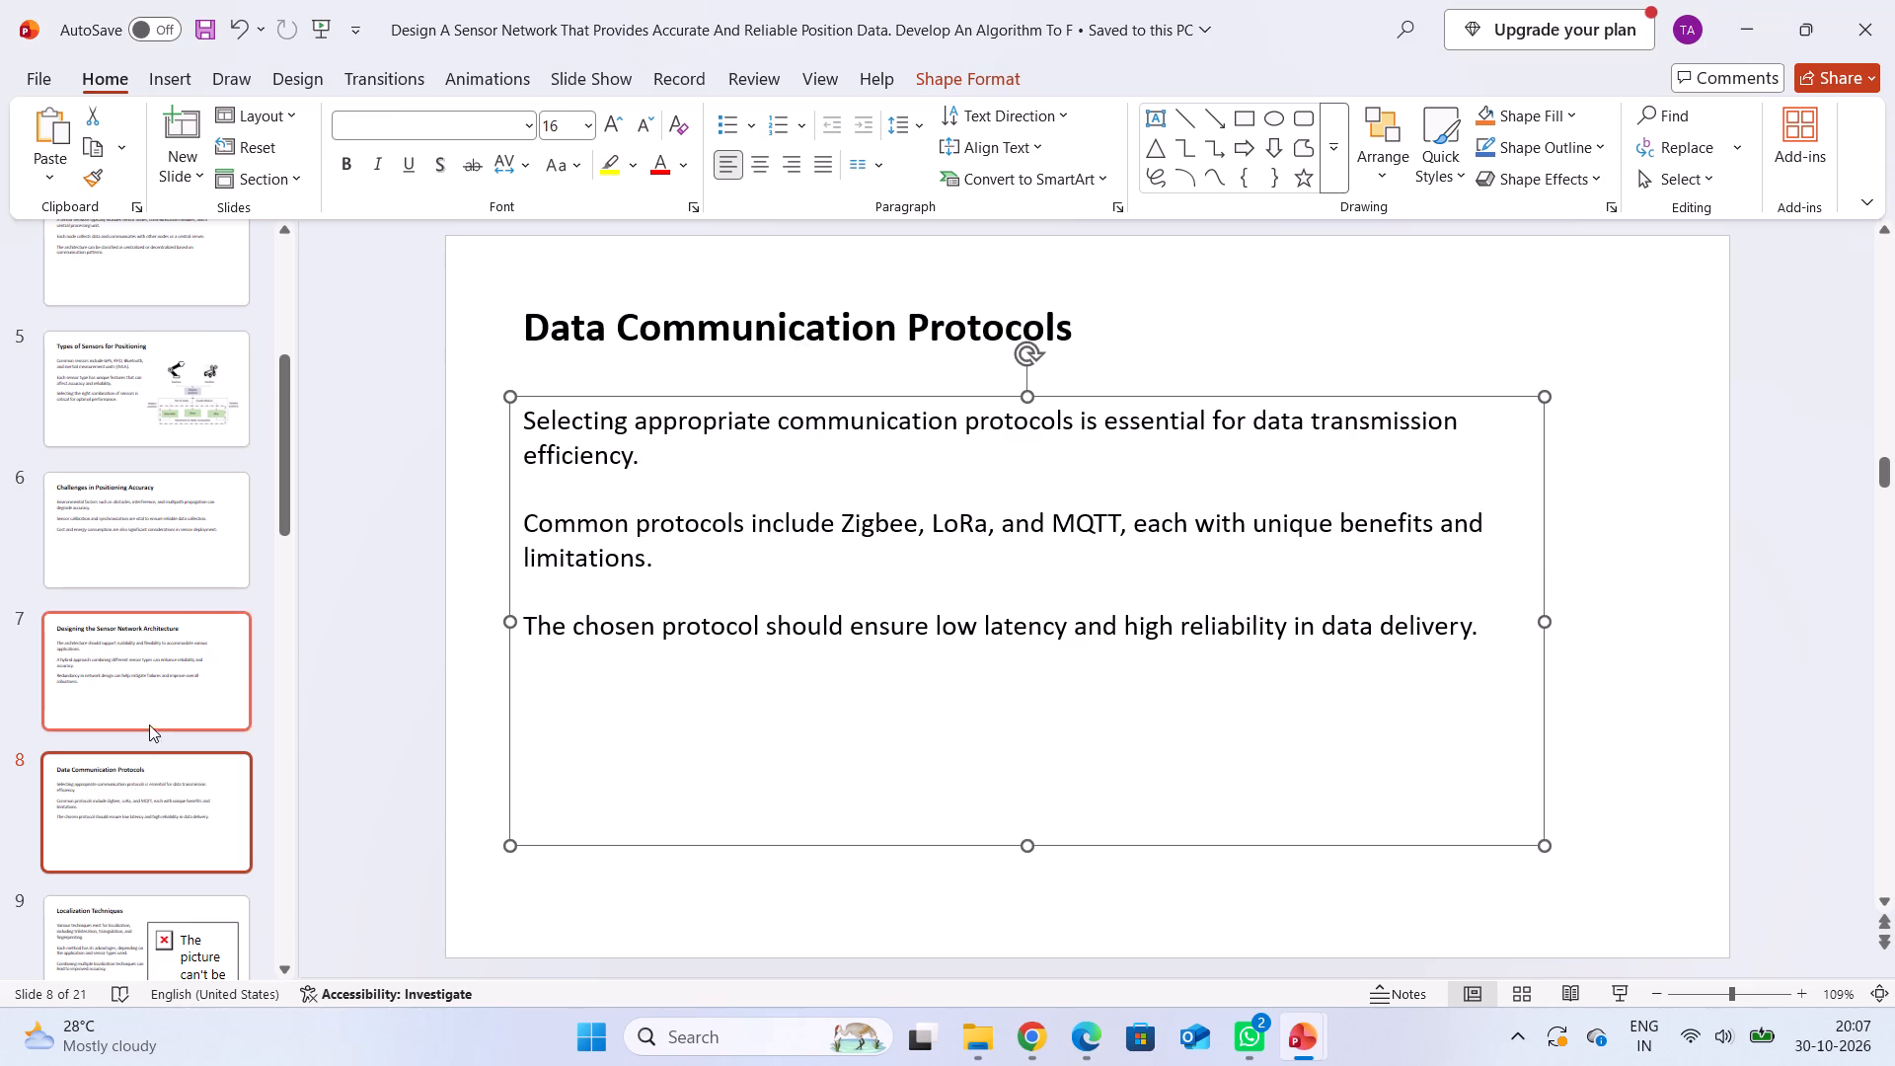
Delete the broken picture on slide 9, "Localization Techniques", and widen the body text box across the freed space.
scroll(143, 730, "down", 1)
left_click(143, 730)
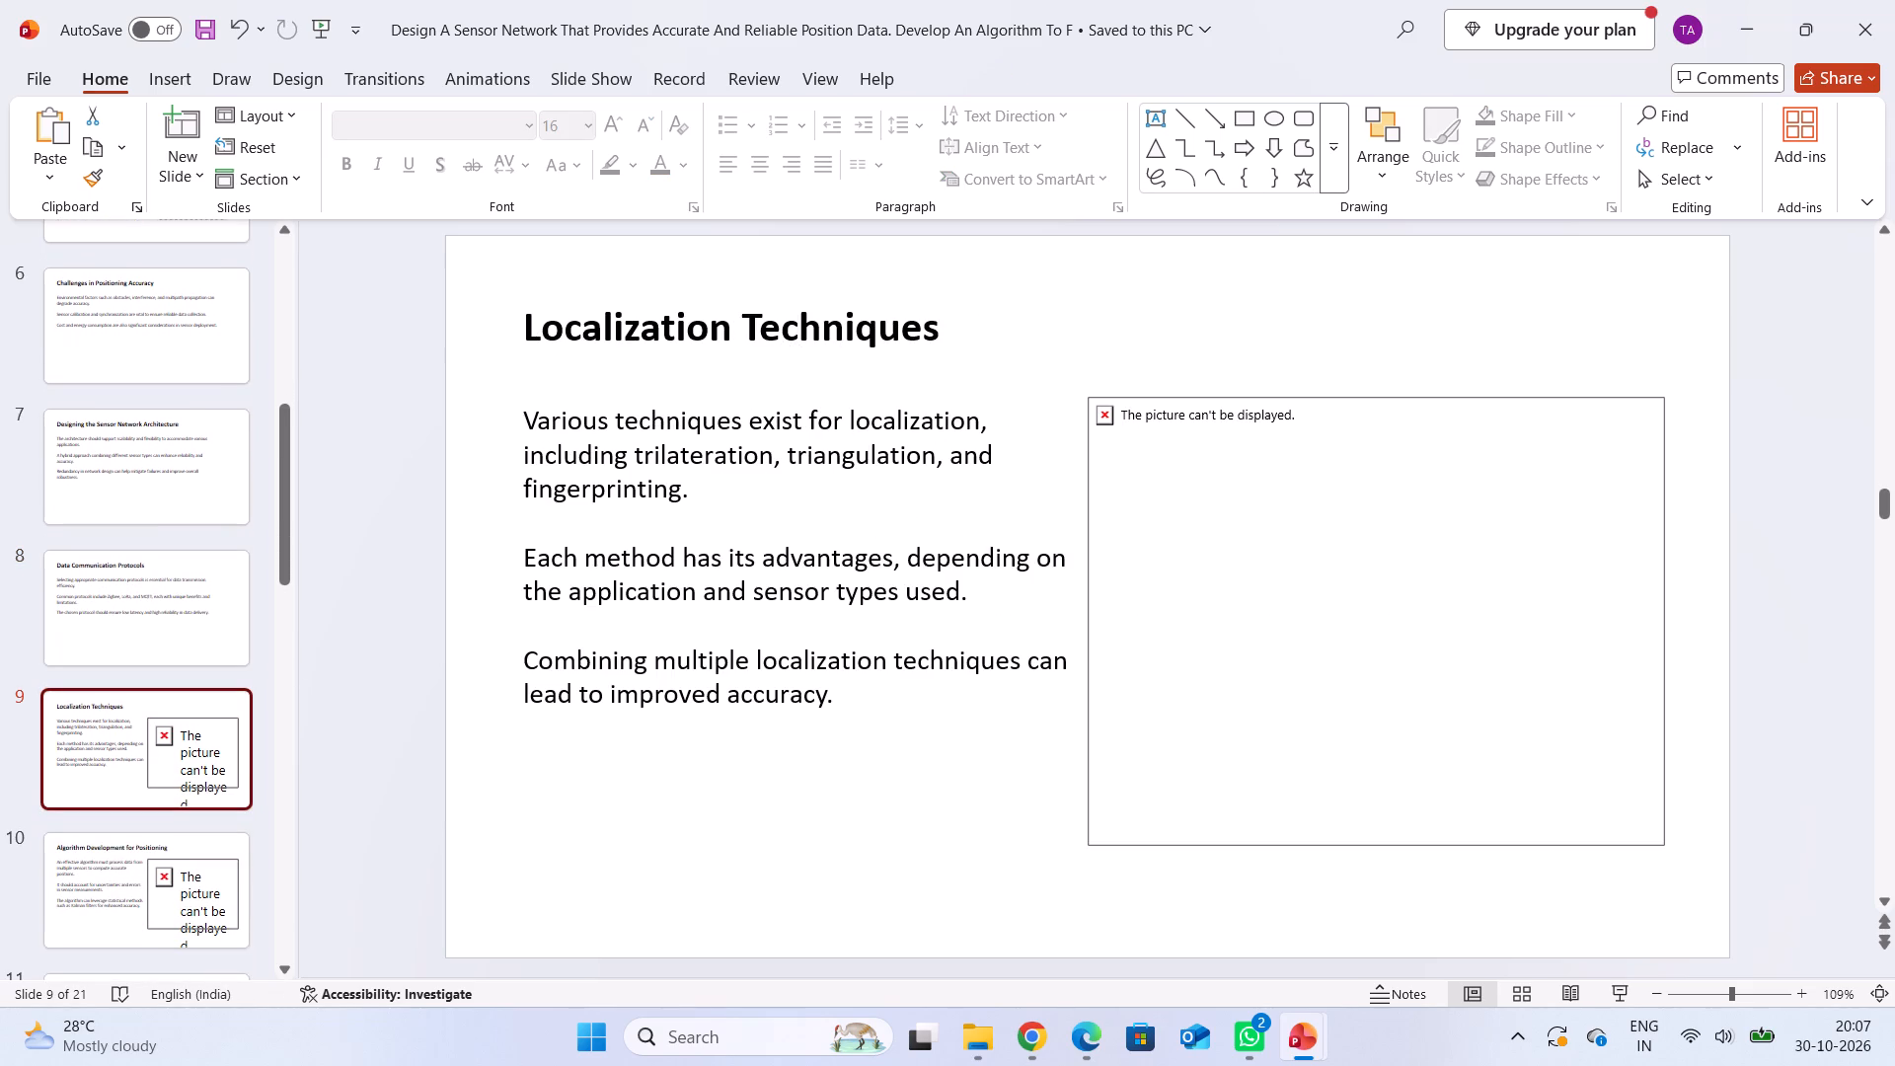
left_click(1341, 683)
key("Delete")
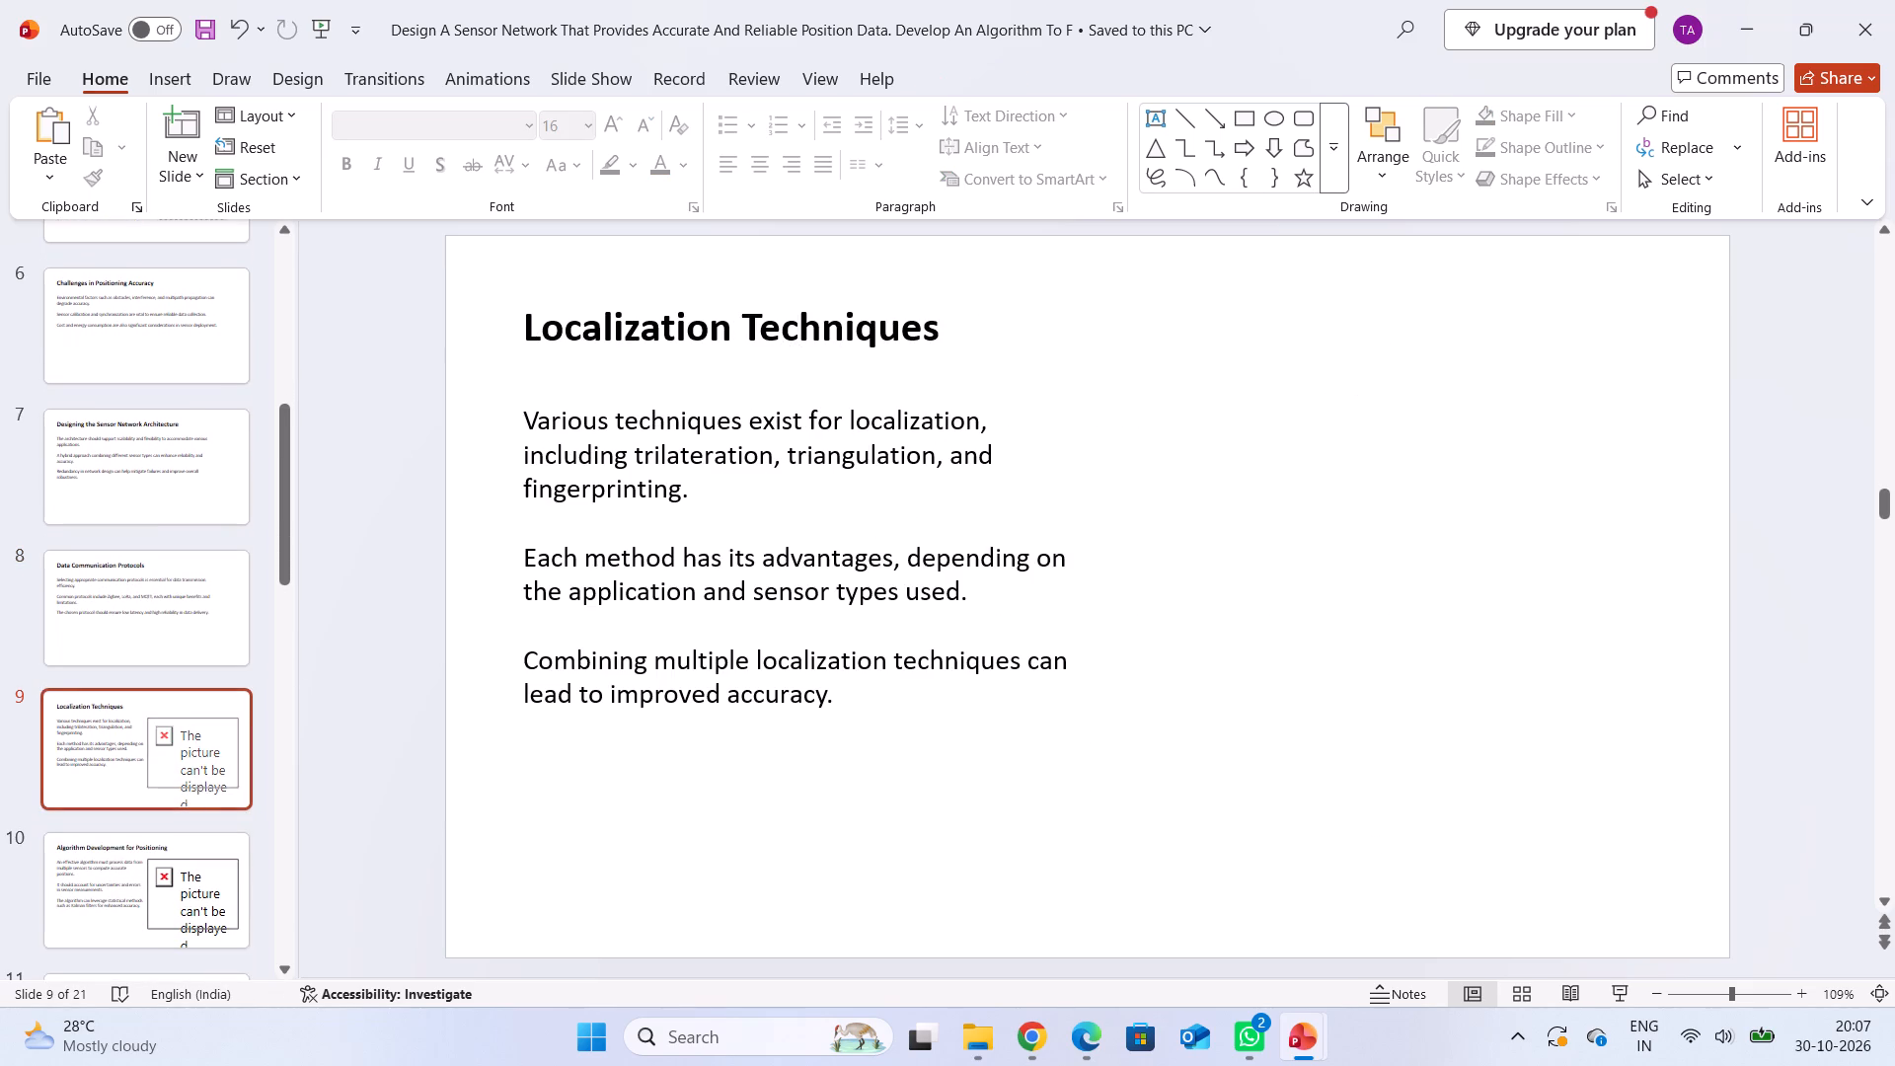
left_click(1053, 594)
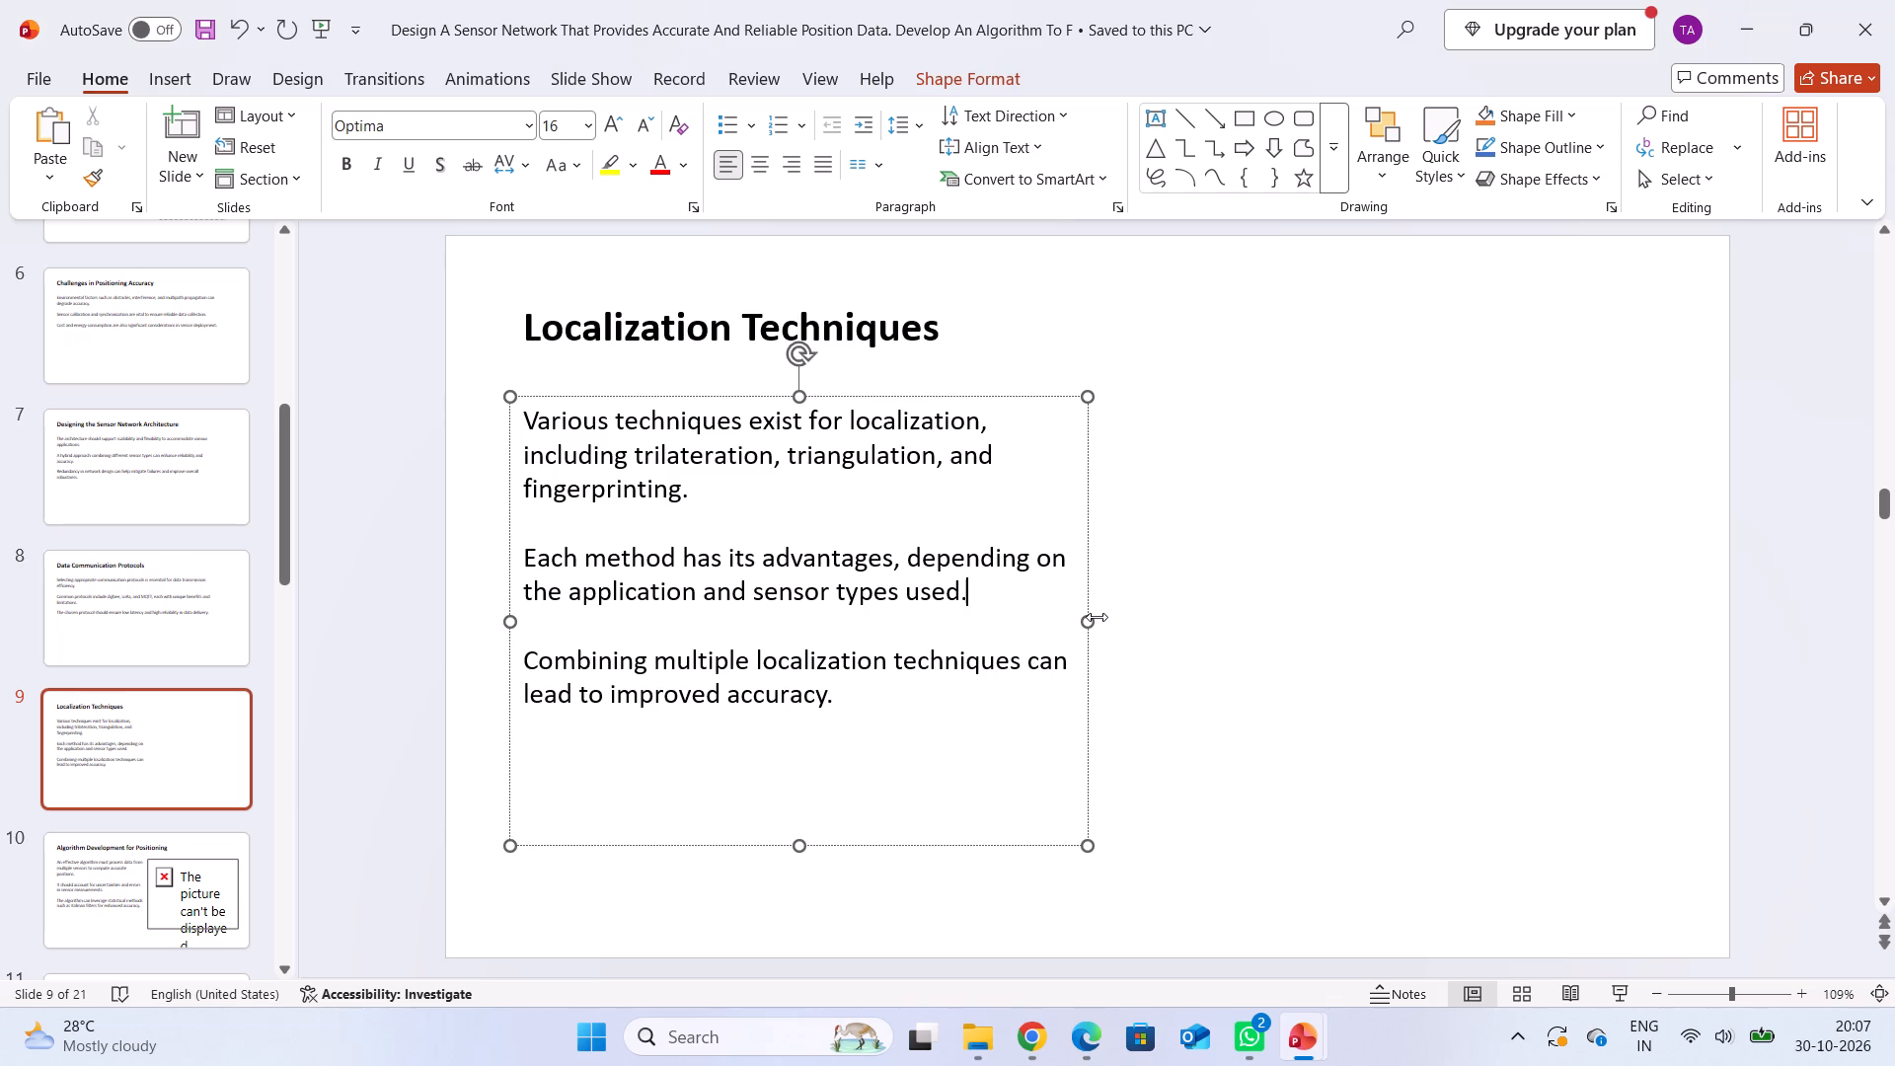
left_click_drag(1097, 617, 1532, 619)
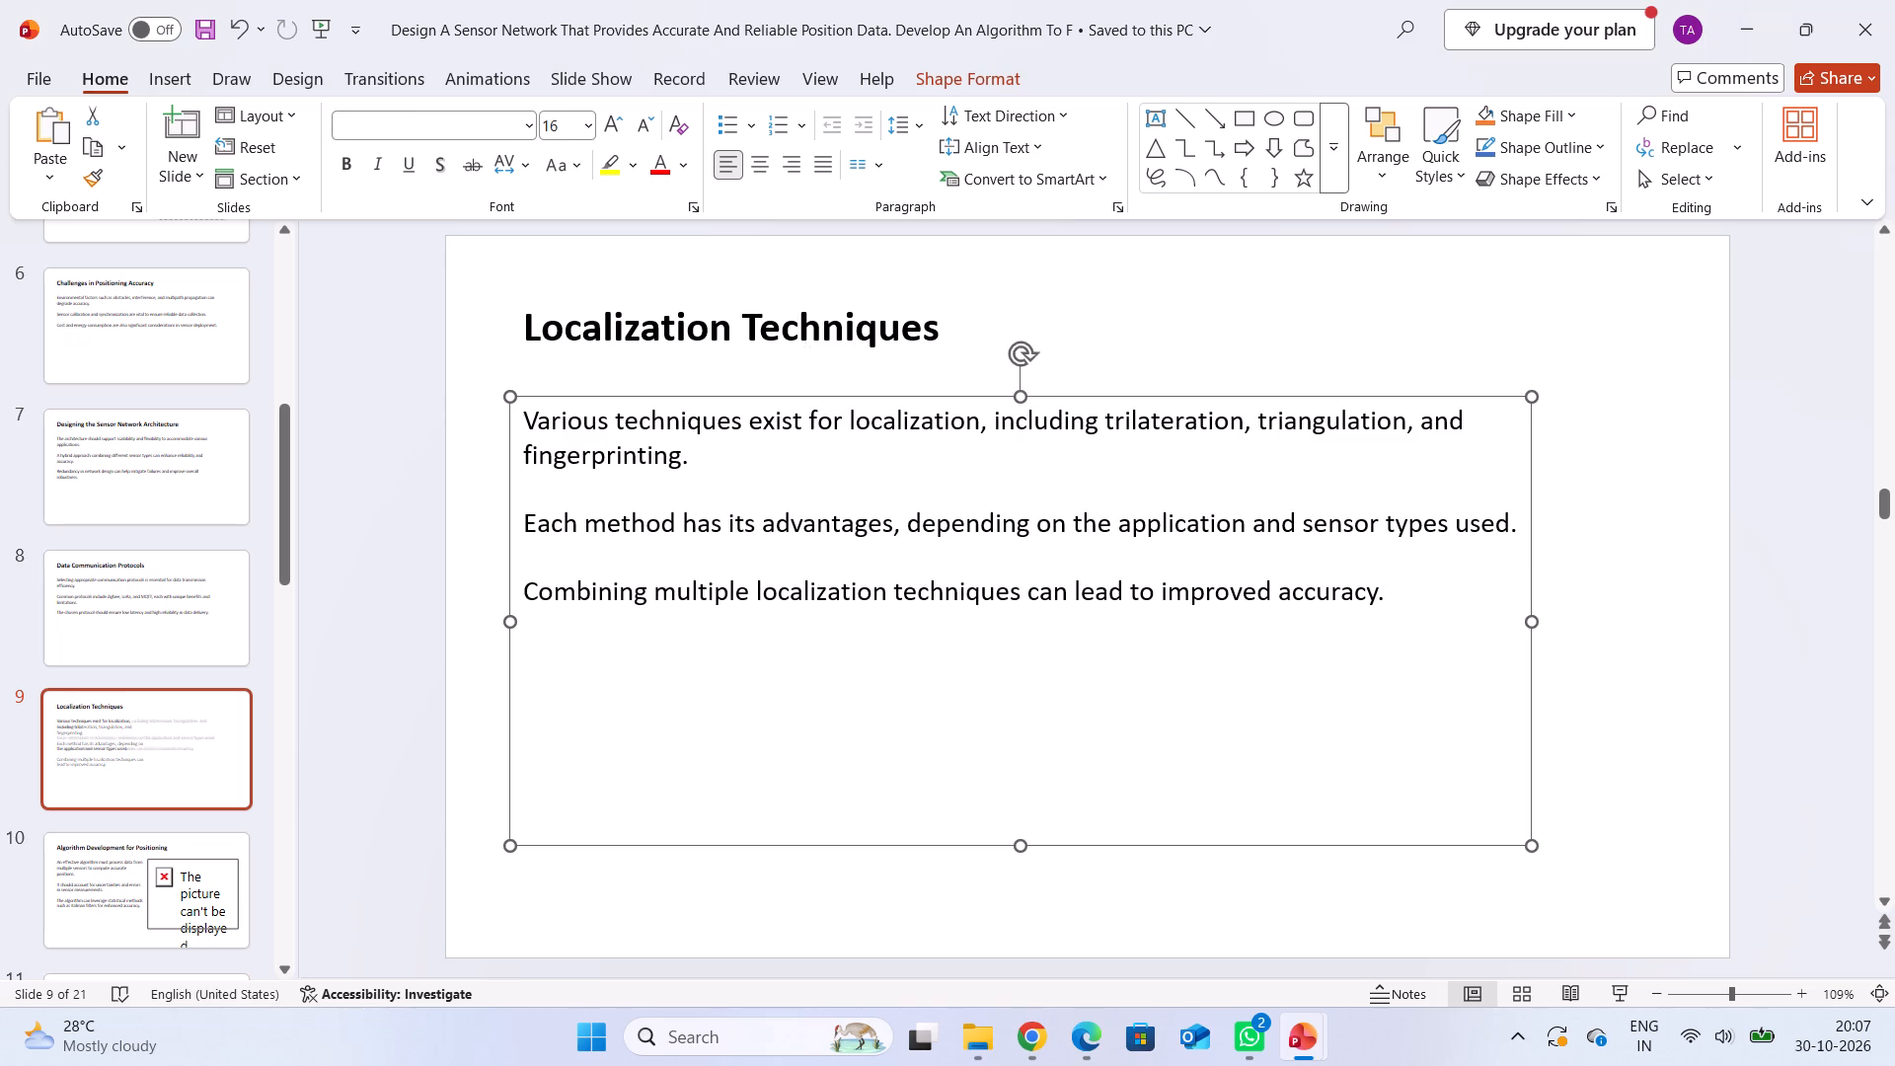
Delete the broken picture on slide 10, "Algorithm Development for Positioning", and widen the body text box across the freed space.
scroll(216, 654, "down", 1)
left_click(195, 787)
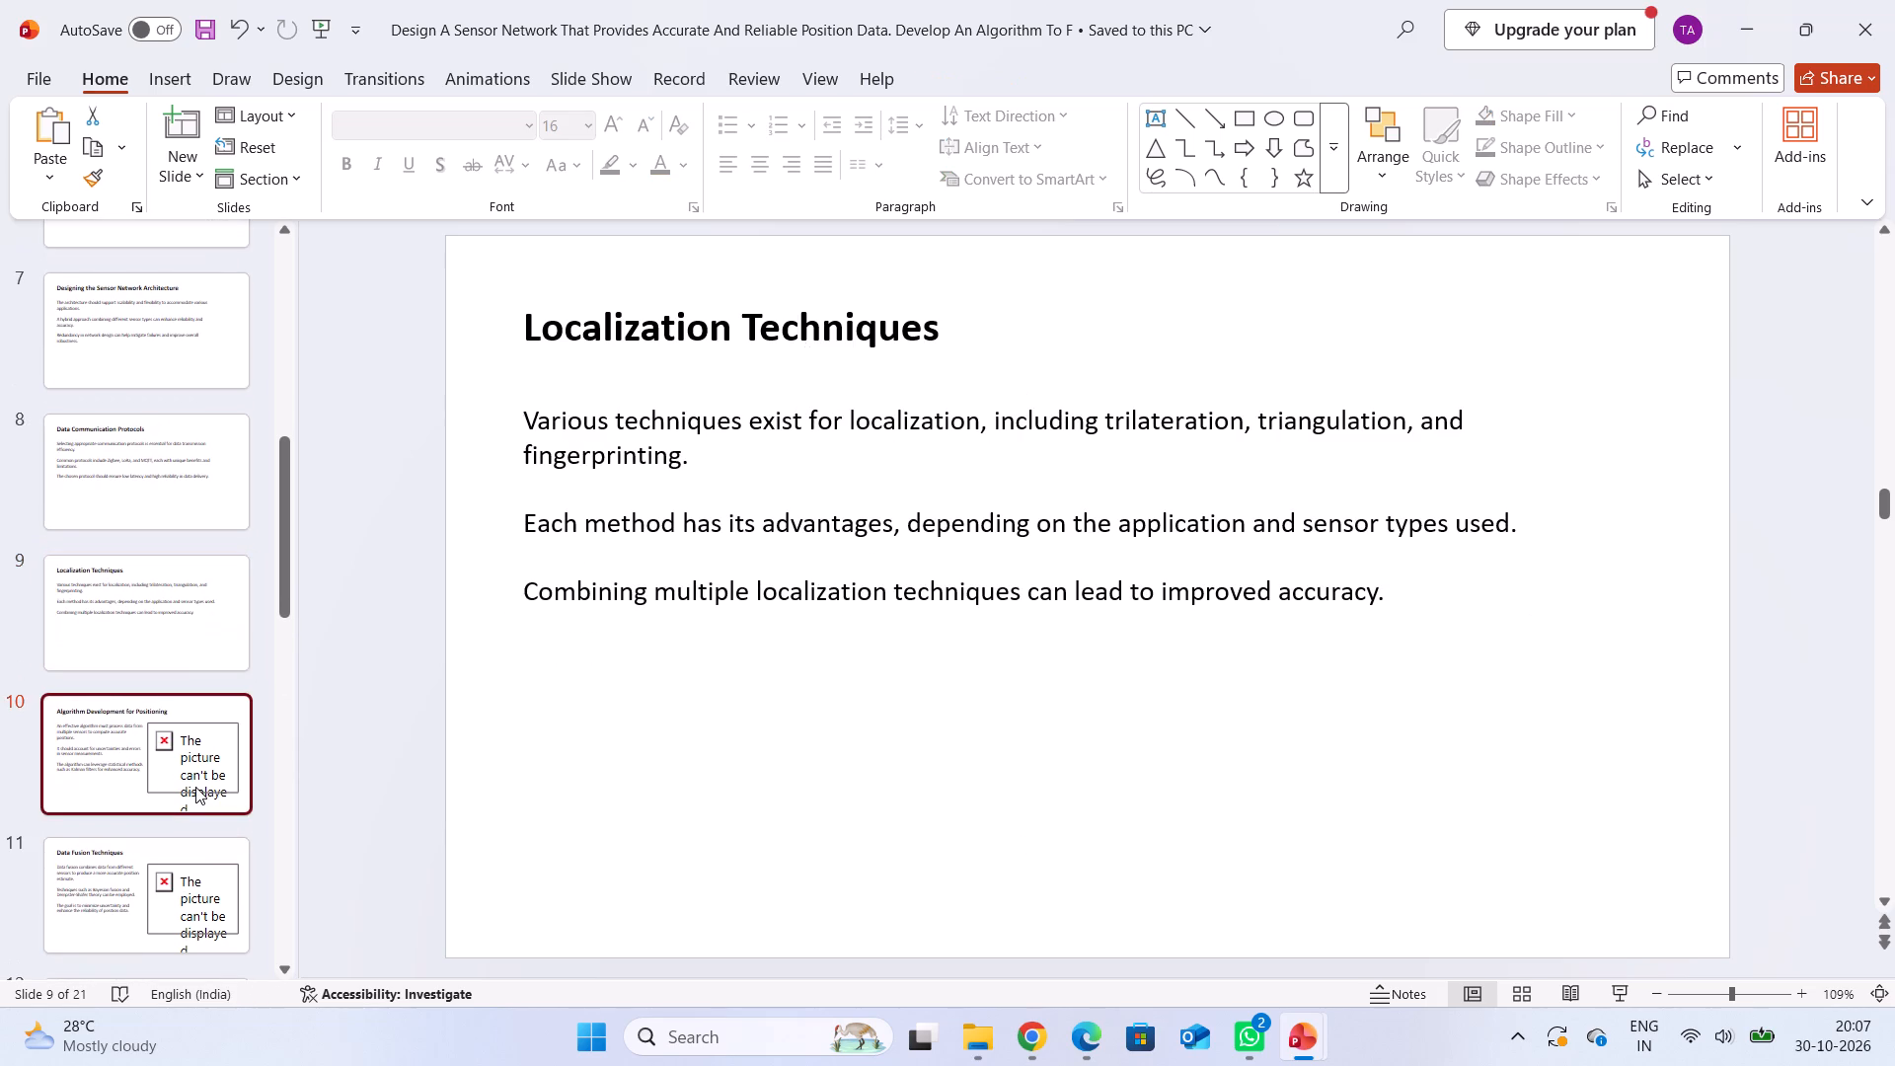
left_click(1375, 566)
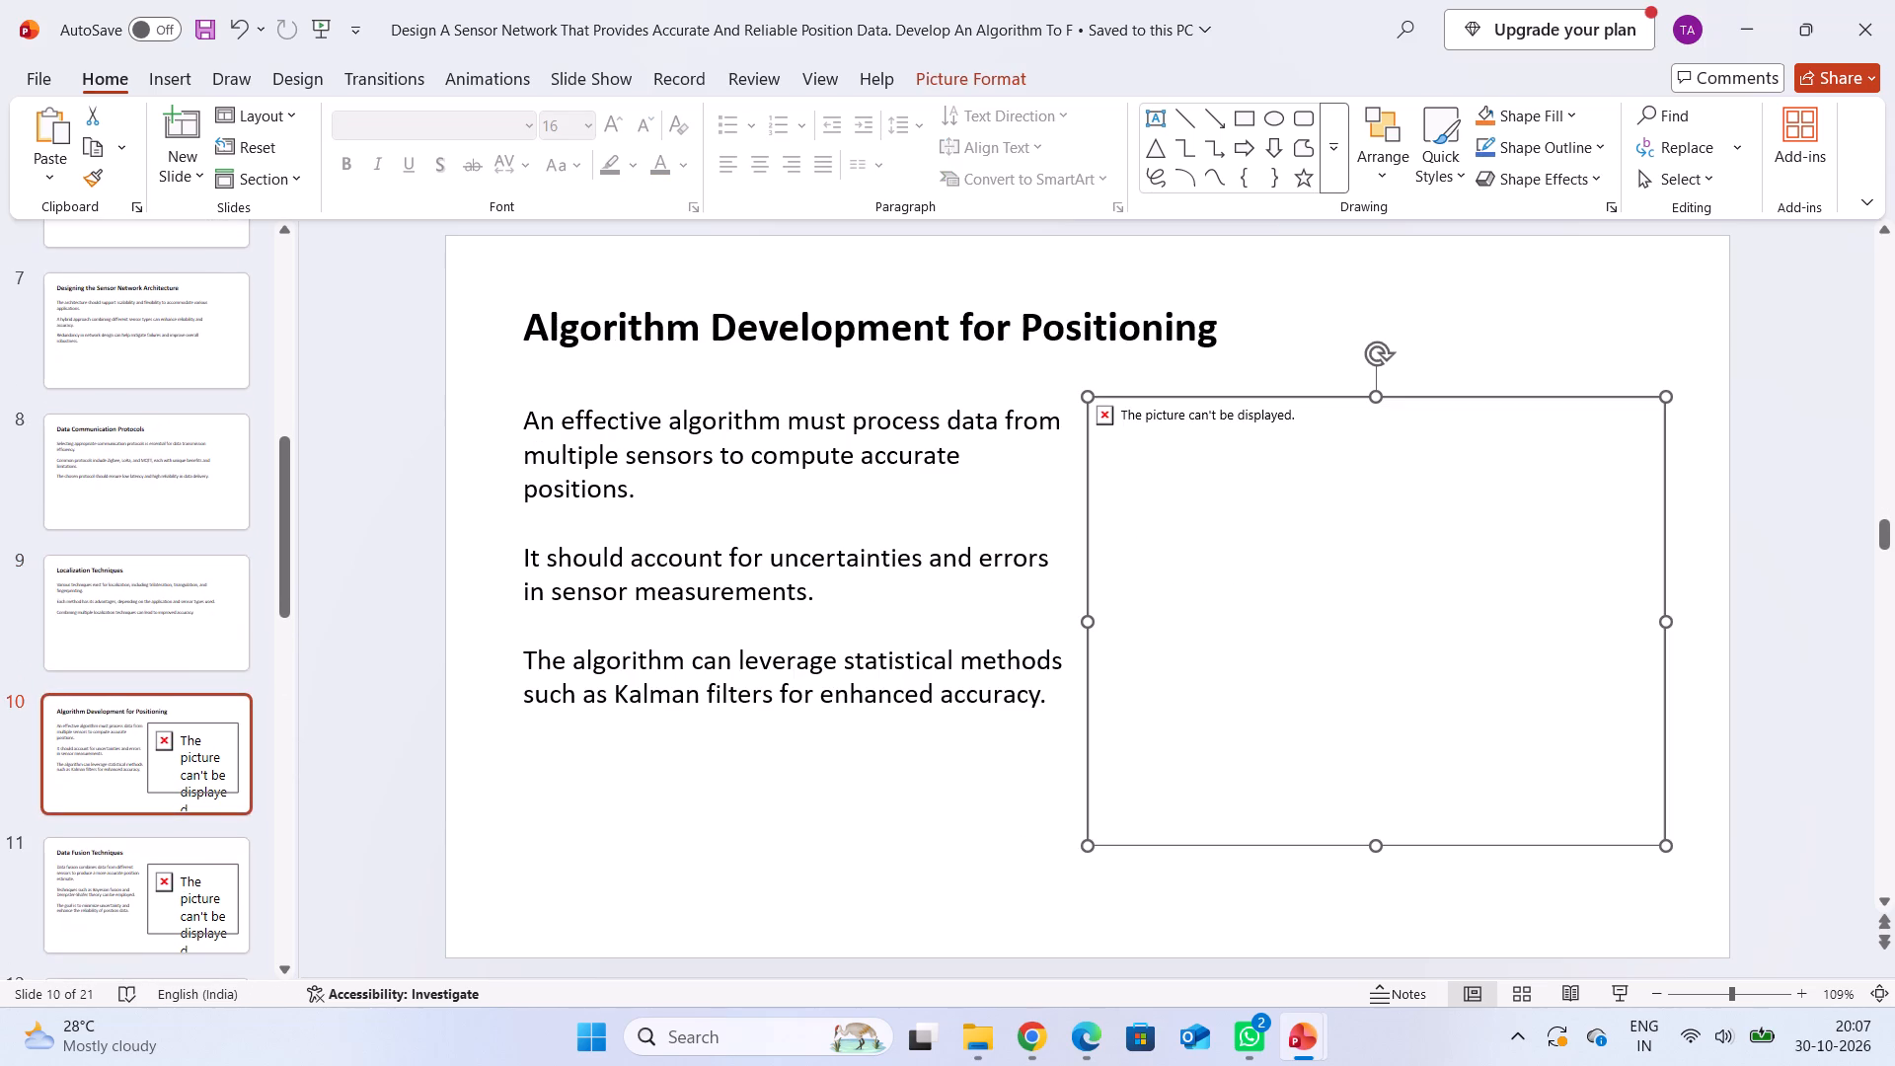
key("BackSpace")
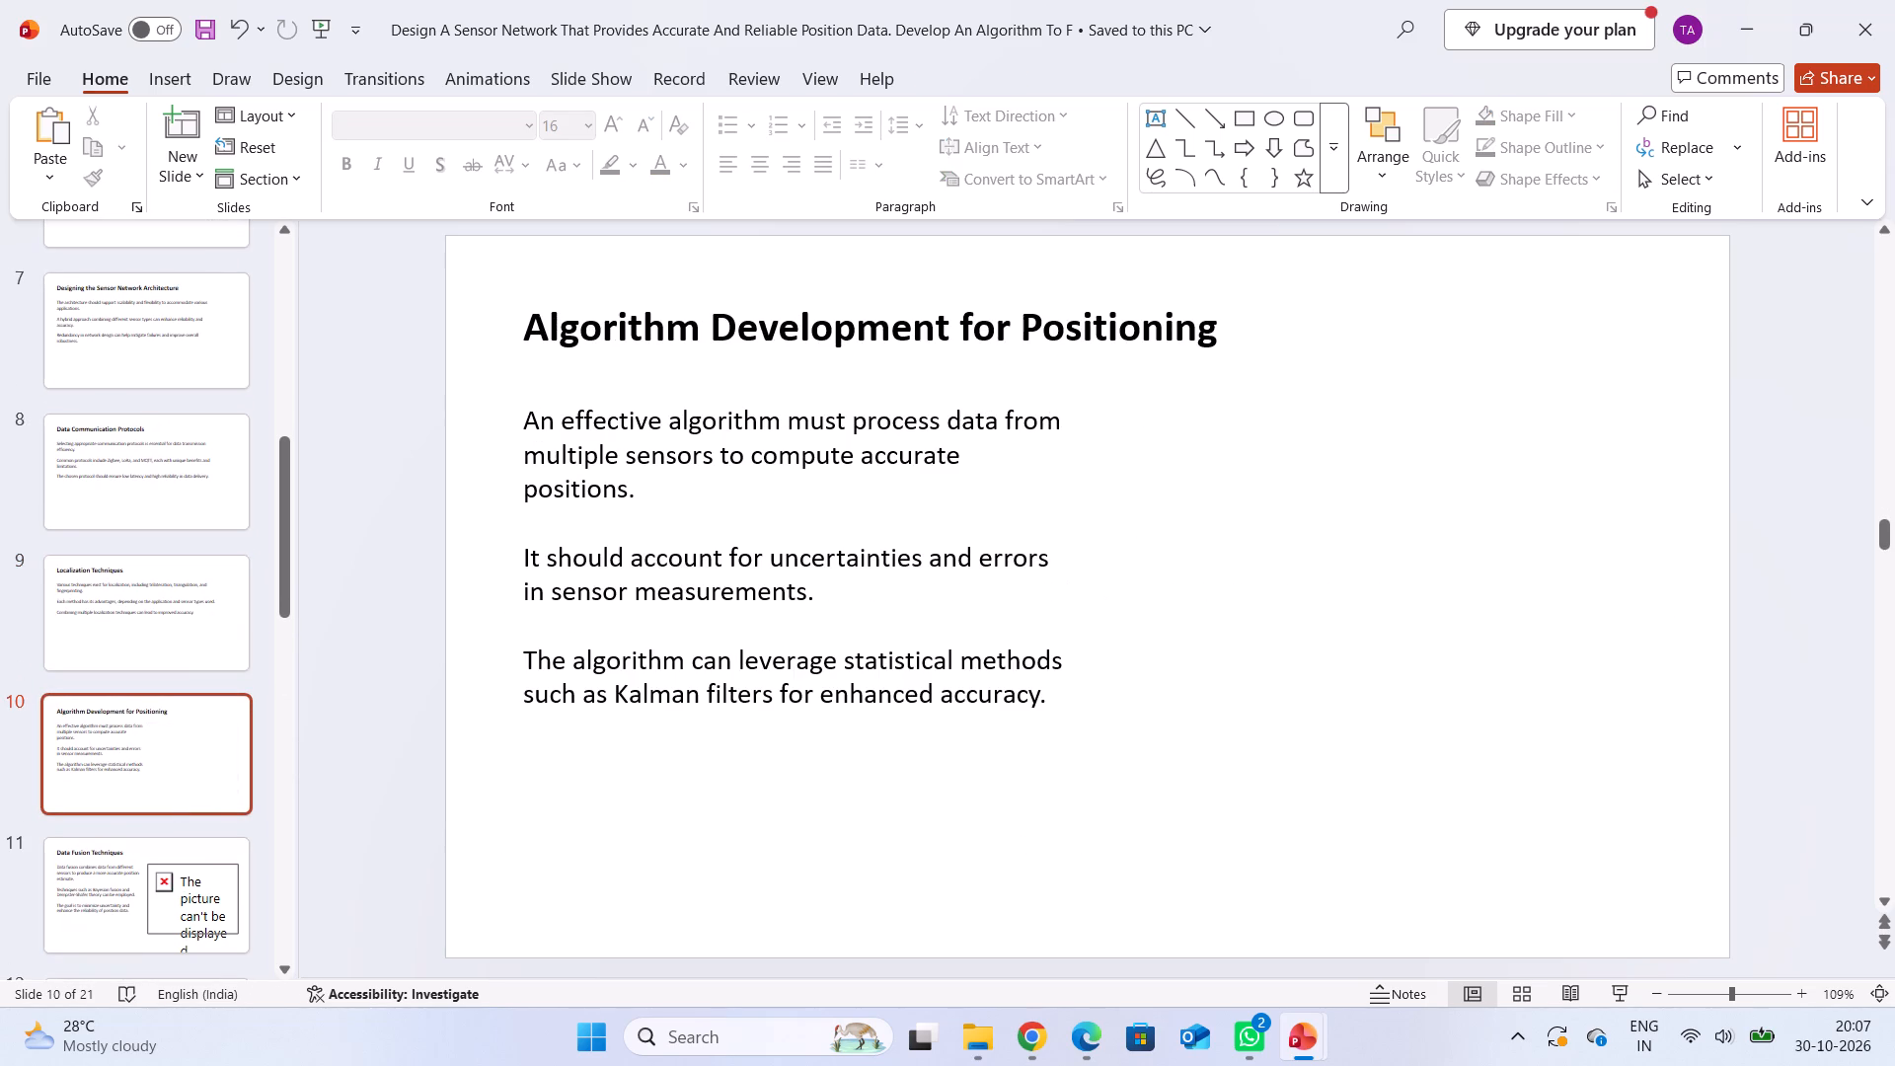
left_click(1018, 552)
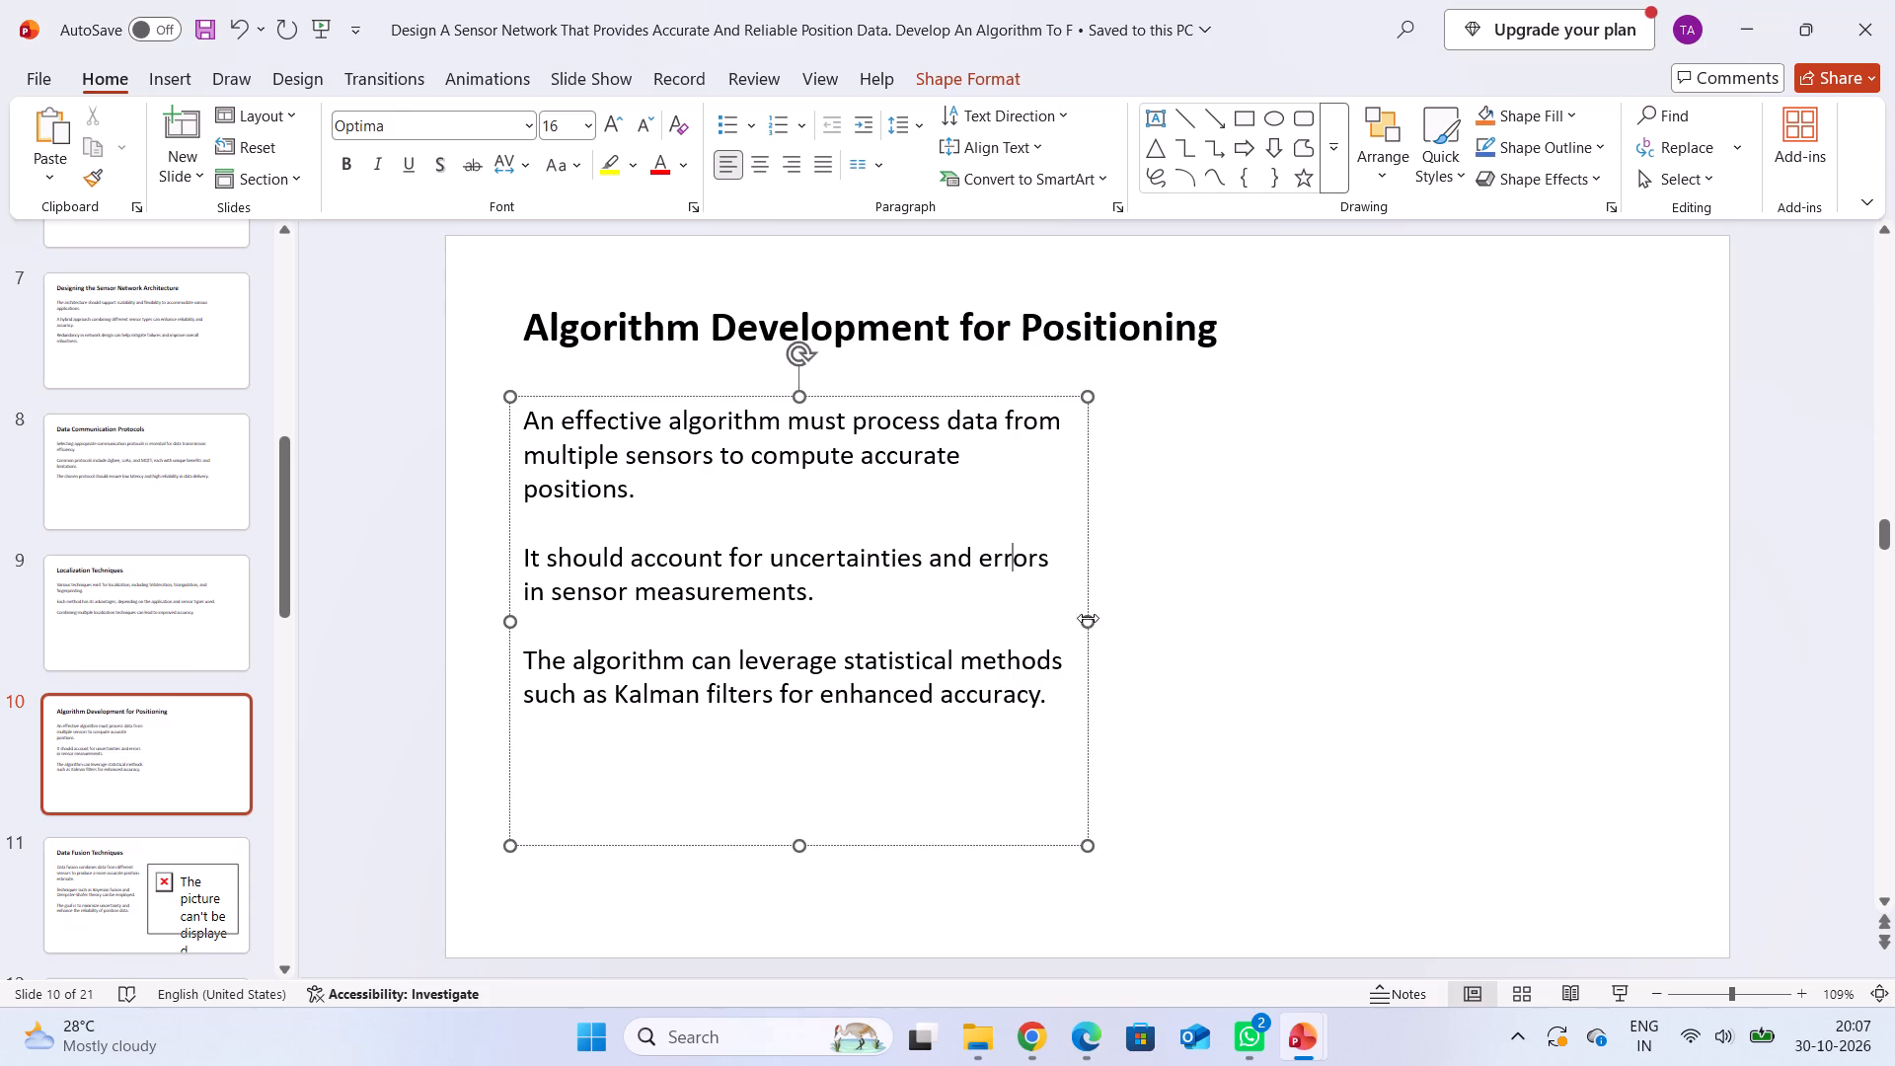
left_click_drag(1088, 618, 1517, 631)
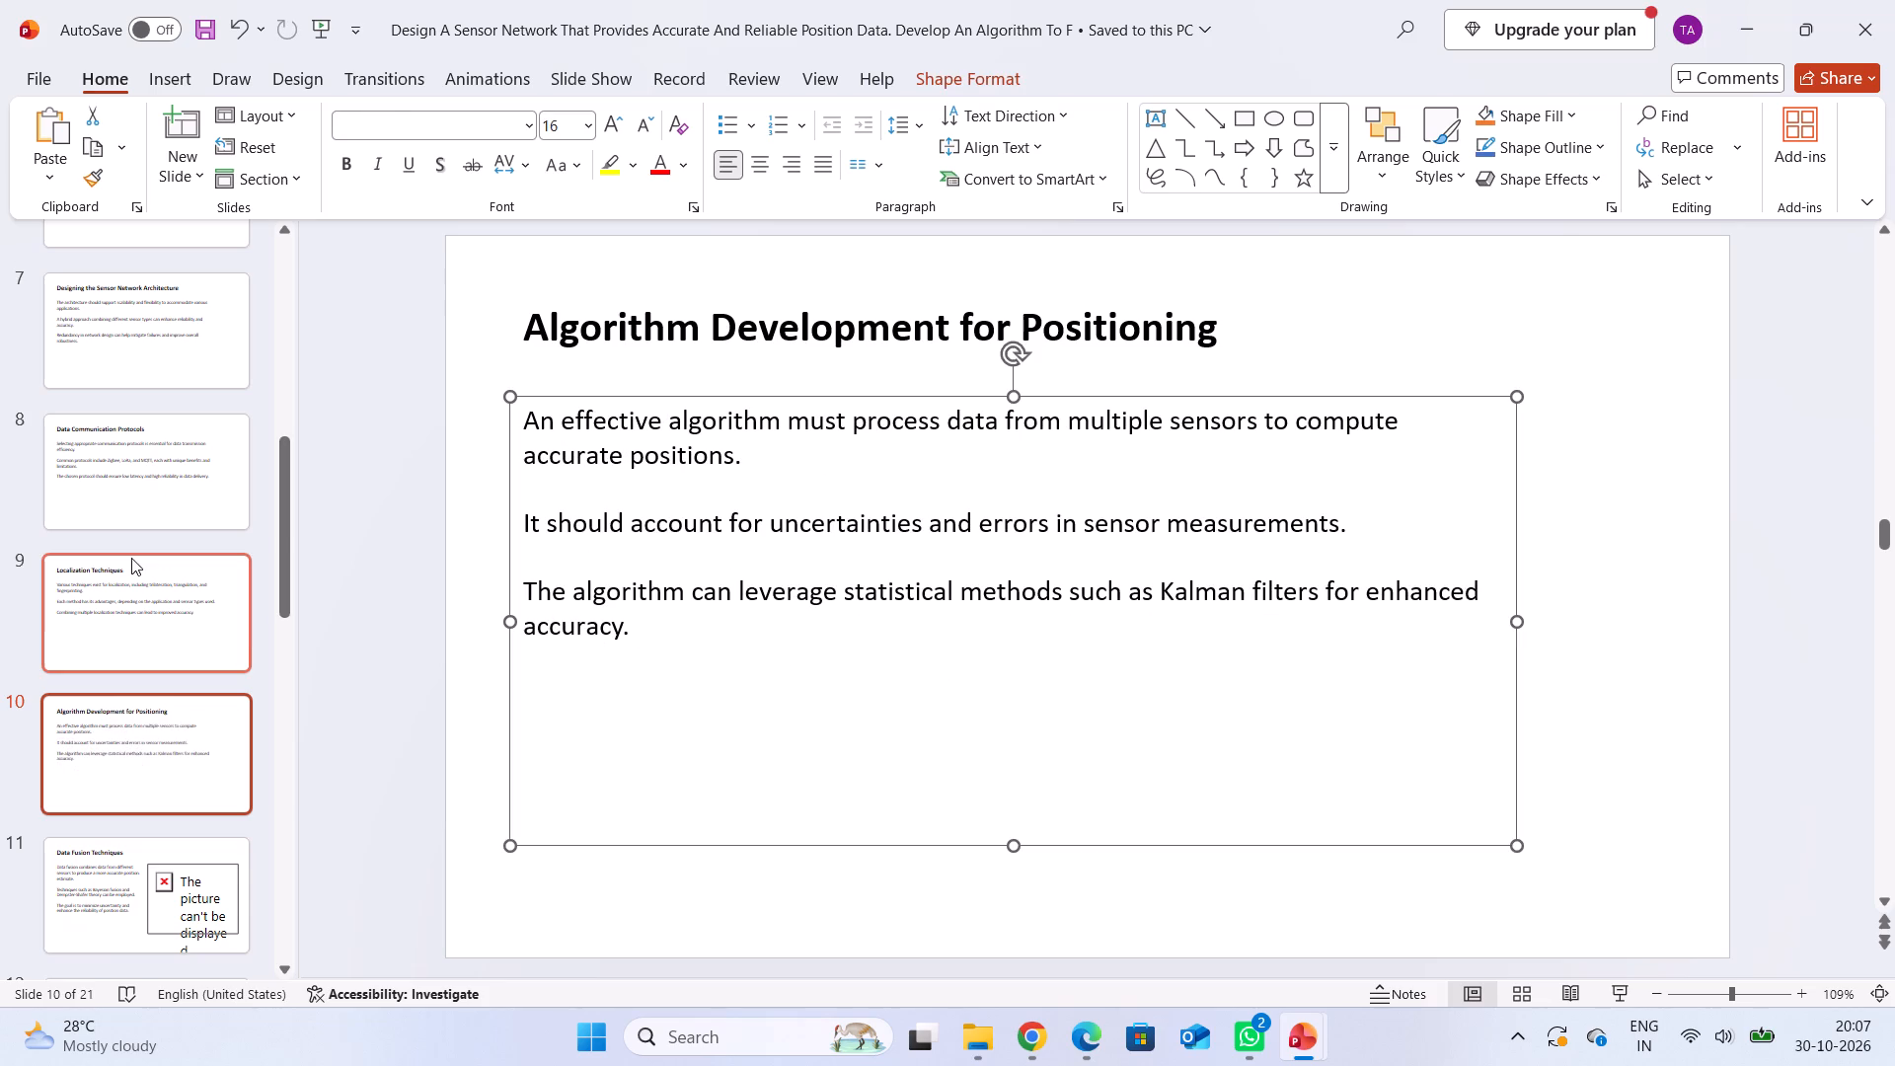
Delete the broken picture on slide 11, "Data Fusion Techniques", and widen the body text box across the freed space.
scroll(135, 561, "down", 1)
left_click(173, 659)
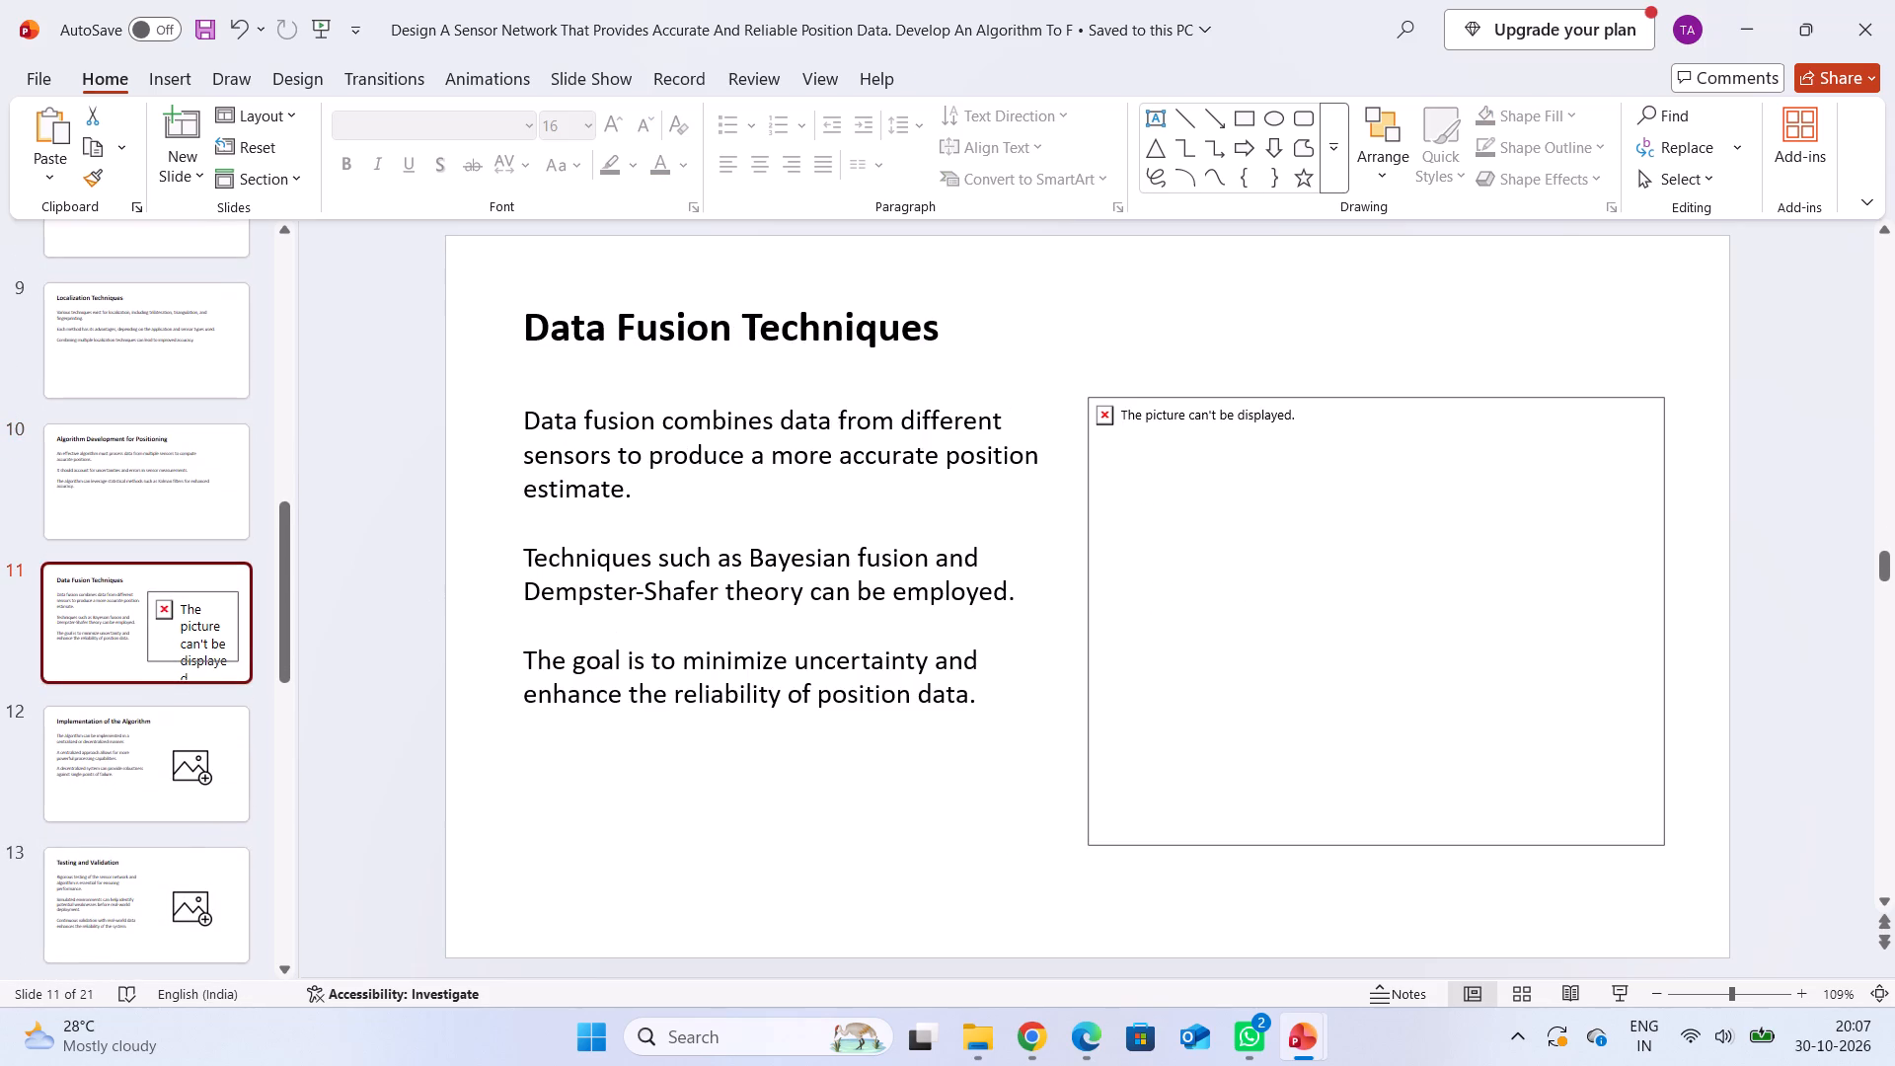
left_click(1356, 500)
key("Delete")
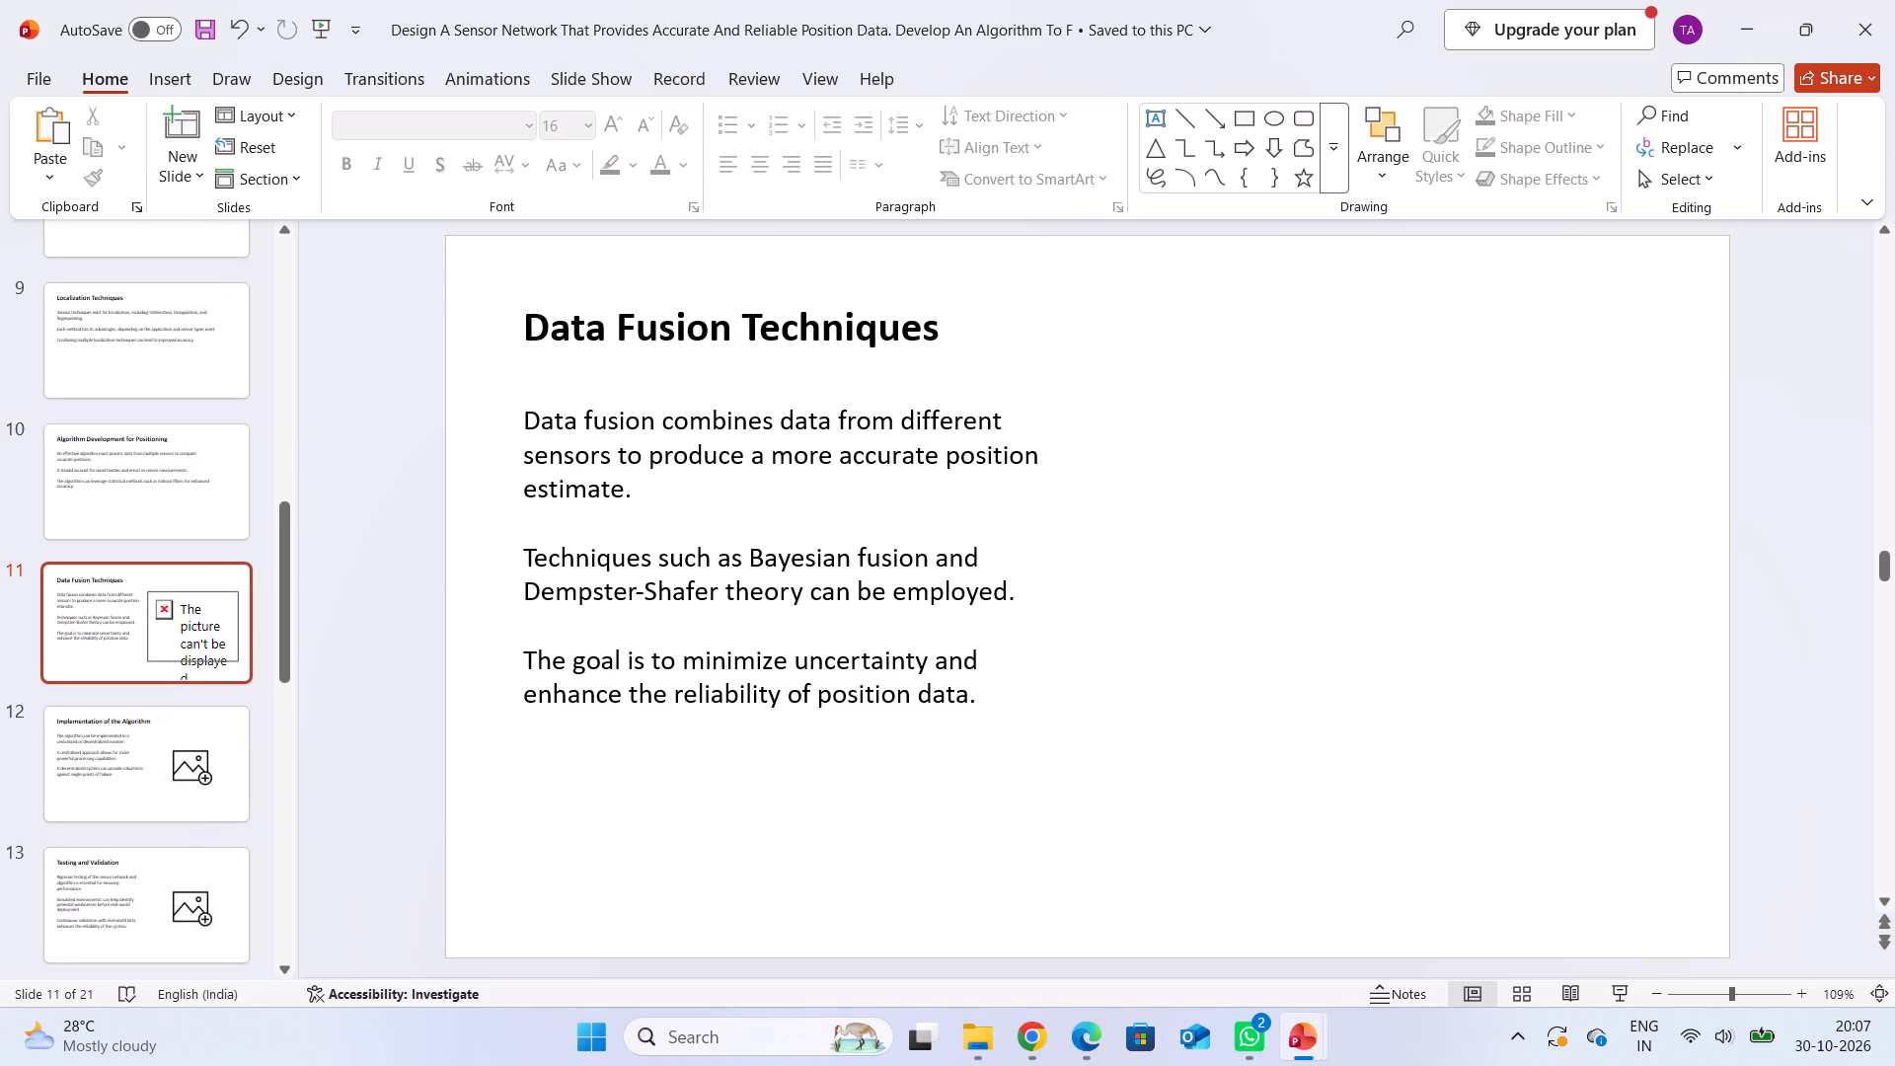
left_click(845, 595)
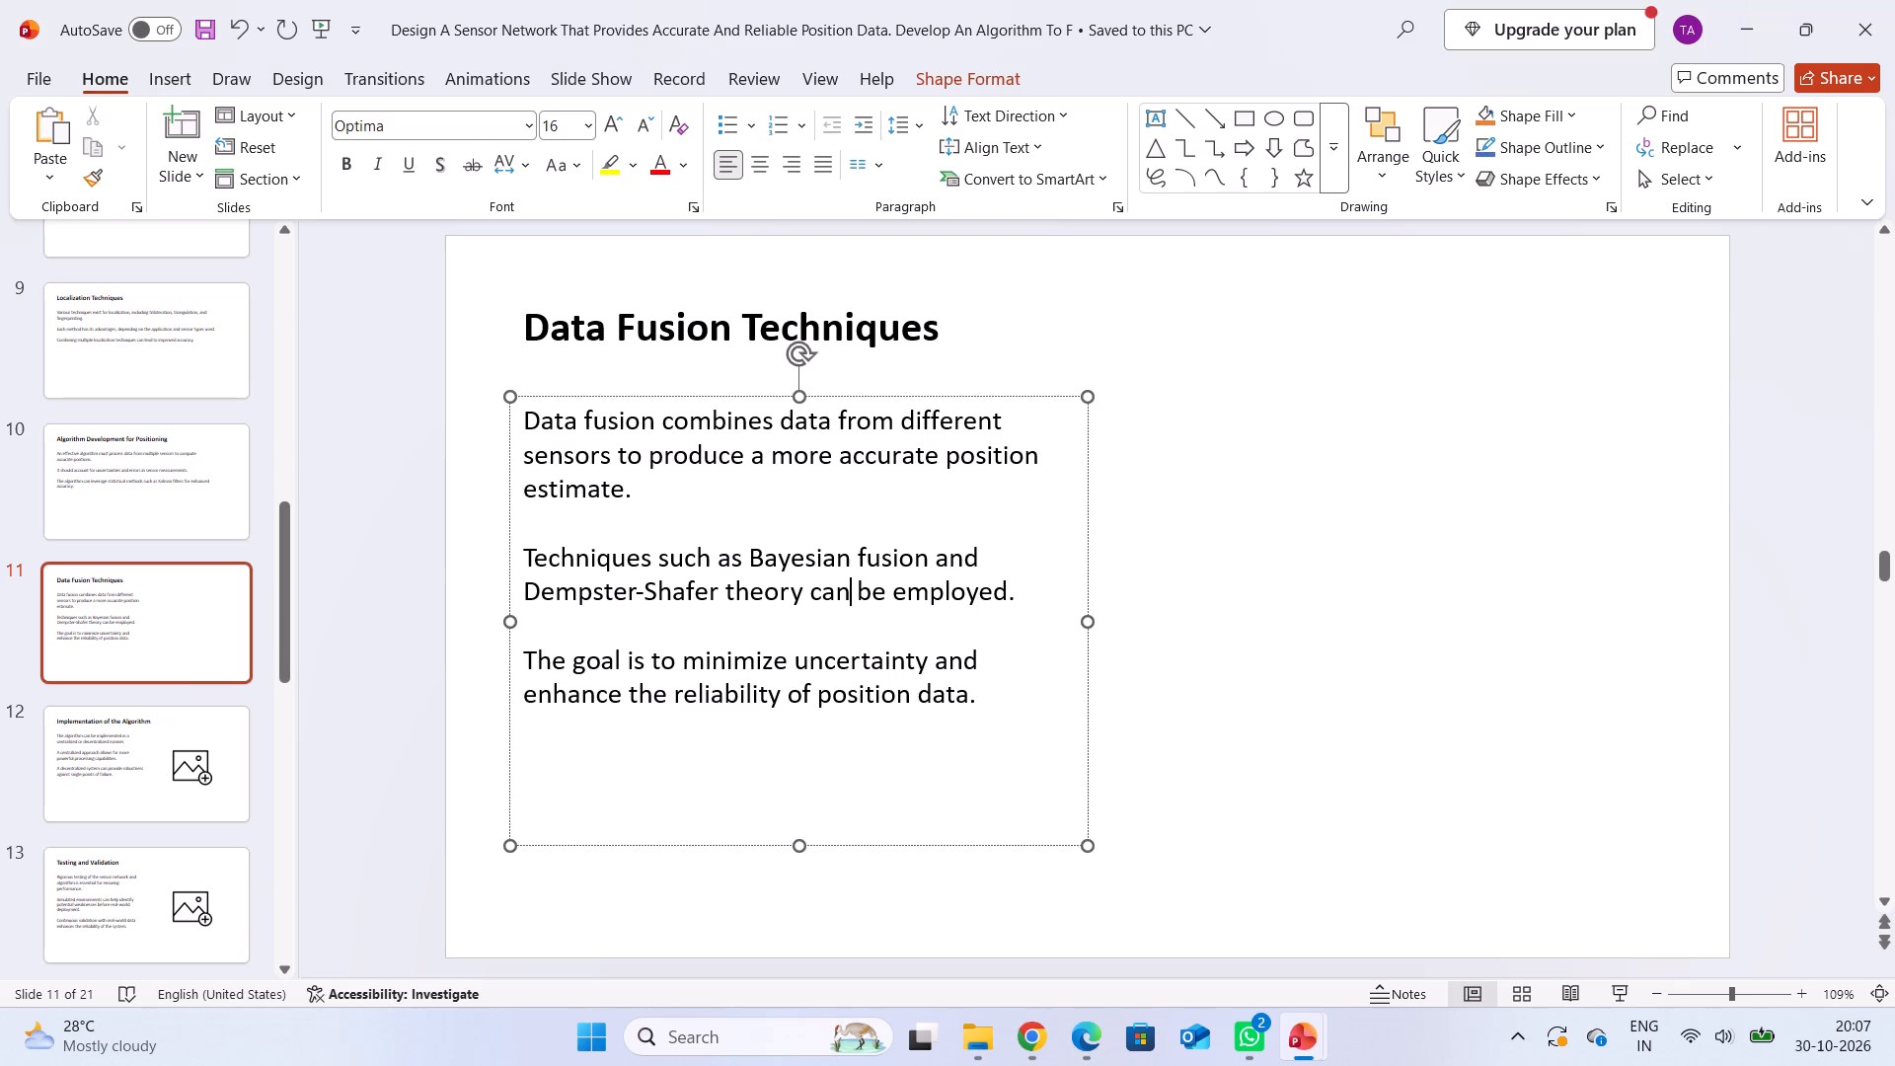
left_click_drag(1091, 631, 1160, 663)
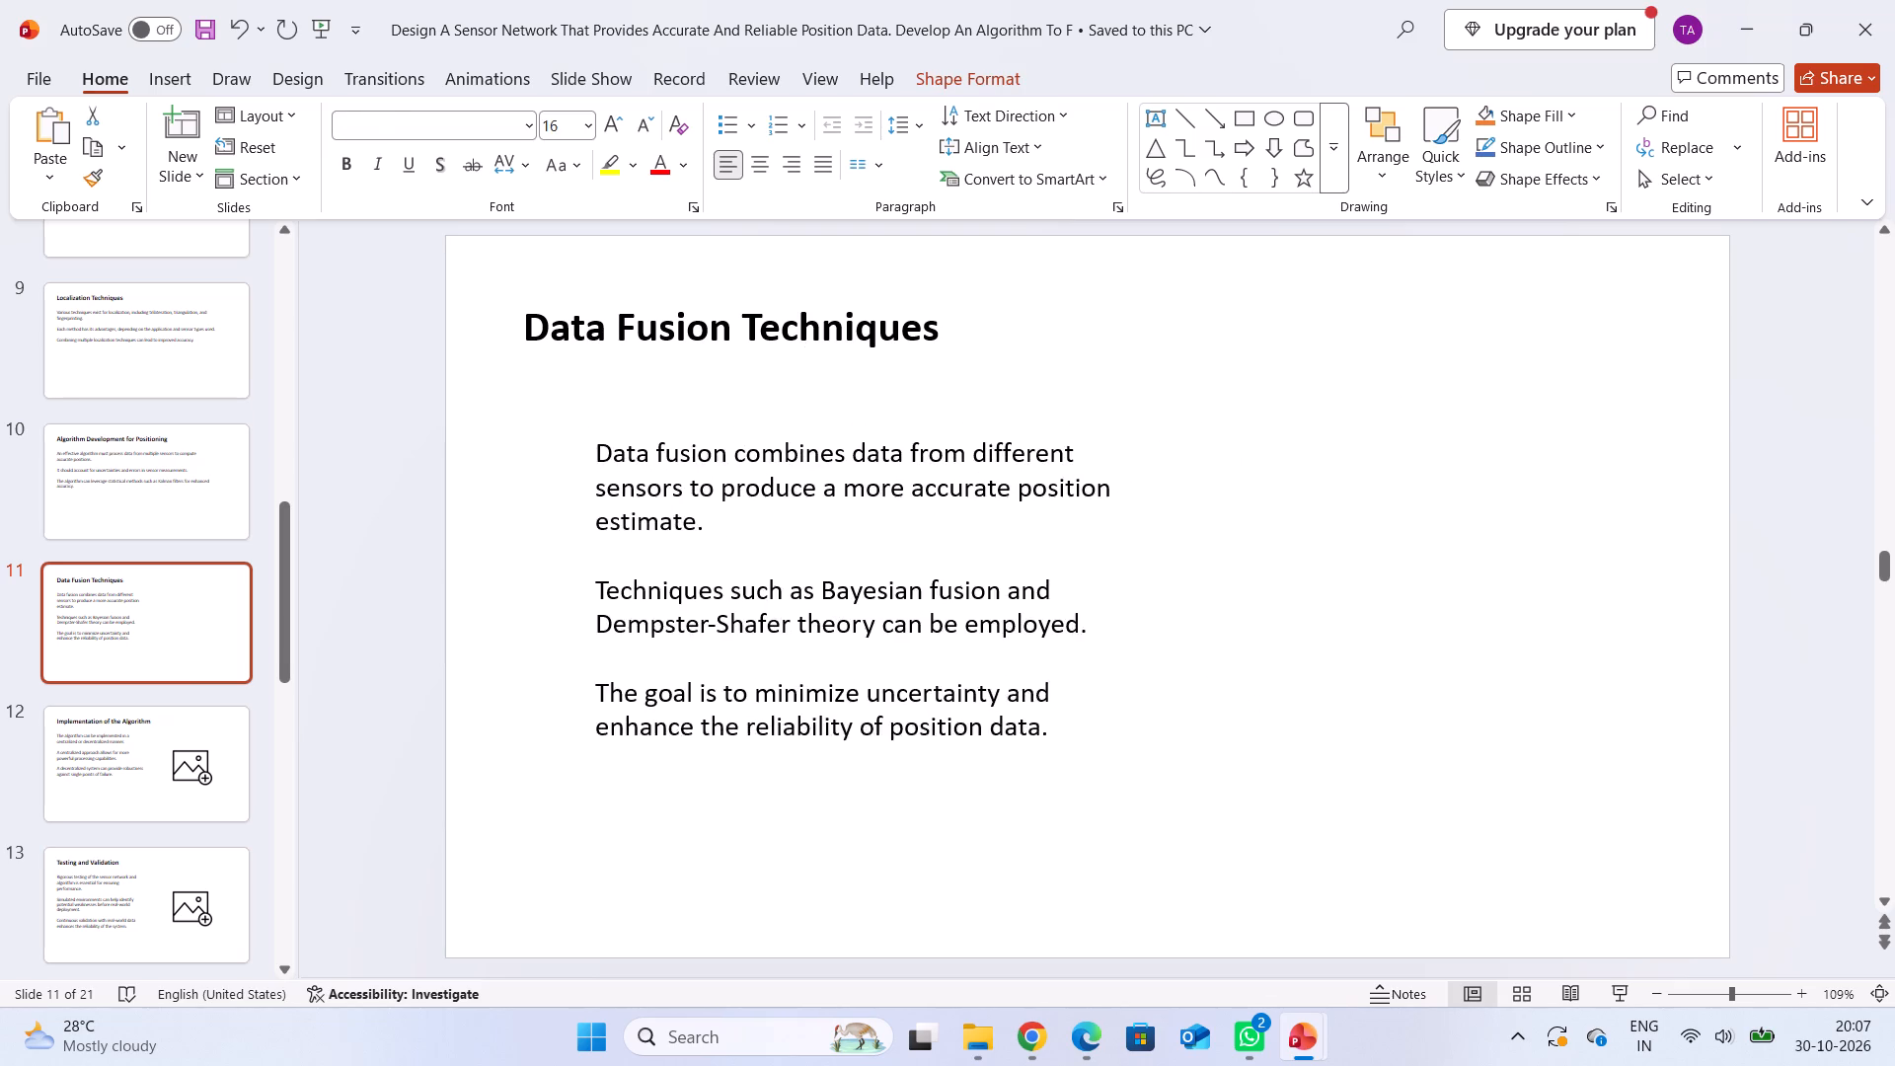
left_click_drag(1160, 663, 1089, 645)
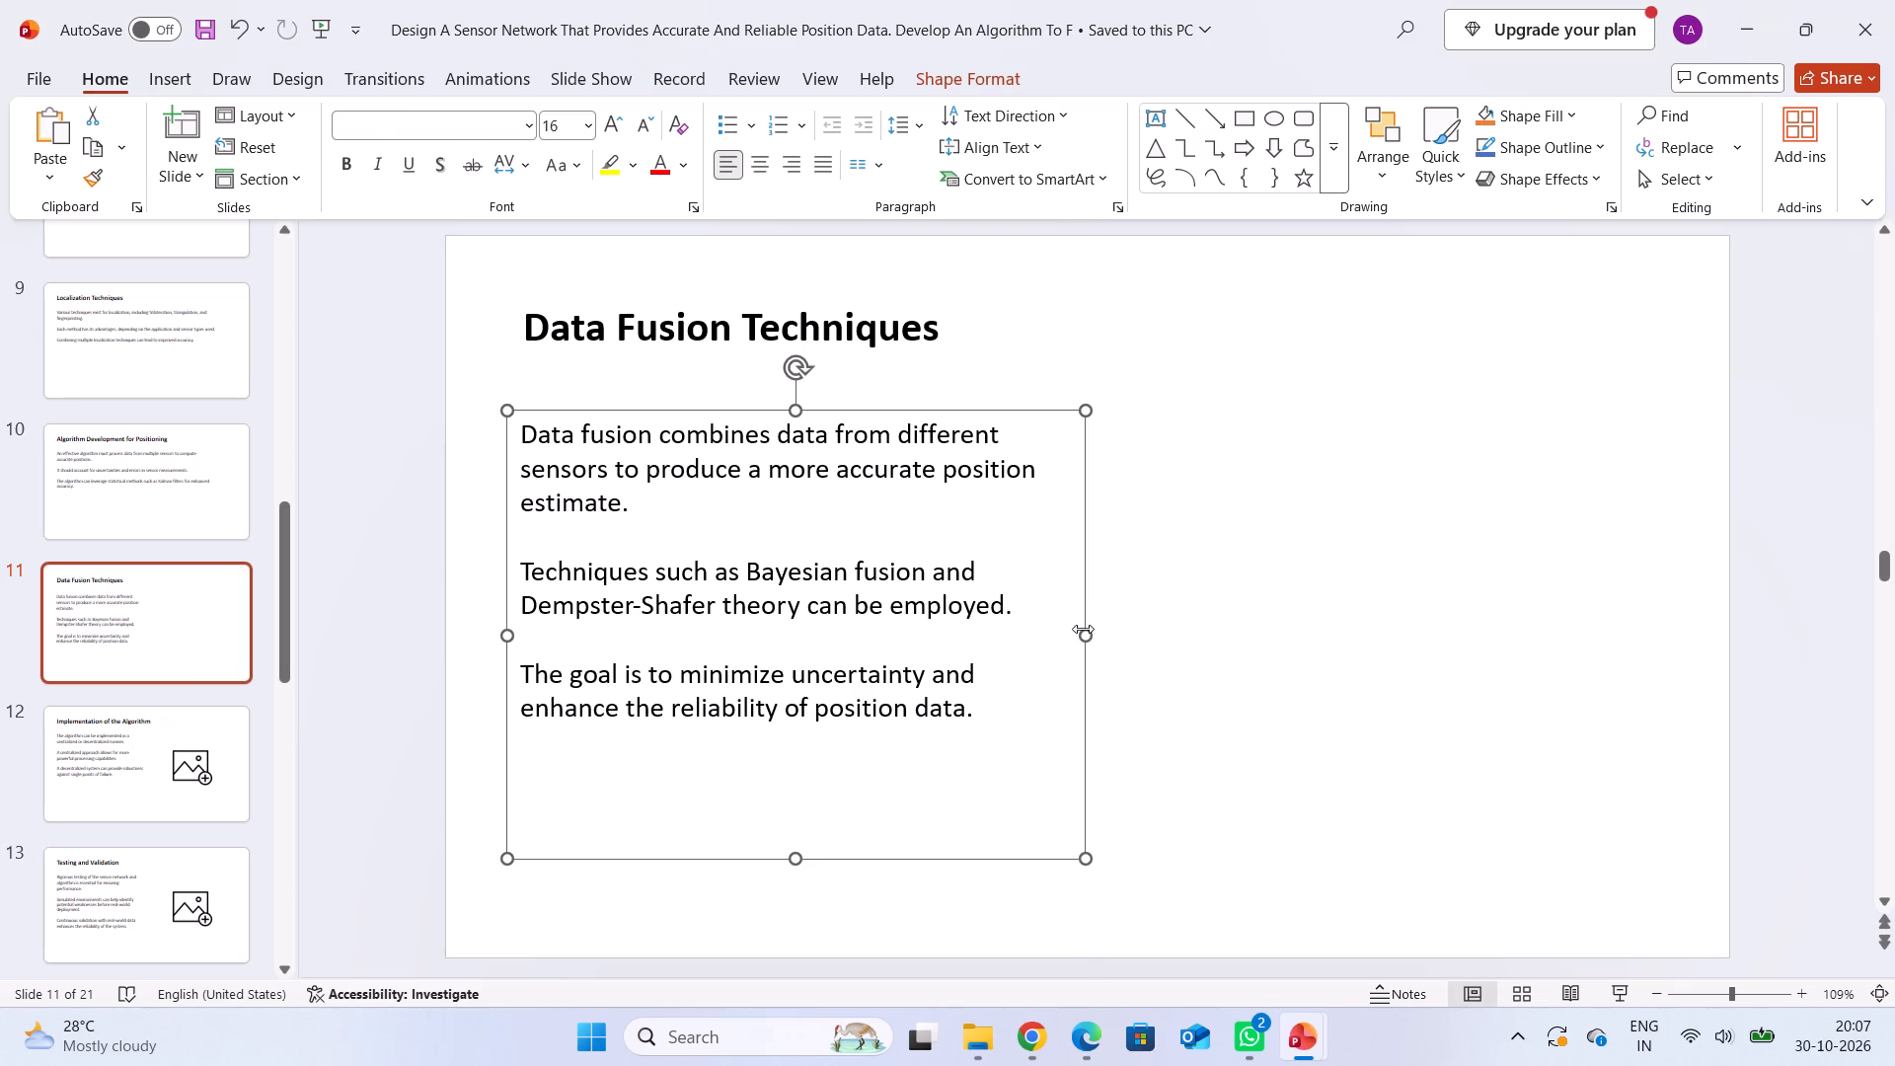
left_click_drag(1083, 636, 1509, 653)
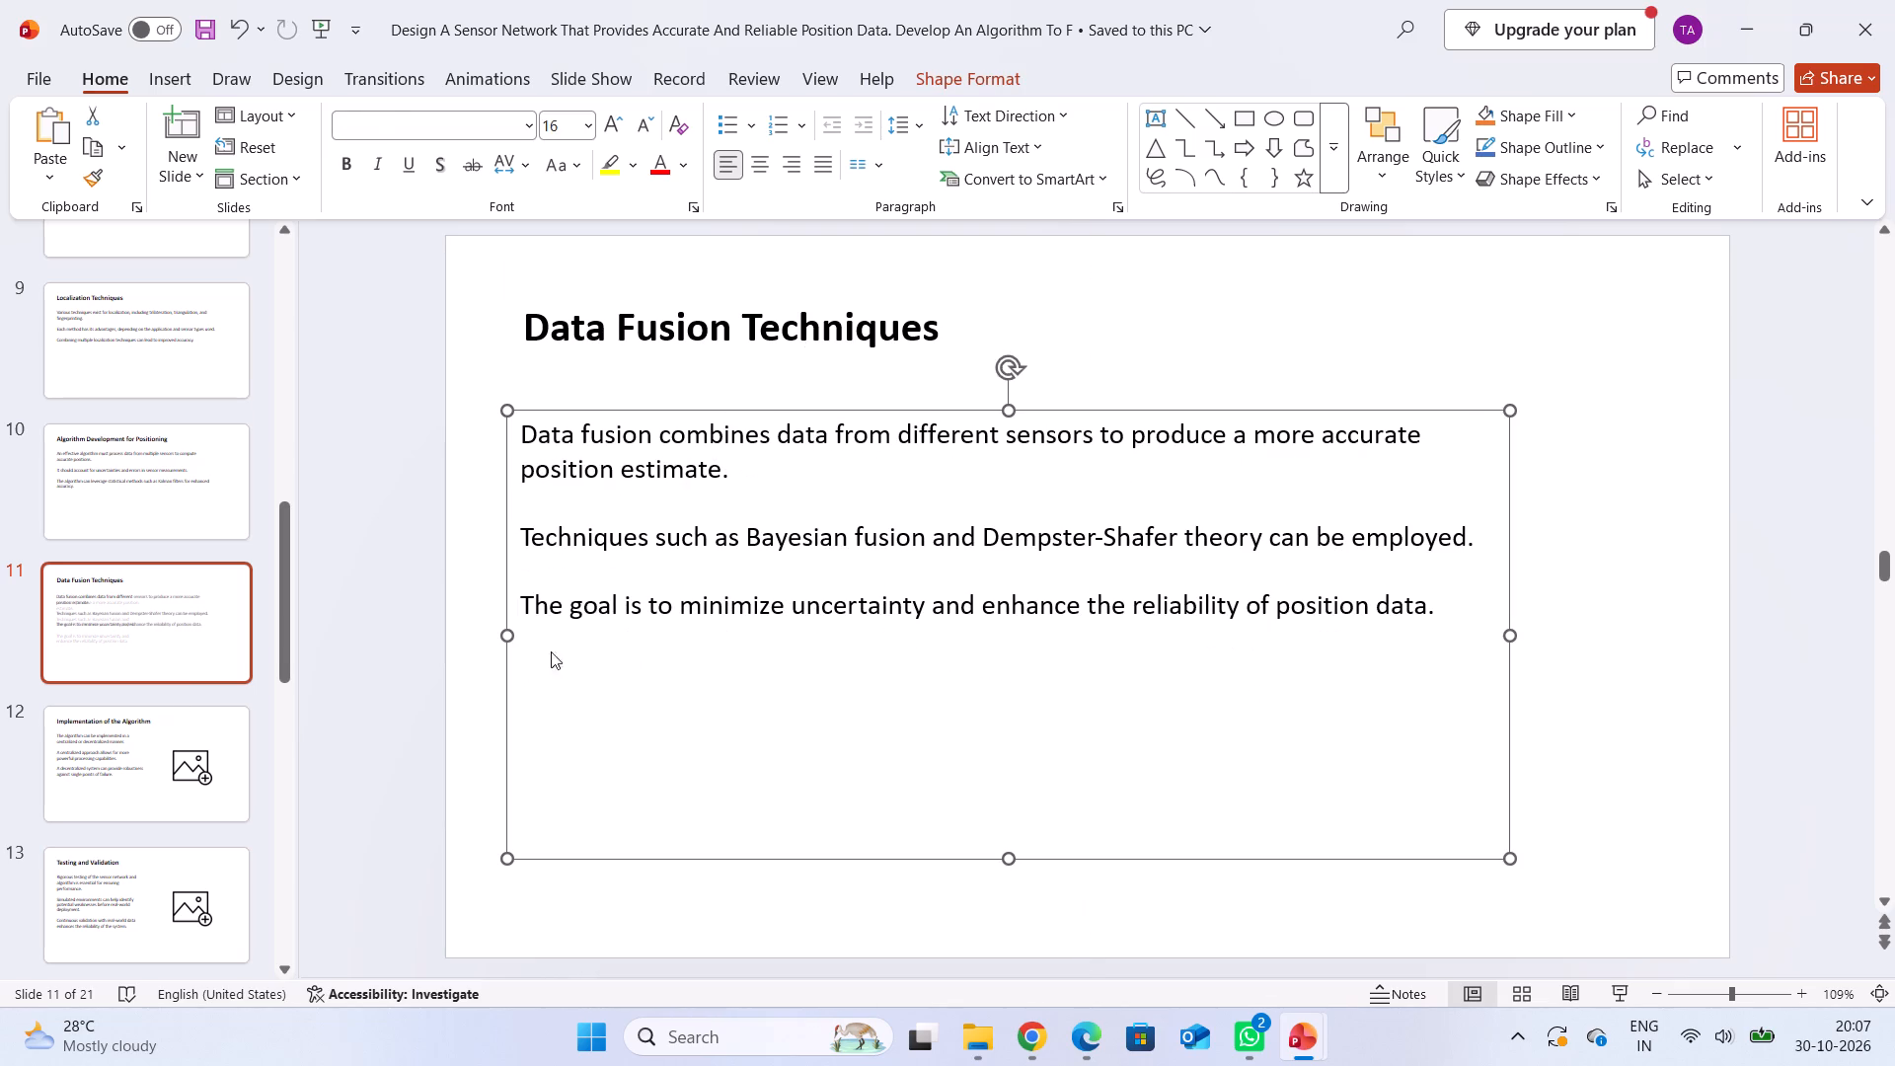
Delete the placeholder picture on slide 12, "Implementation of the Algorithm", and widen the body text box across the freed space.
left_click(242, 723)
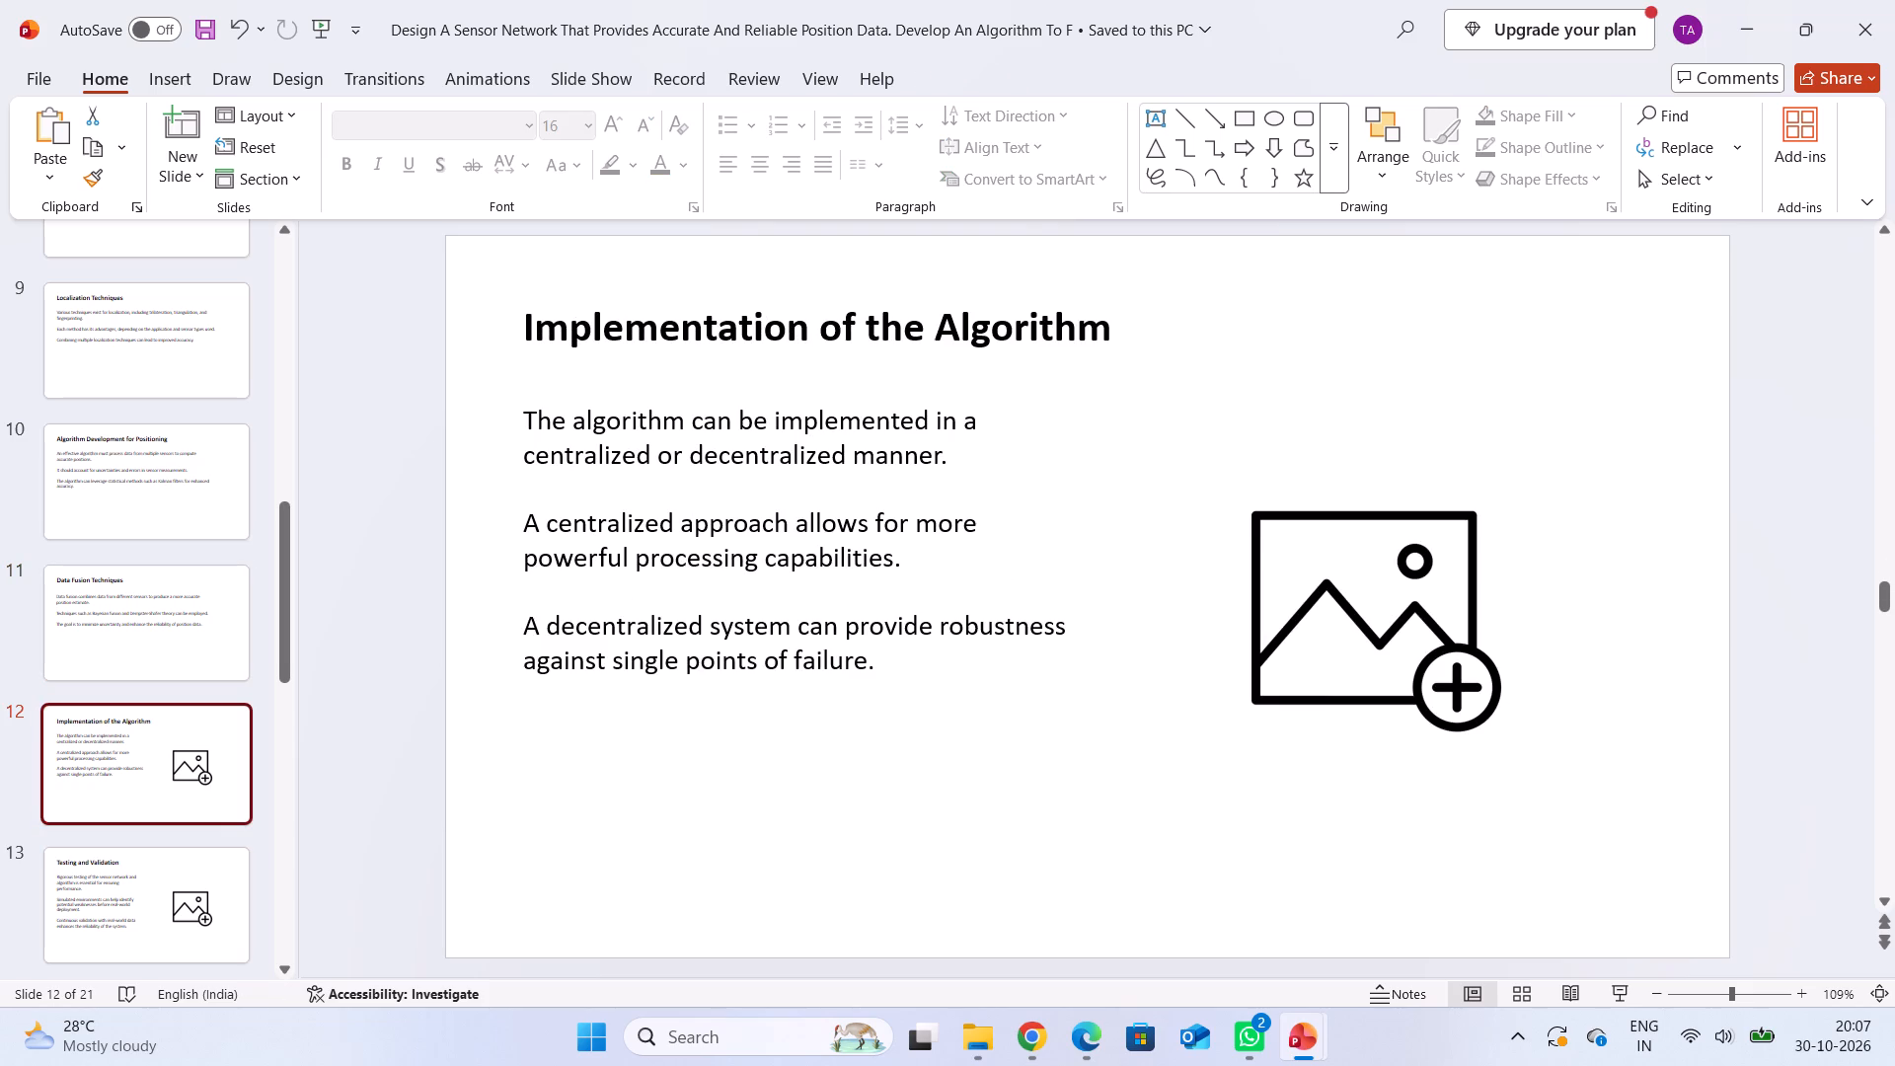
left_click(1366, 592)
key("Delete")
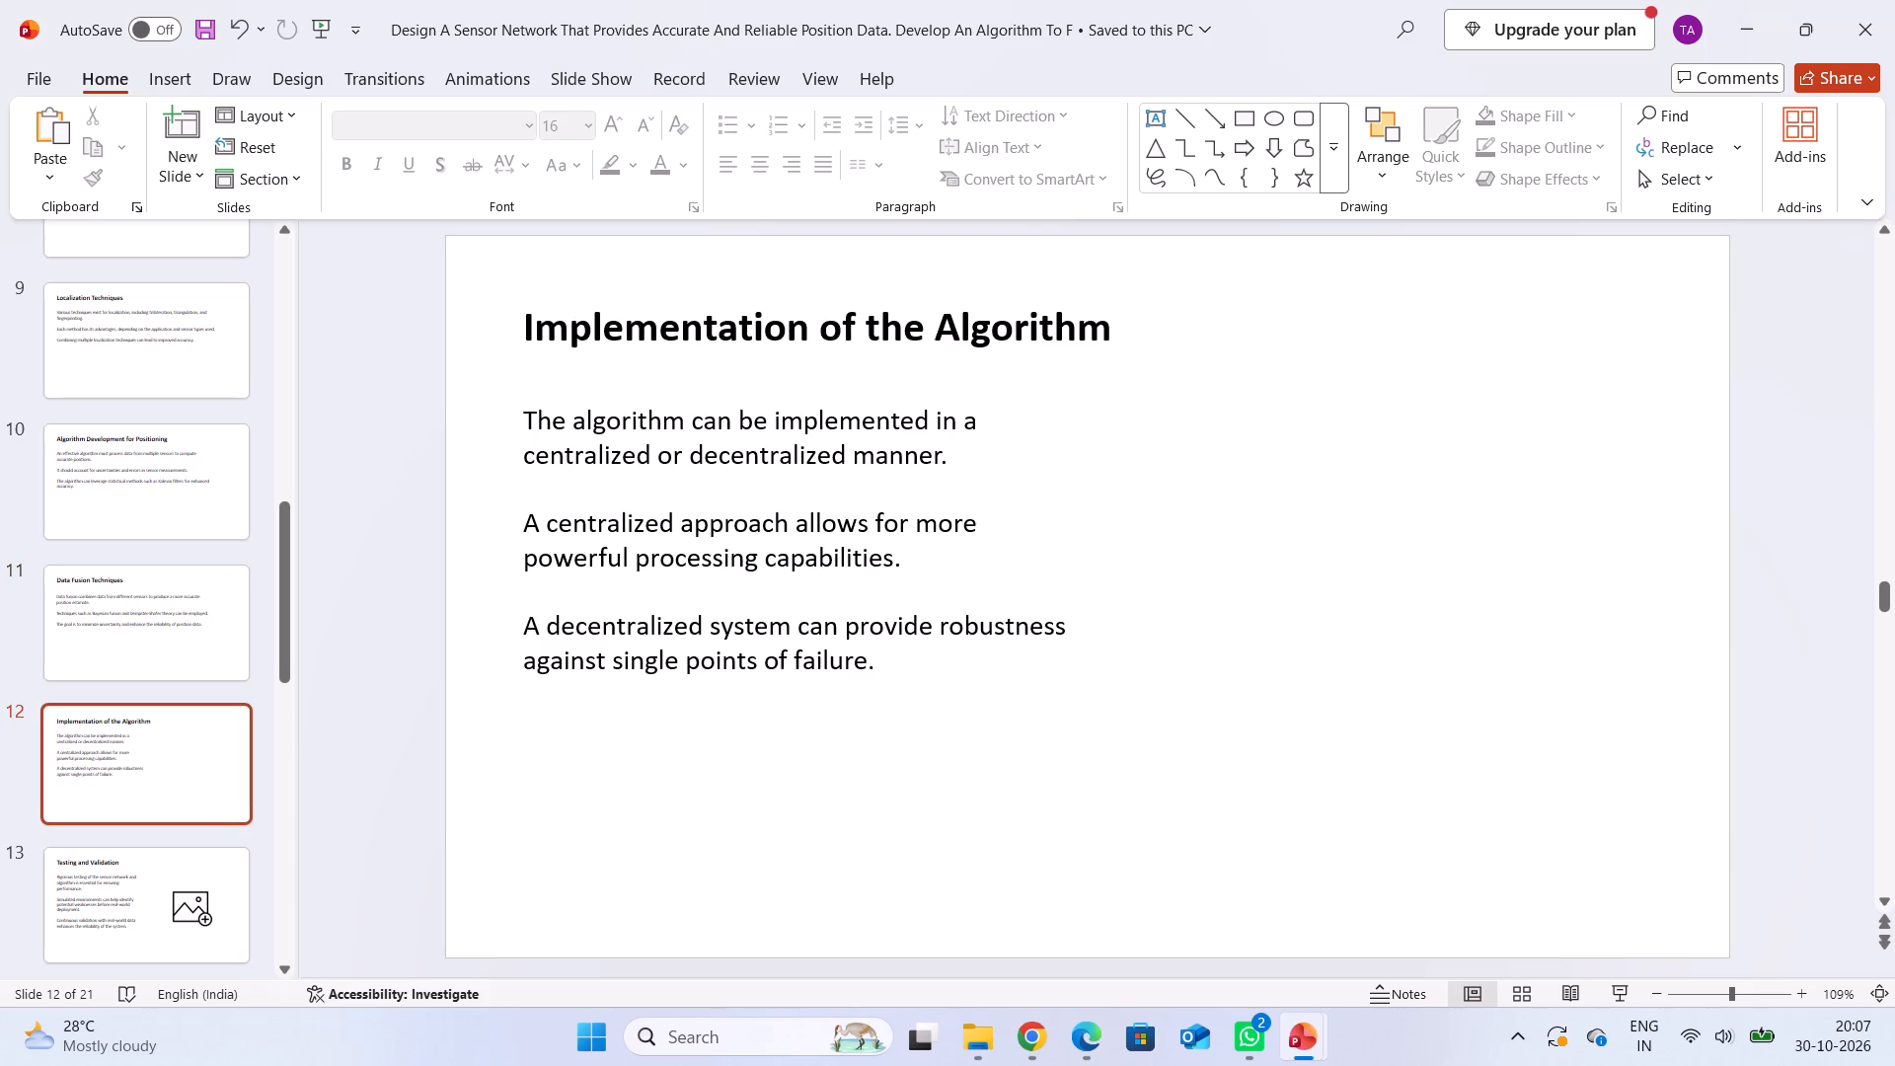
left_click(970, 531)
left_click_drag(1090, 627, 1552, 600)
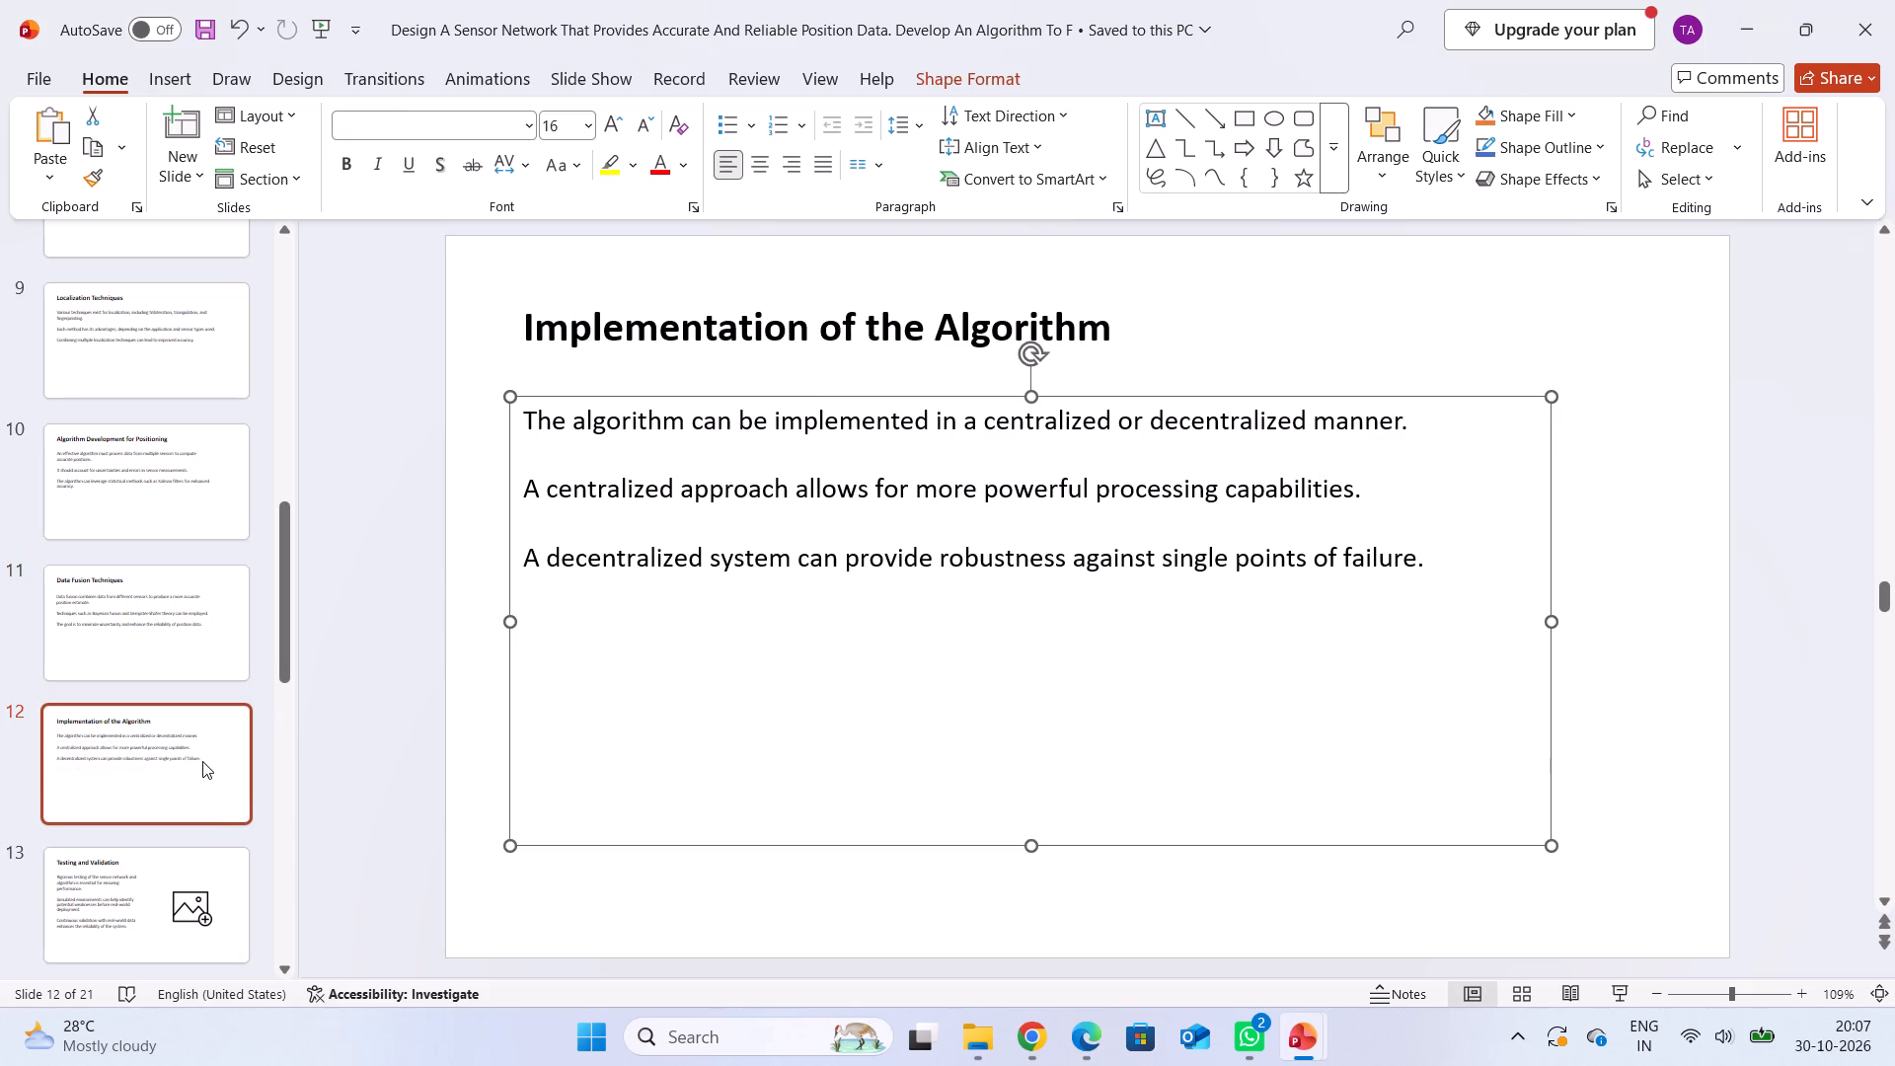
Delete the placeholder picture on slide 13, "Testing and Validation", and widen the body text box across the freed space.
scroll(202, 761, "down", 1)
left_click(202, 761)
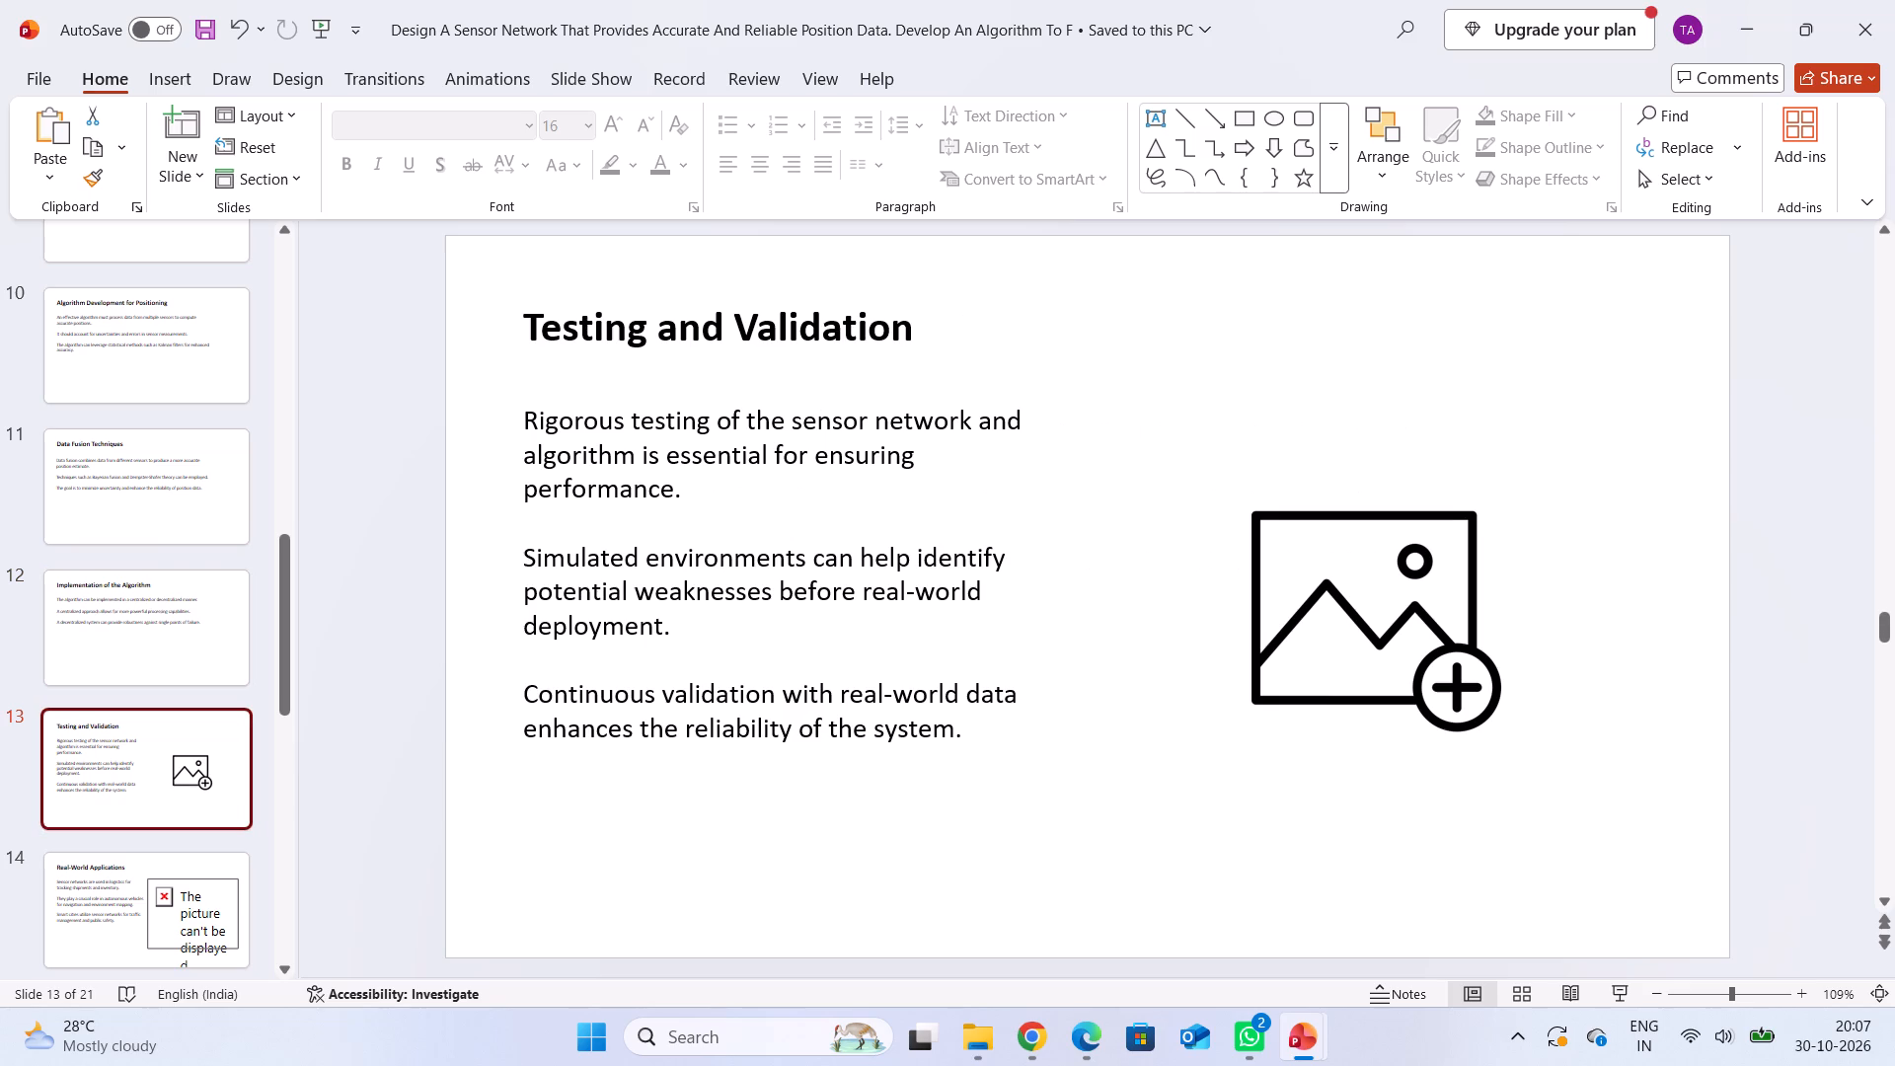
left_click(1368, 741)
key("Delete")
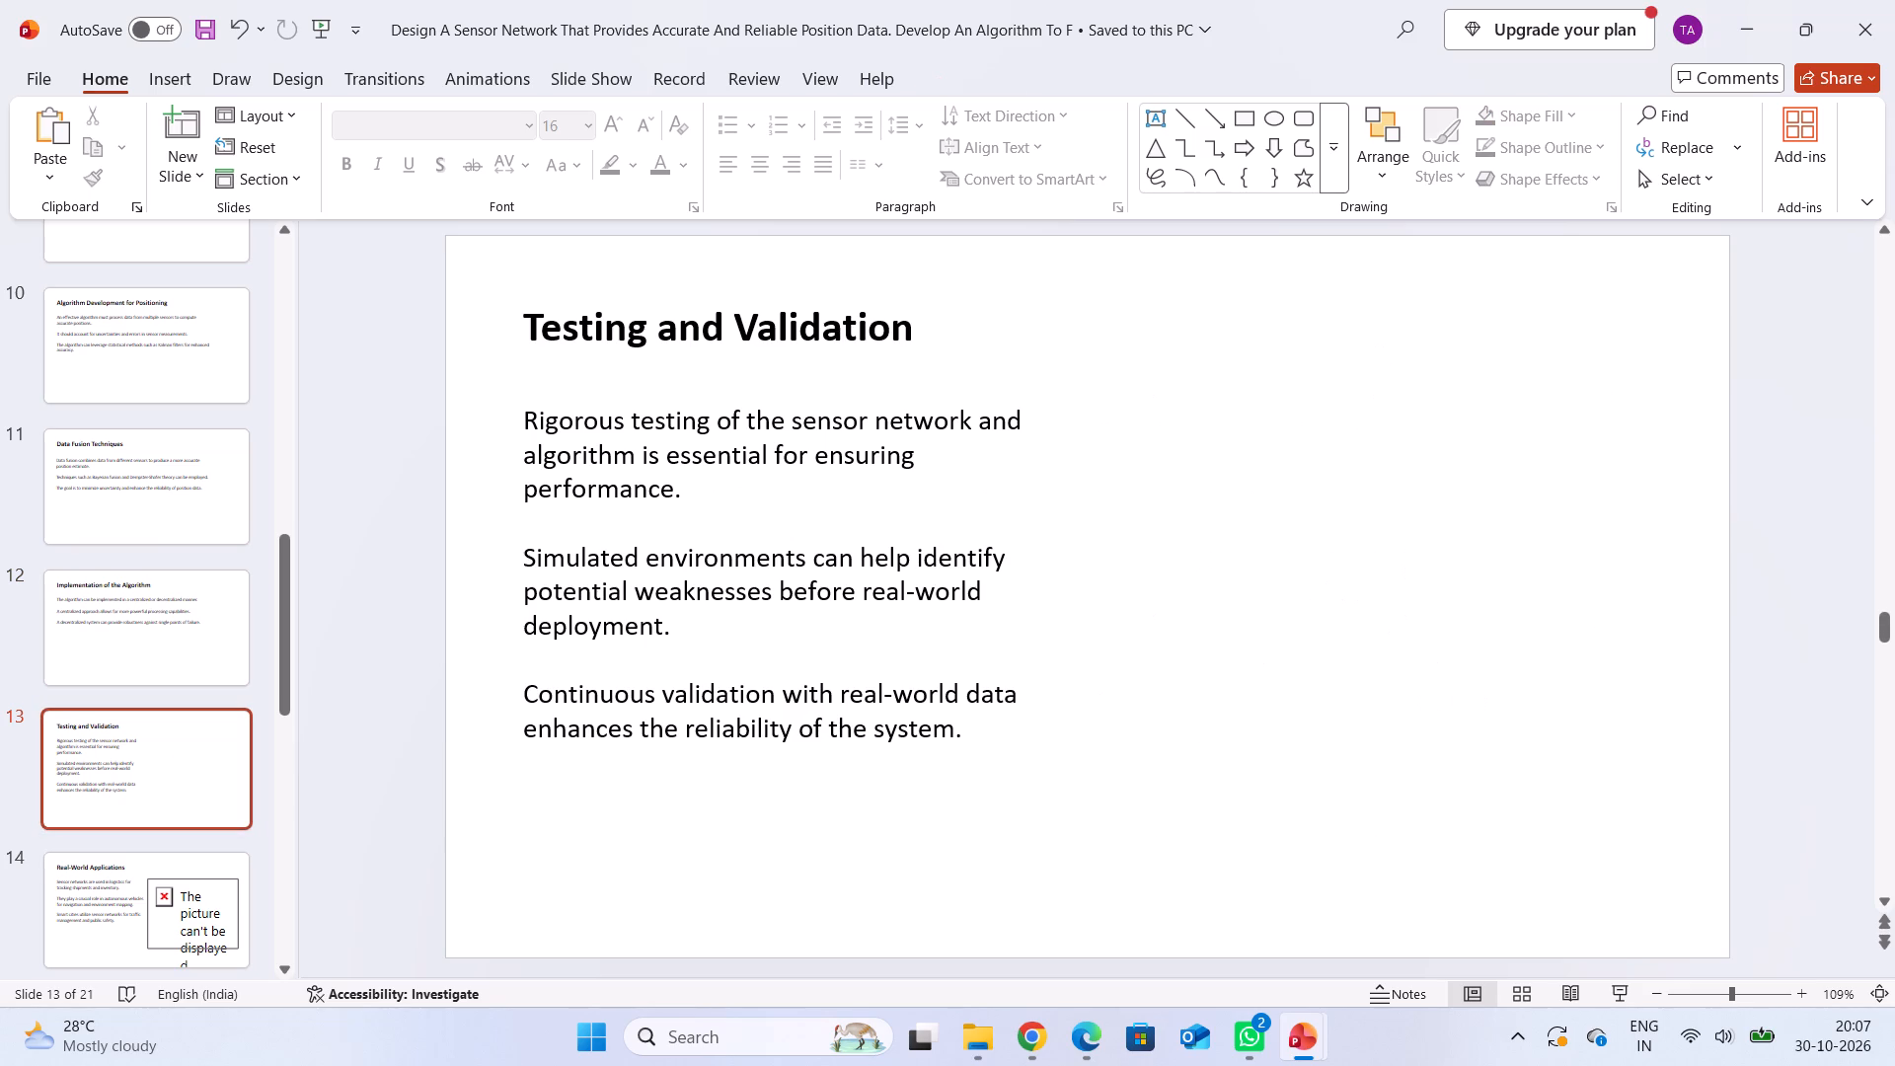
left_click(901, 597)
left_click_drag(1094, 624, 1213, 624)
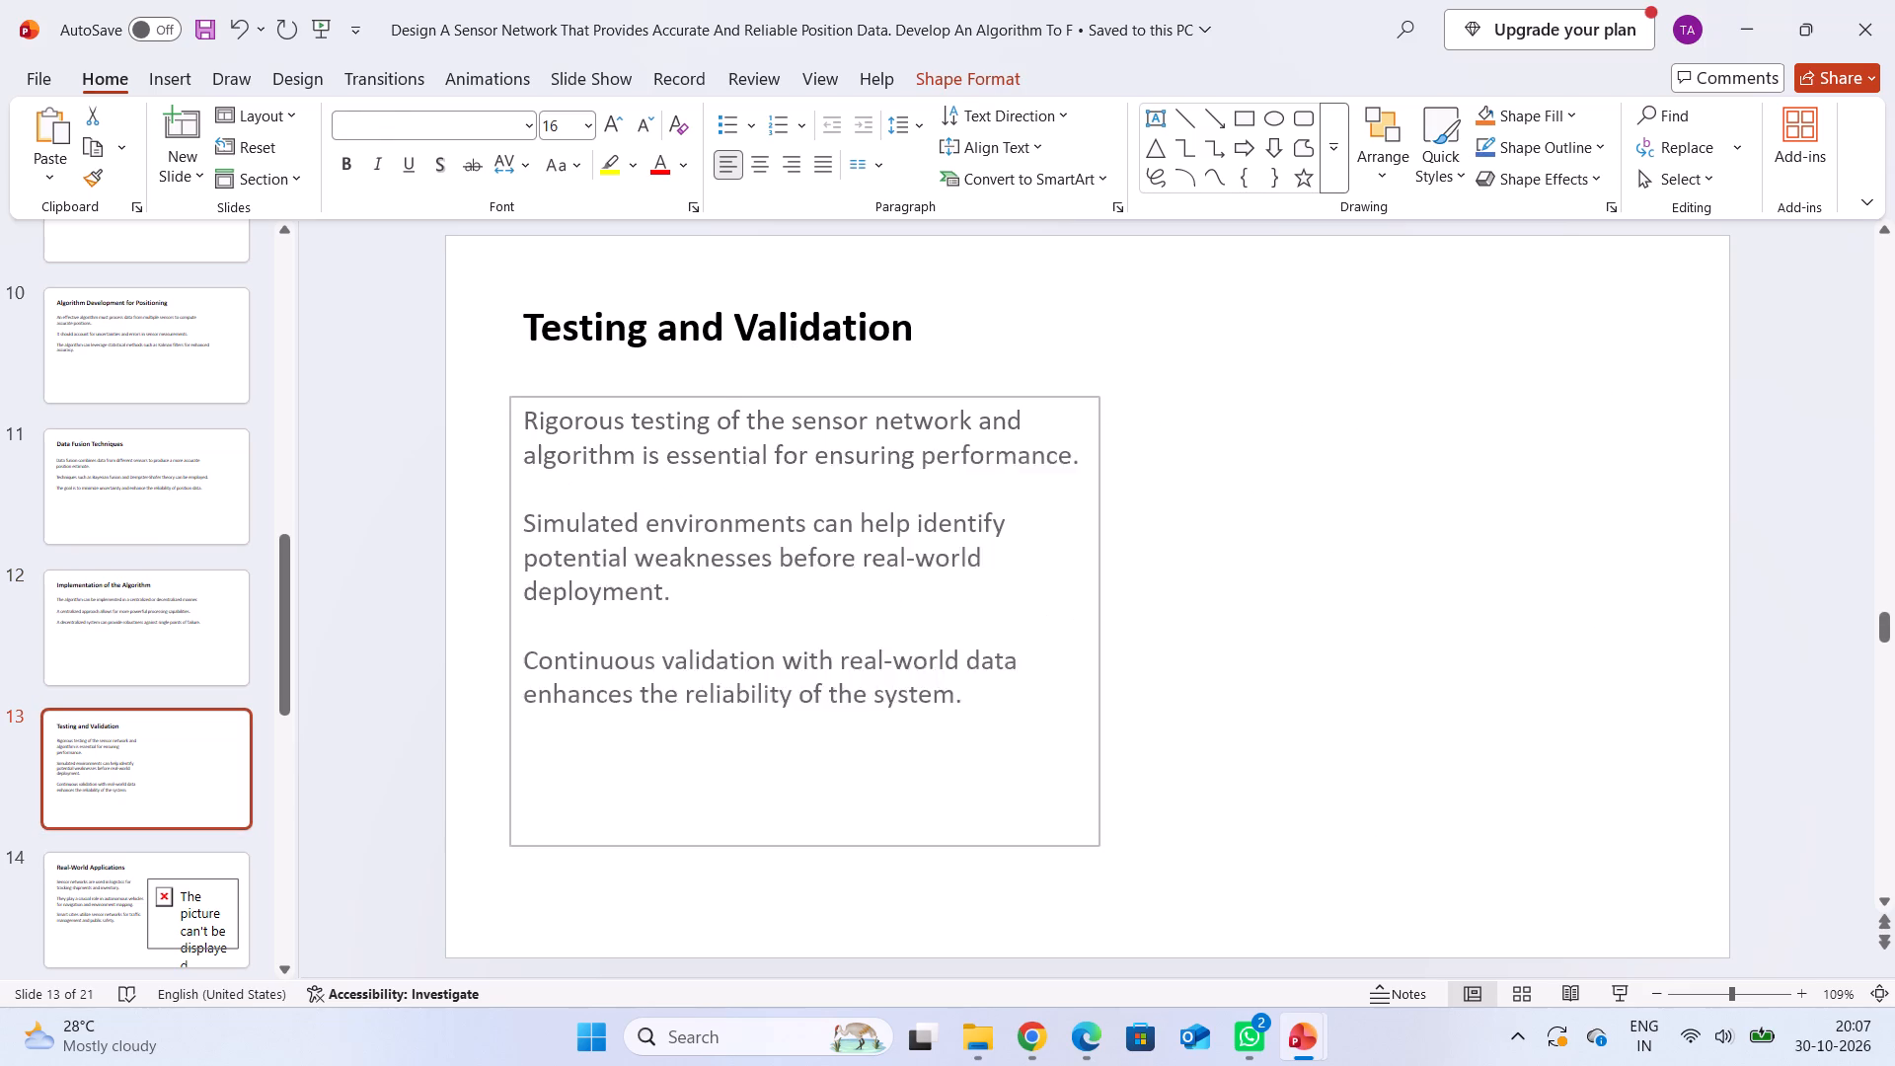
left_click_drag(1213, 624, 1425, 641)
Delete the broken picture on slide 14, "Real-World Applications", and widen the body text box across the freed space.
scroll(170, 650, "down", 1)
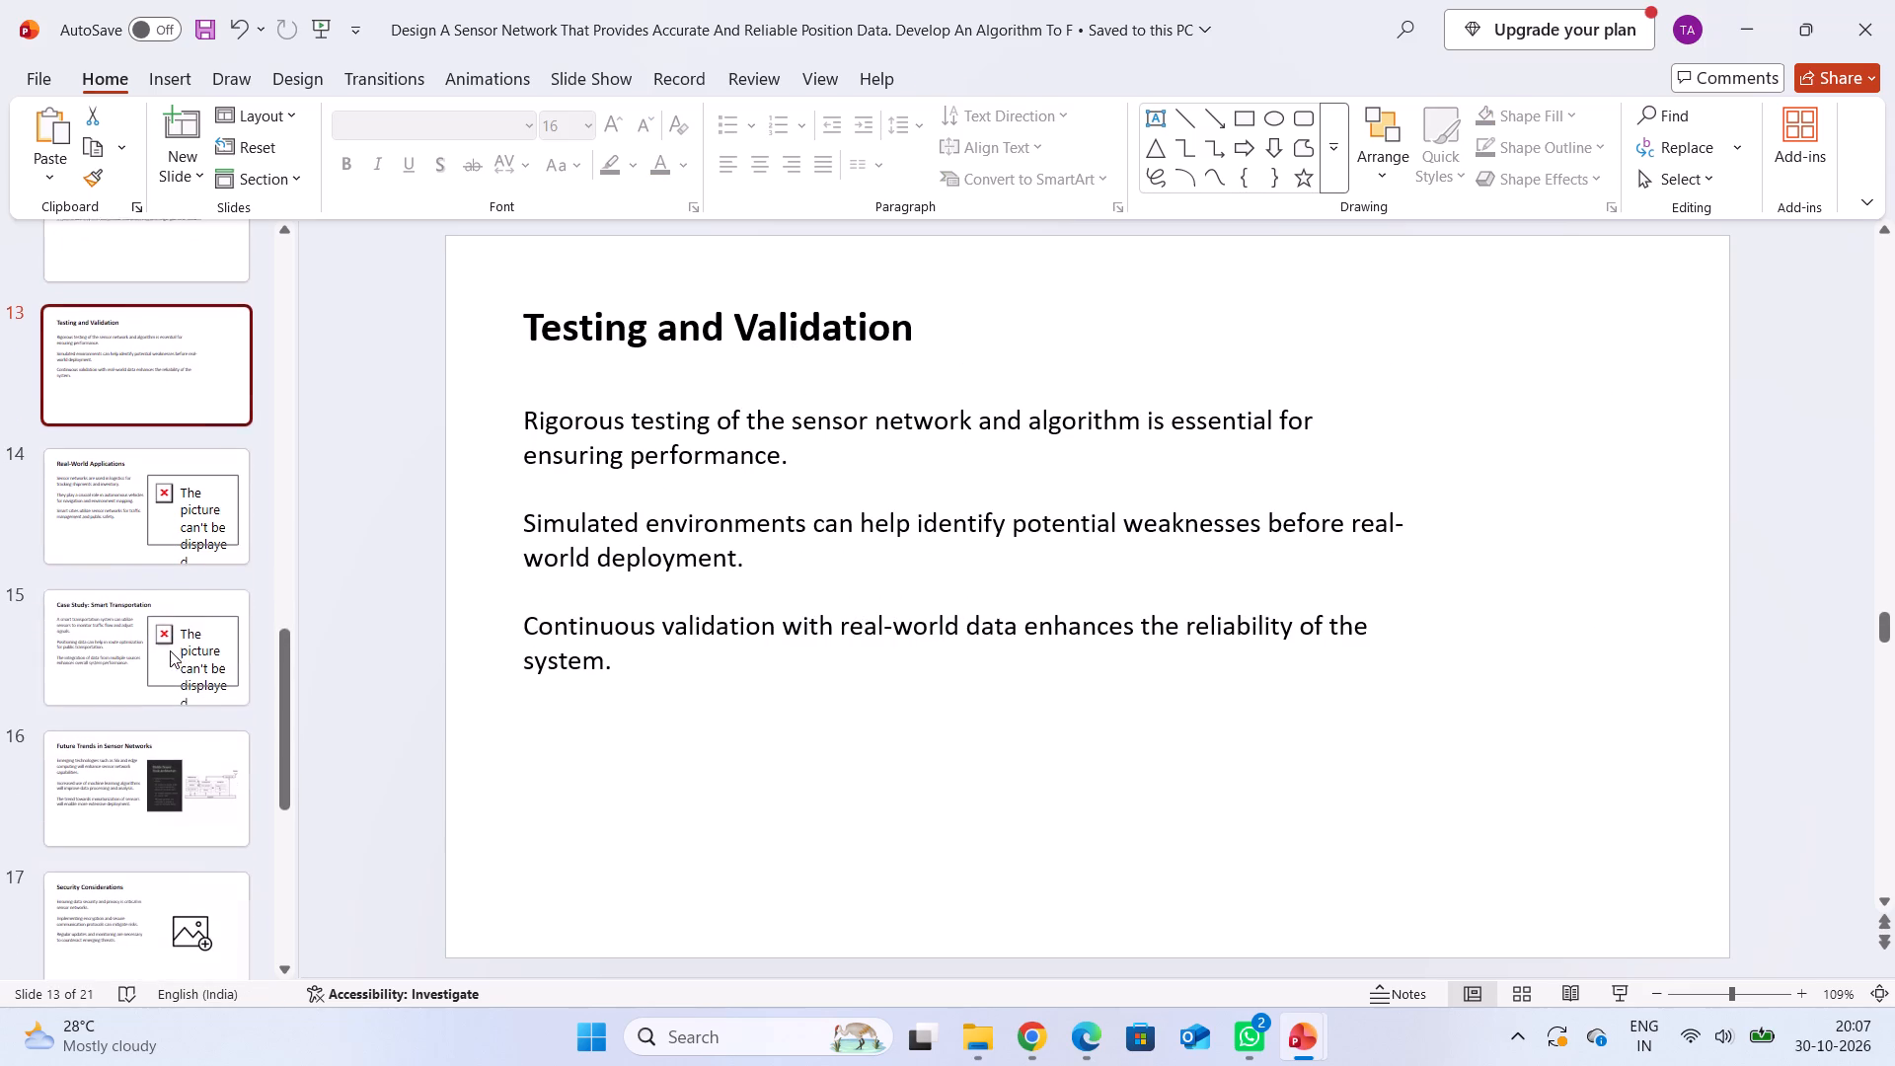
left_click(199, 541)
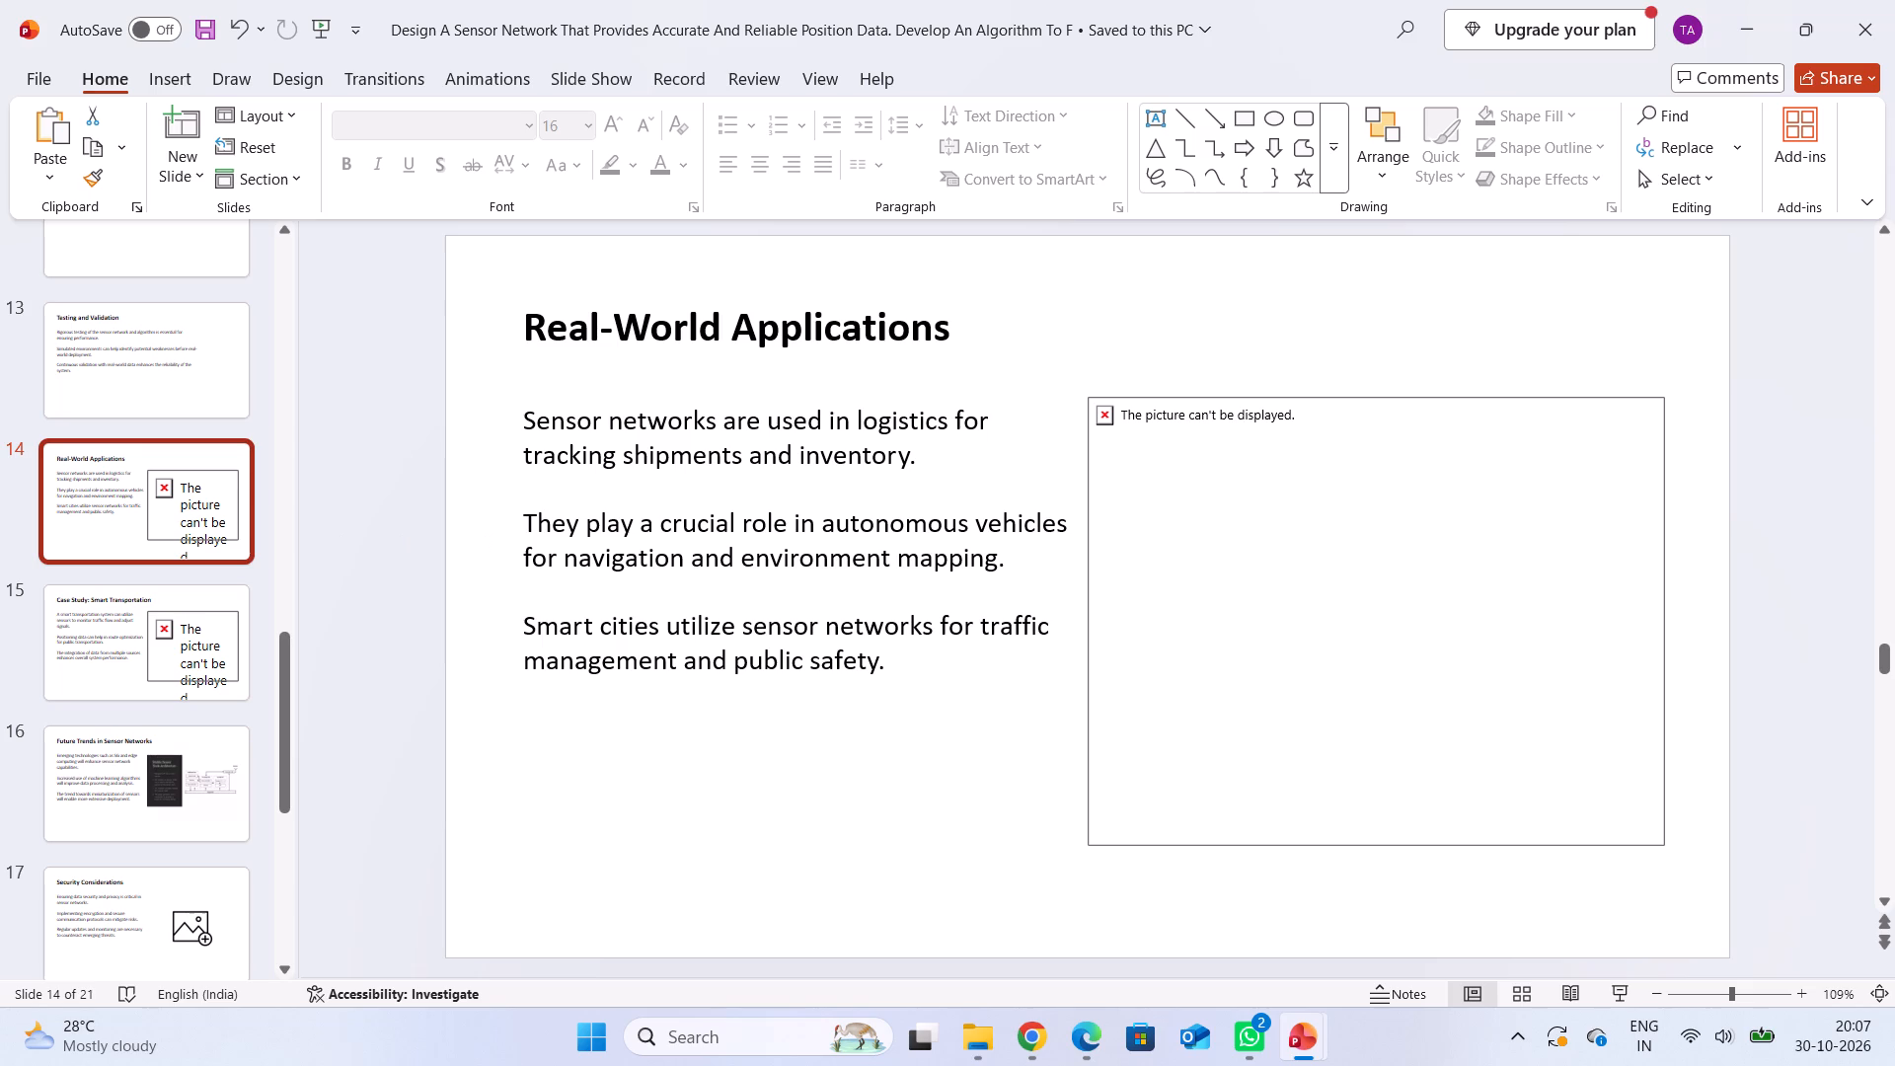
left_click(1291, 543)
key("Delete")
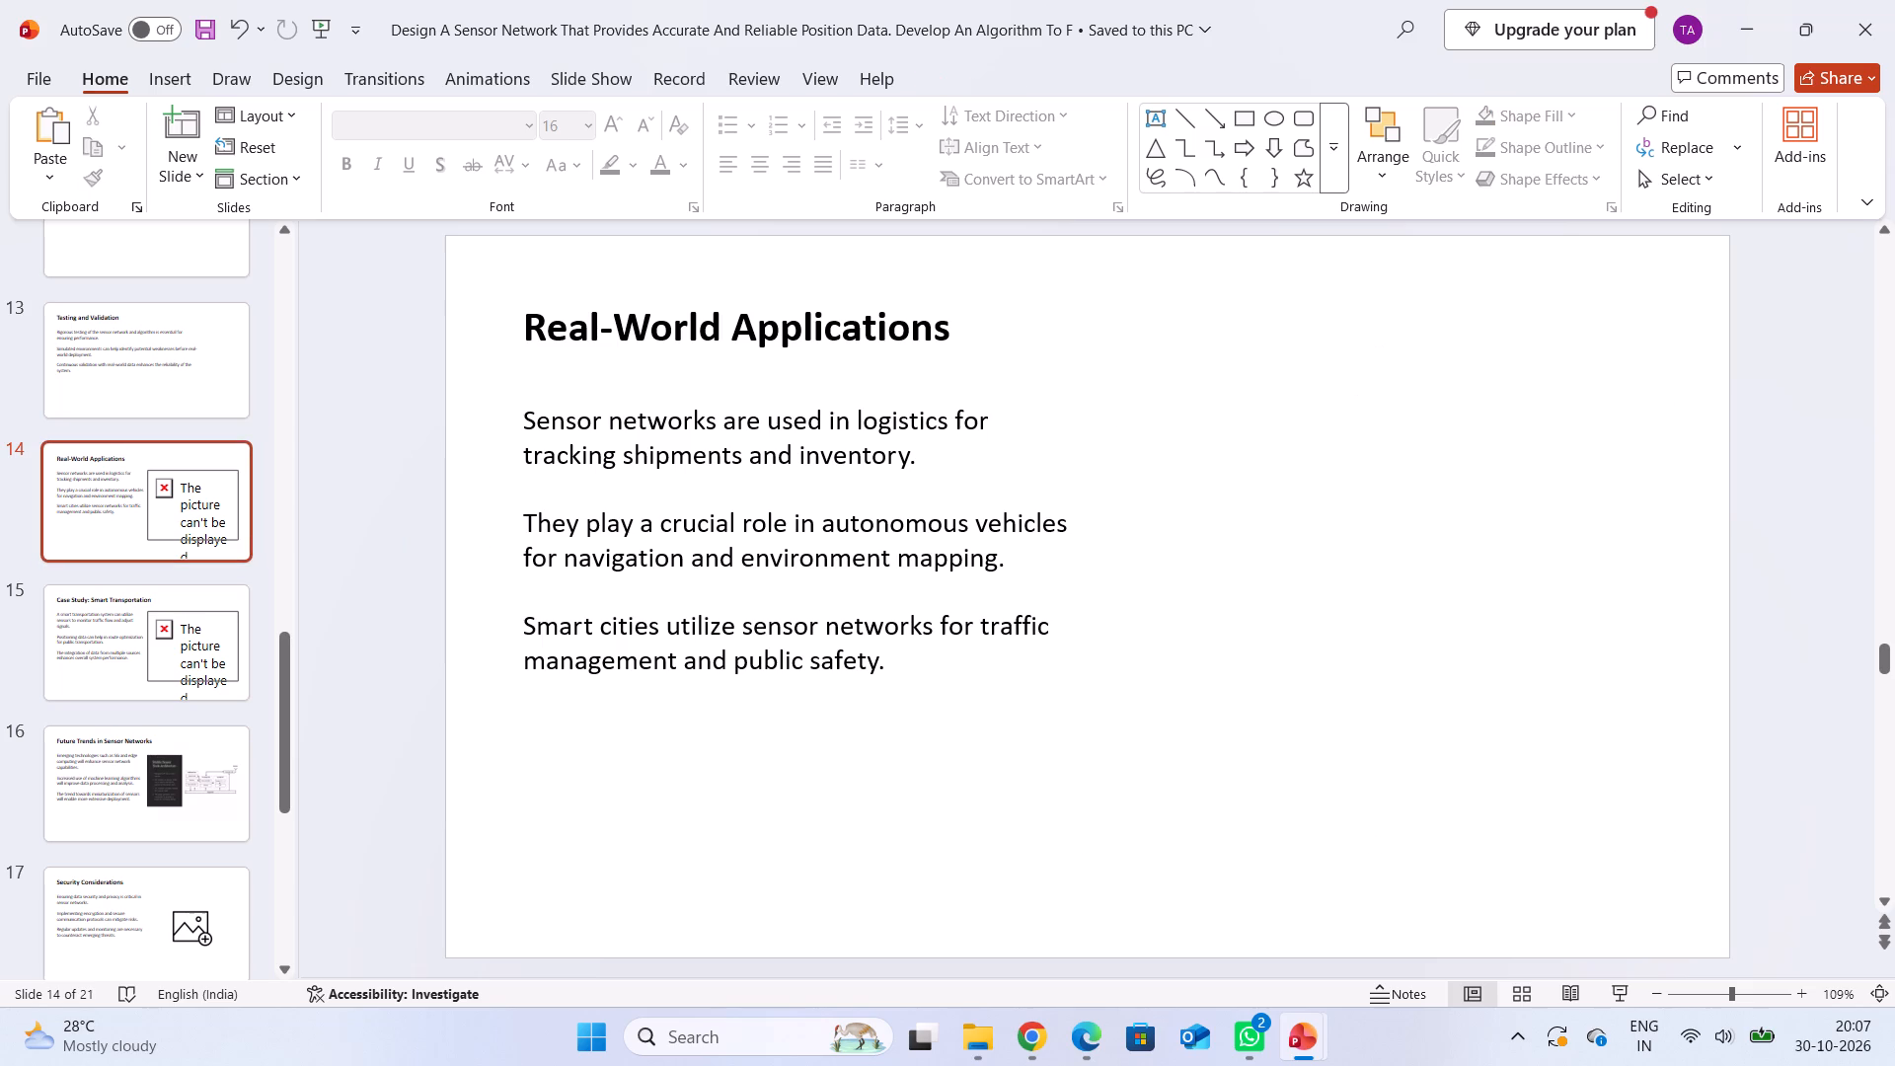
left_click(961, 527)
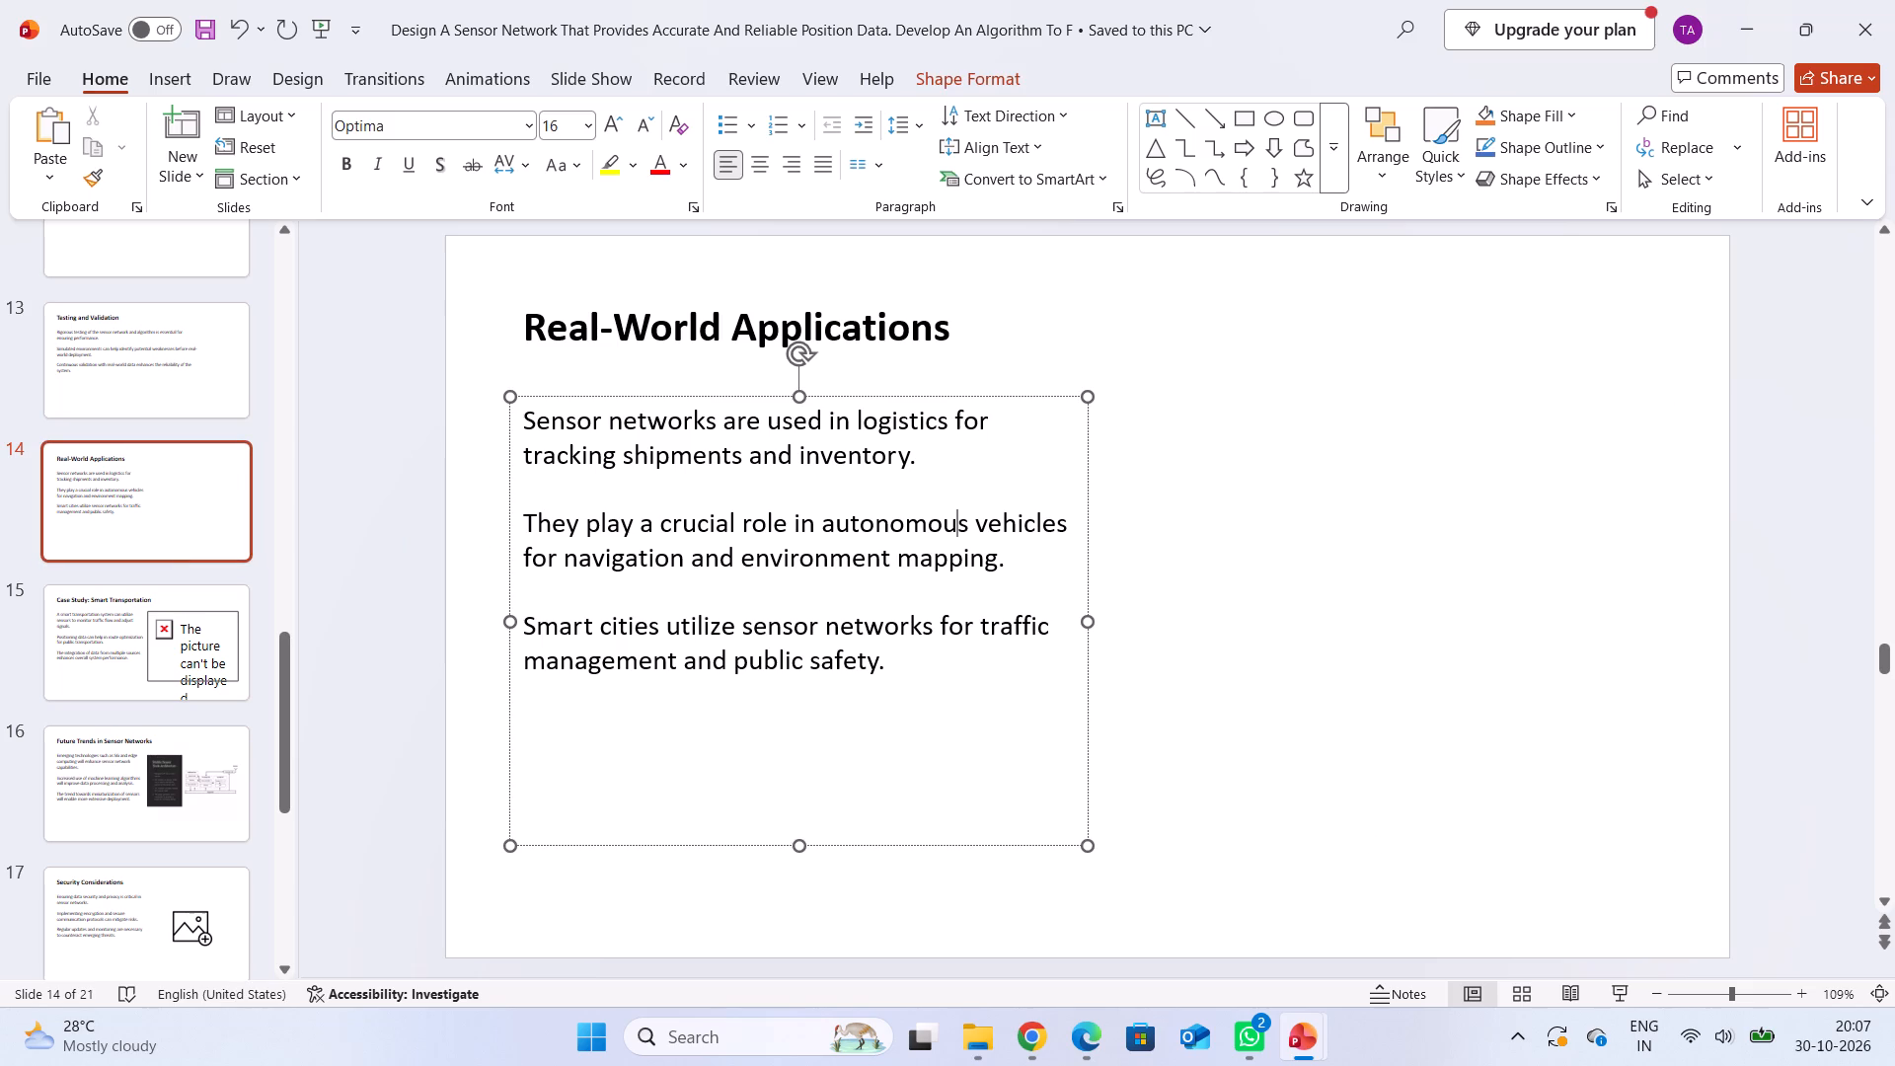
left_click_drag(1094, 625, 1470, 676)
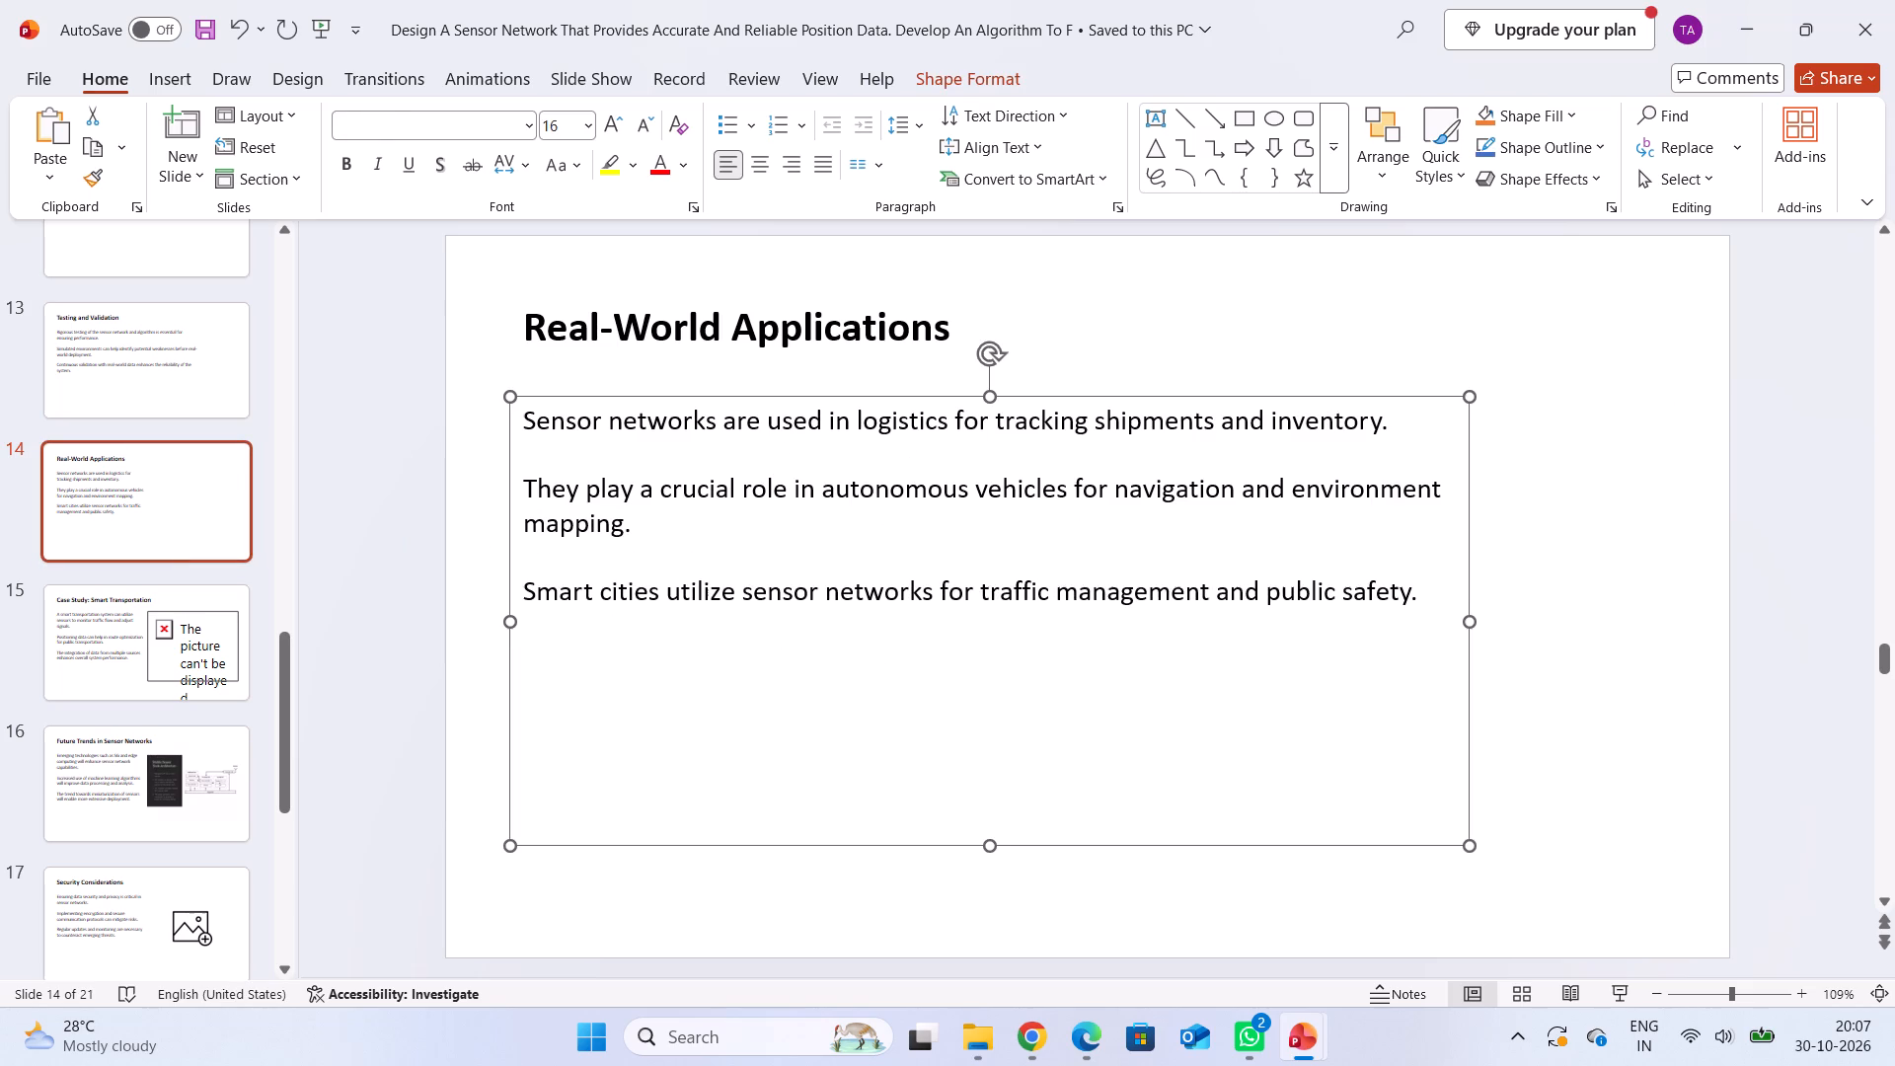
Delete the broken picture on slide 15, "Case Study: Smart Transportation", and widen the body text box across the freed space.
left_click(163, 769)
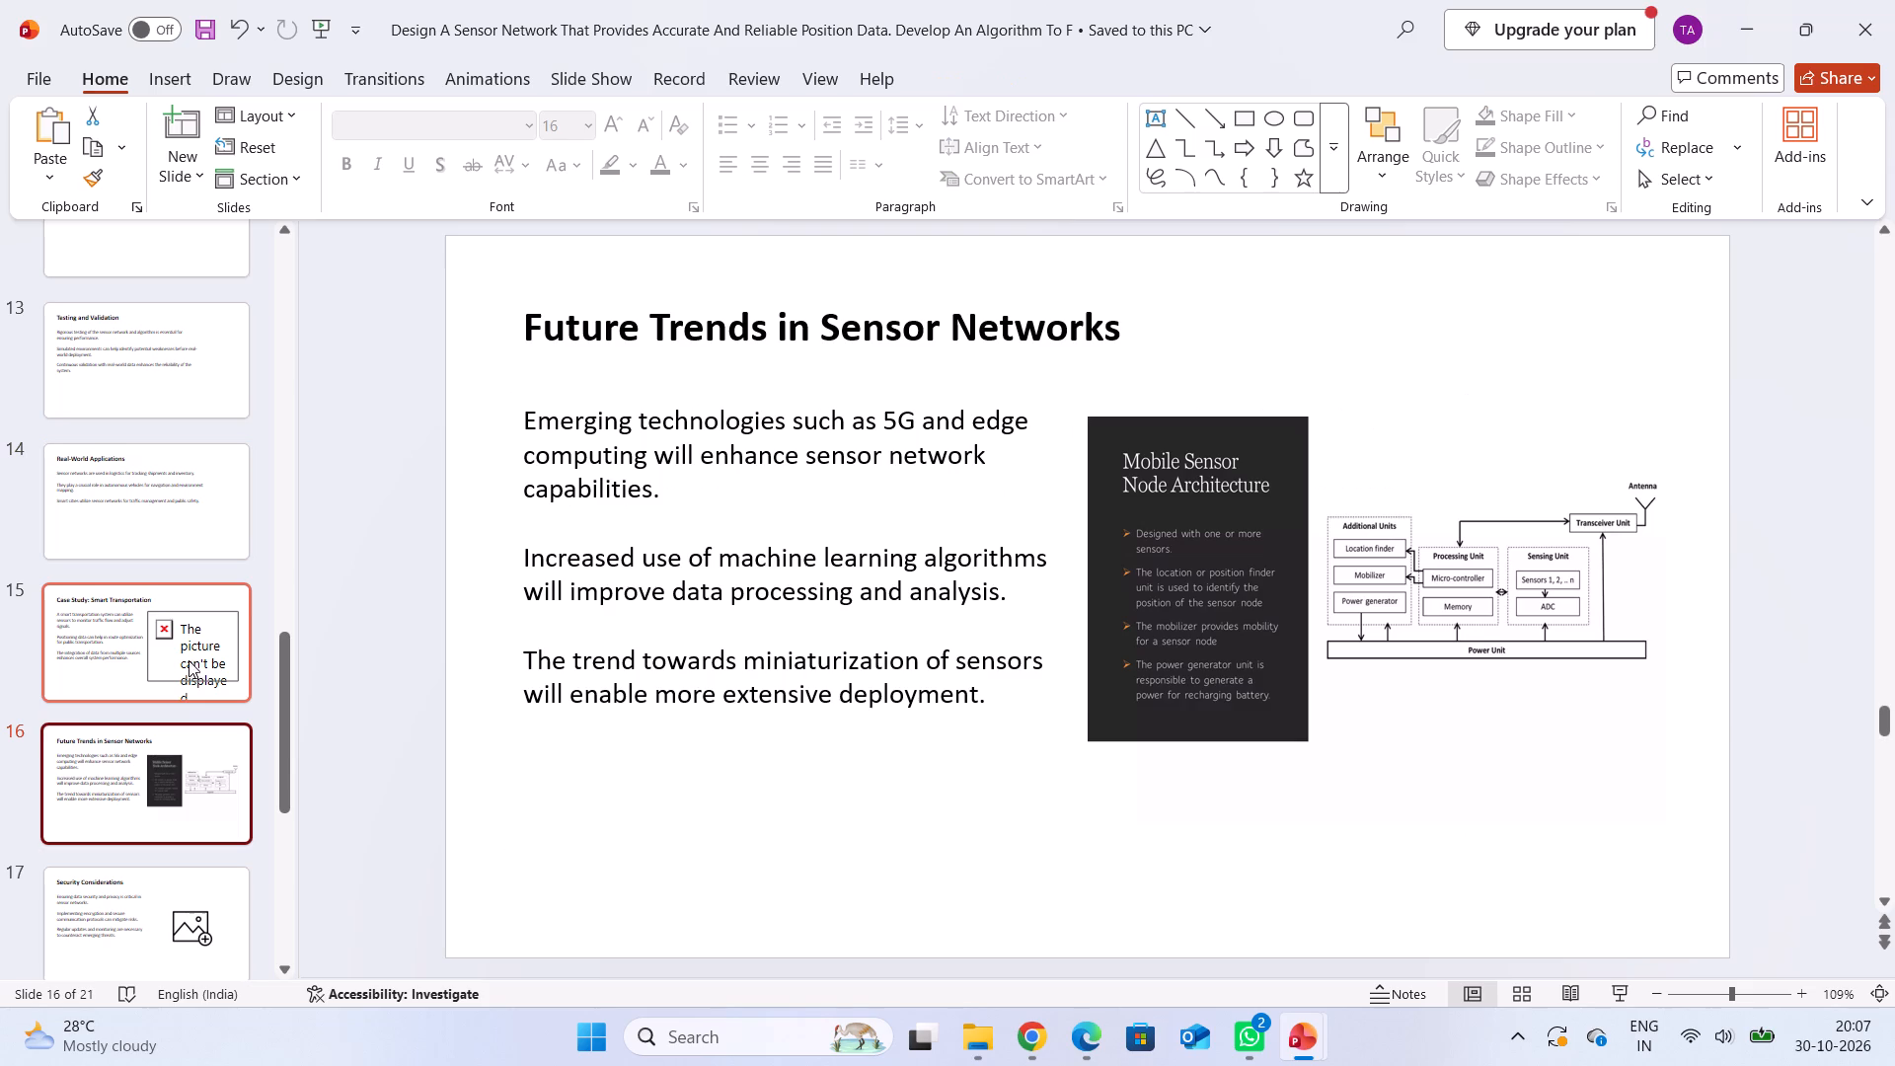
left_click(197, 644)
left_click(1272, 639)
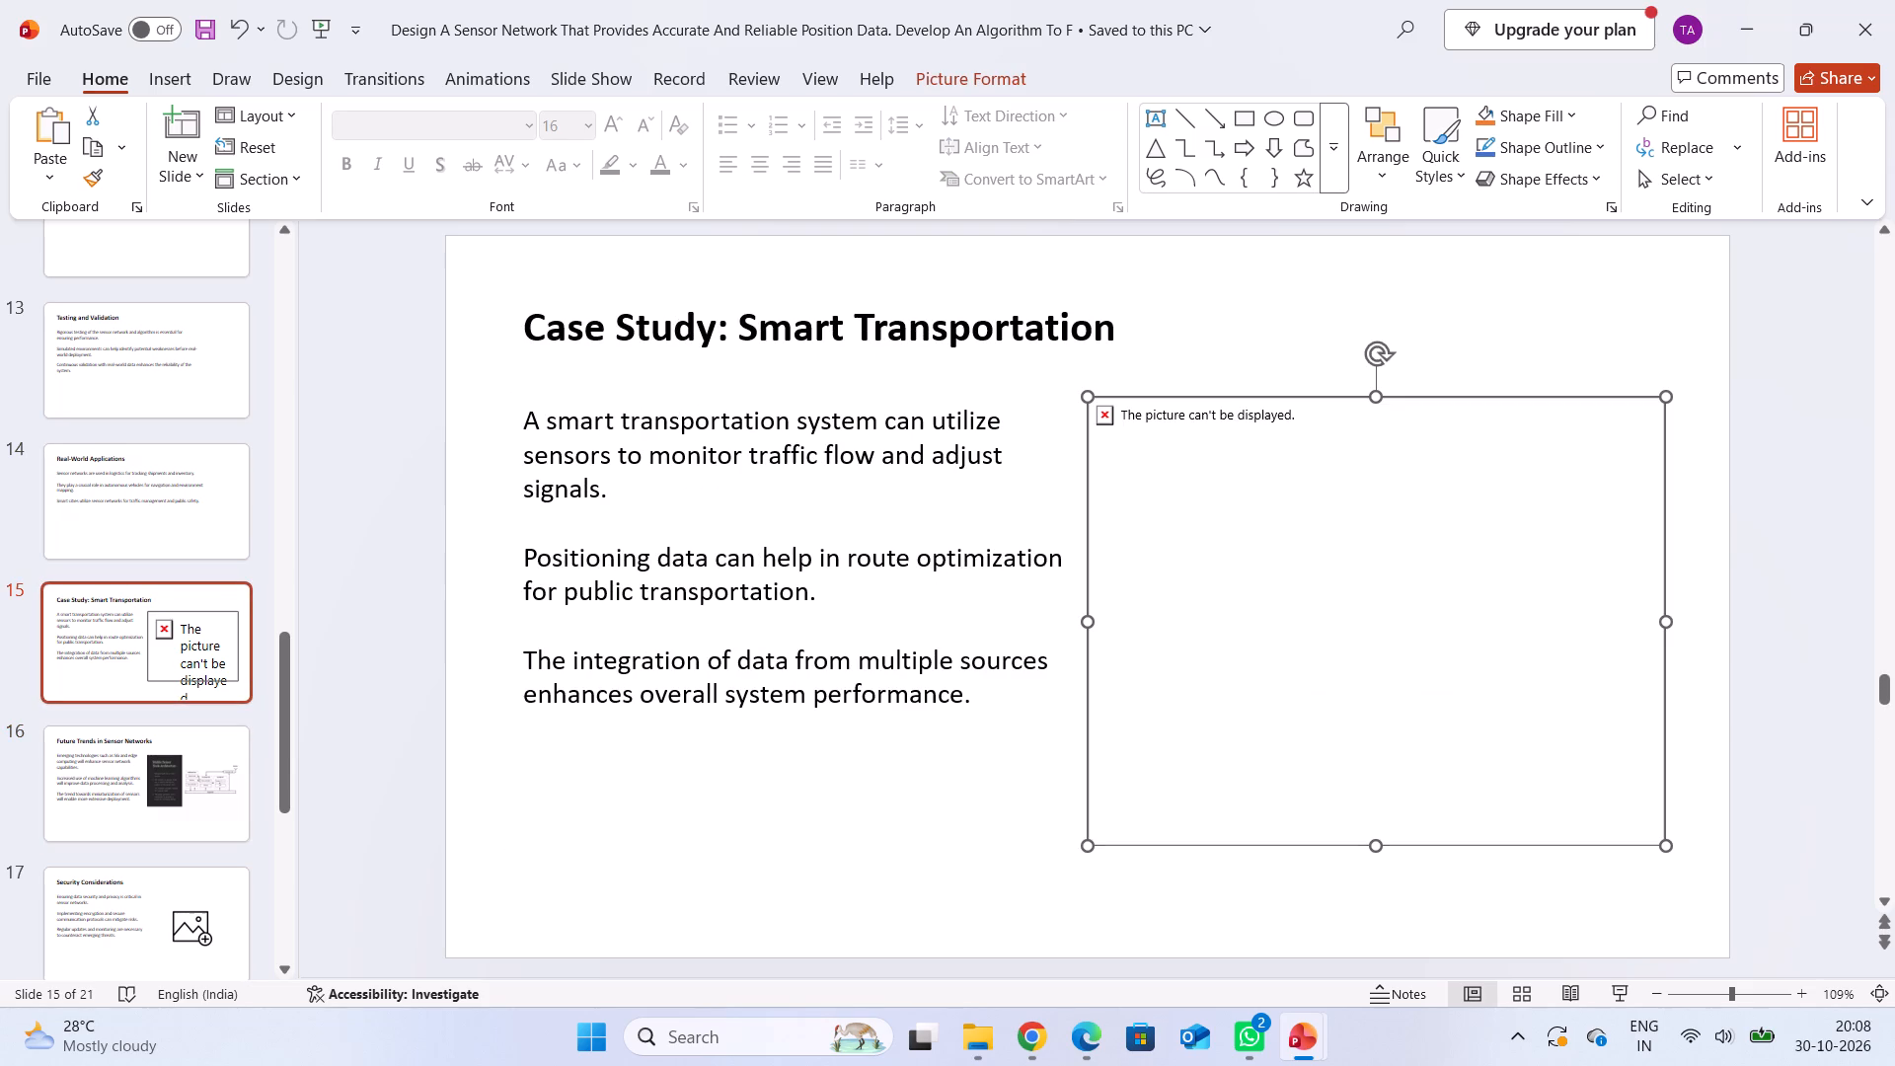
key("Delete")
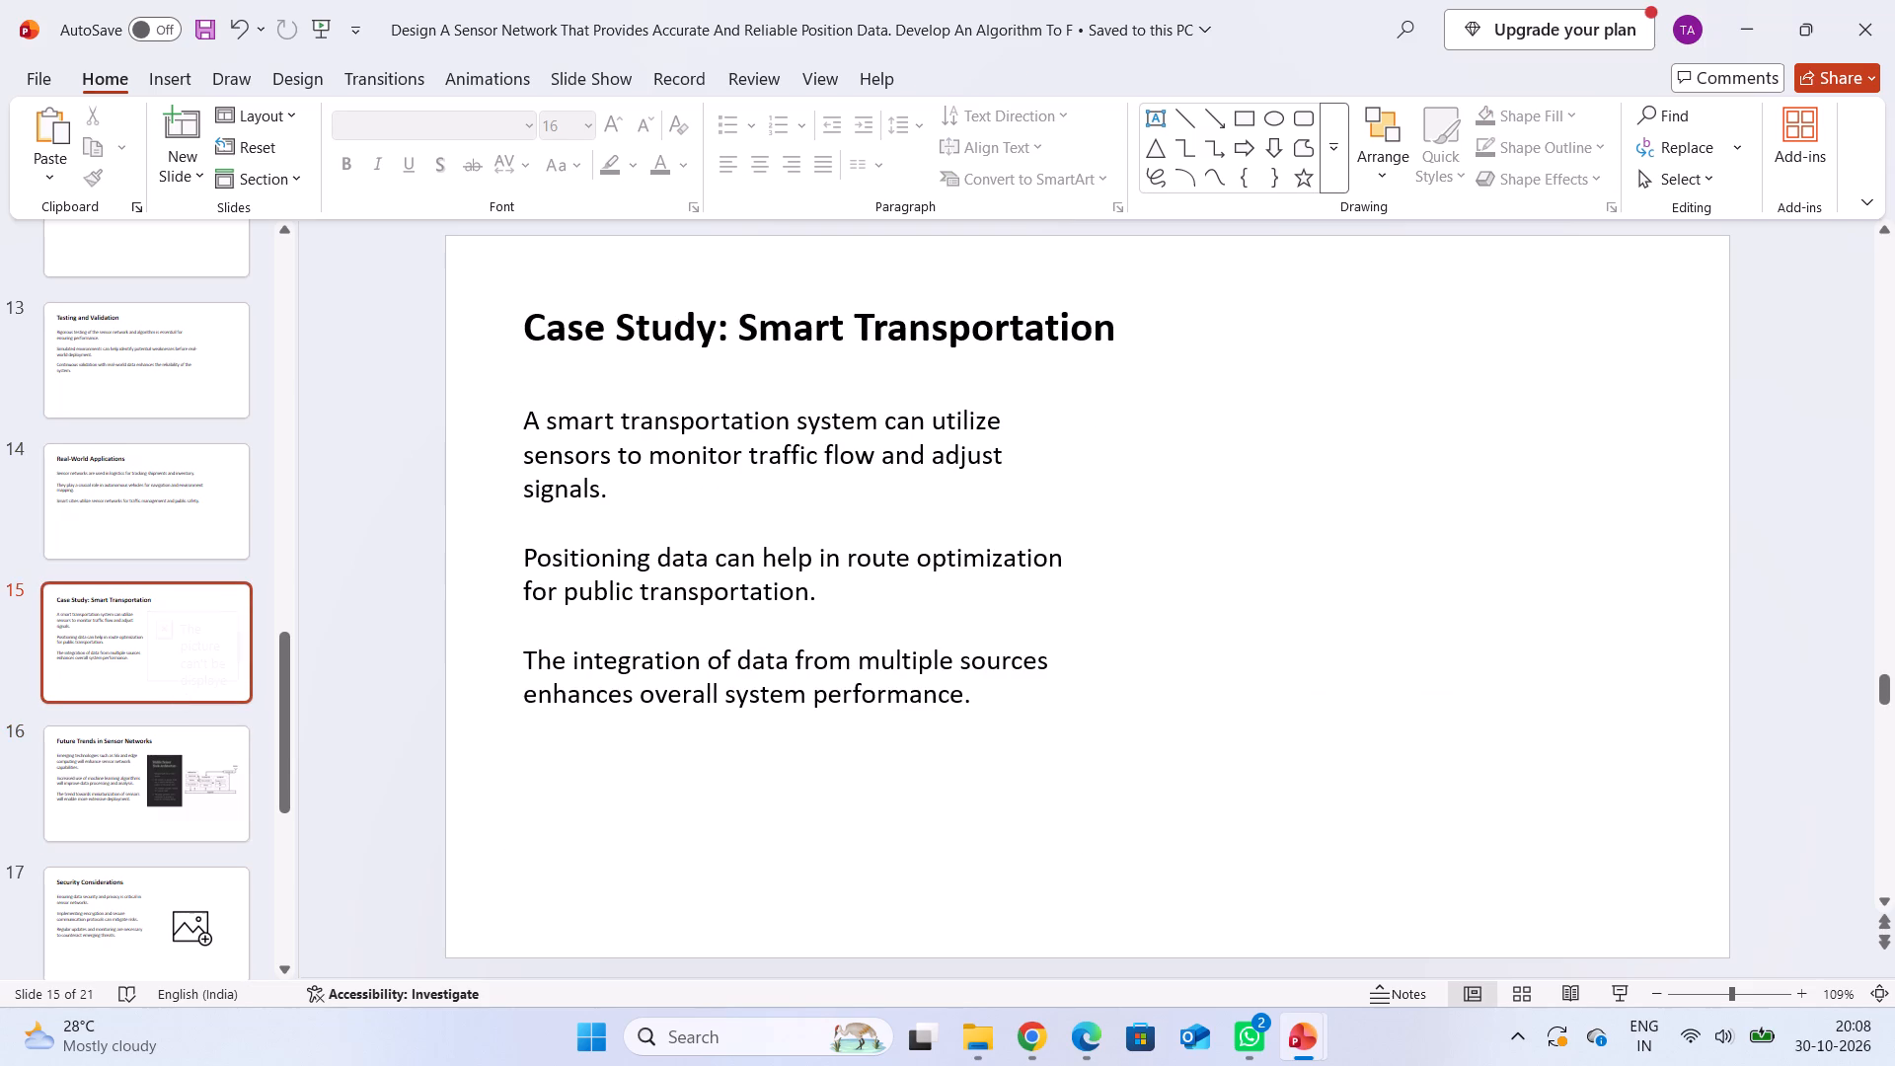
left_click(942, 570)
left_click_drag(1088, 623, 1509, 675)
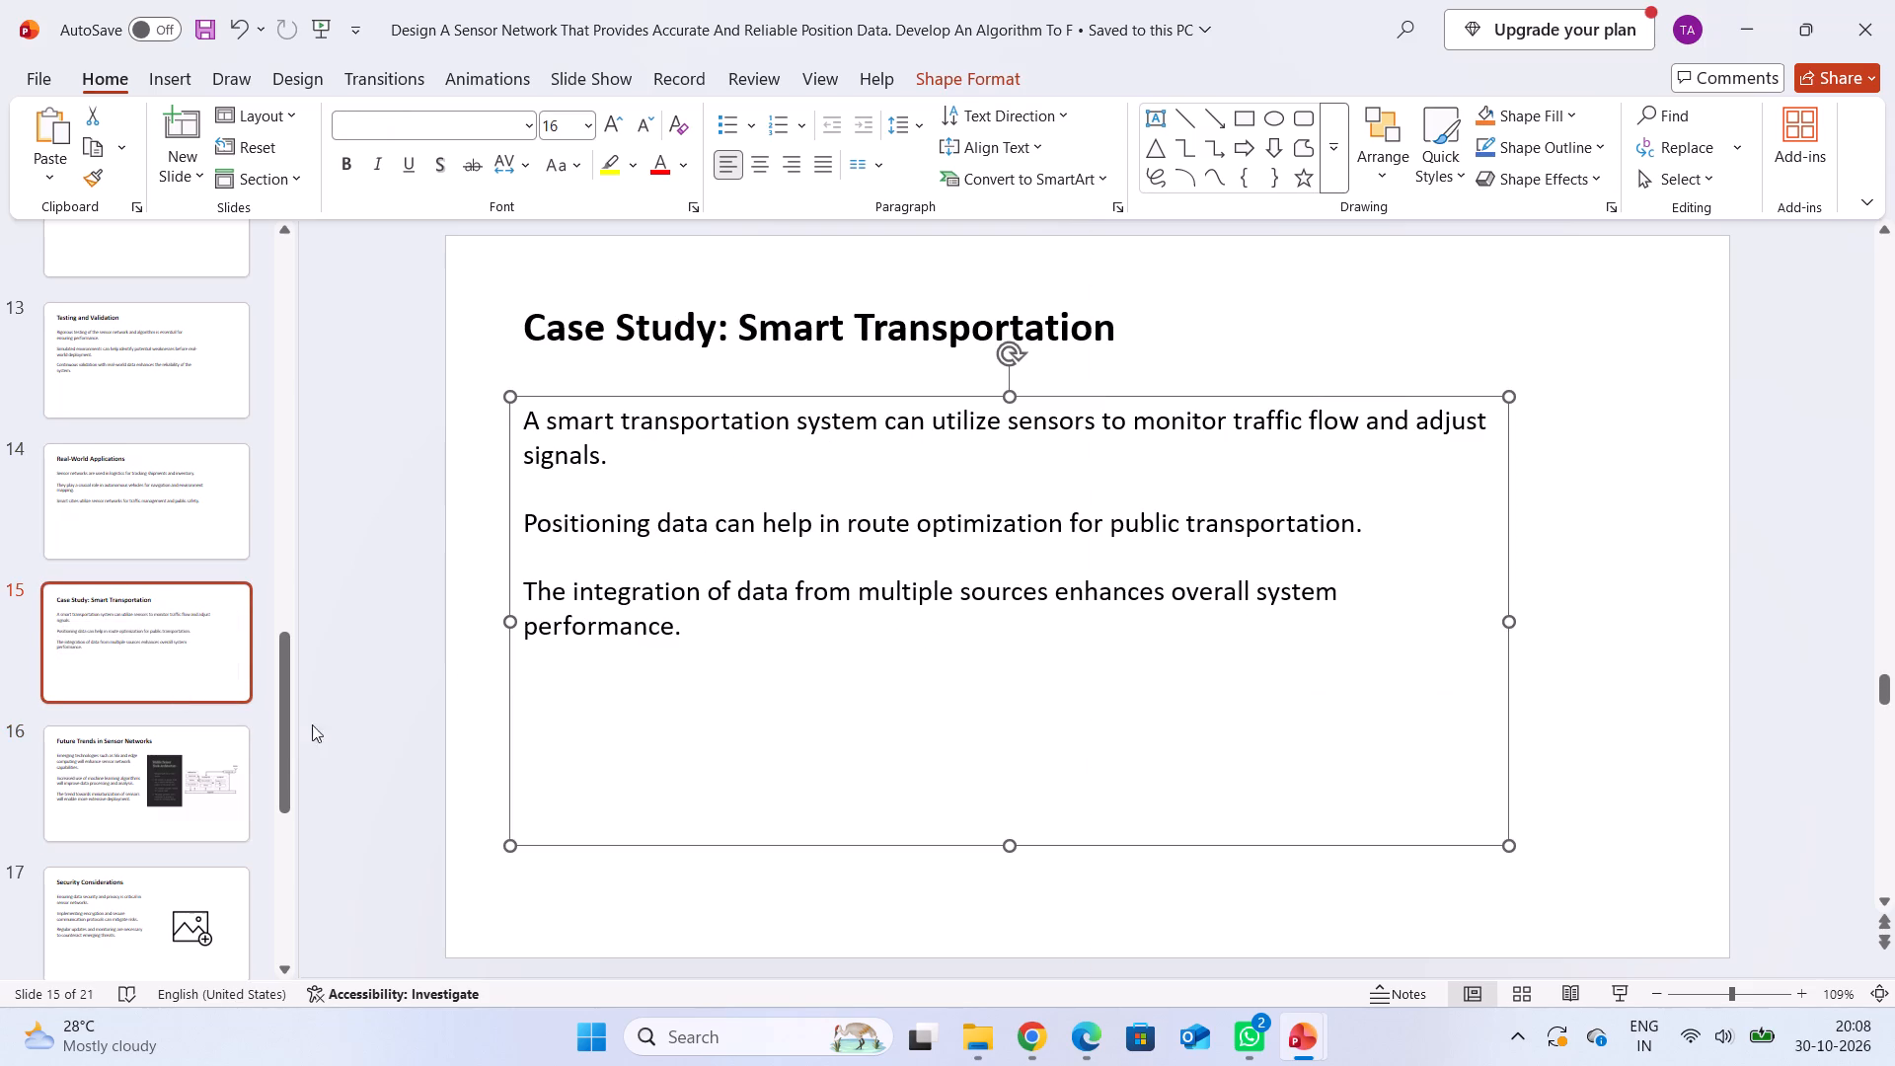
Delete the placeholder picture on slide 17, "Security Considerations", and widen the body text box across the freed space.
scroll(217, 765, "down", 1)
left_click(217, 765)
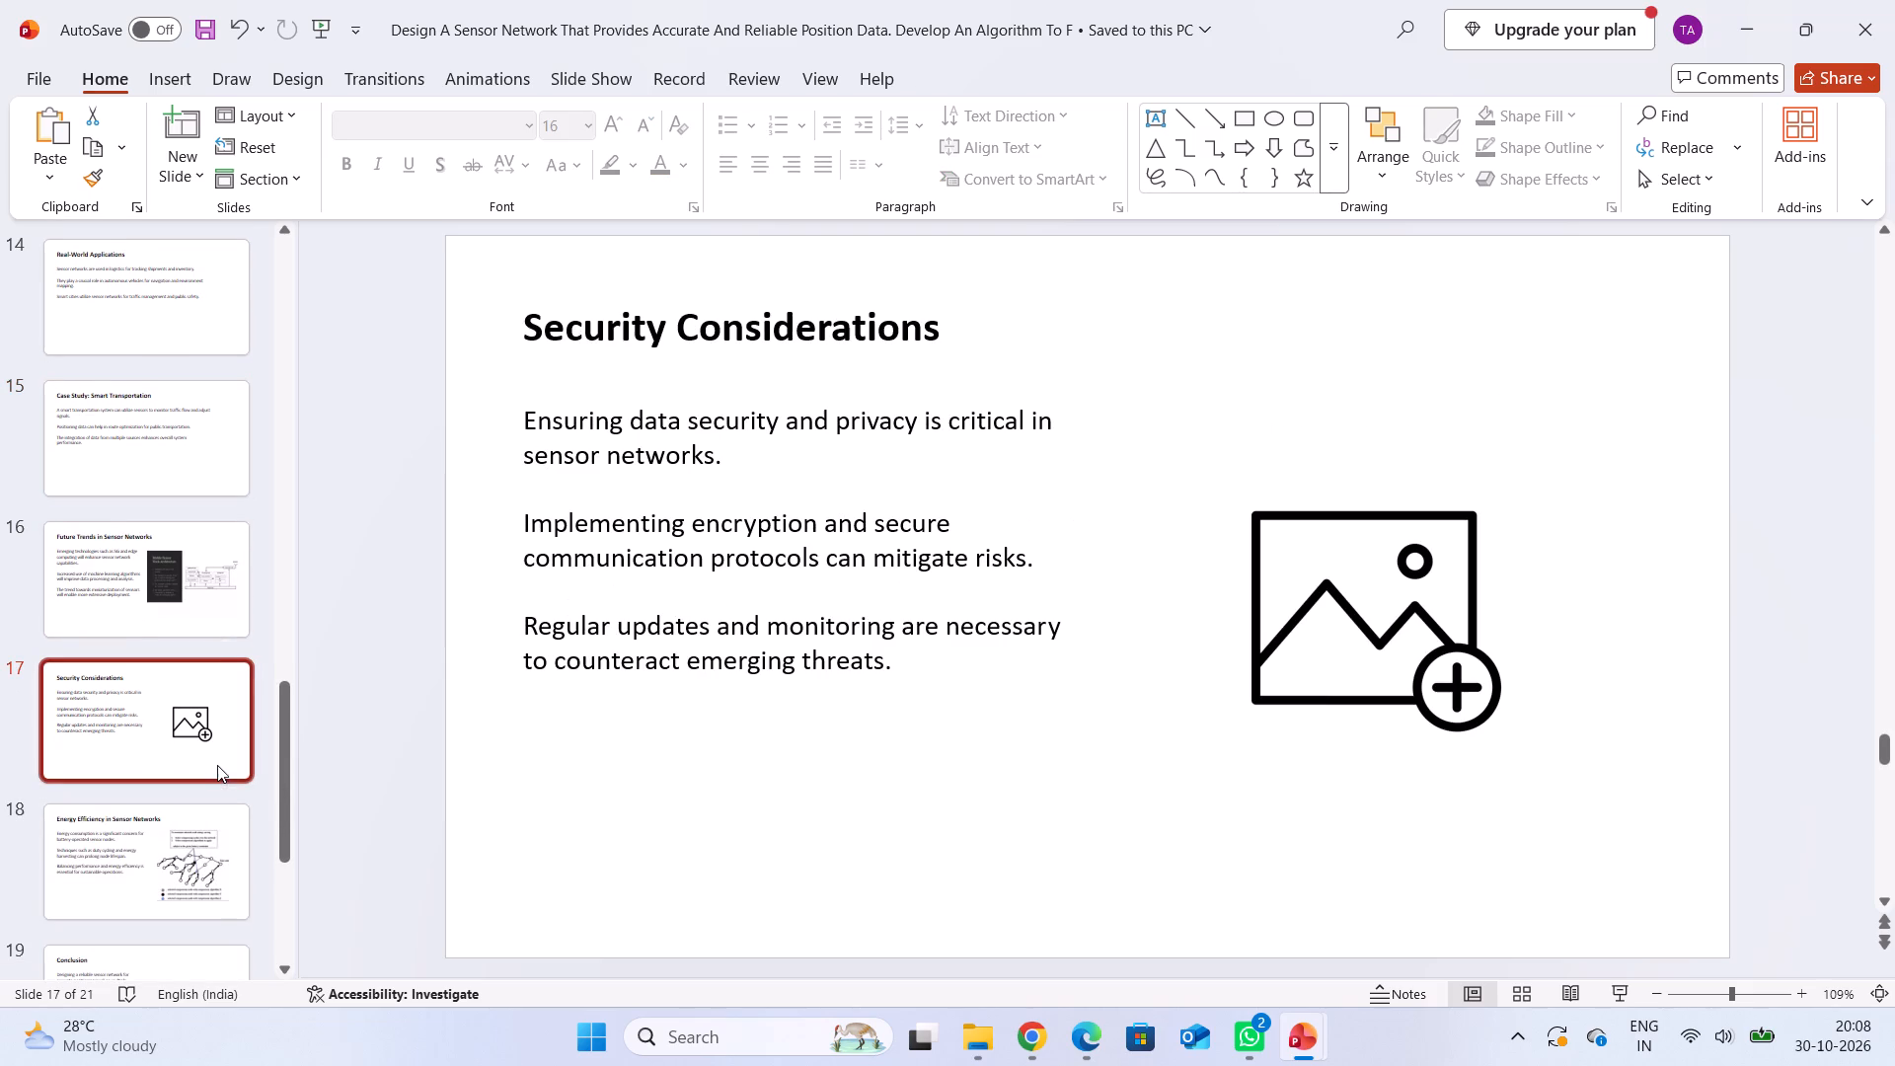
left_click(1378, 603)
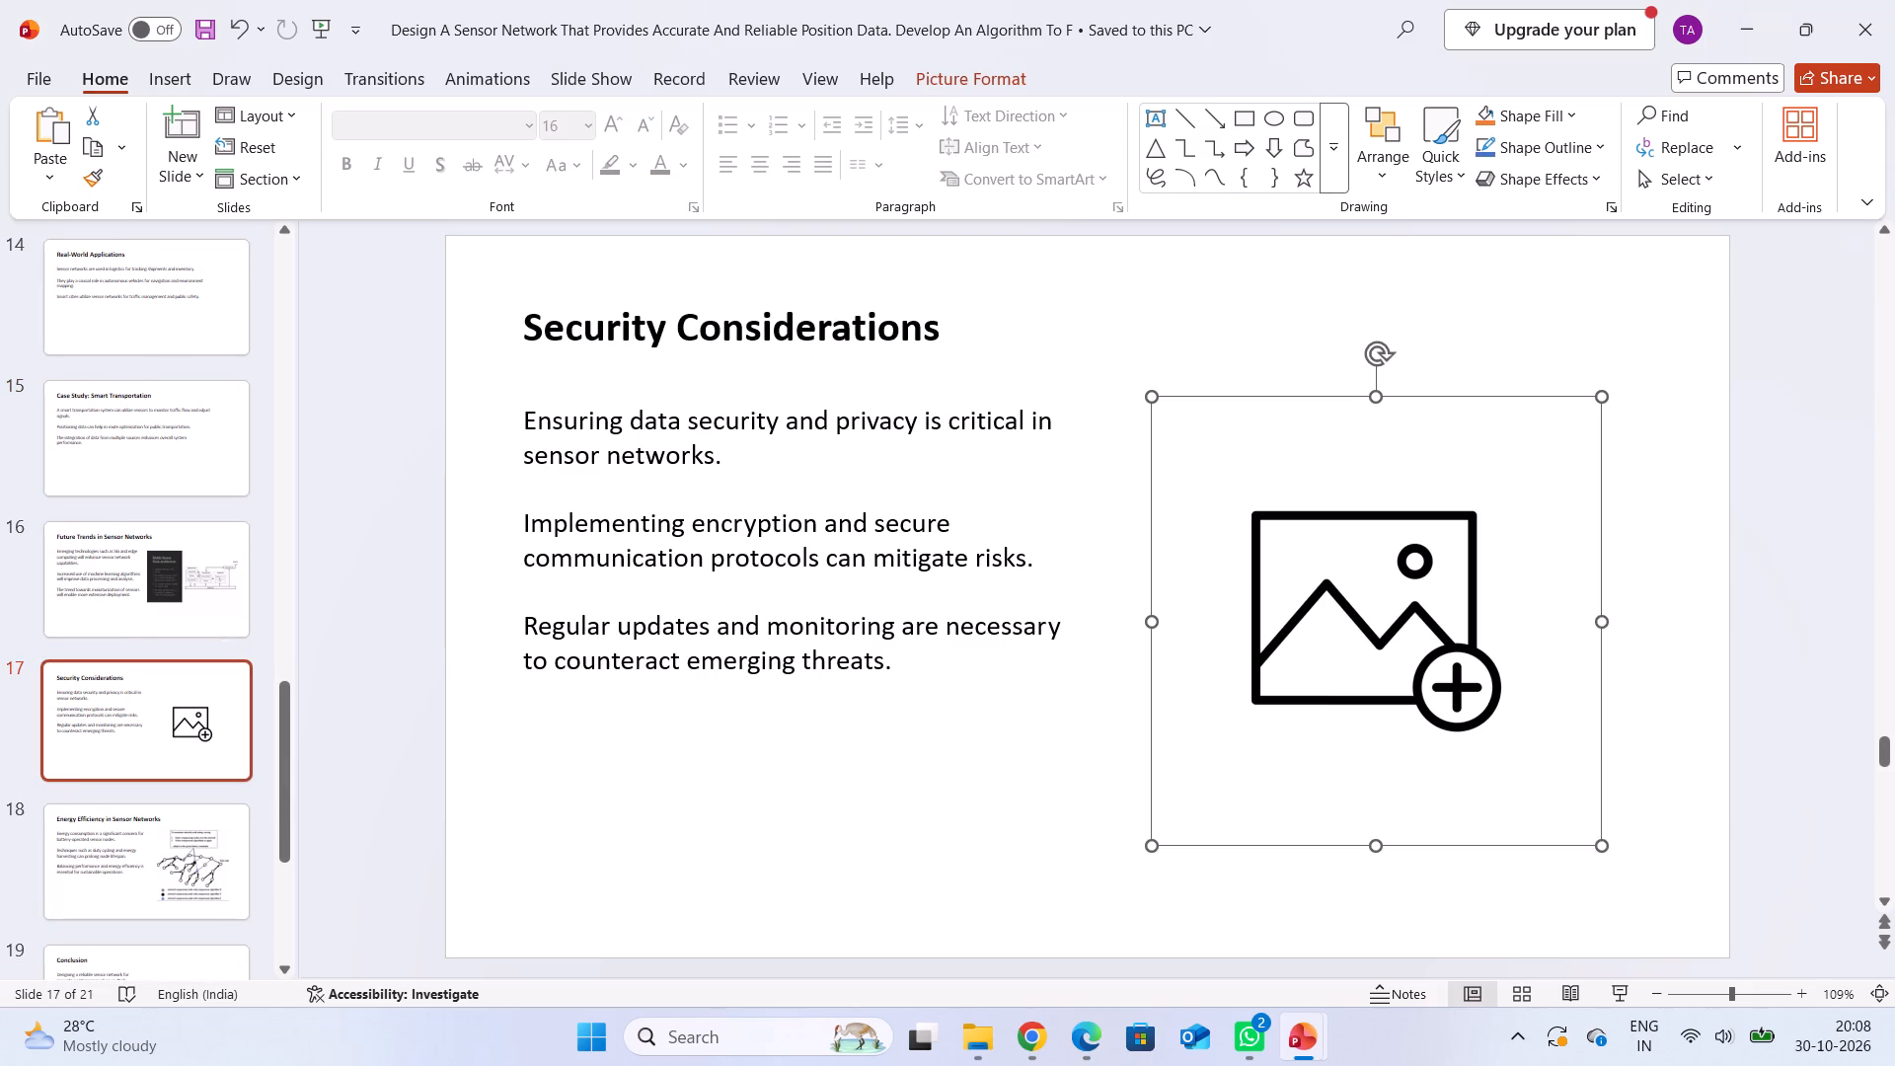
key("Delete")
left_click(972, 621)
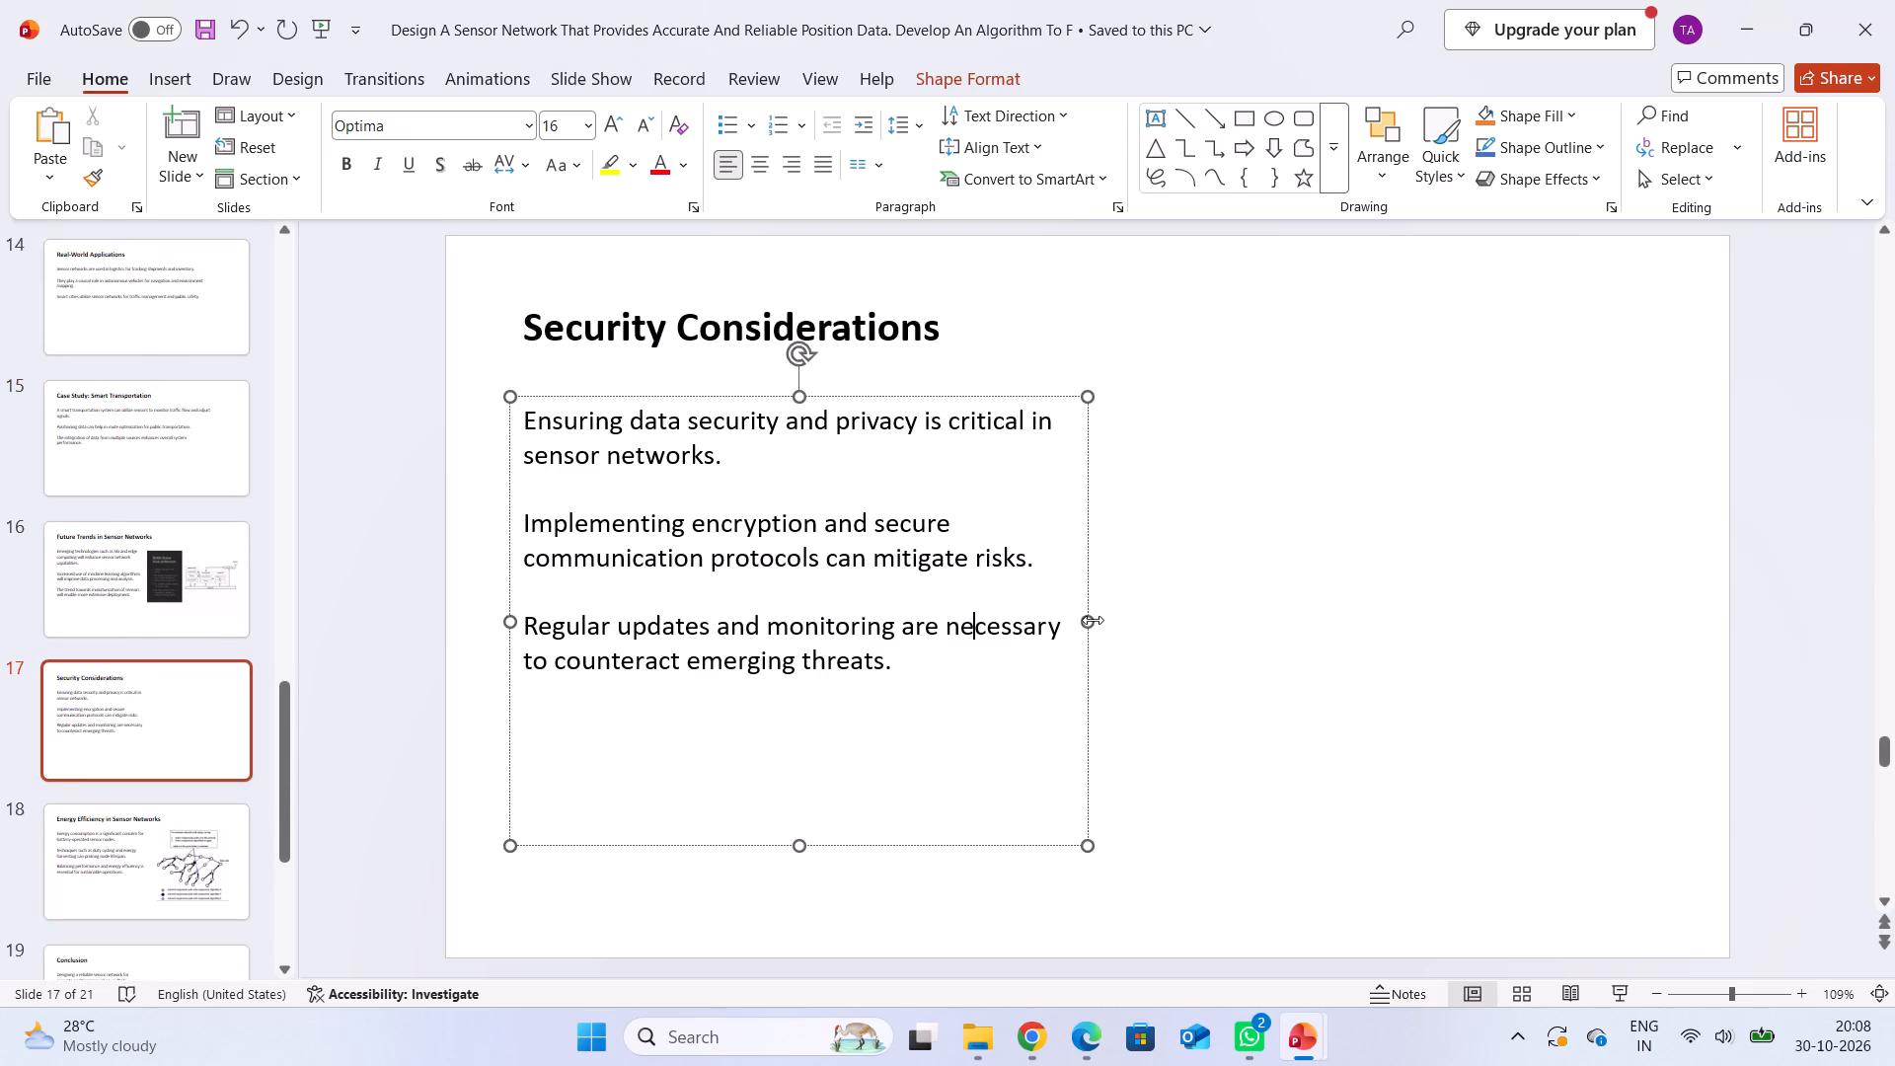
left_click_drag(1095, 620, 1540, 646)
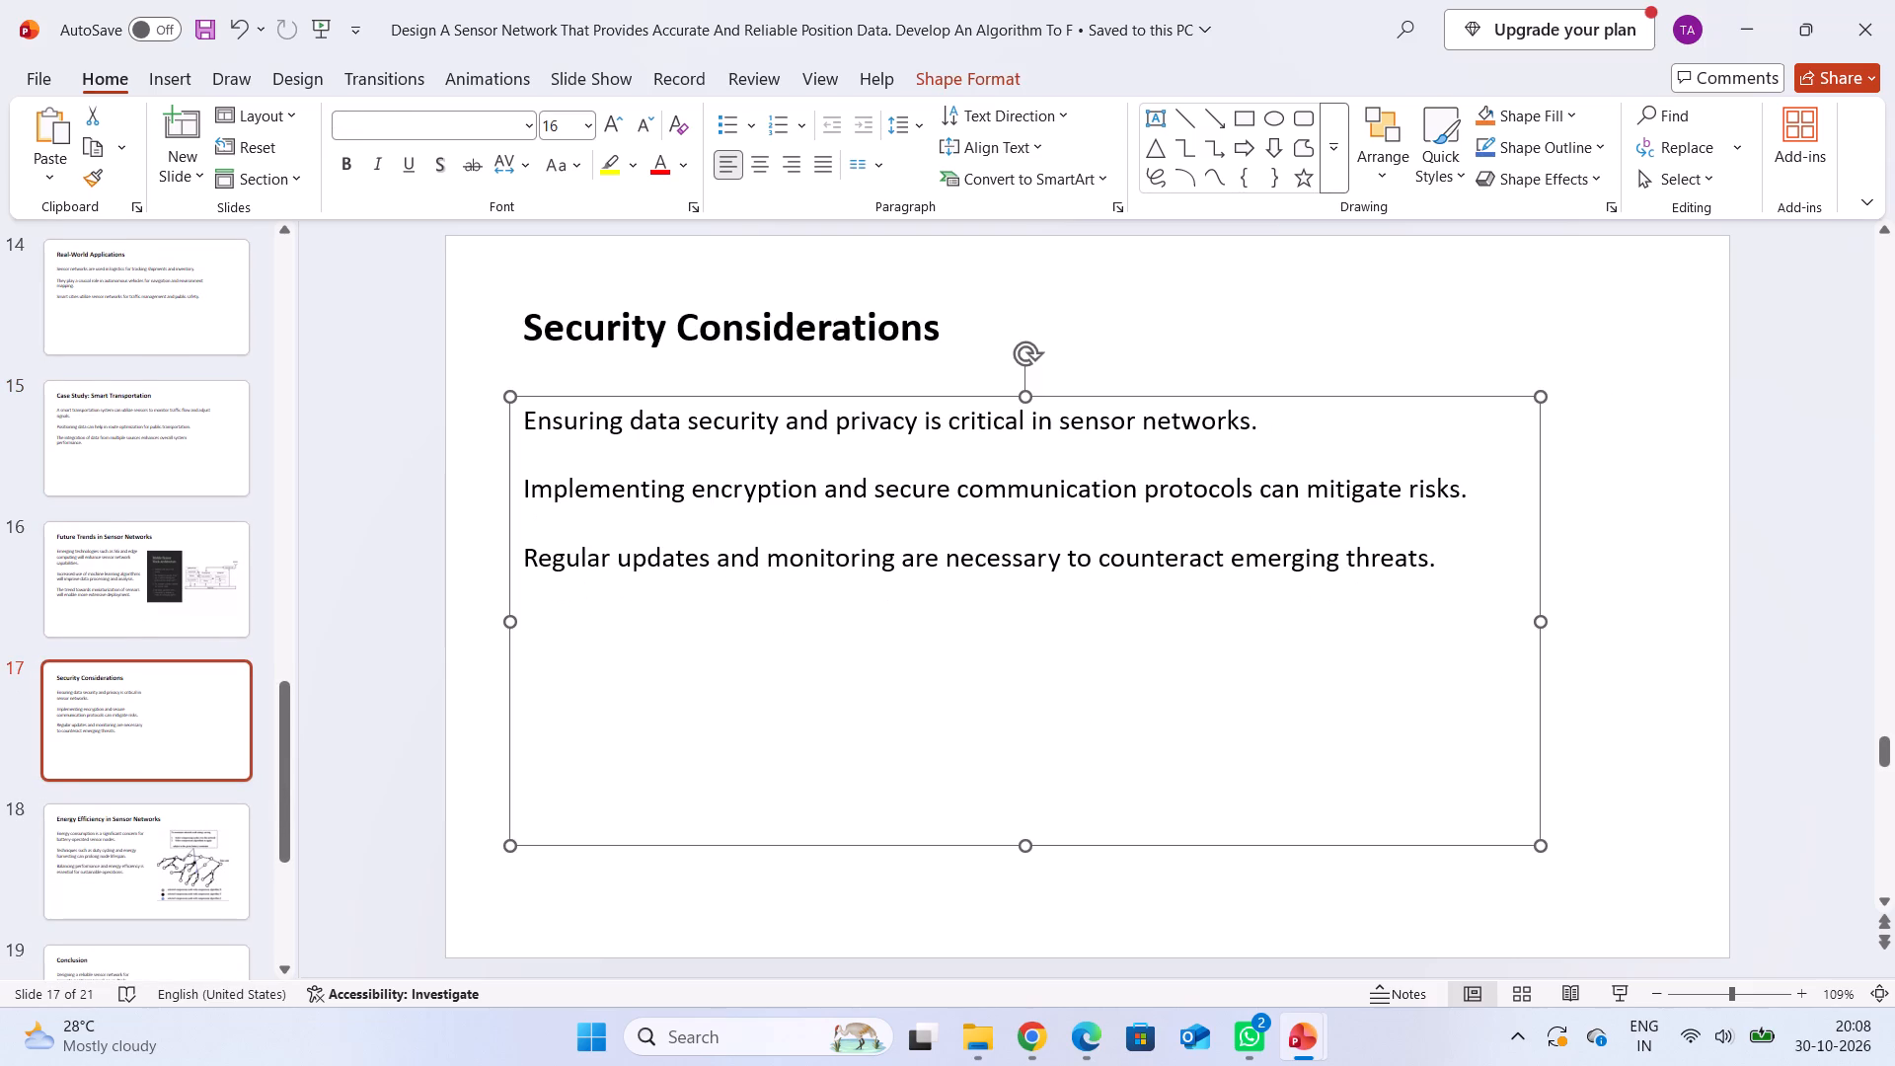
Delete the placeholder picture on slide 19, "Conclusion", and widen the body text box across the freed space.
scroll(199, 852, "down", 1)
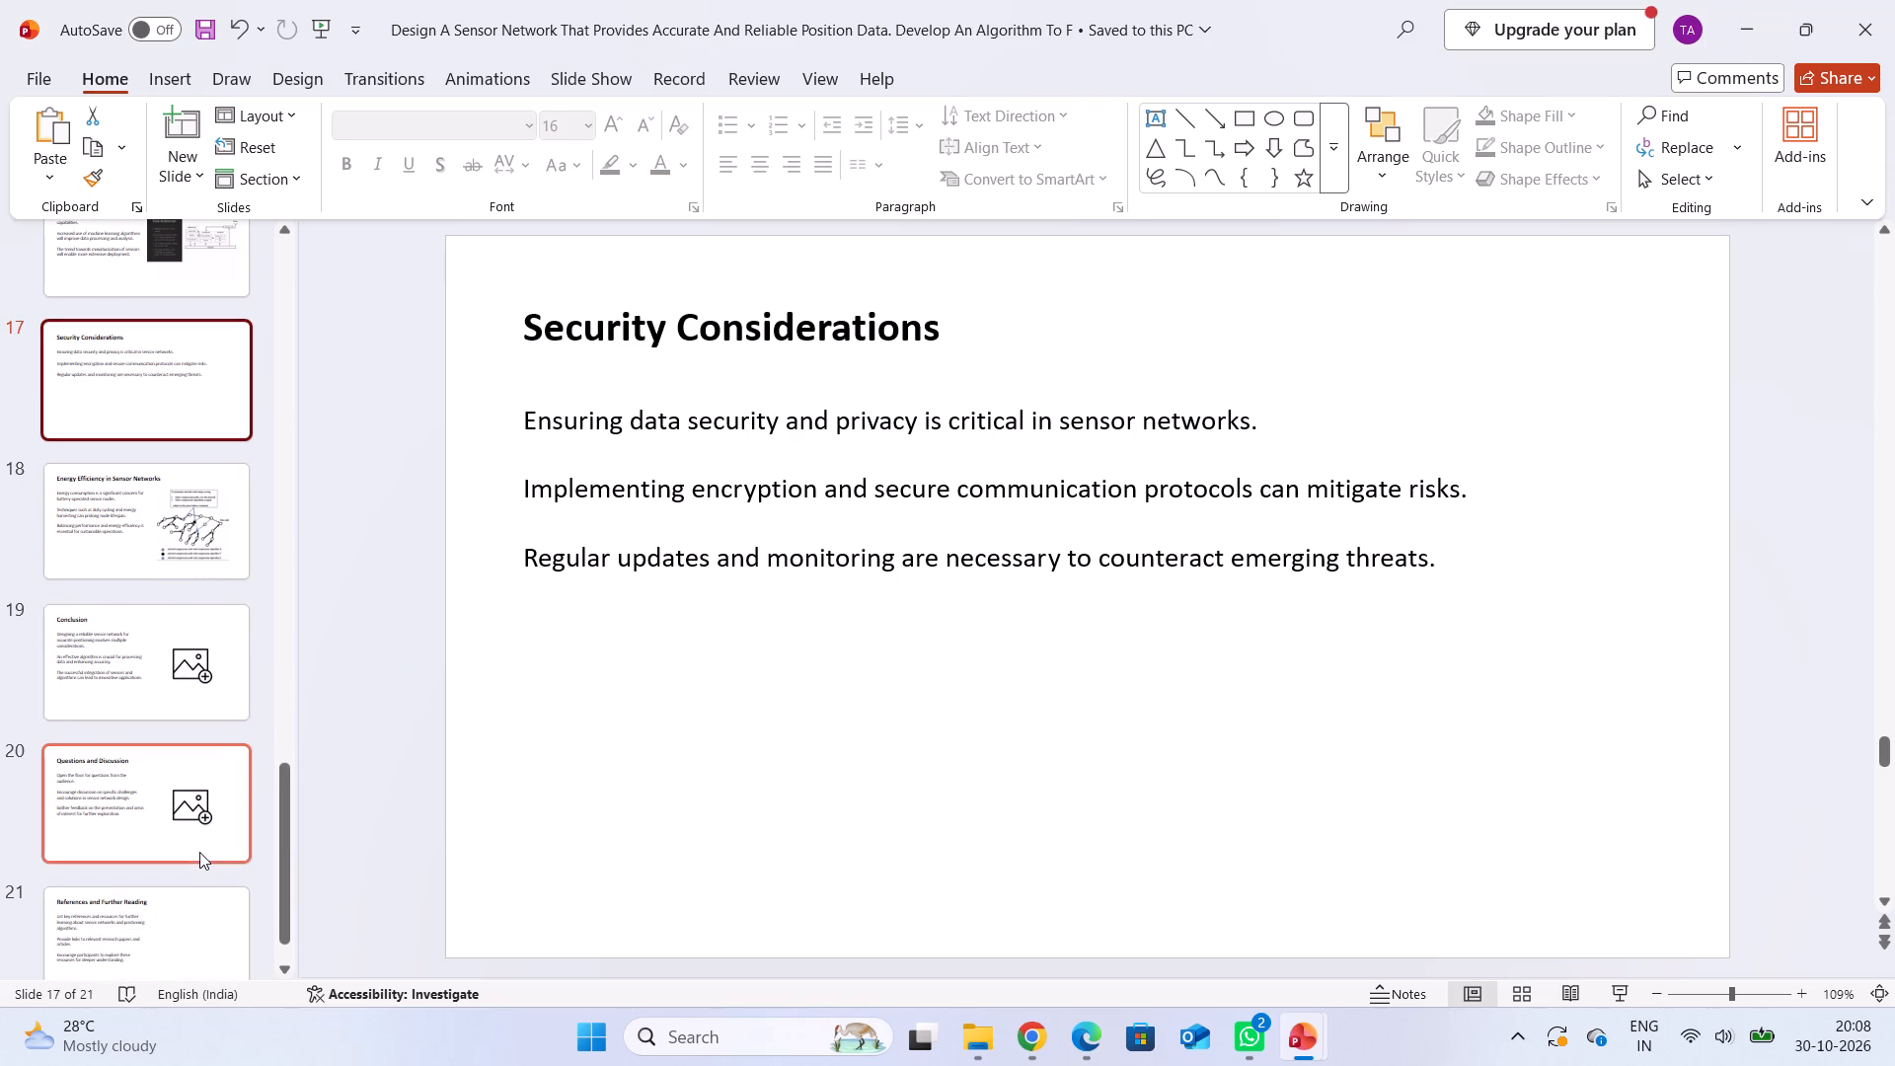
left_click(210, 701)
left_click(1402, 620)
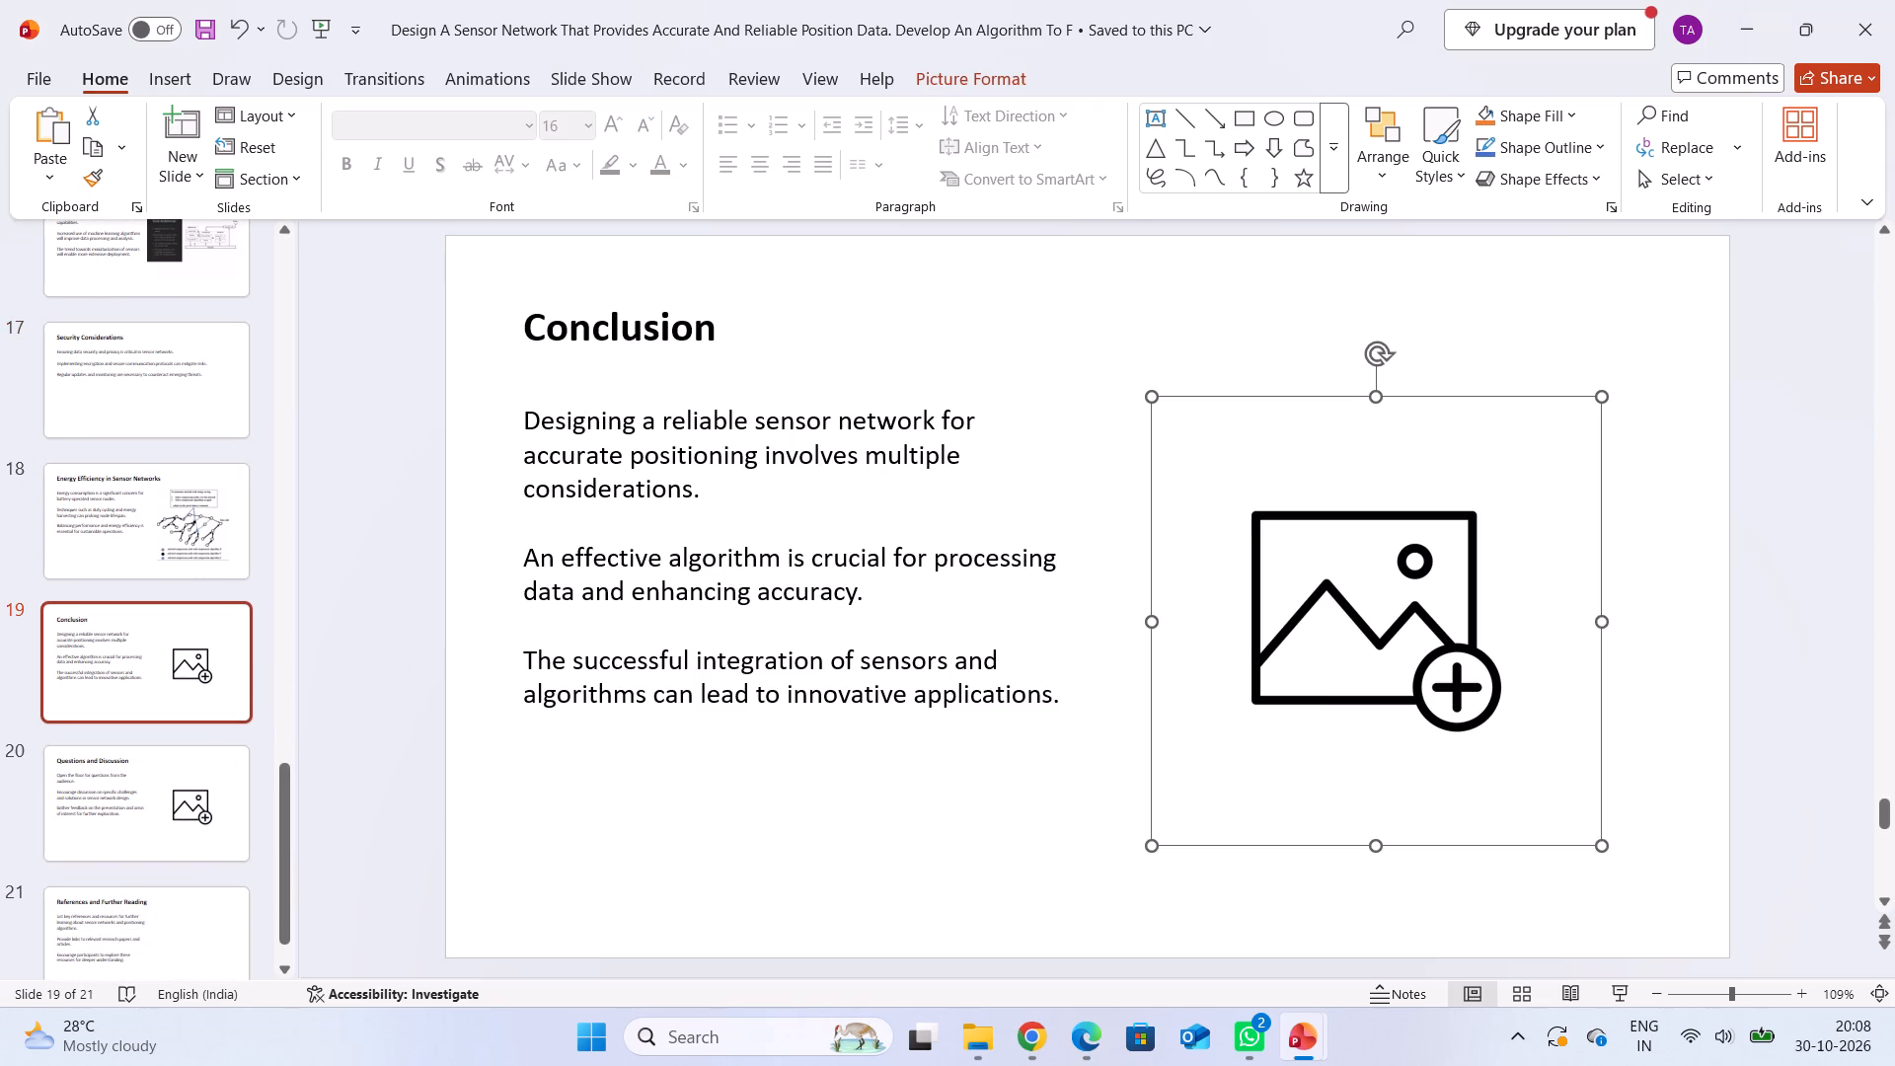
key("Delete")
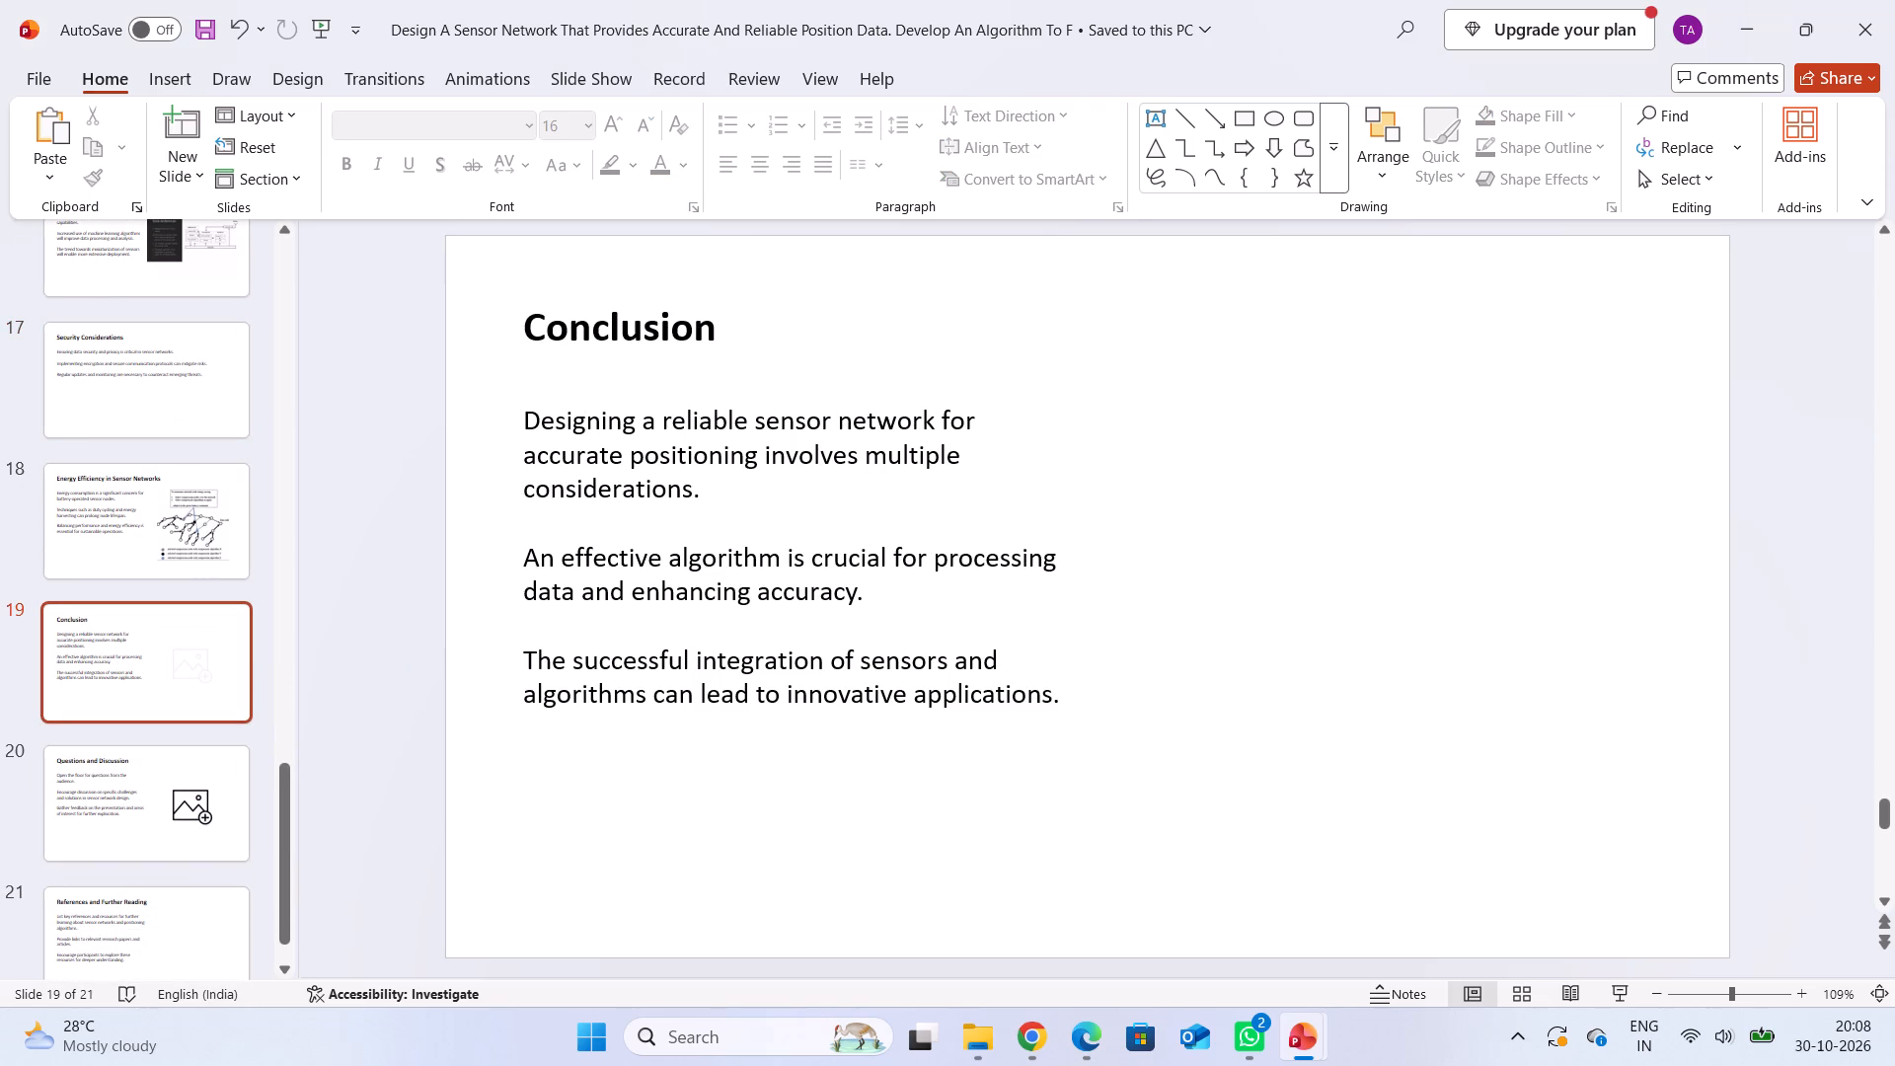
left_click(1030, 569)
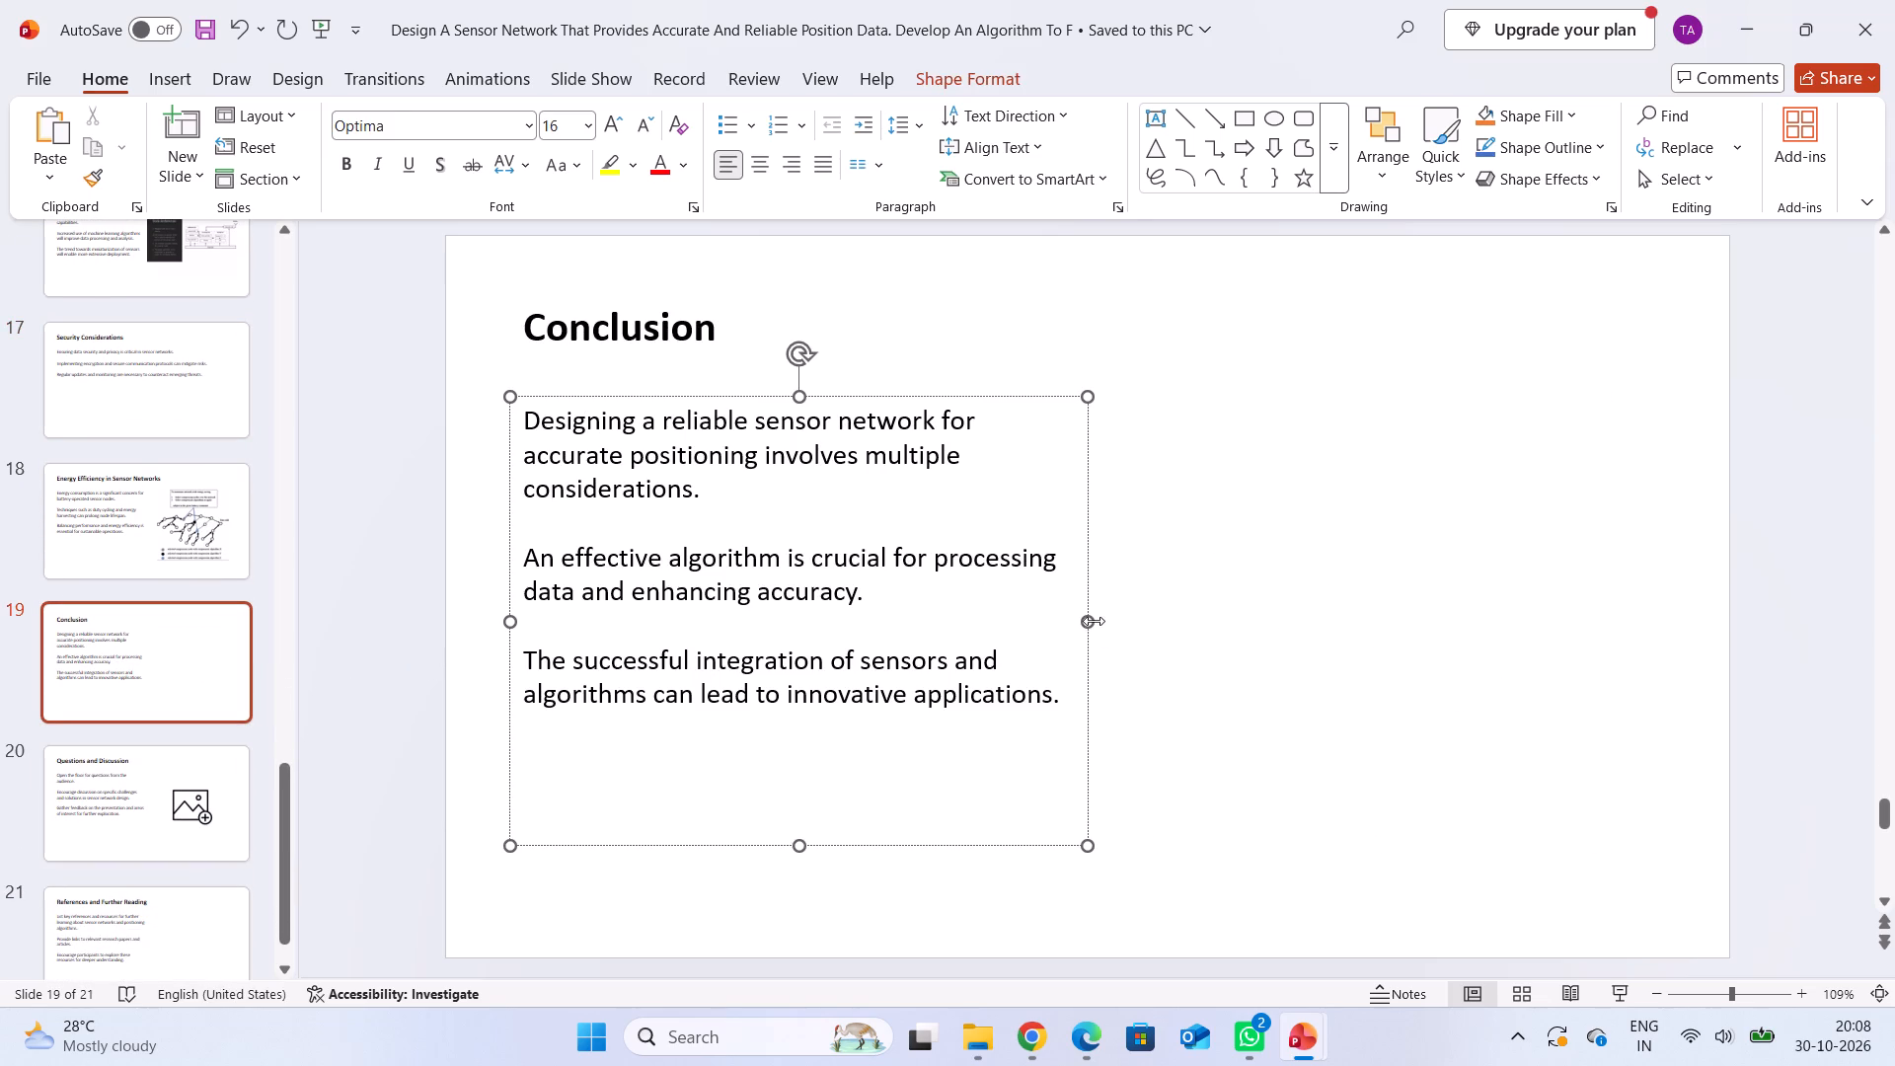
left_click_drag(1093, 621, 1649, 649)
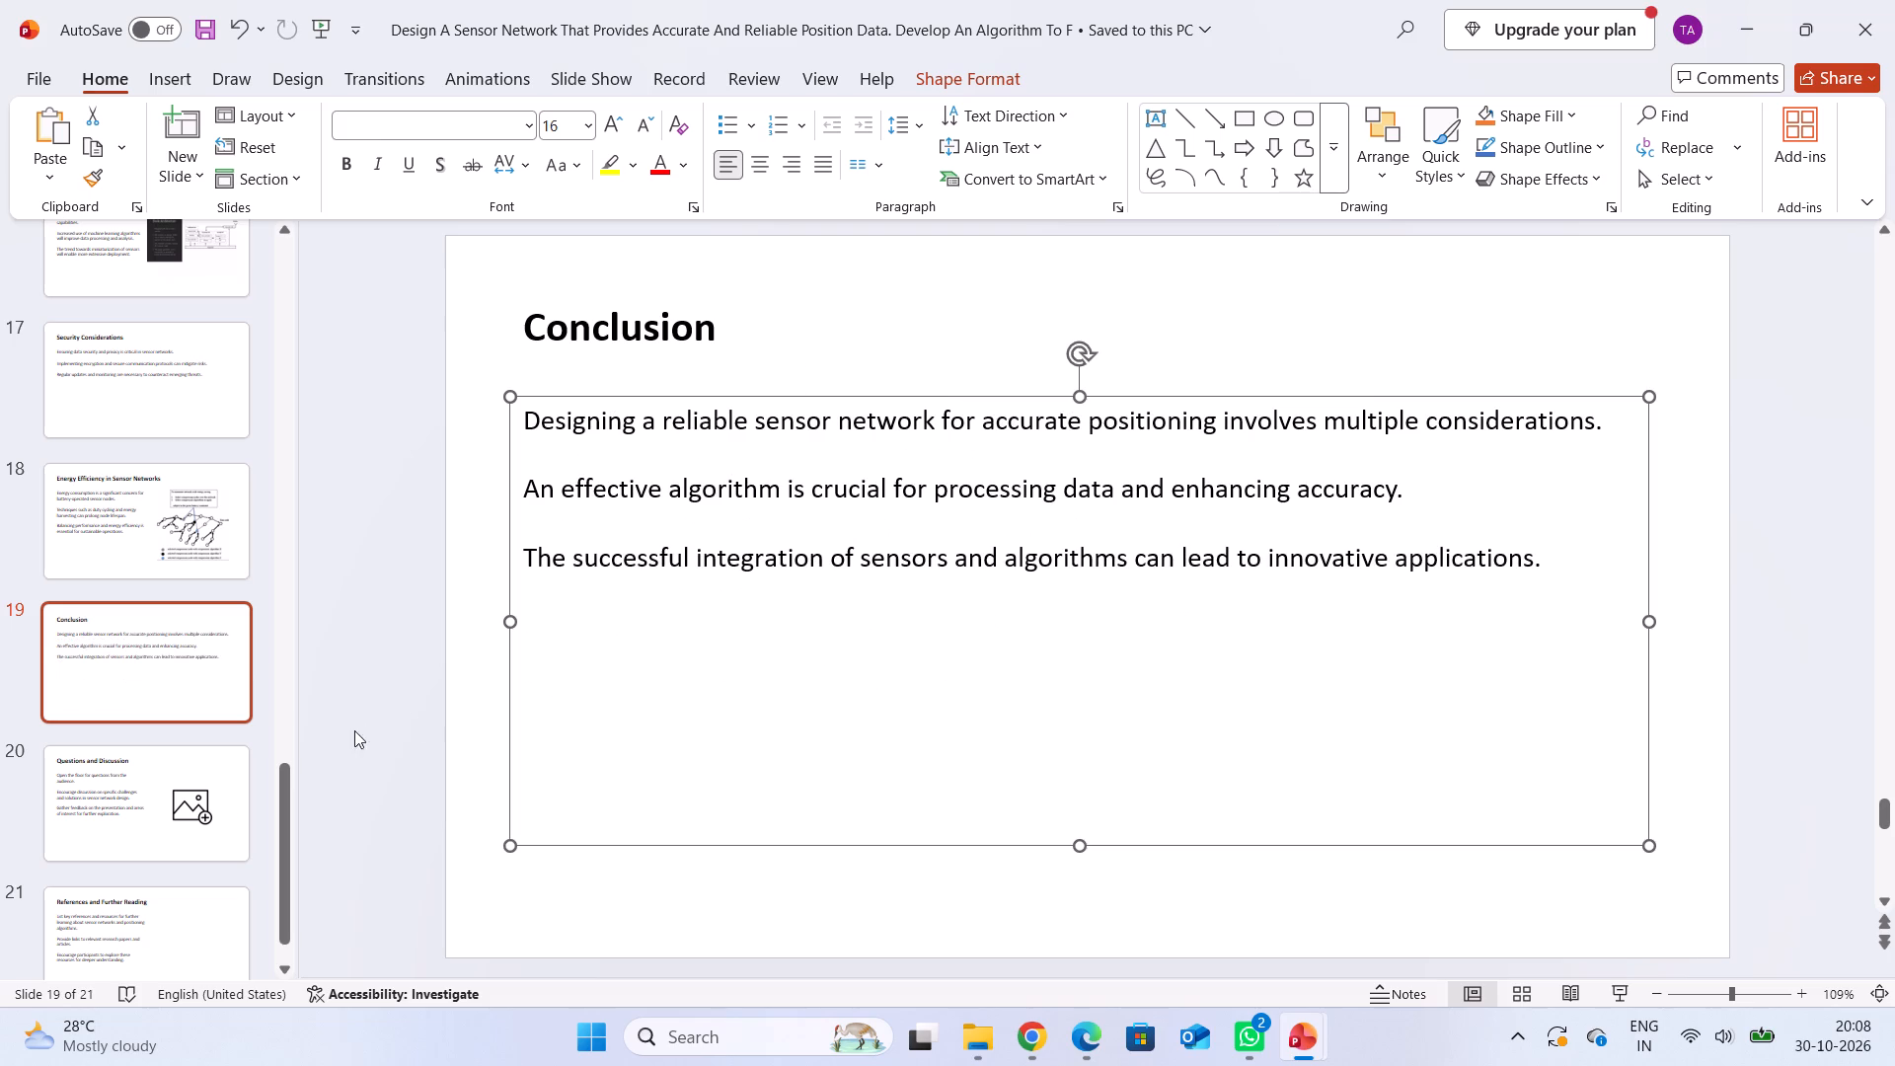
Delete the placeholder picture on slide 20, "Questions and Discussion", and widen the body text box across the freed space.
left_click(155, 824)
left_click(1353, 584)
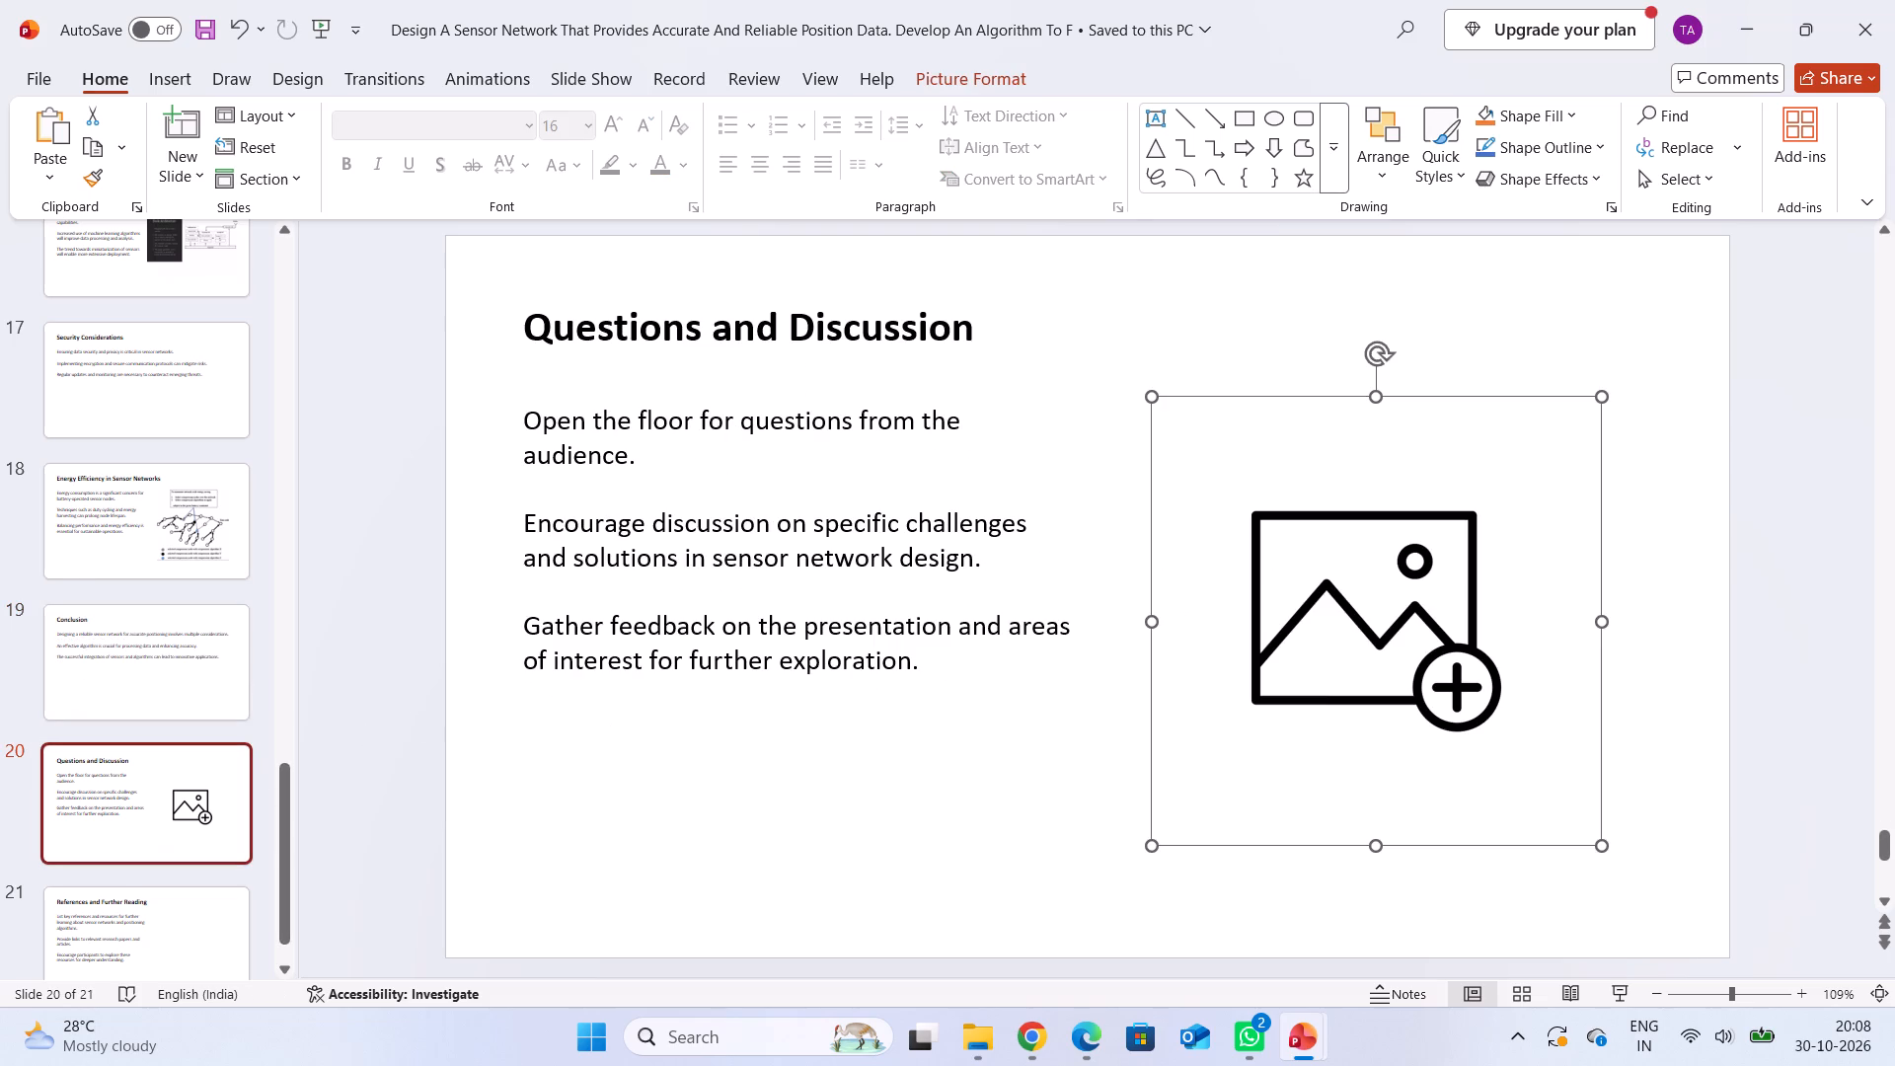
key("Delete")
left_click(929, 598)
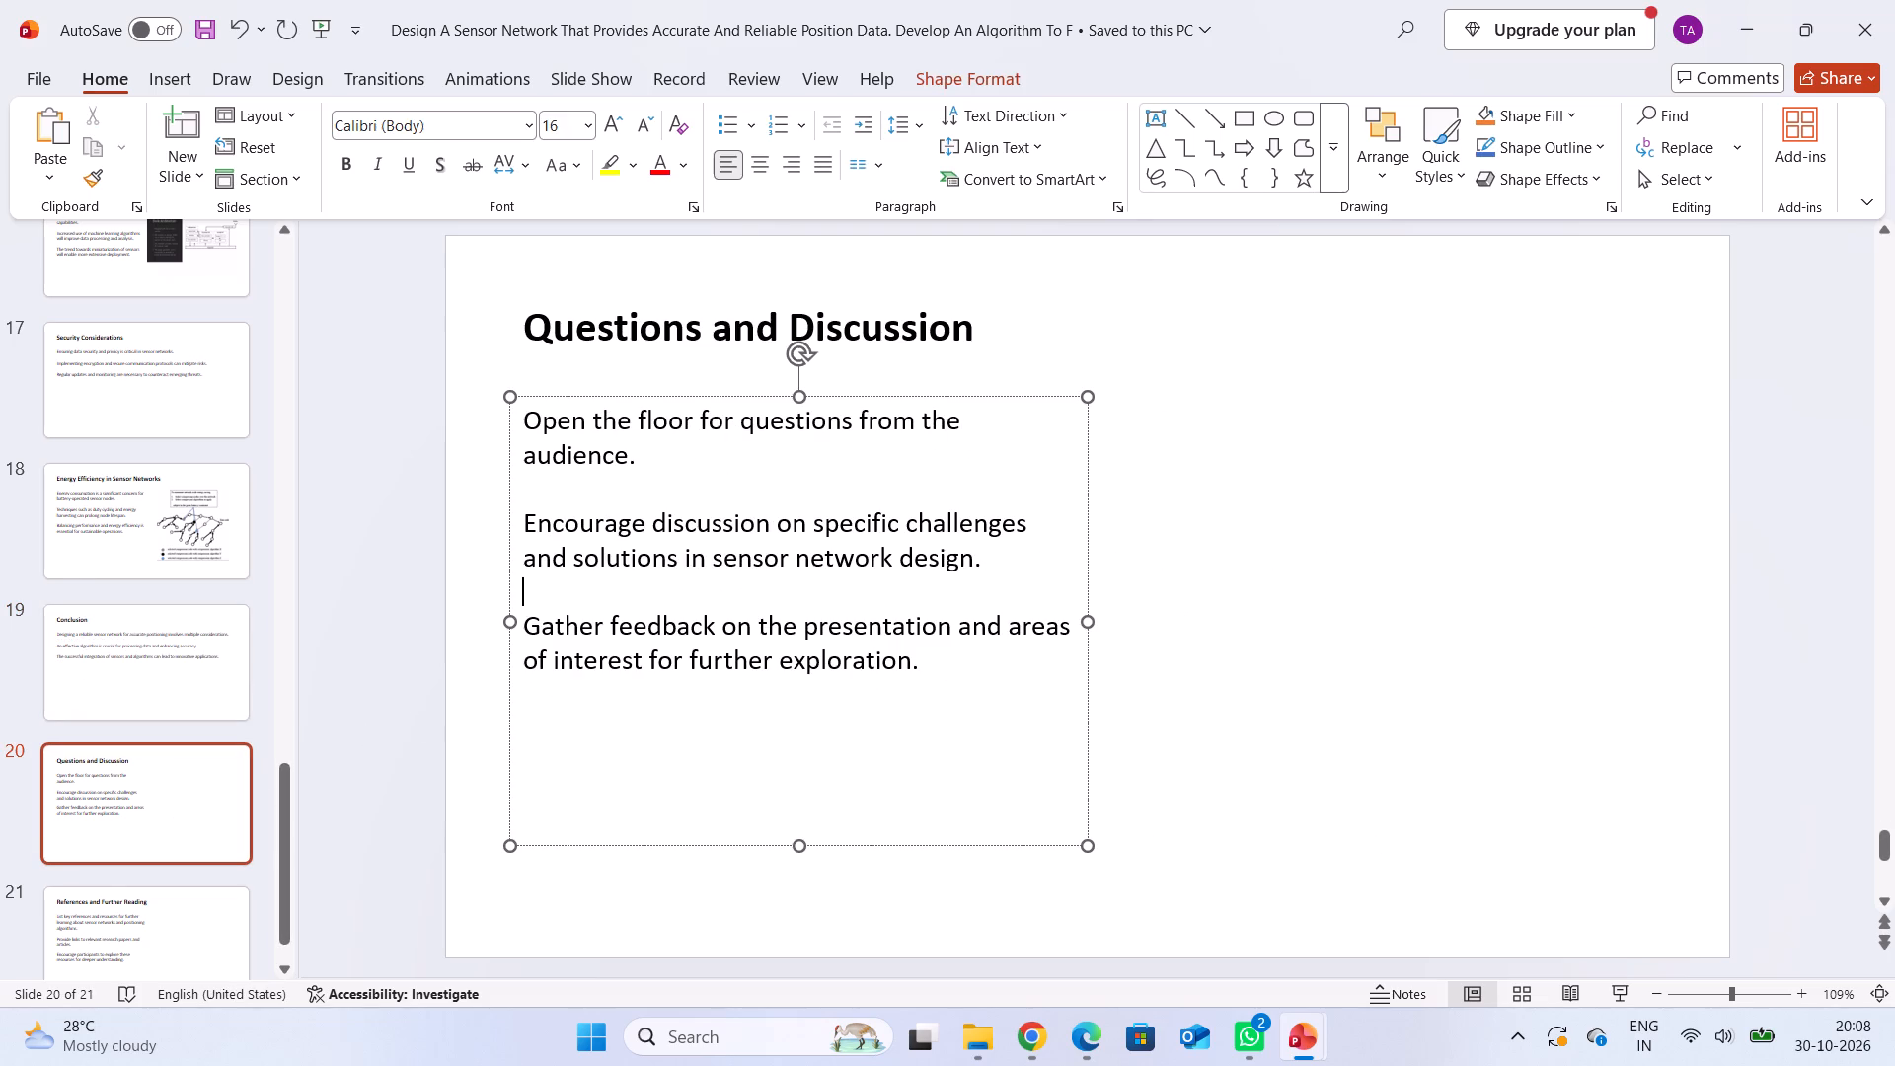
left_click_drag(1093, 624, 1546, 680)
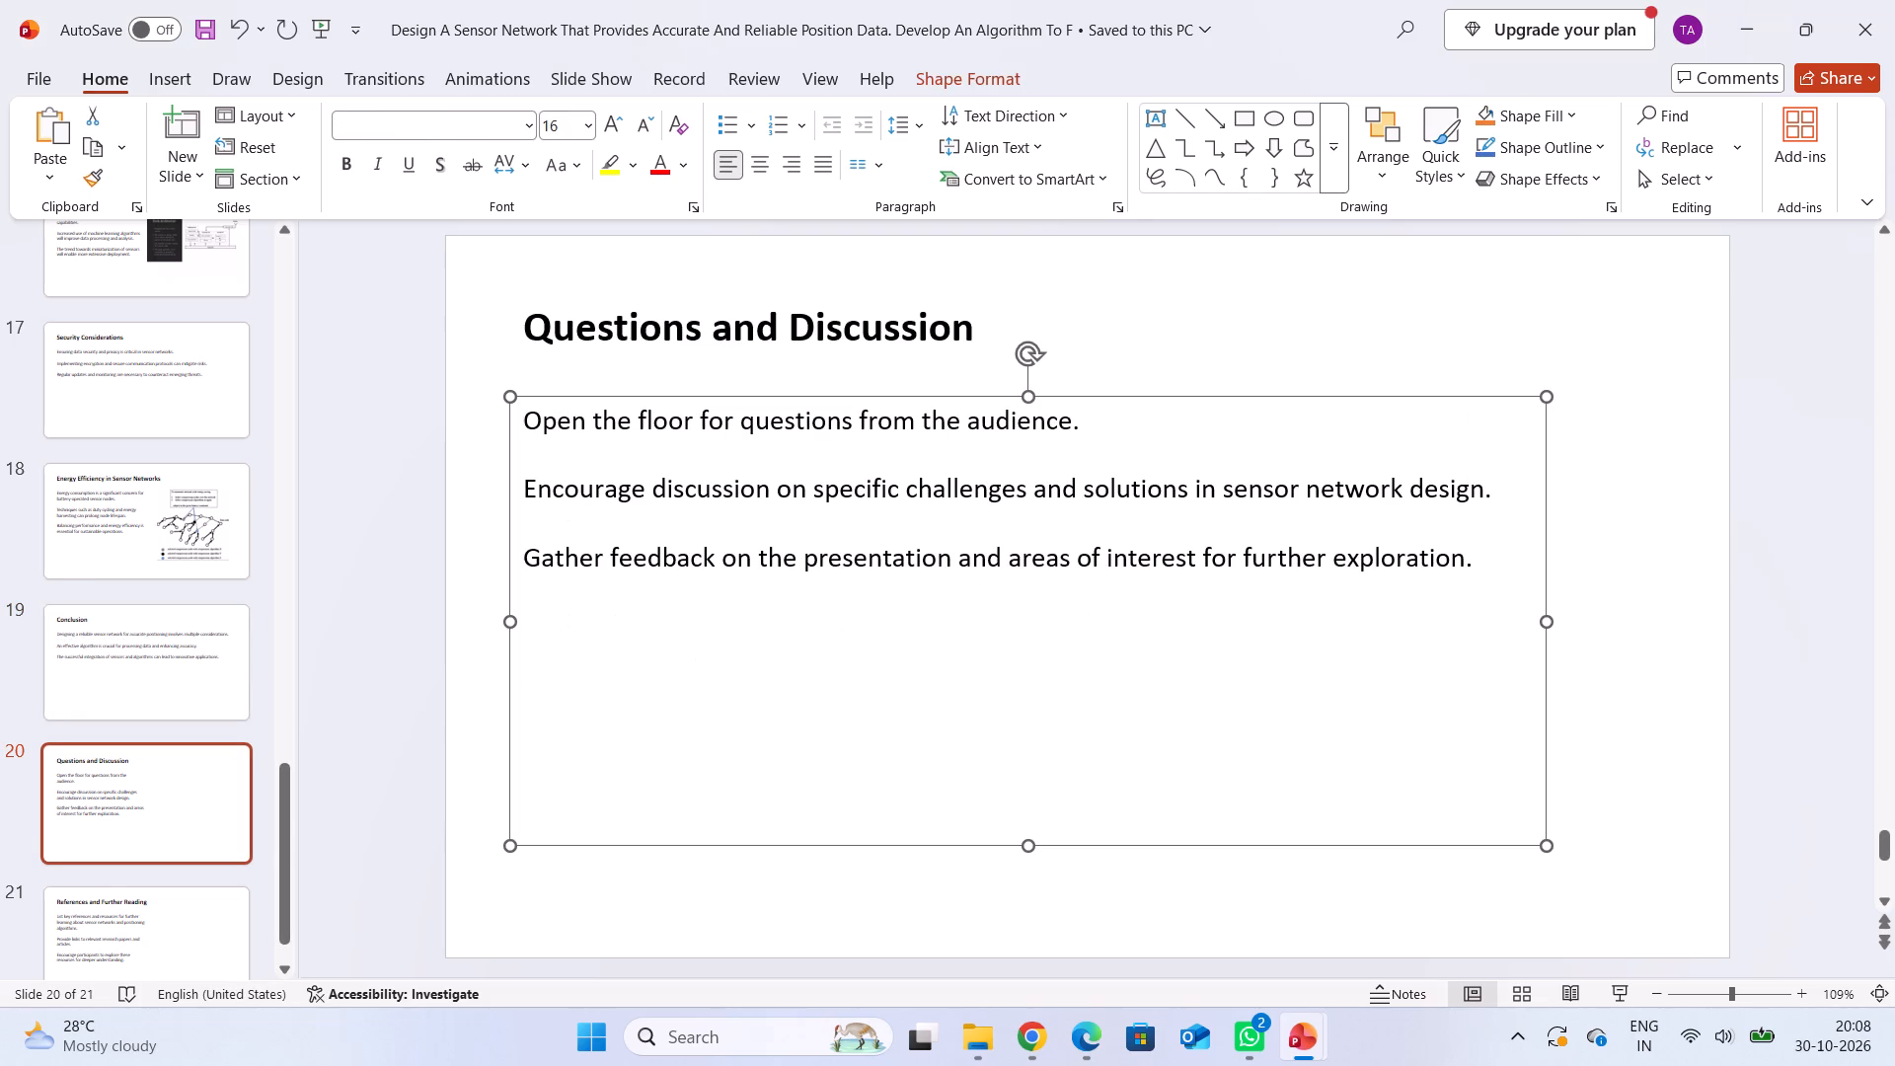
Widen the body text box on slide 21, "References and Further Reading", across the empty space beside it.
scroll(211, 621, "down", 1)
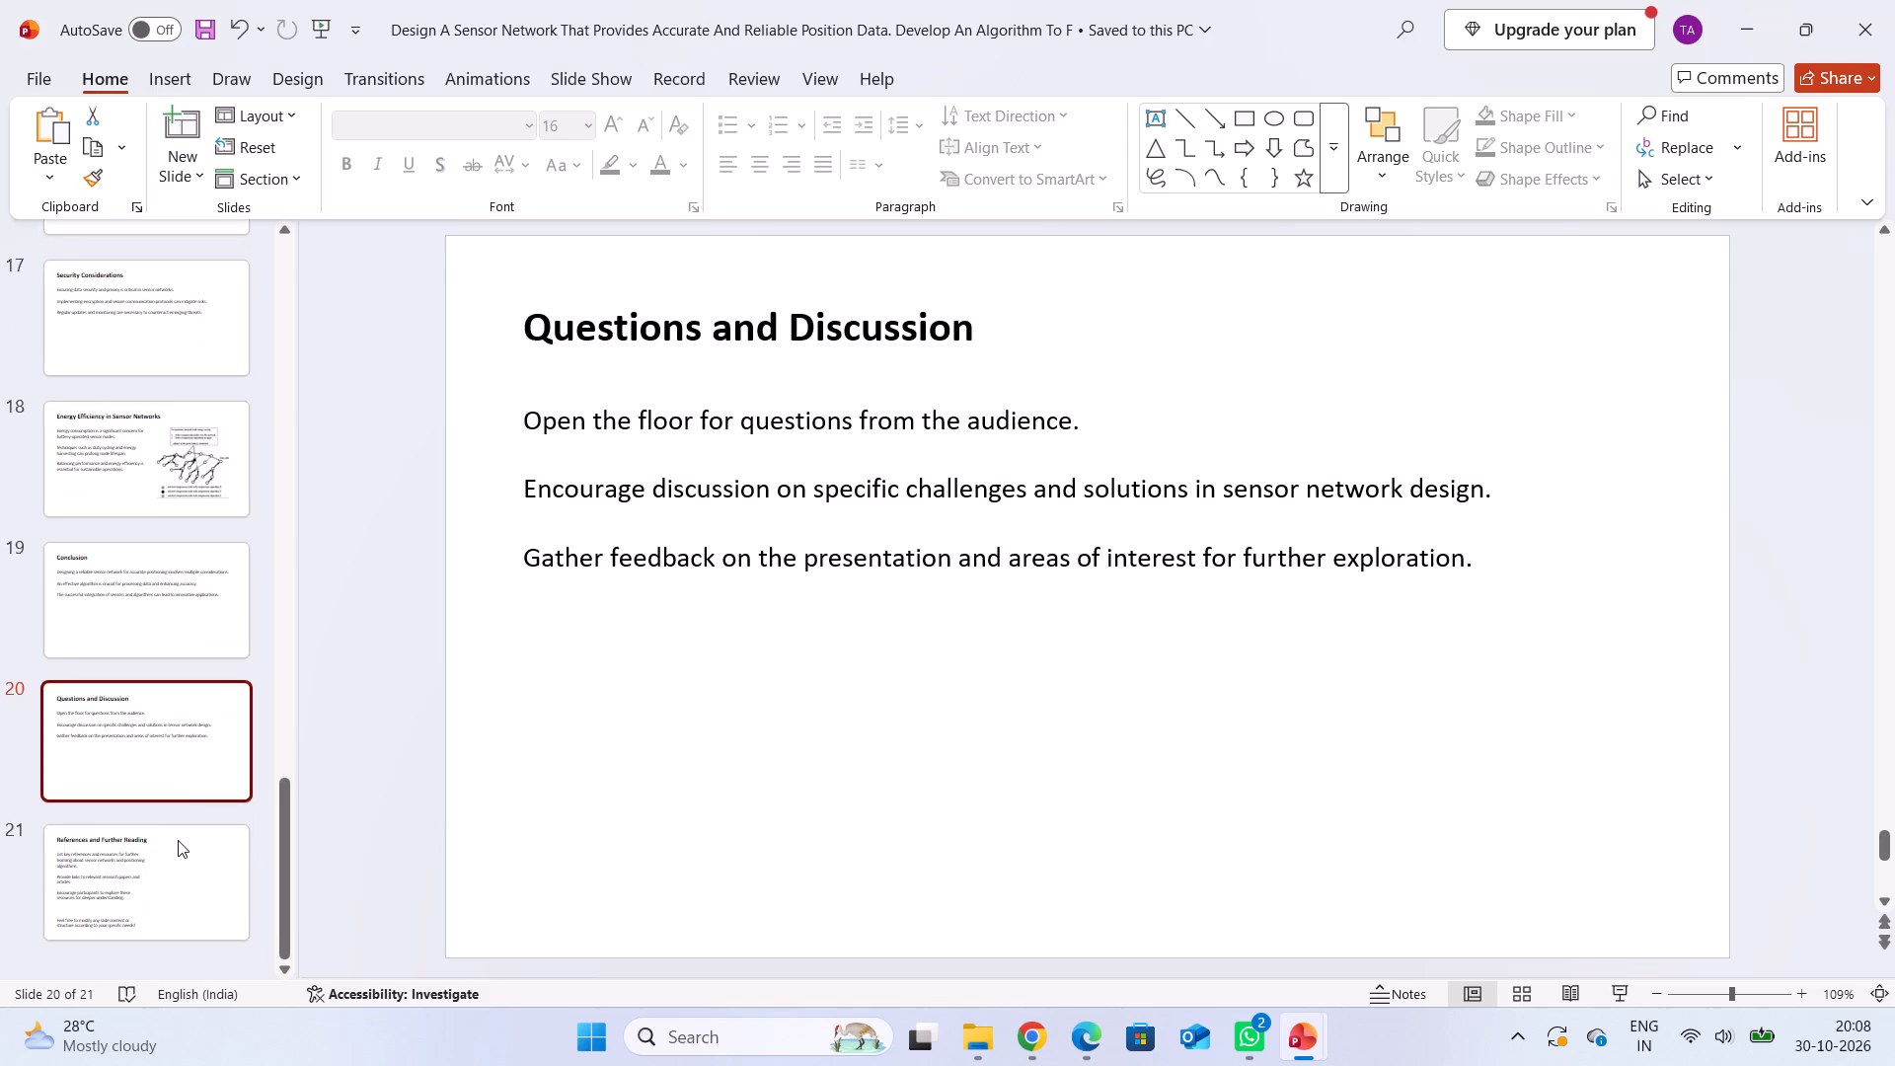
left_click(178, 840)
left_click(686, 609)
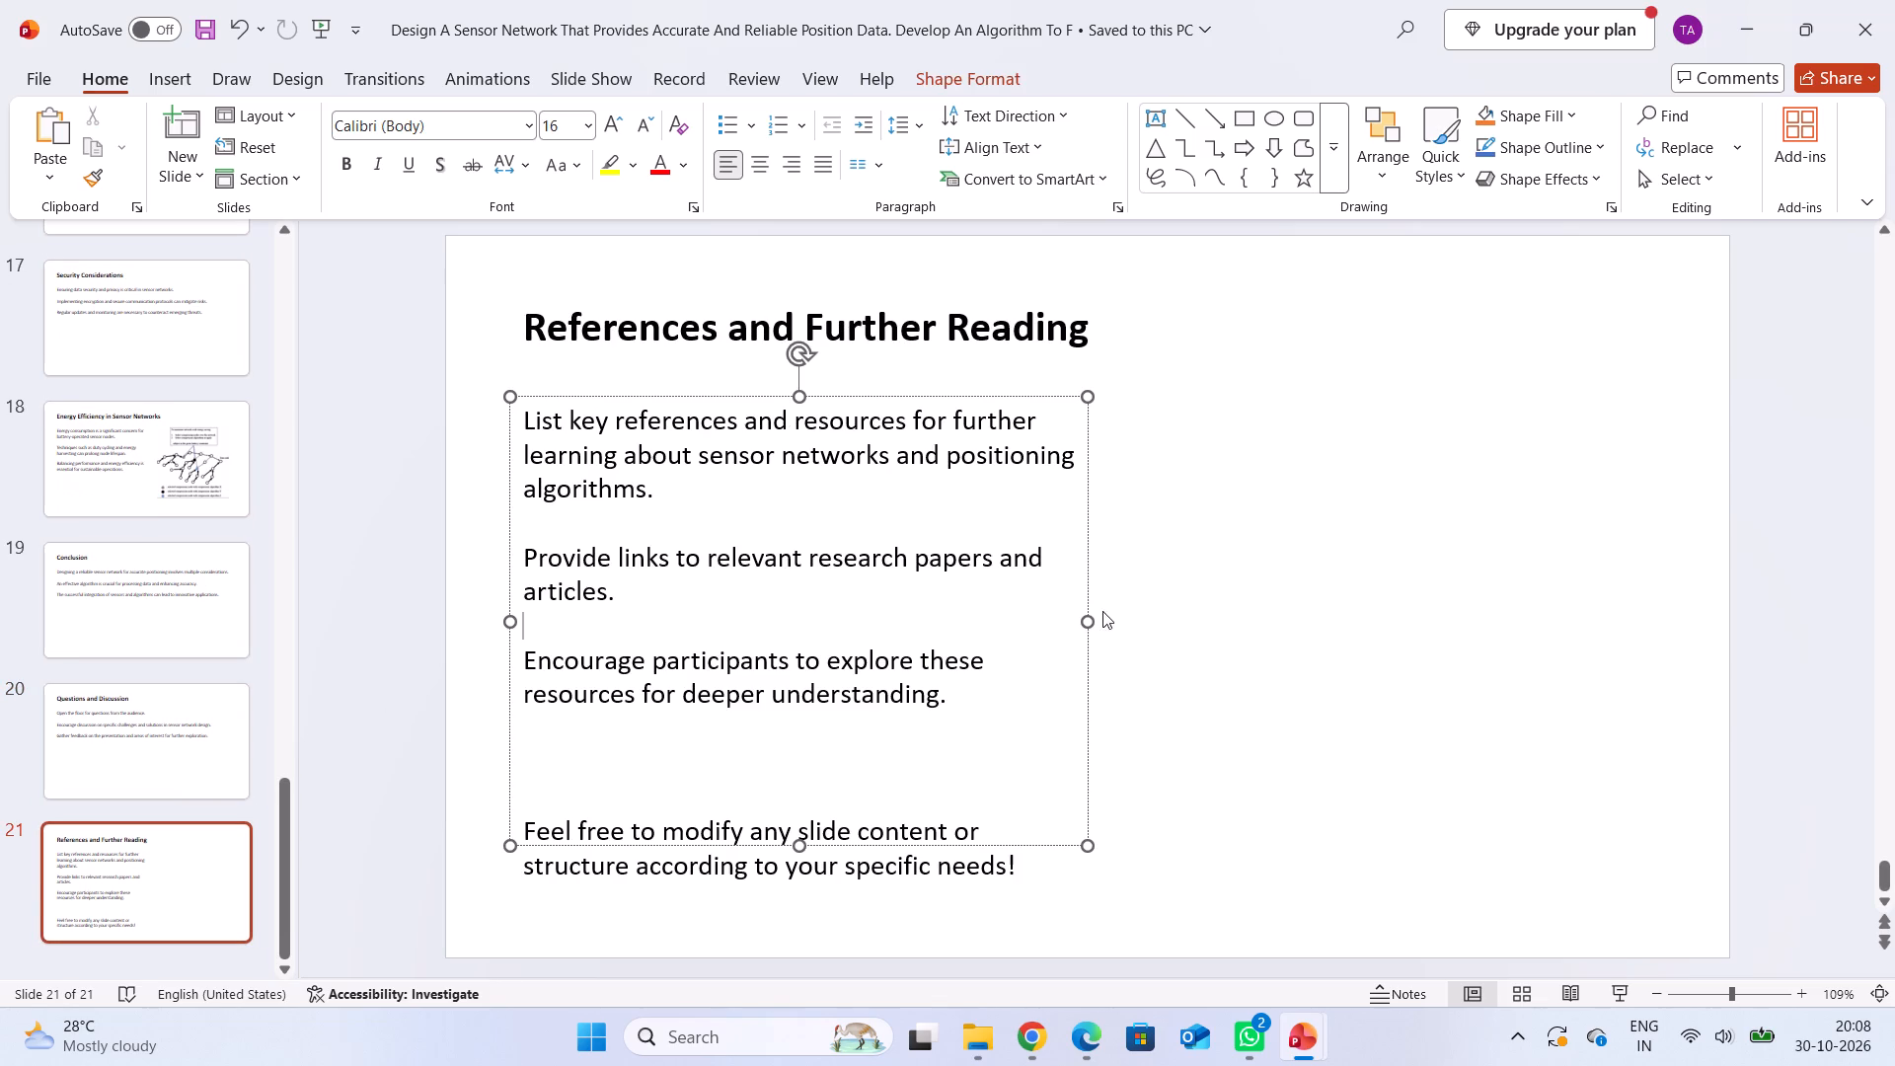
left_click_drag(1095, 619, 1578, 624)
Insert a blank slide and move it to the very beginning of the sensor network deck.
scroll(201, 555, "up", 9)
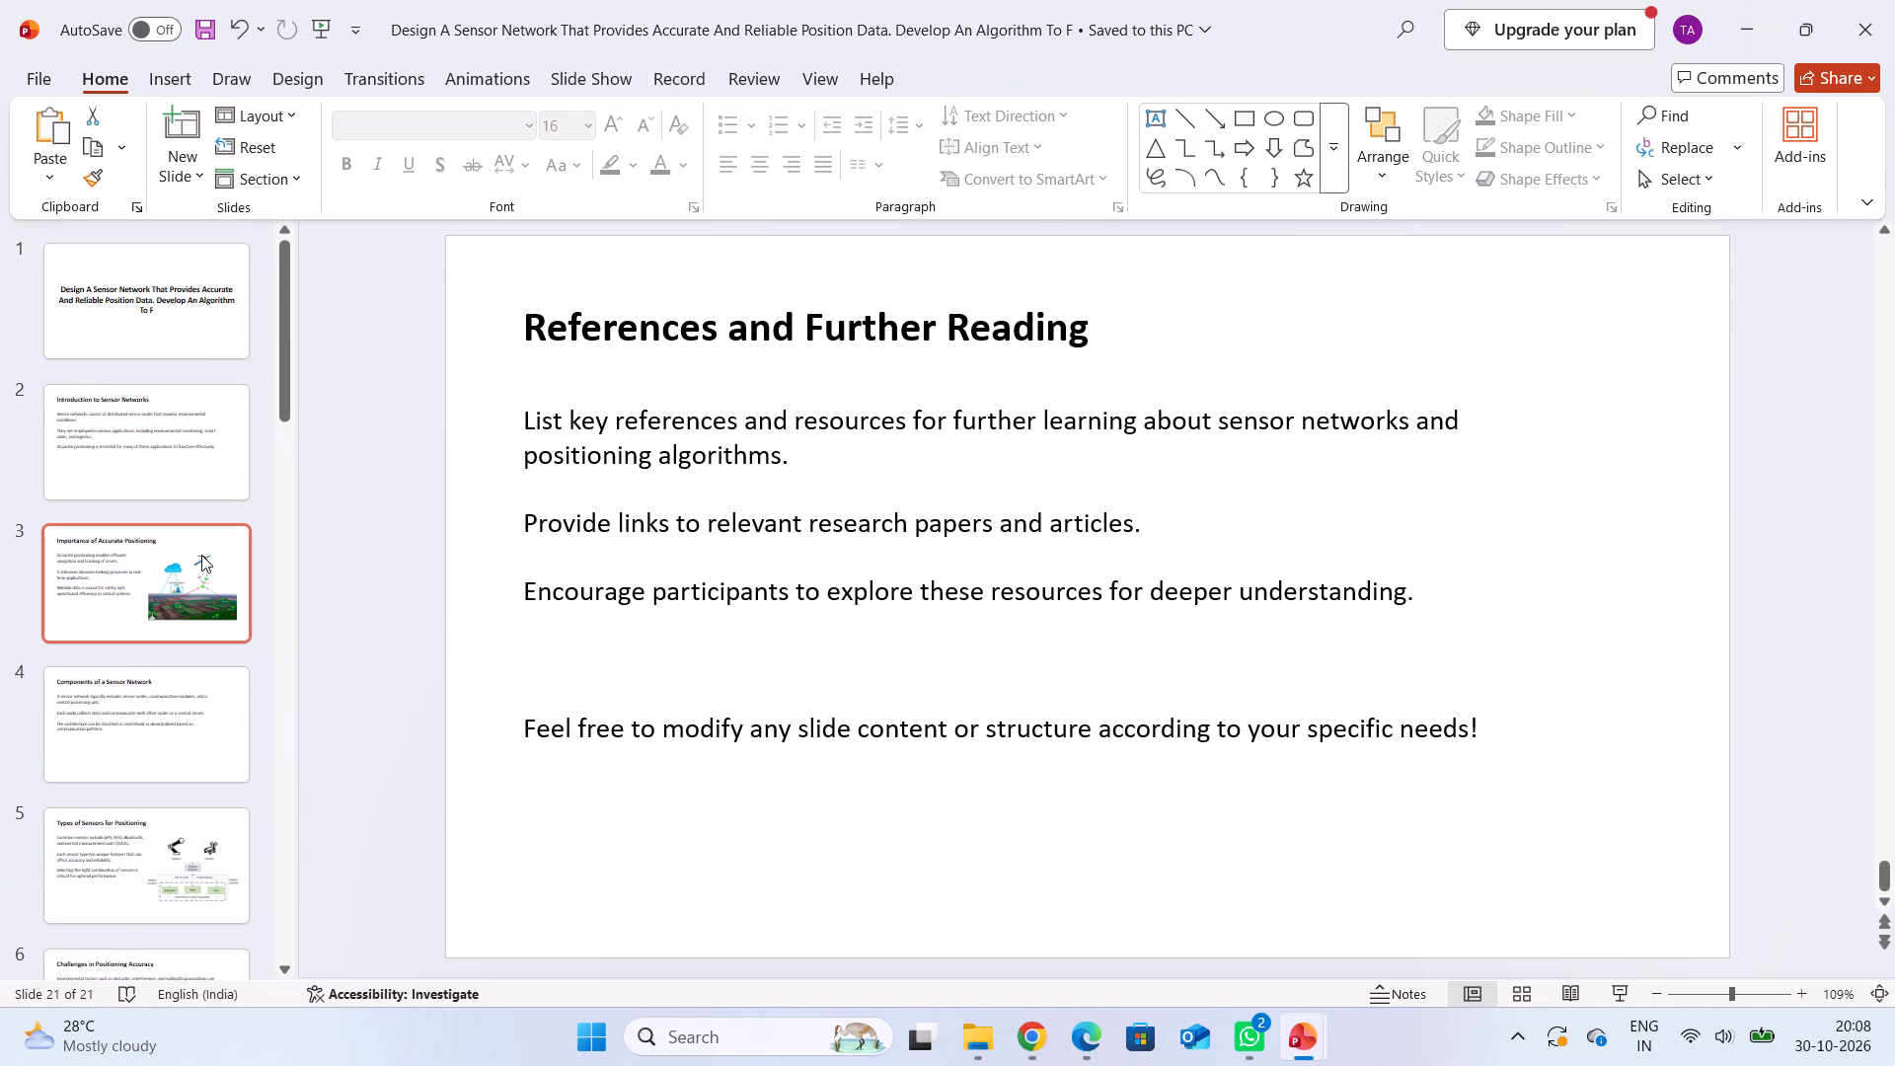
scroll(201, 555, "up", 1)
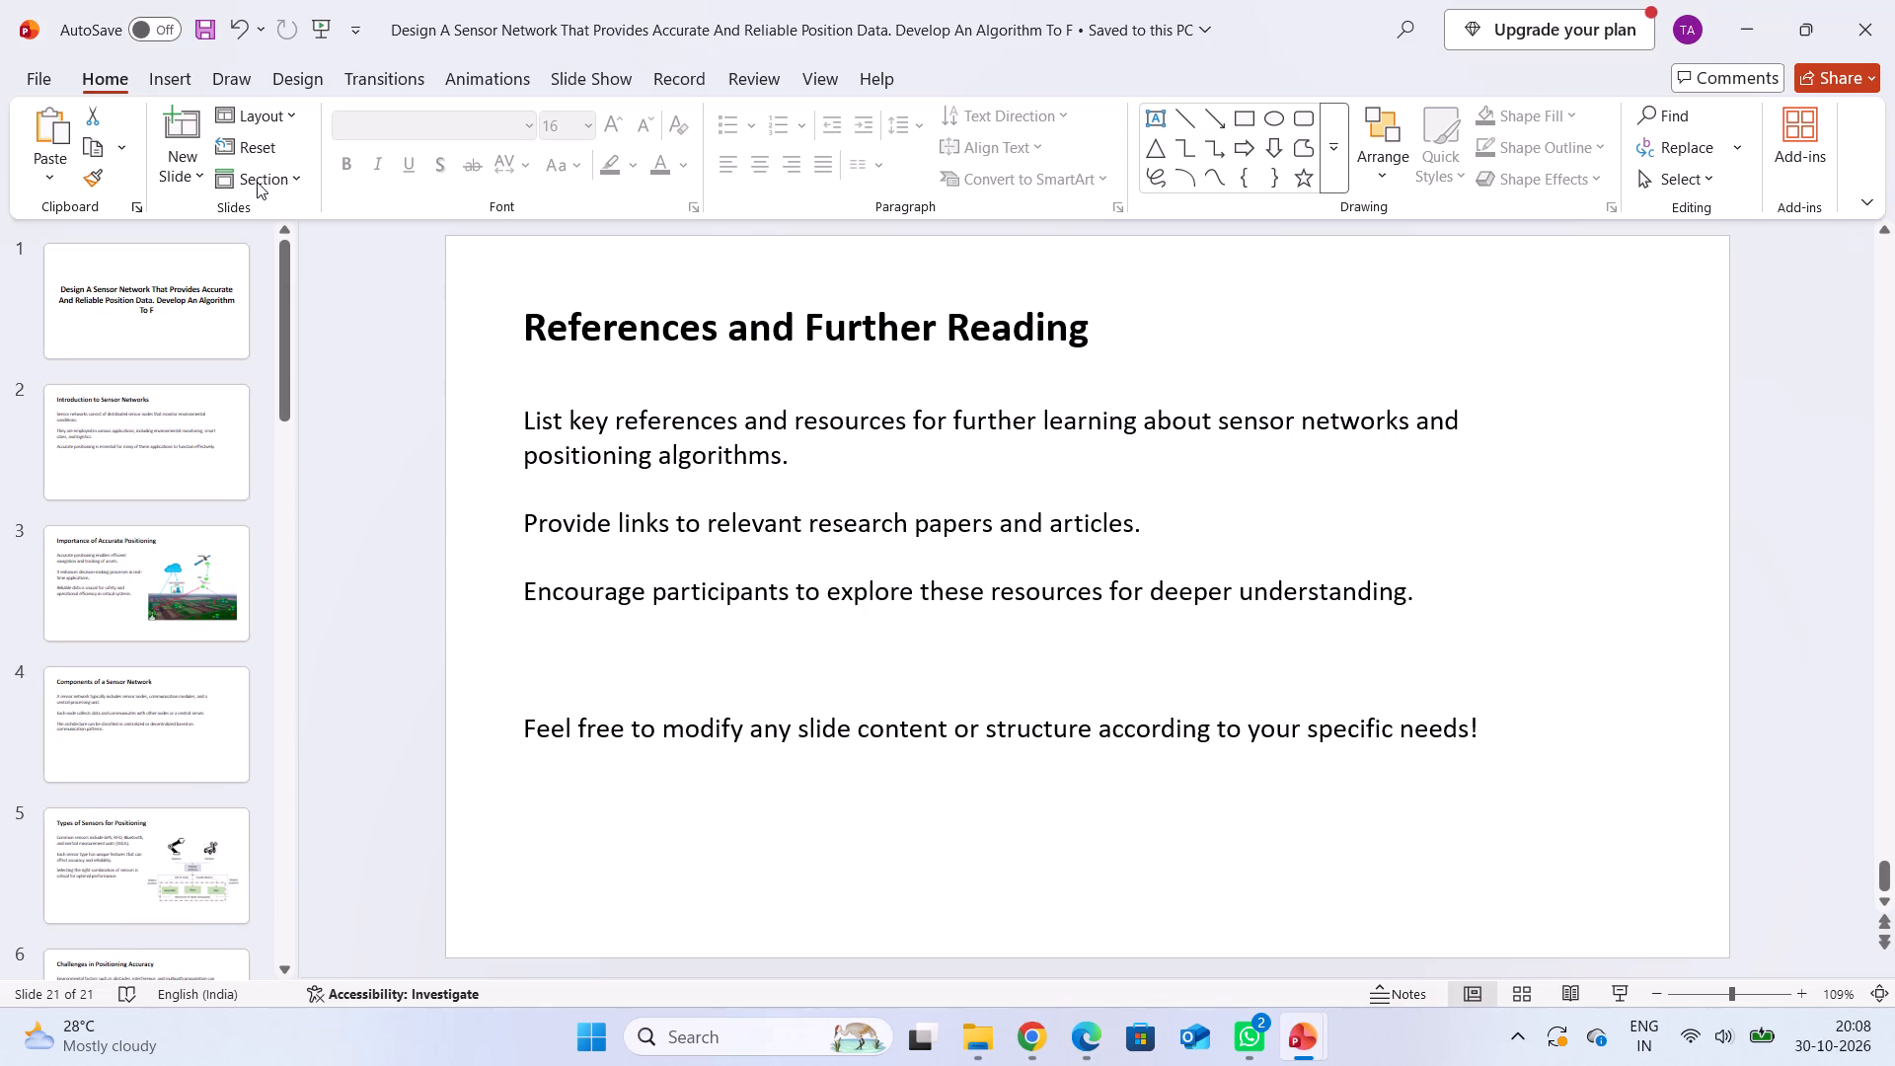
left_click(189, 129)
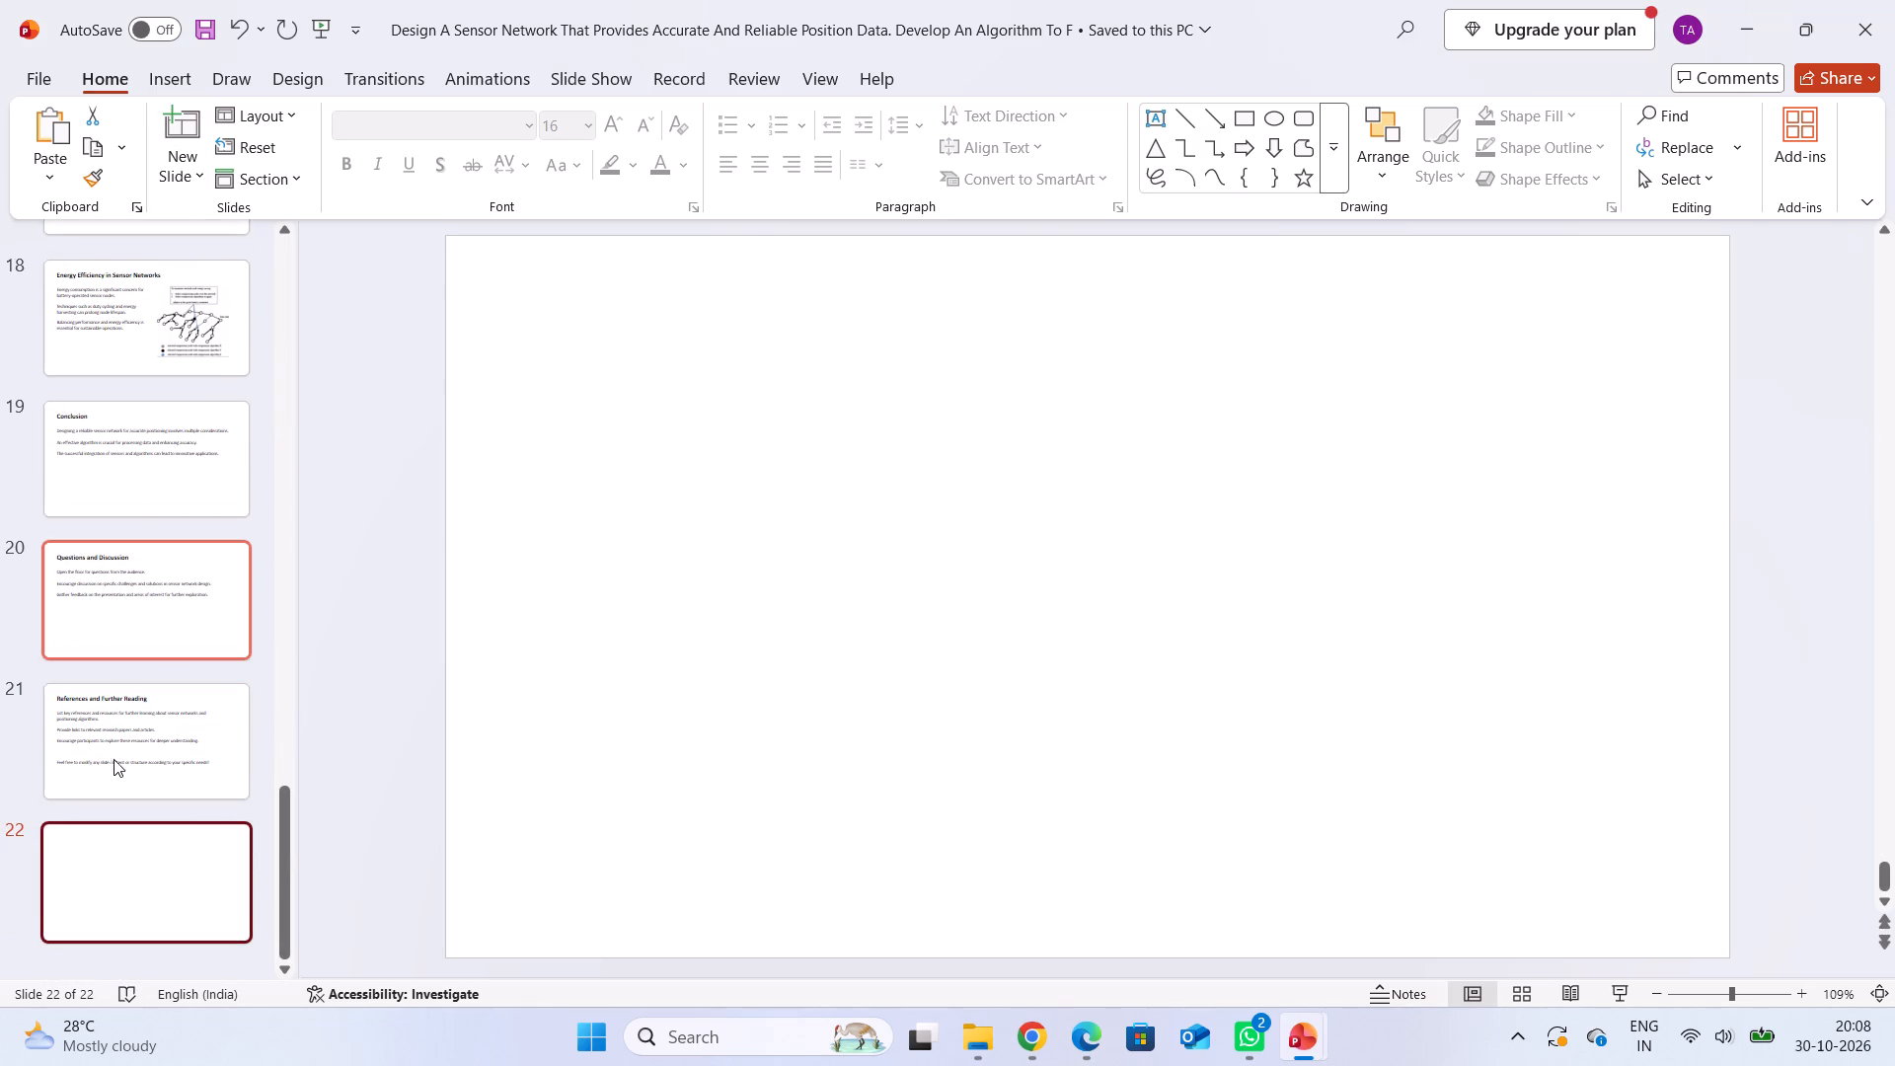
left_click_drag(115, 871, 164, 235)
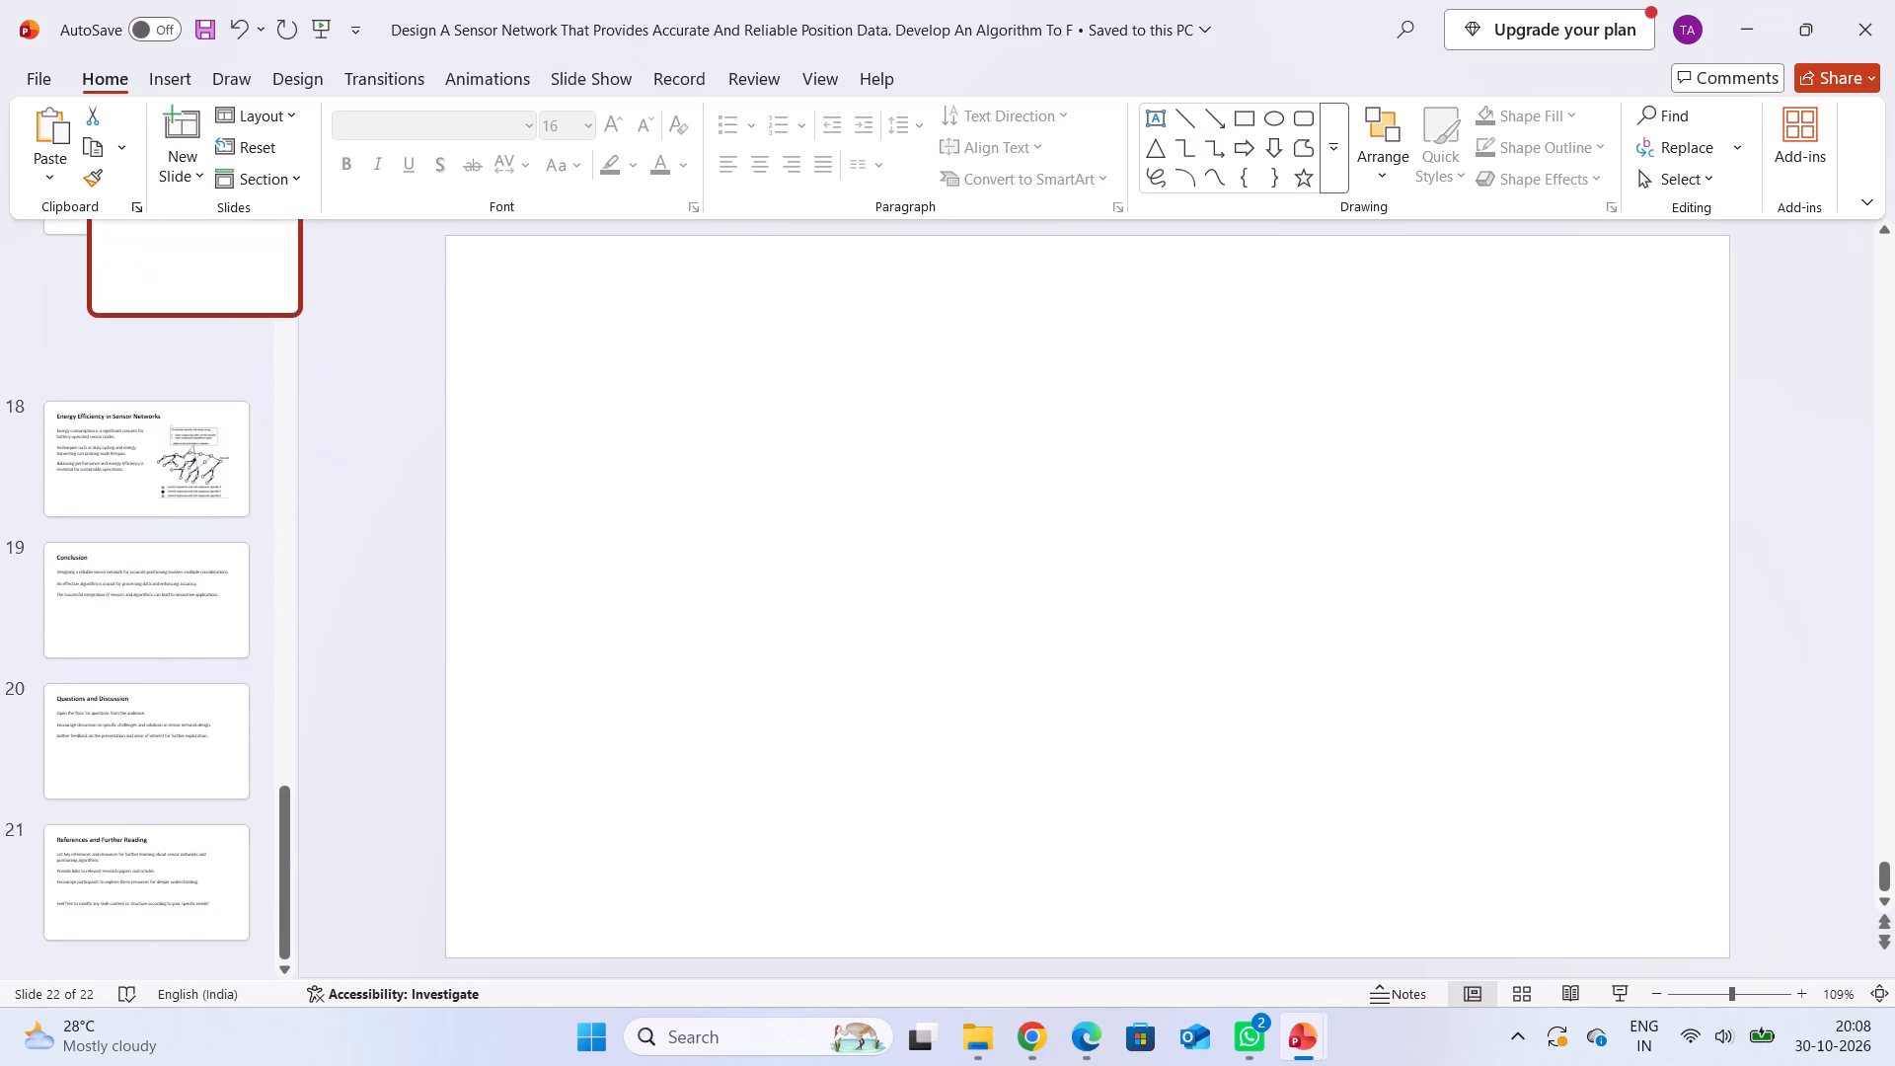
left_click_drag(164, 235, 163, 0)
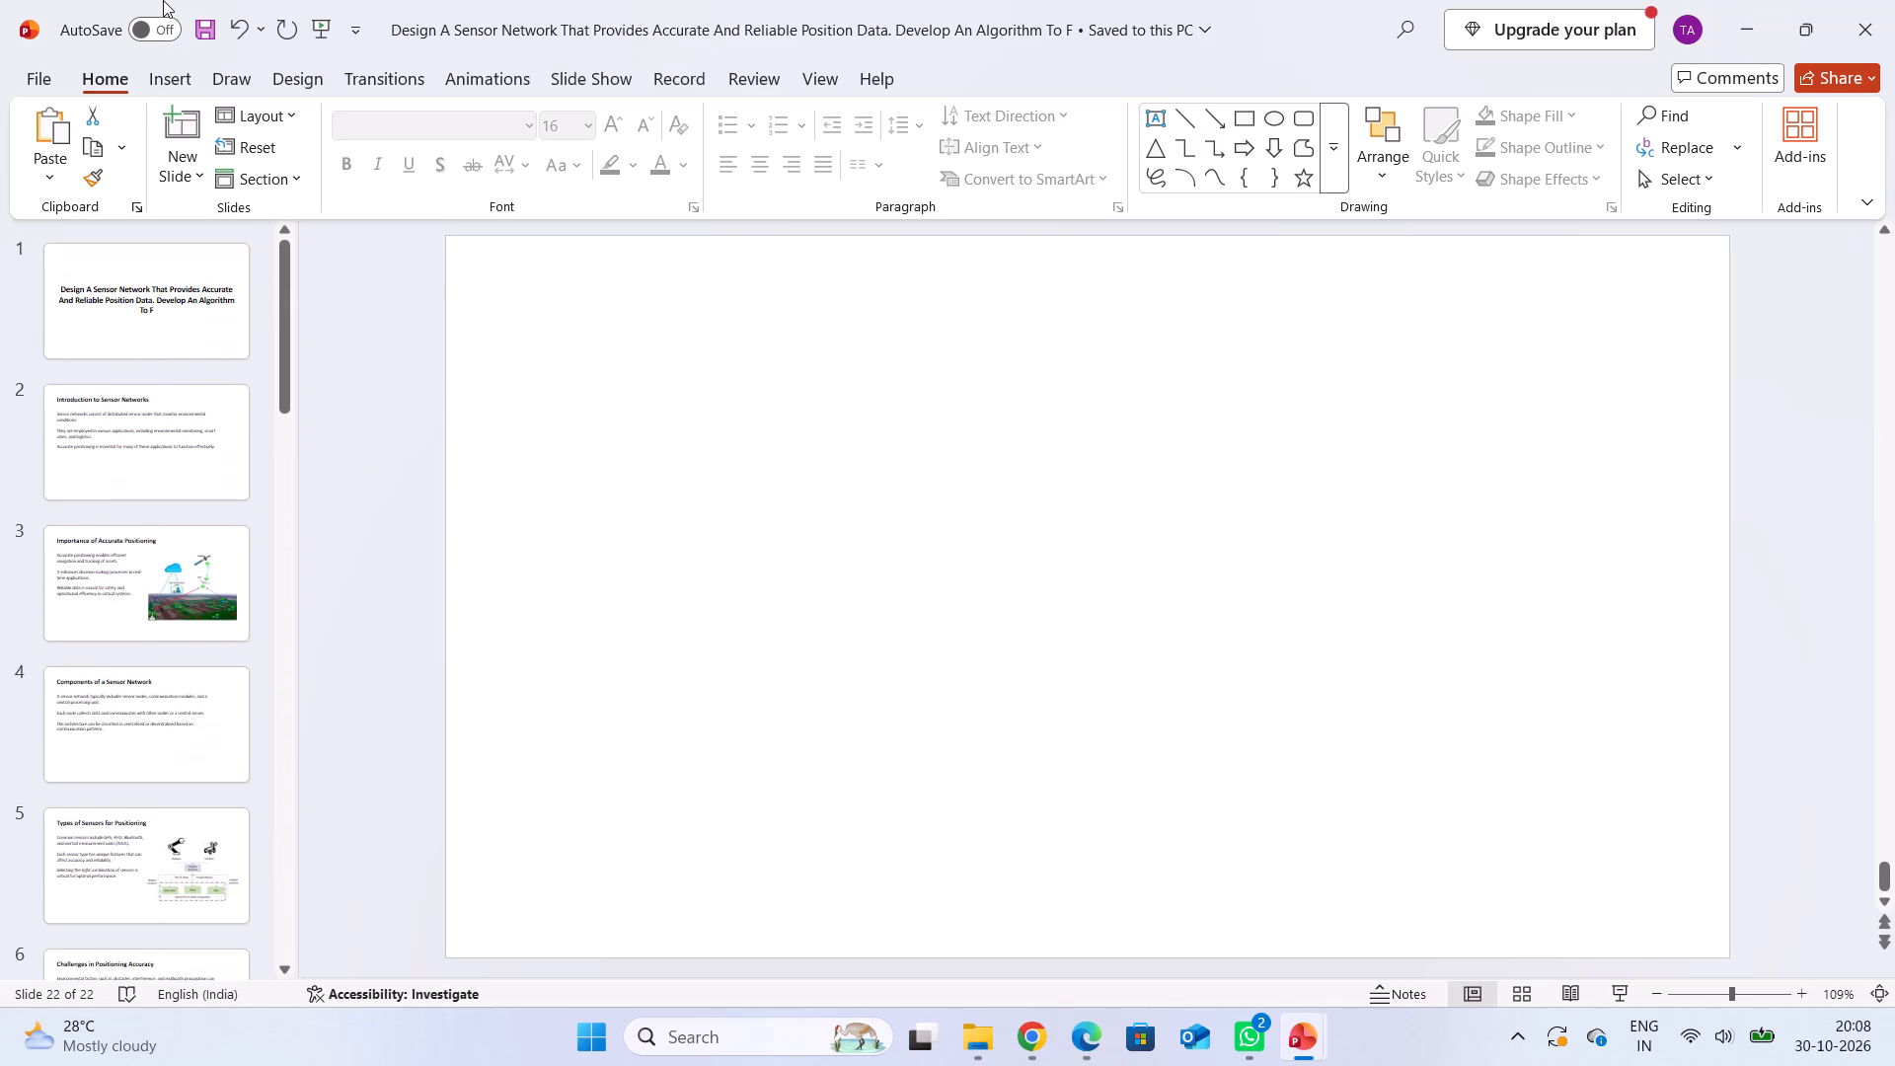
left_click_drag(163, 0, 131, 285)
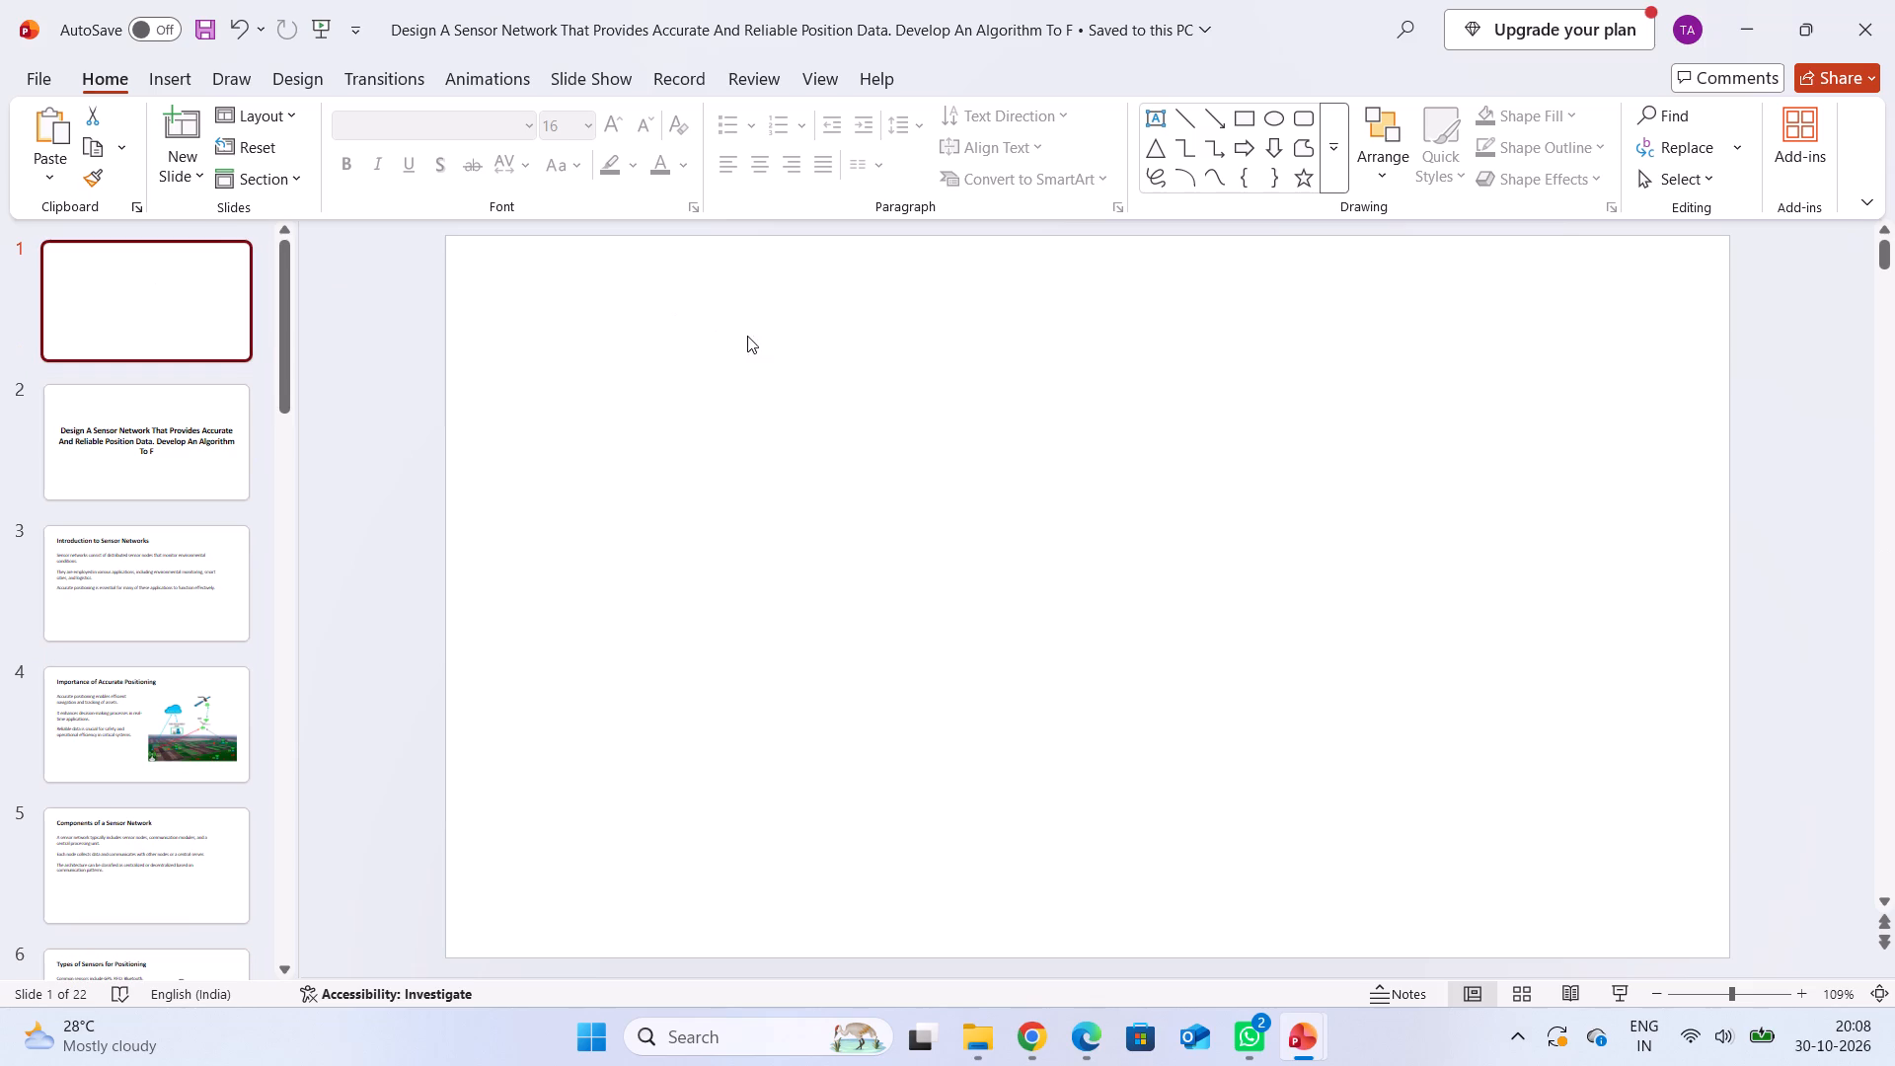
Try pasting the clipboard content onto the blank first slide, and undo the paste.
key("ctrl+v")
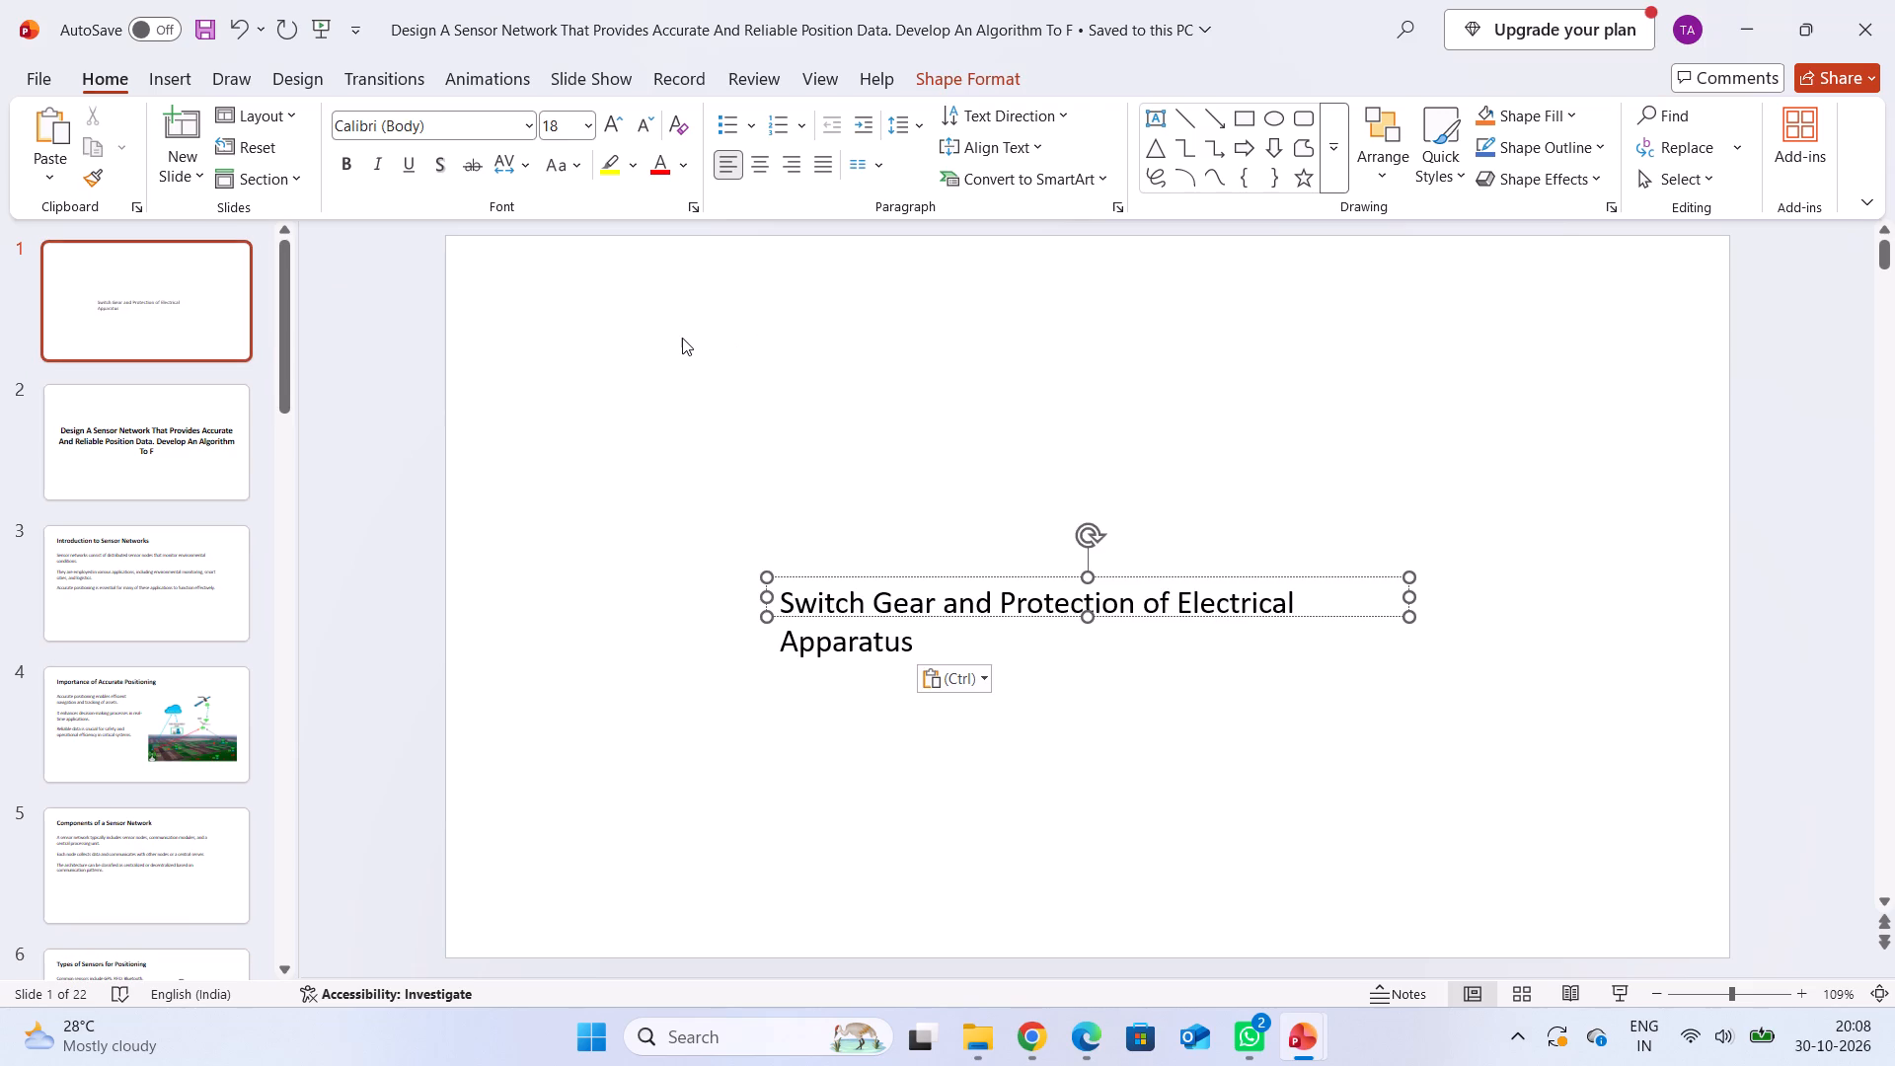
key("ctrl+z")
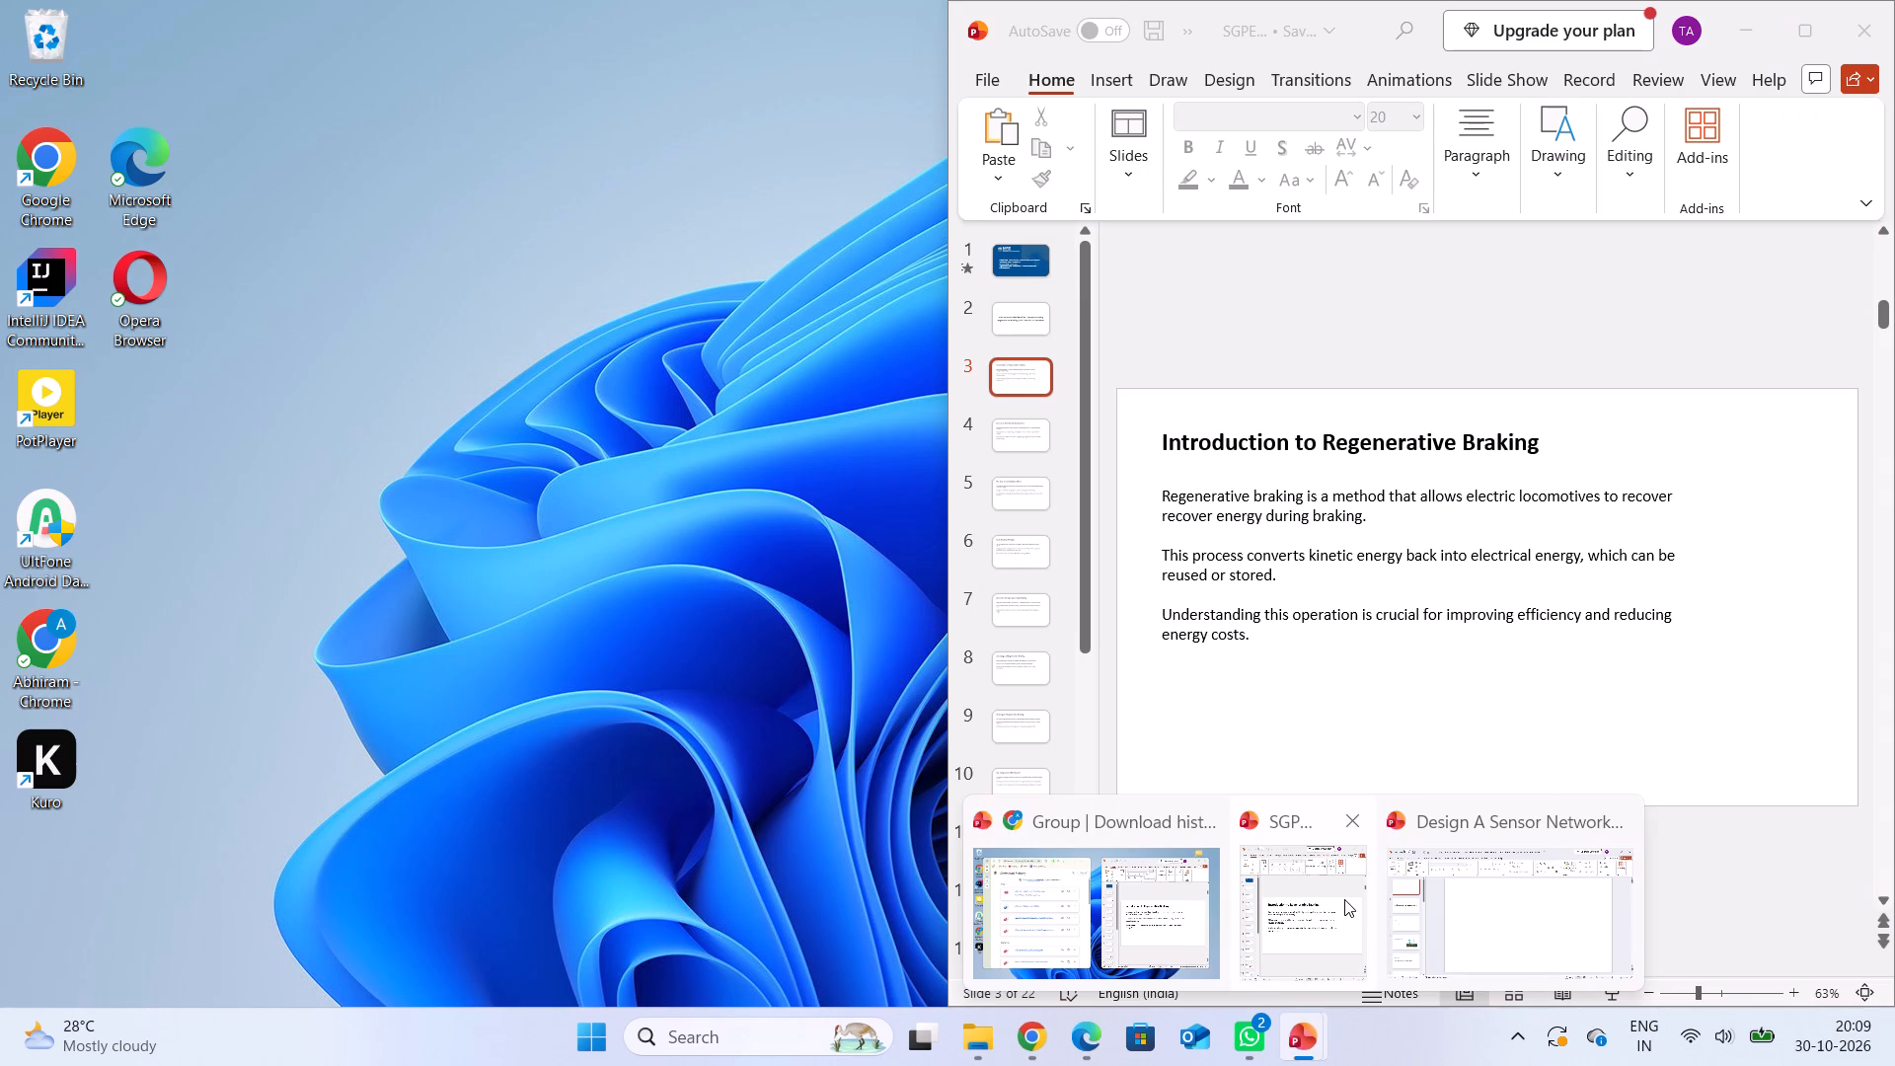
Copy the IARE title slide from the SGPE presentation and paste it after the blank first slide of the sensor network deck.
left_click(1344, 899)
left_click(1017, 271)
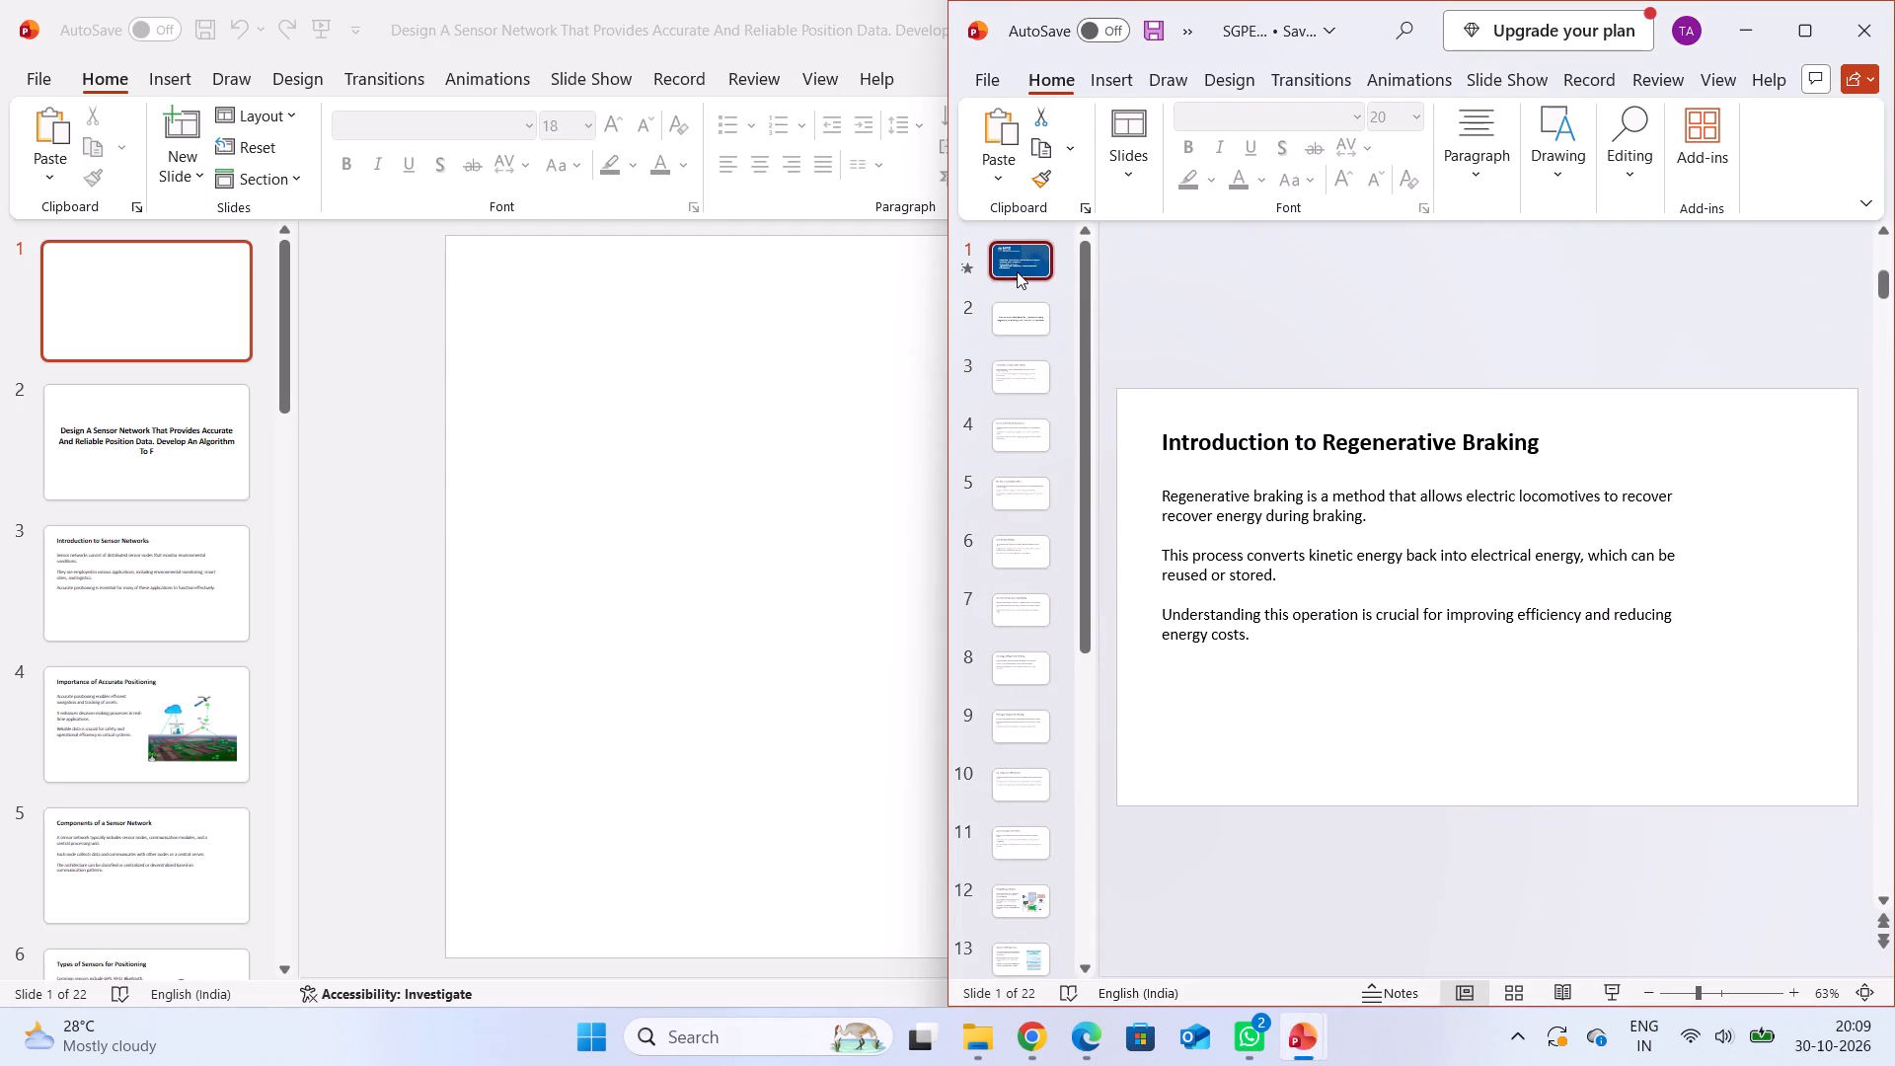
left_click(1434, 643)
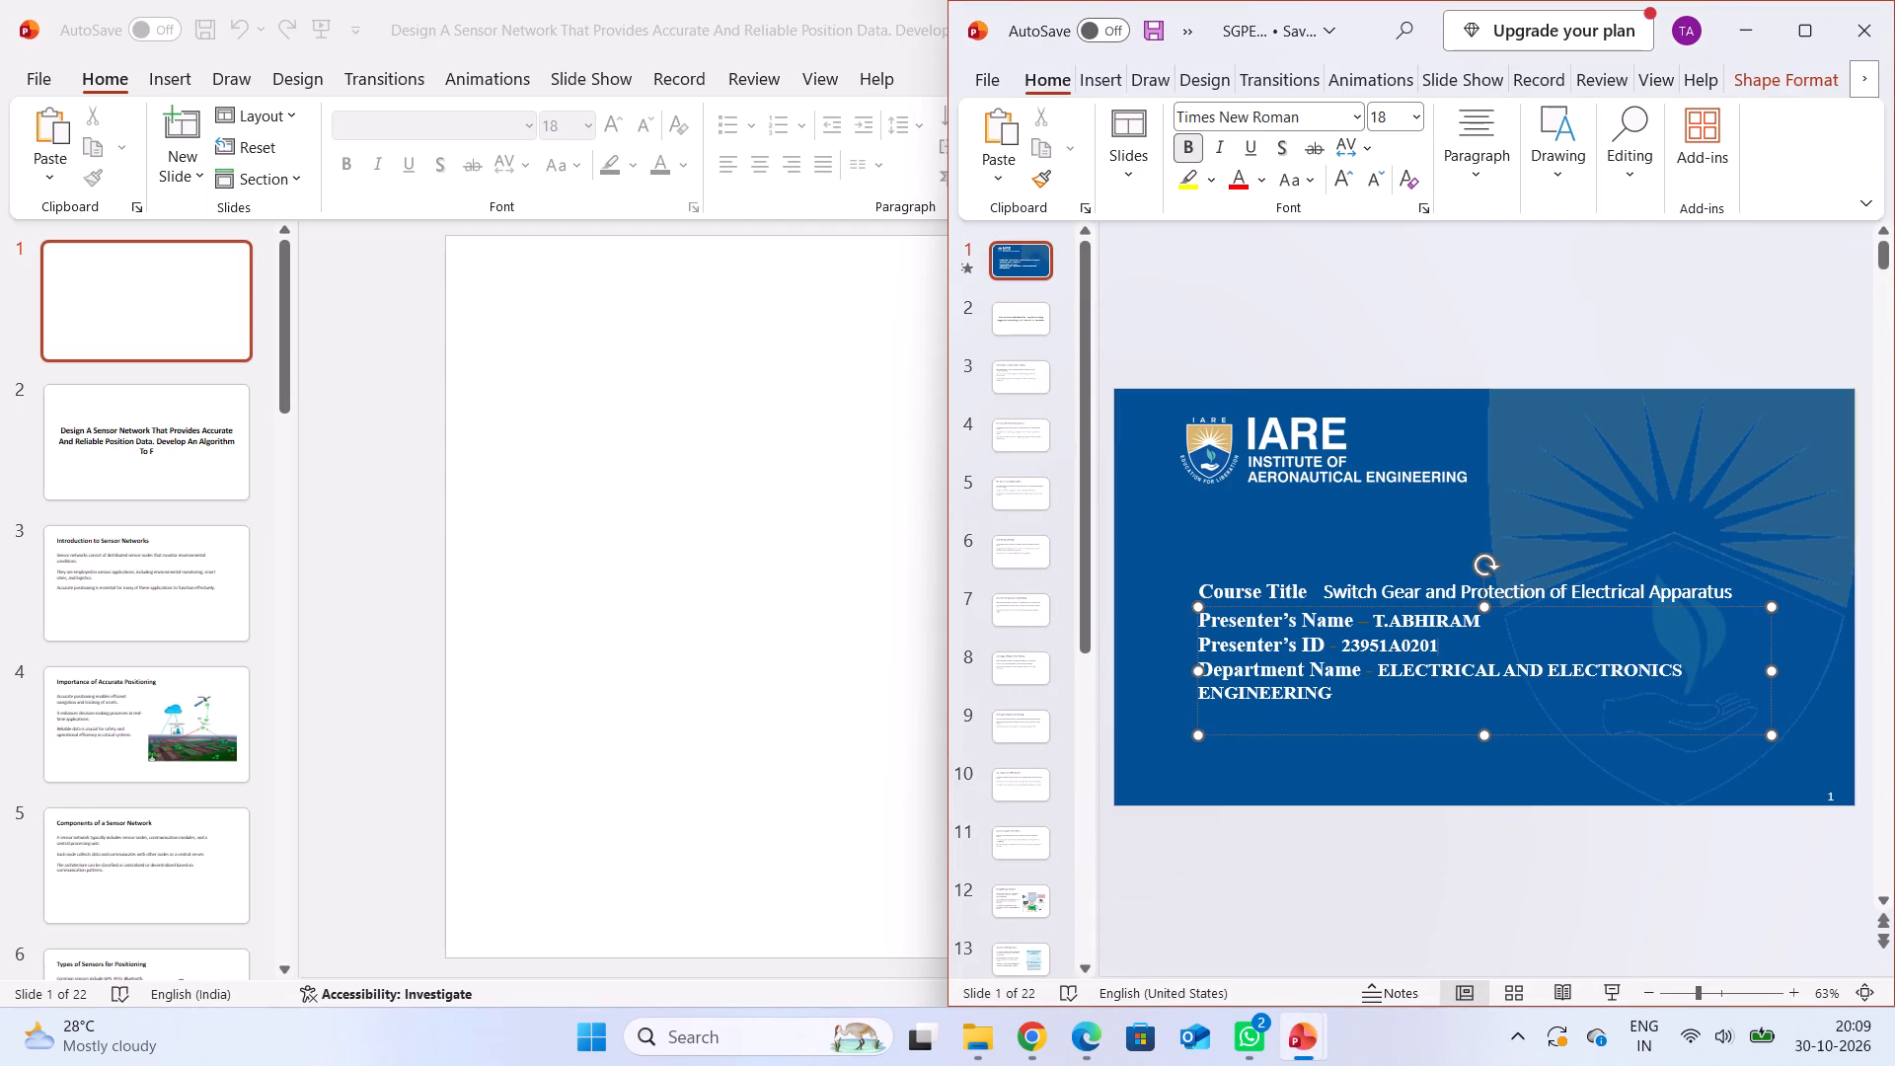
right_click(1015, 245)
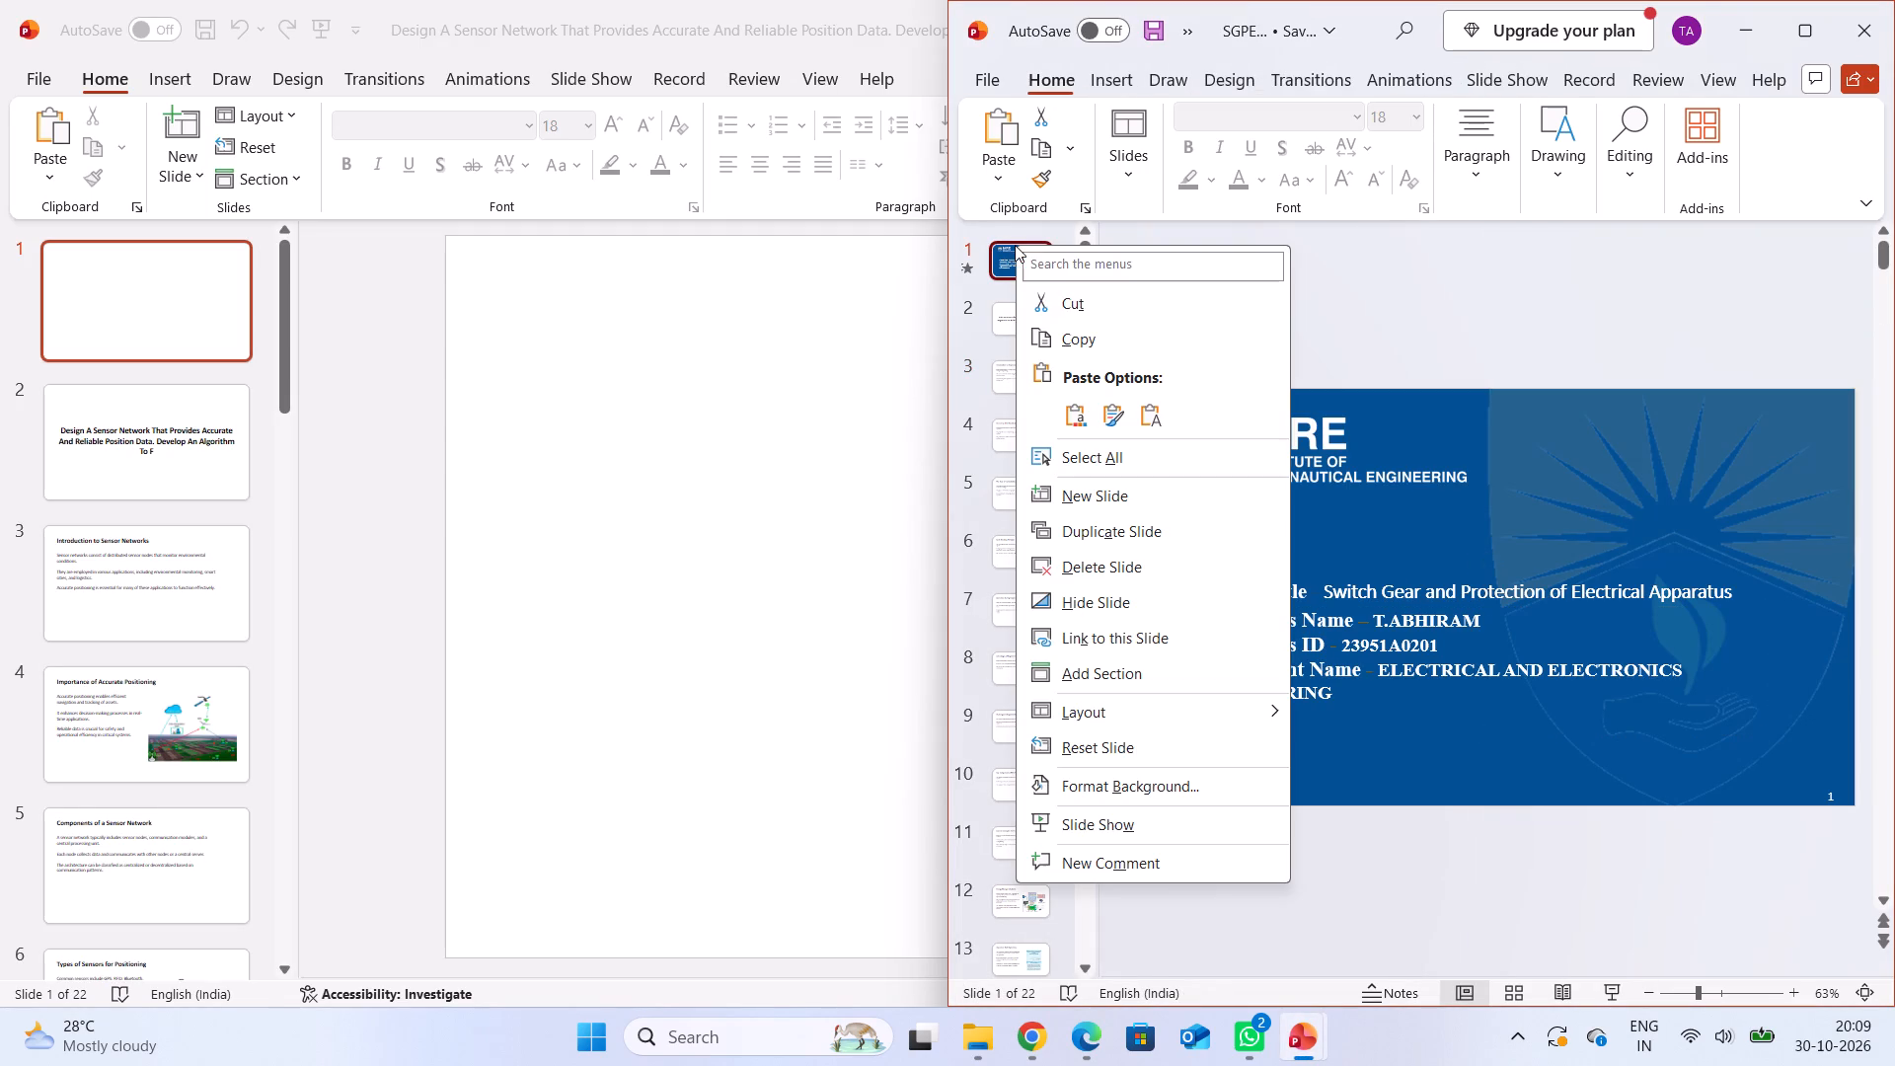
left_click(1065, 342)
left_click(685, 403)
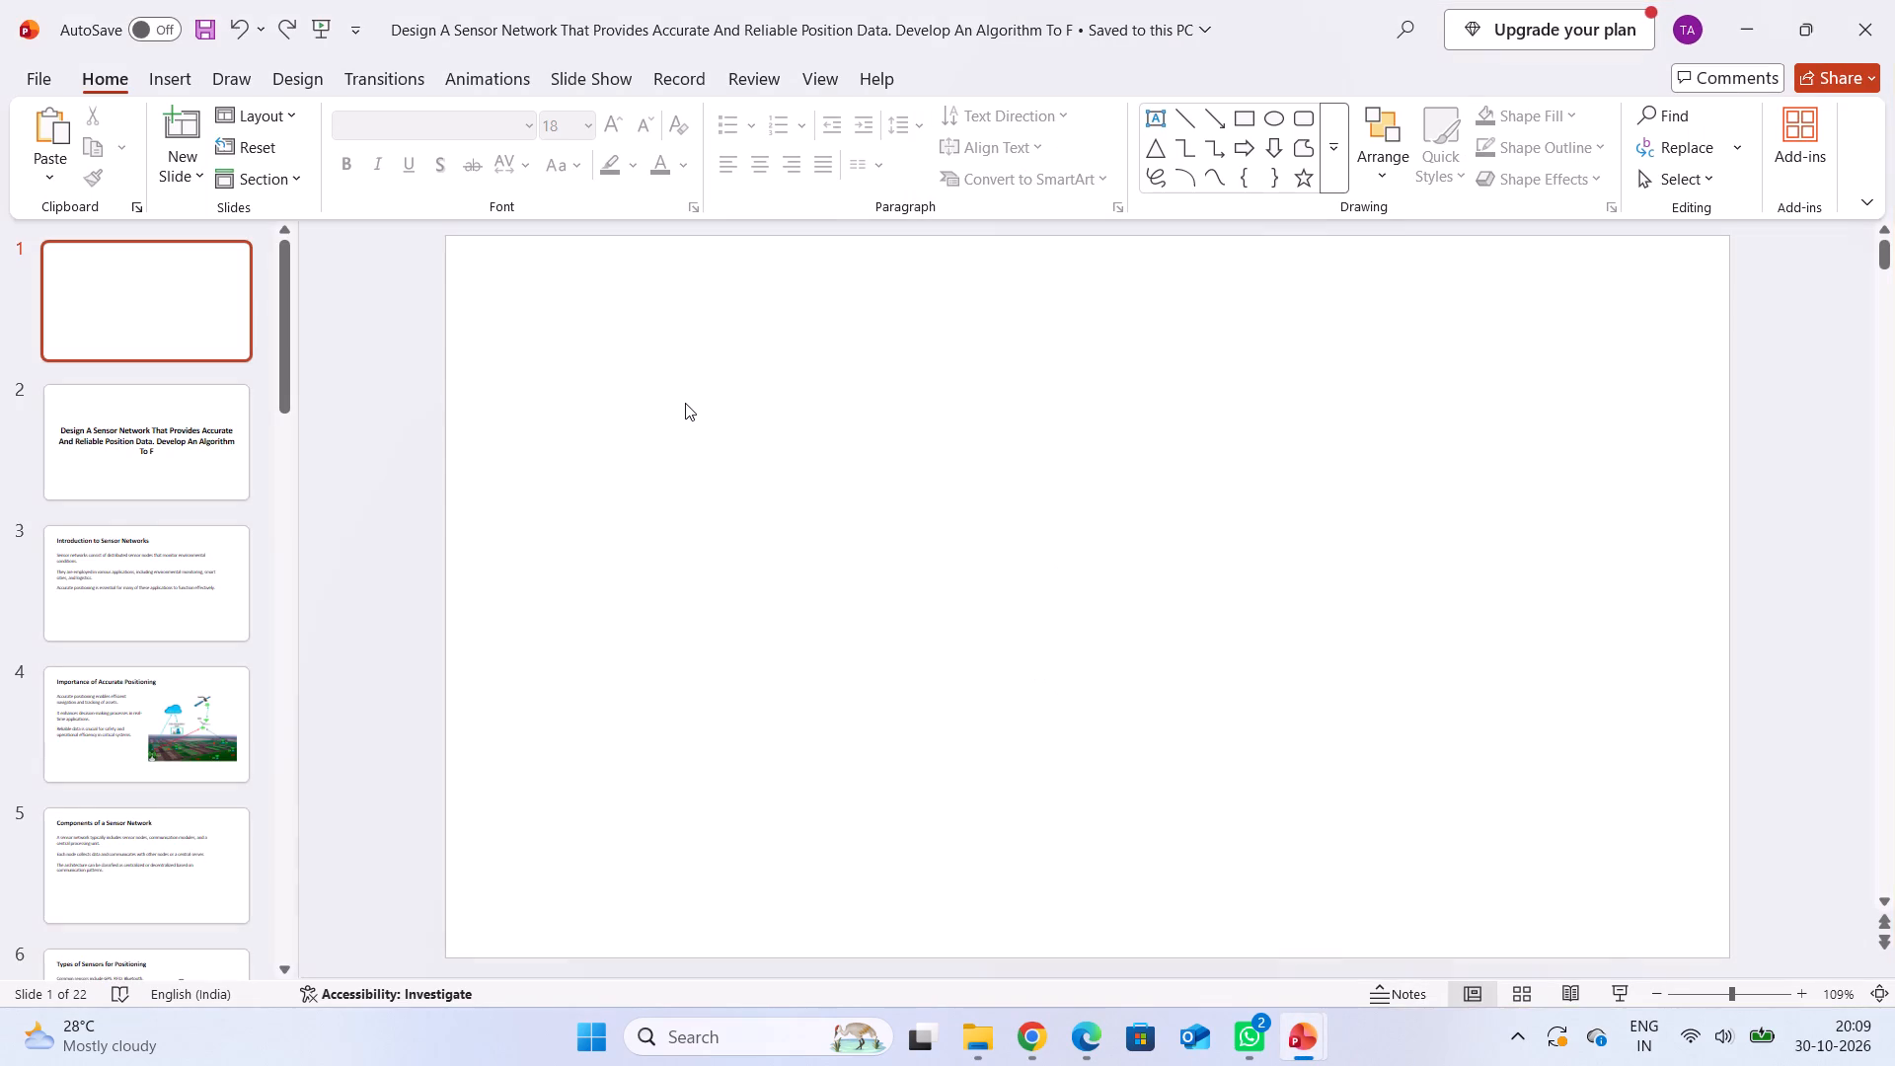
key("ctrl+v")
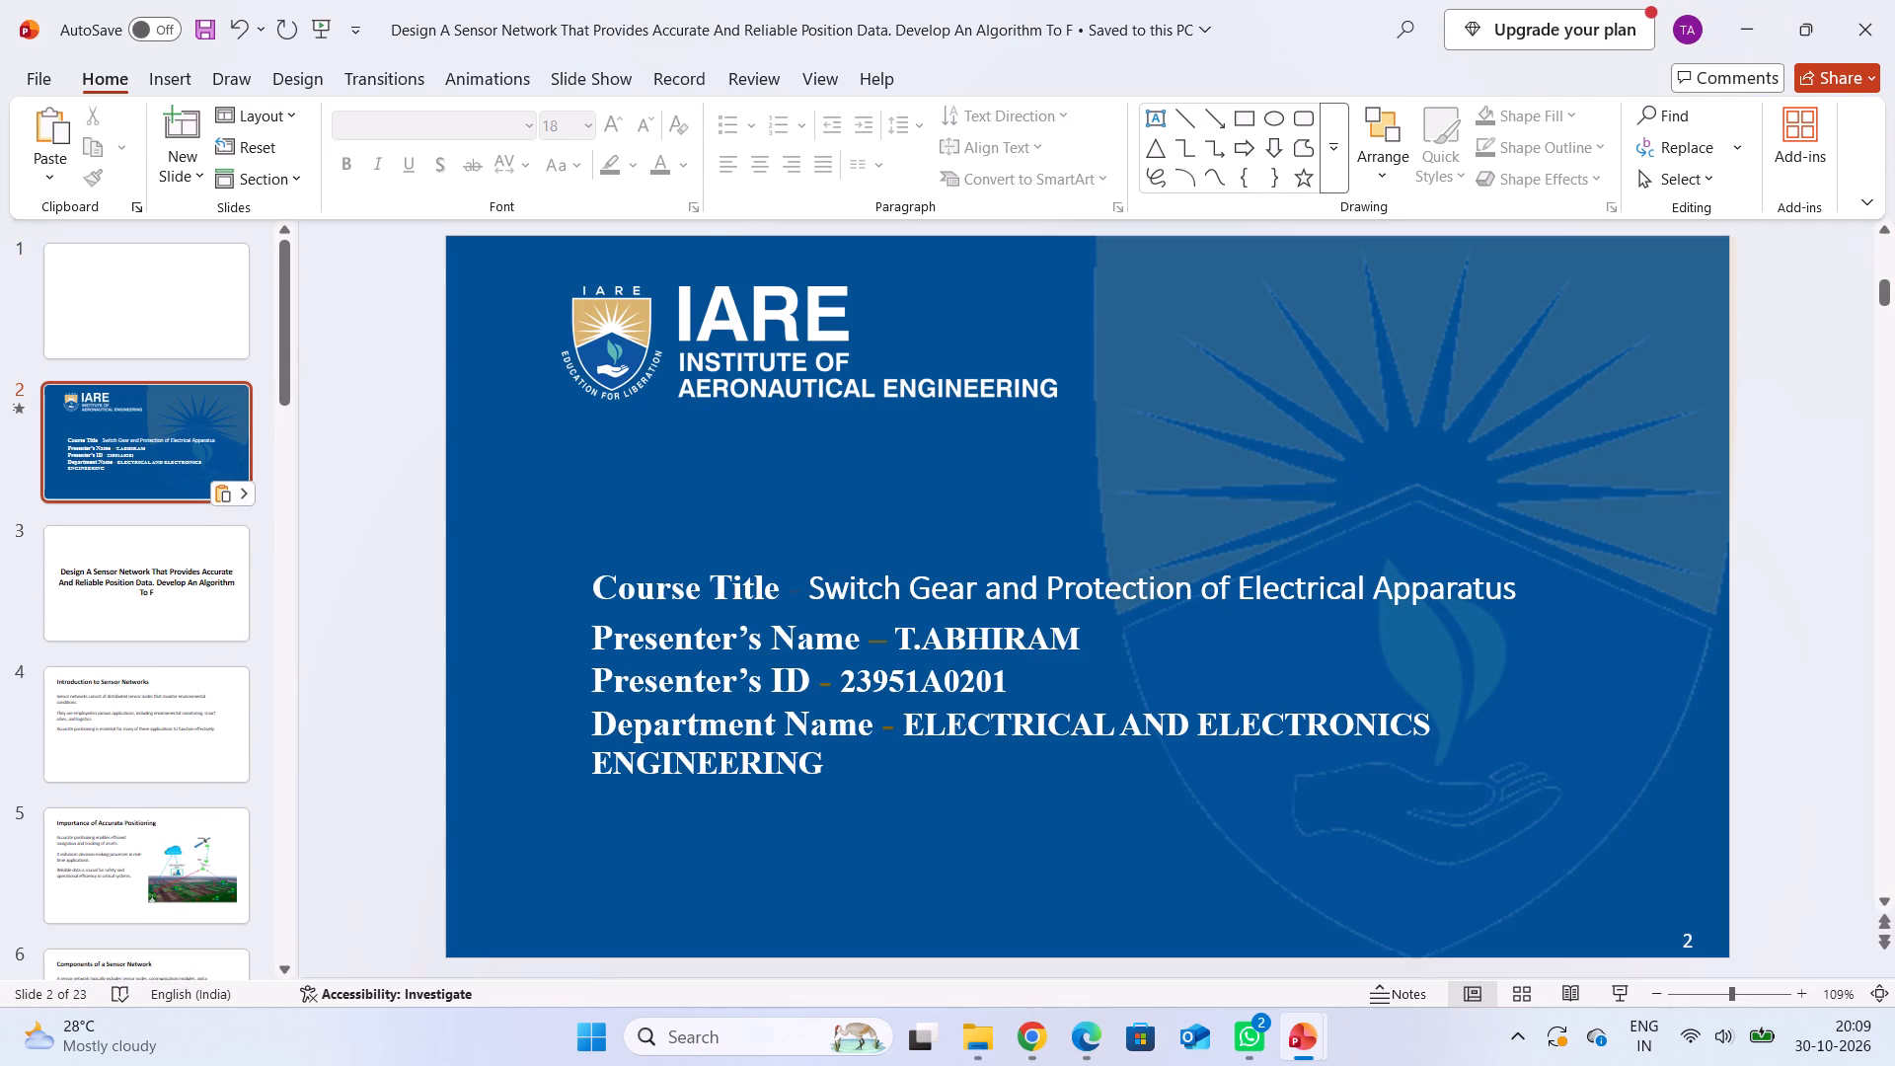
Delete the blank first slide from the sensor network deck.
left_click(202, 322)
key("Delete")
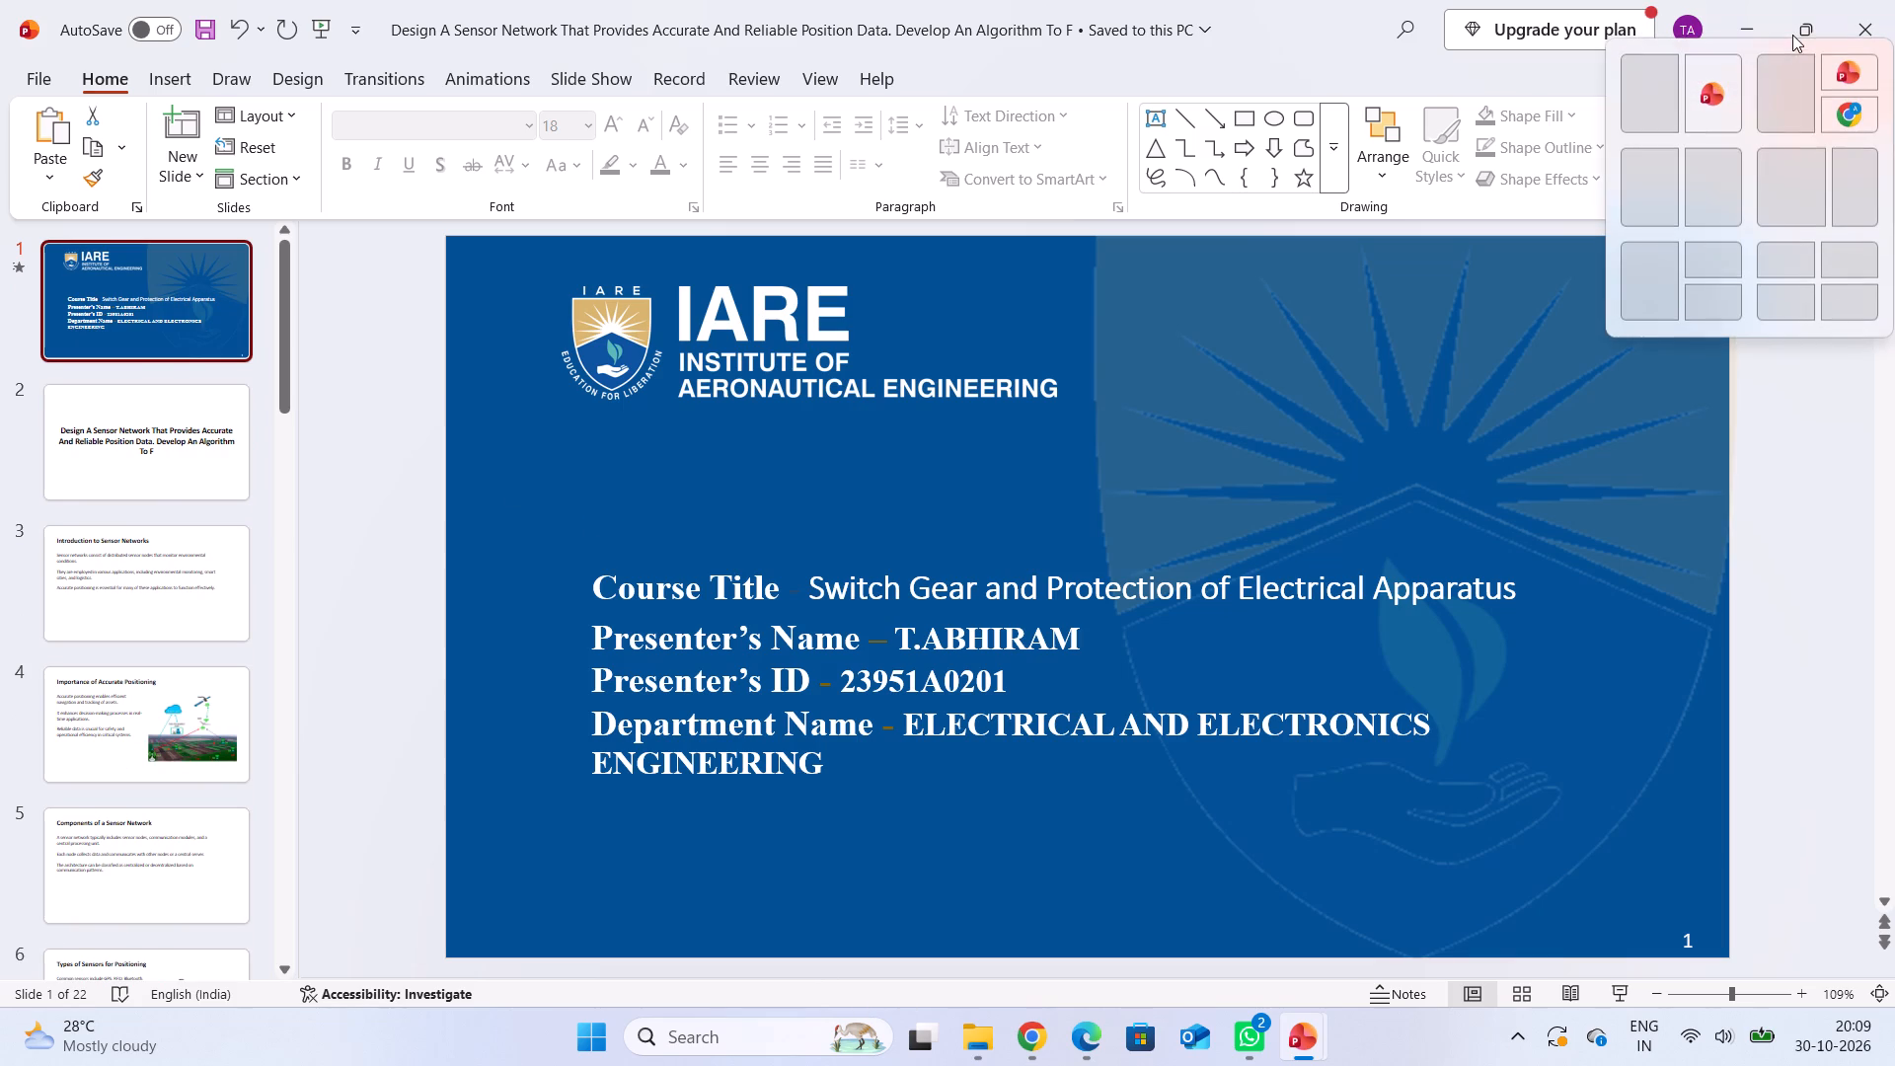
Replace the course name on the title slide with "Operation and Control of Electrical Power Systems", copied from the AAT-II page in Chrome.
left_click(1707, 187)
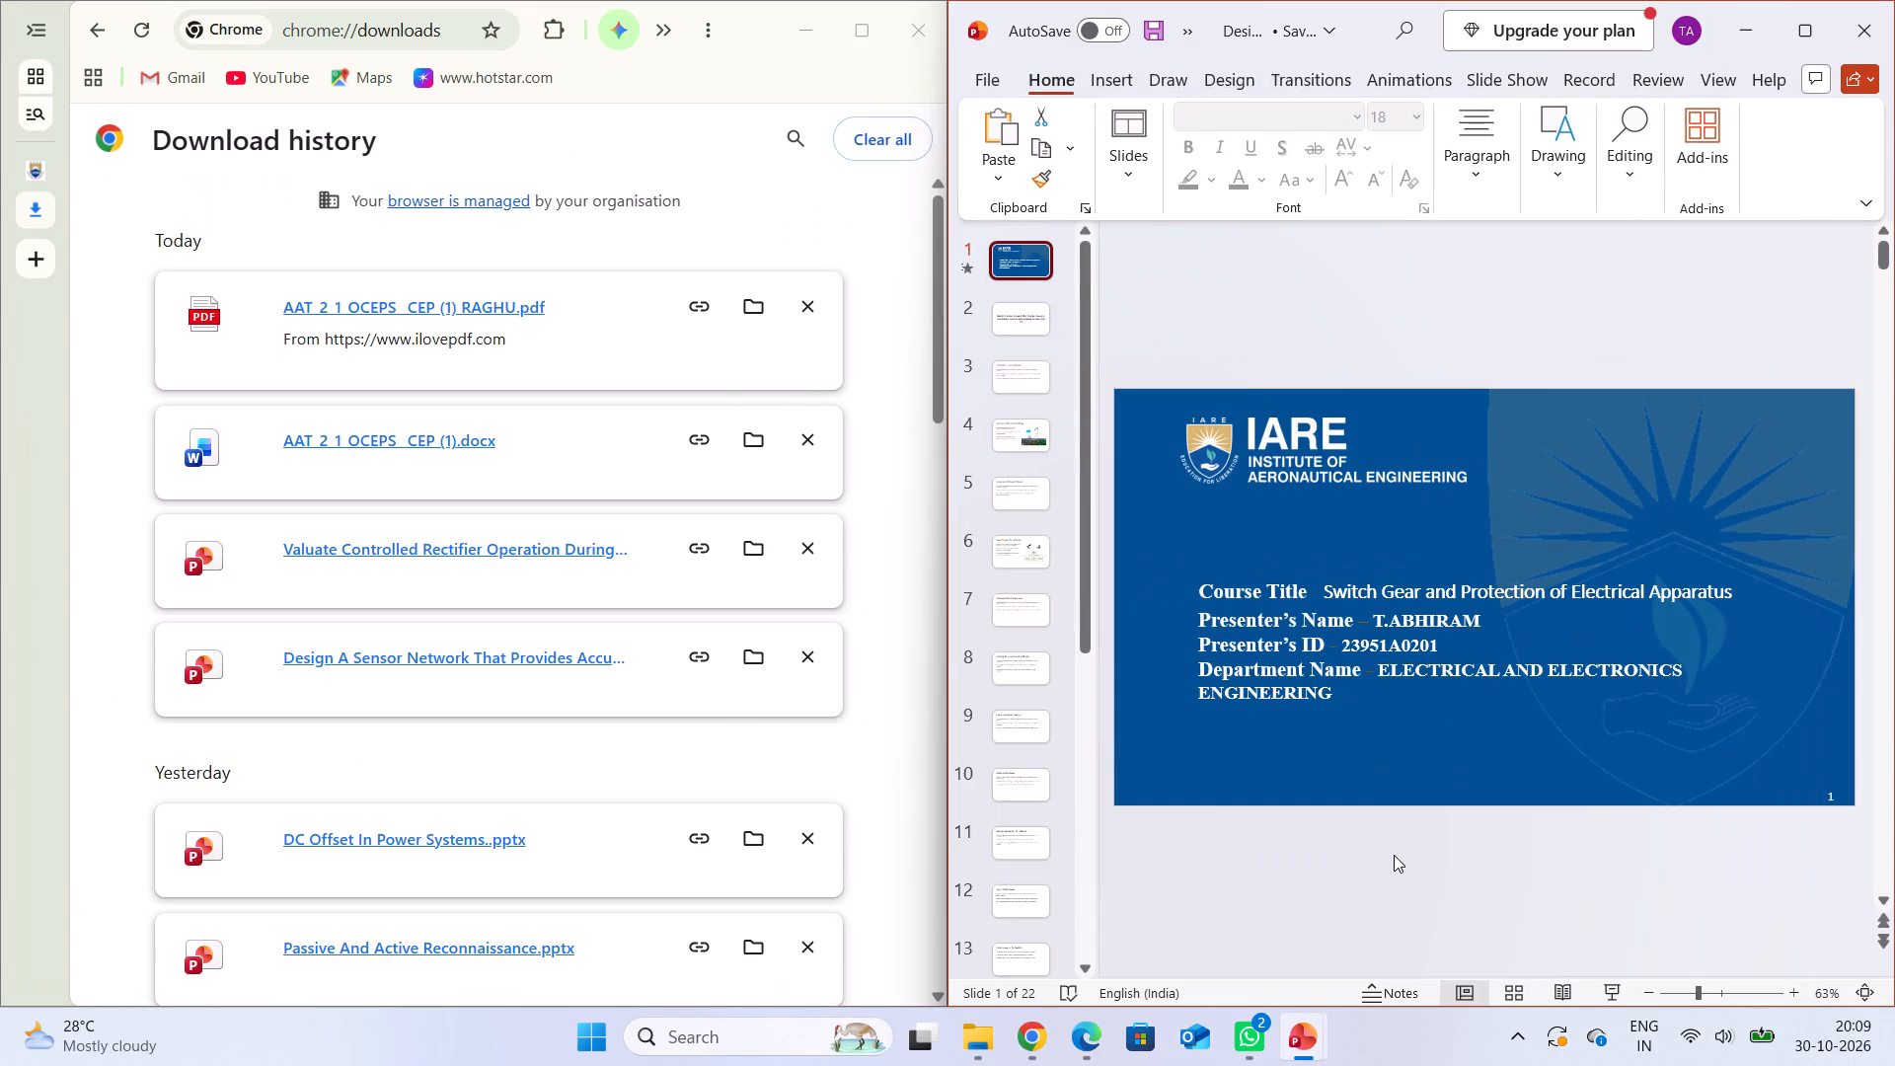
left_click(40, 174)
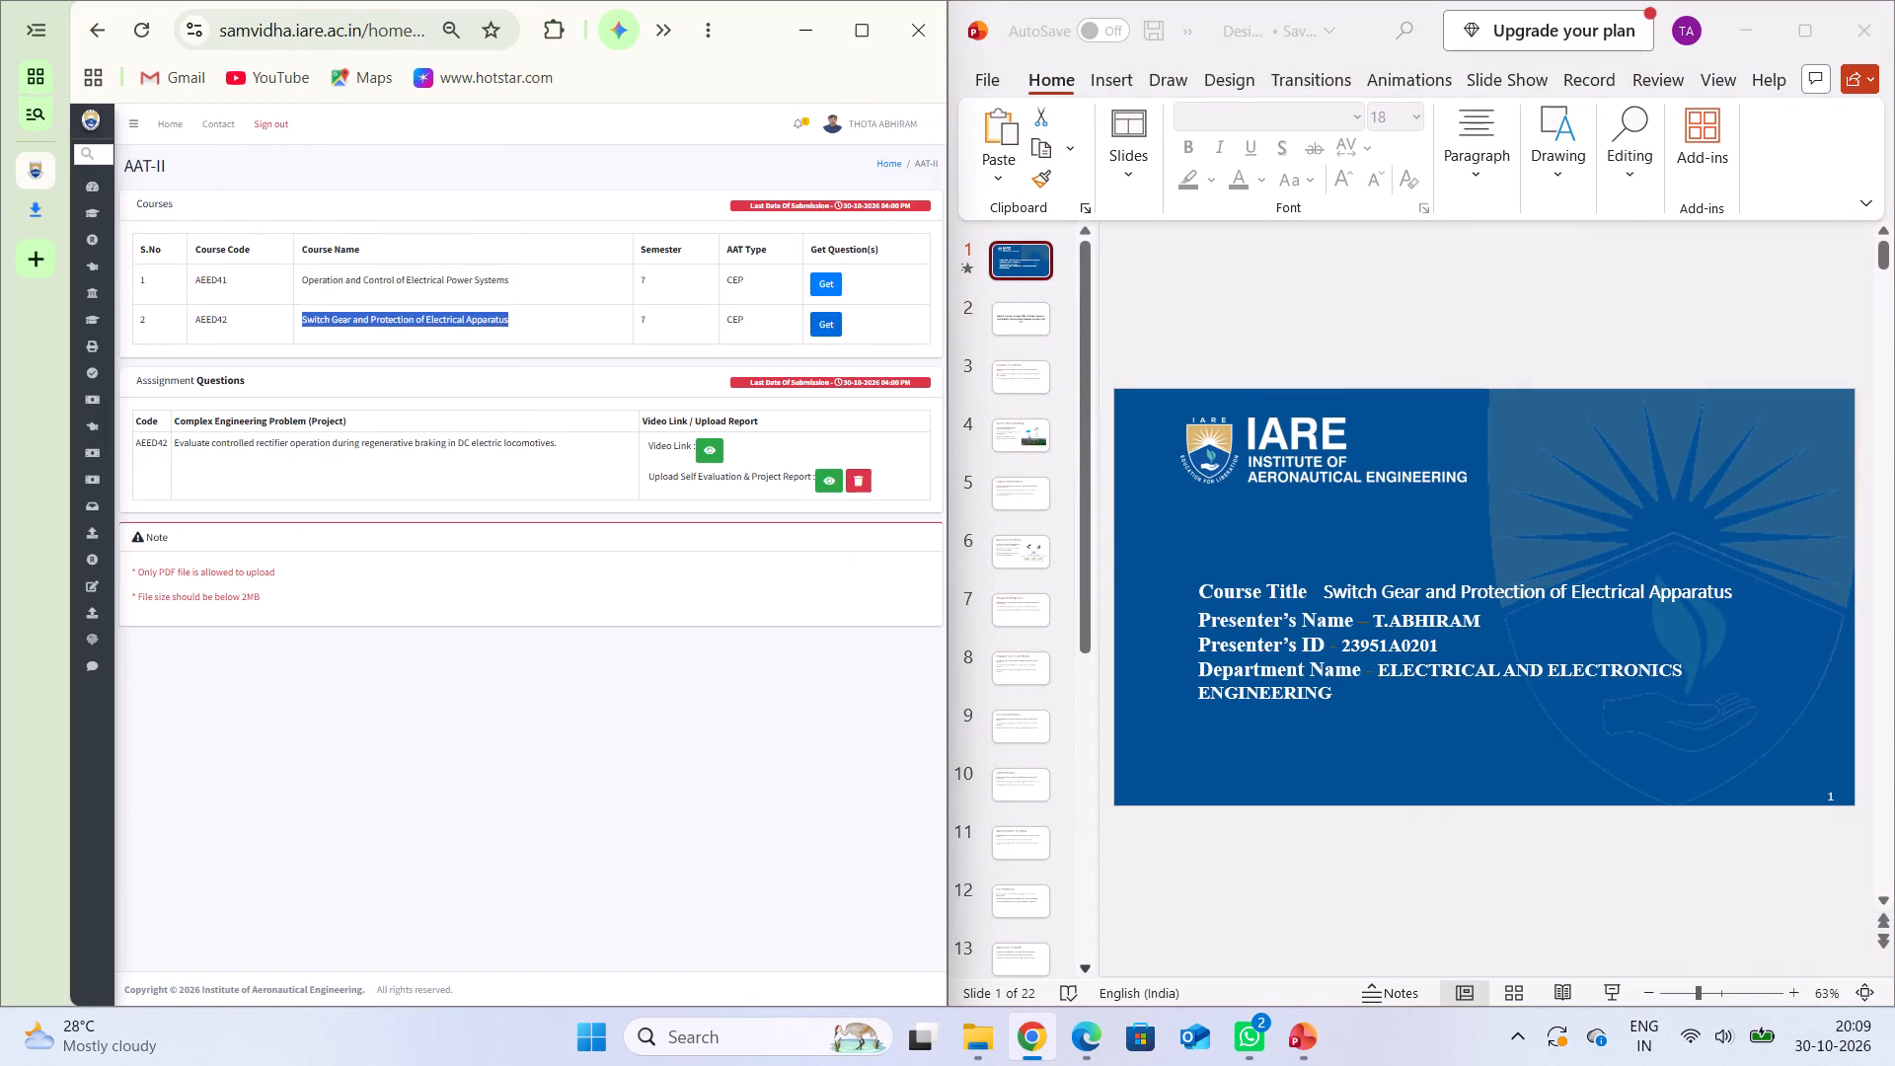
left_click_drag(512, 277, 304, 270)
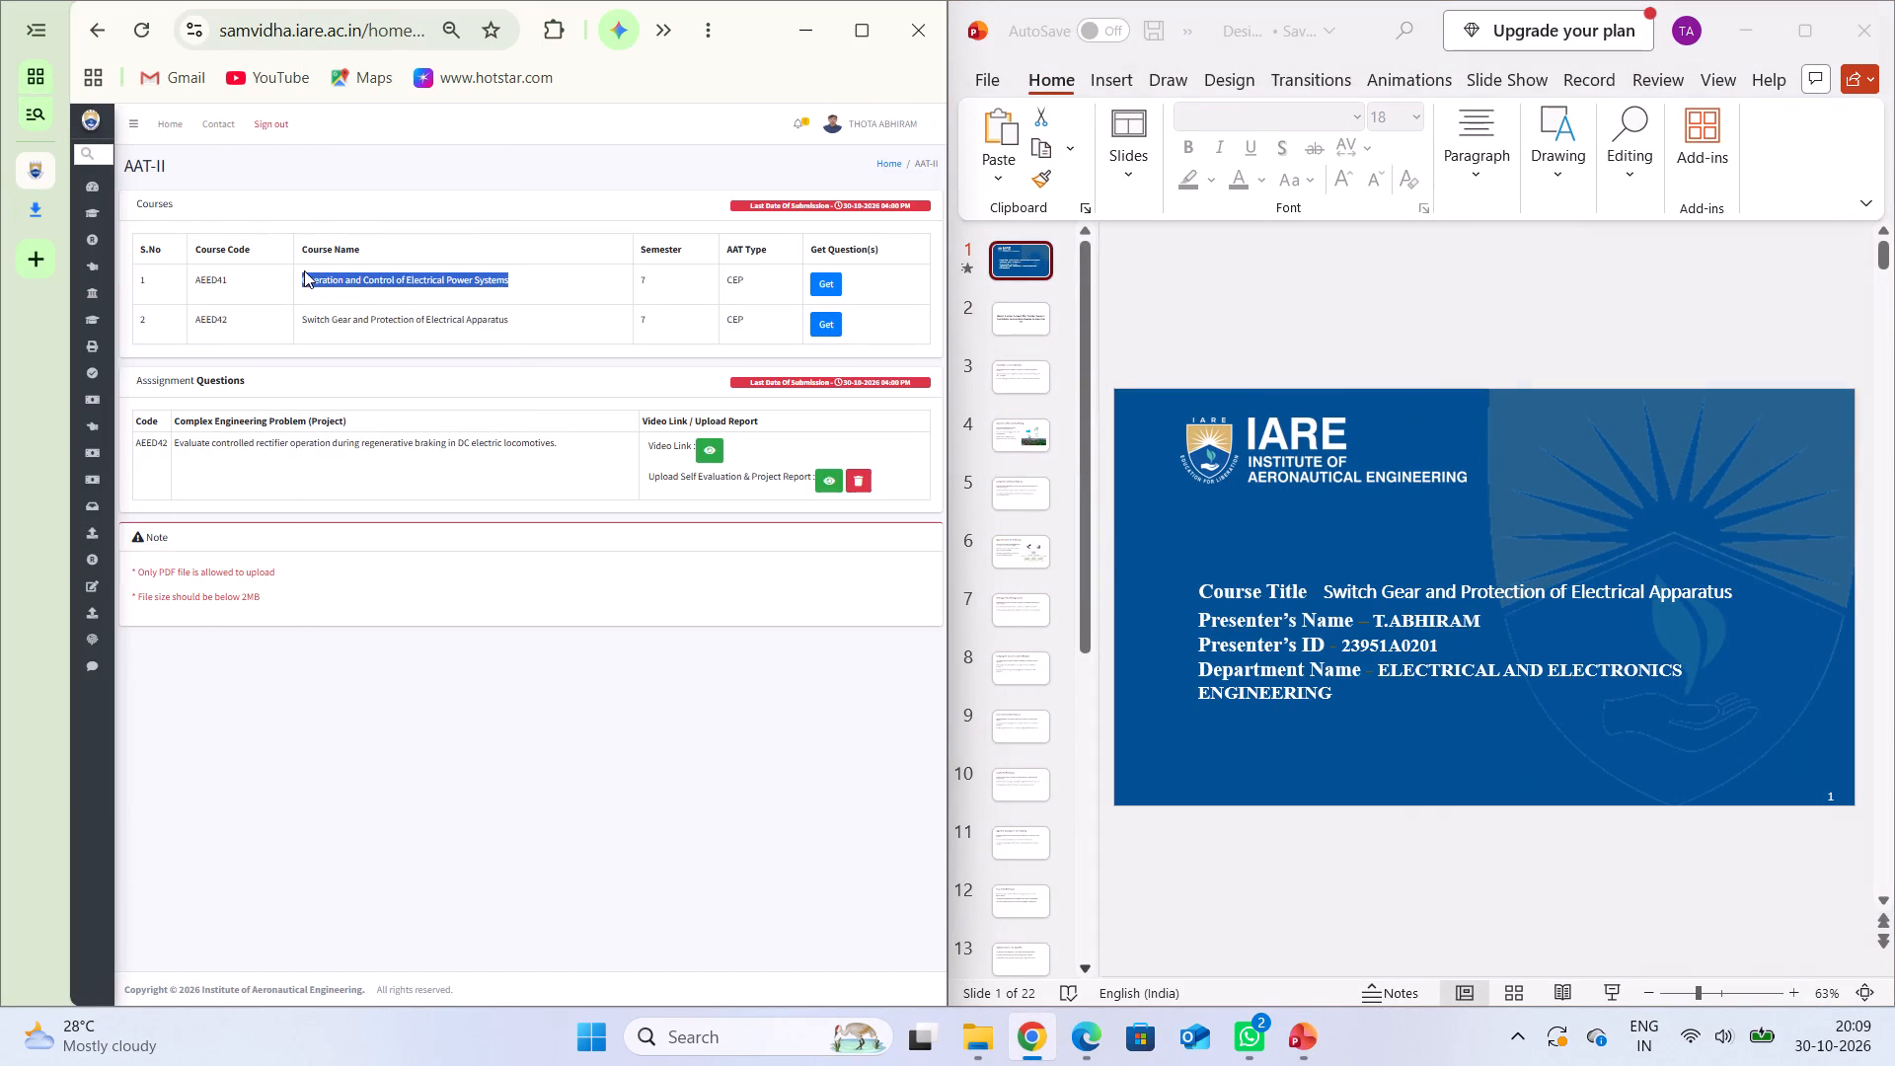
left_click_drag(304, 270, 297, 269)
key("ctrl+c")
left_click_drag(1733, 593, 1705, 590)
left_click_drag(1729, 589, 1573, 598)
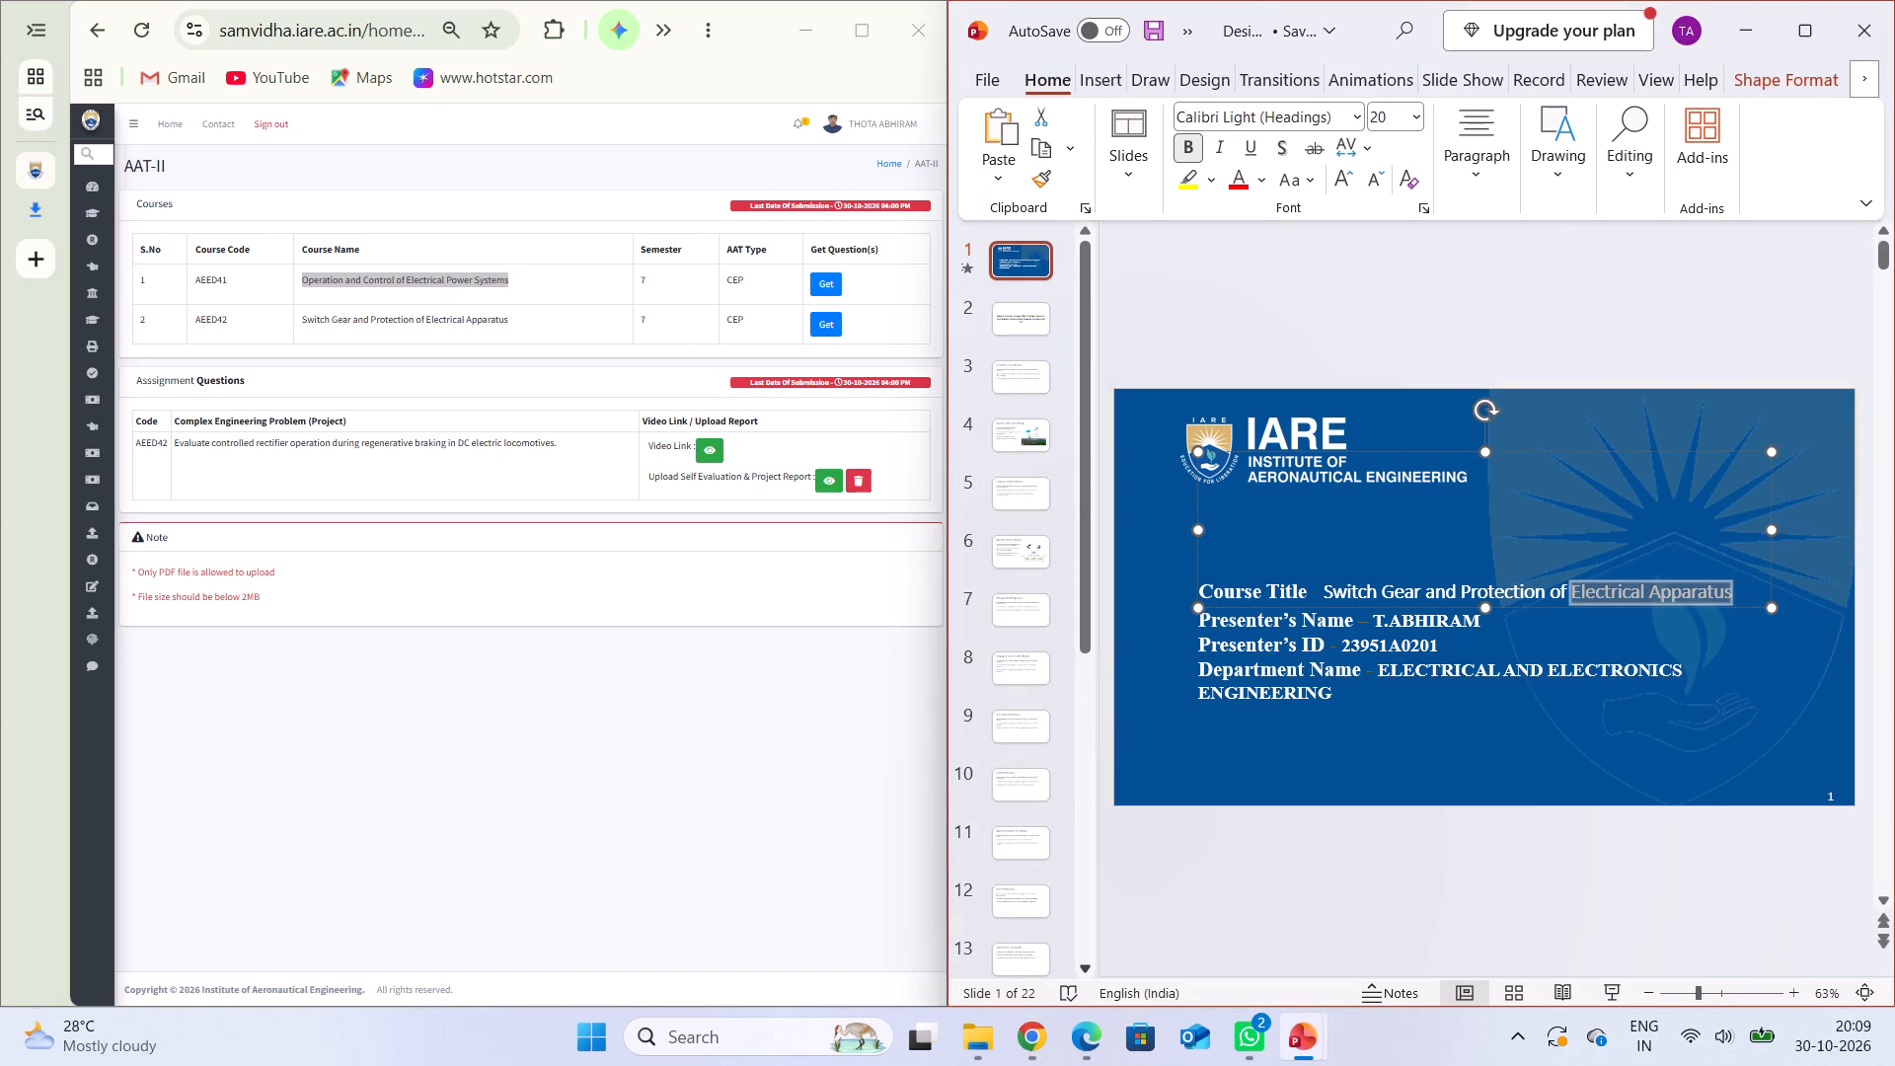
left_click_drag(1573, 598, 1368, 595)
key("ctrl+v")
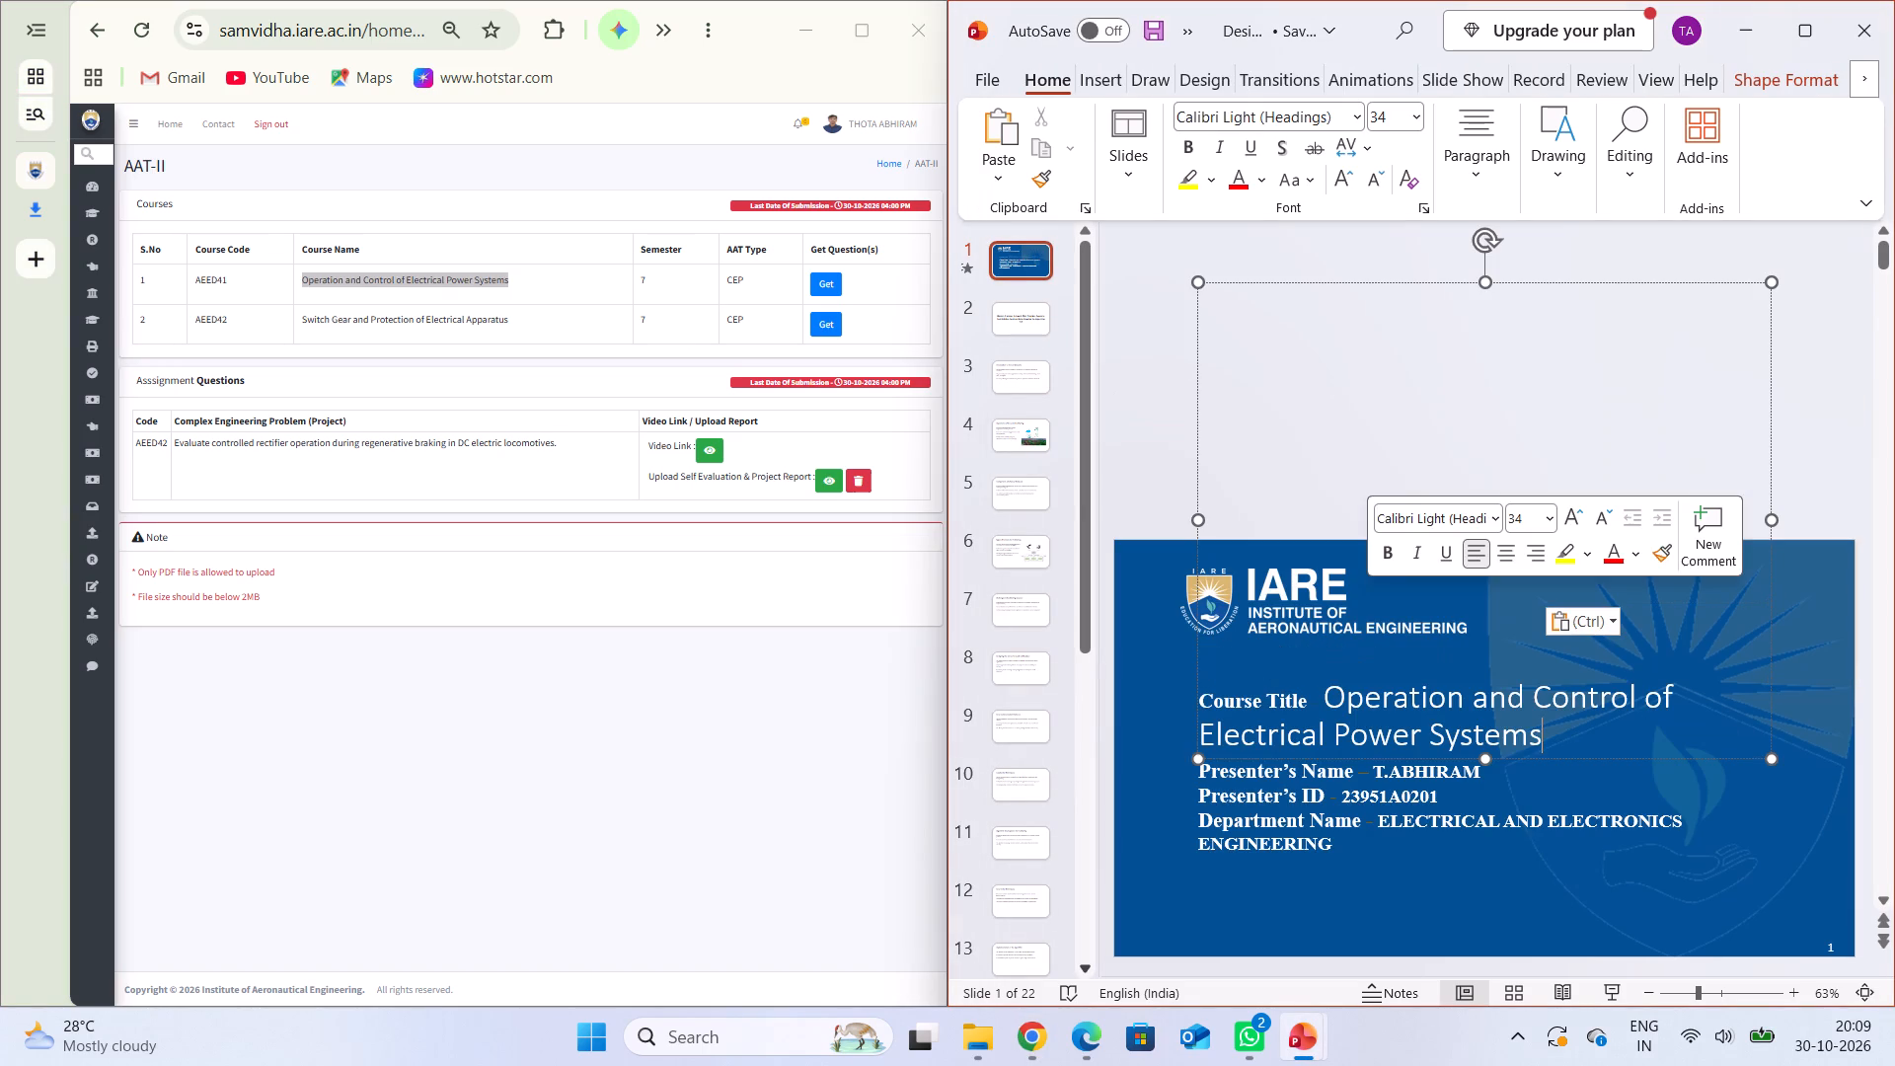
Set the new course name on the title slide to font size 20 and bold.
left_click(1549, 517)
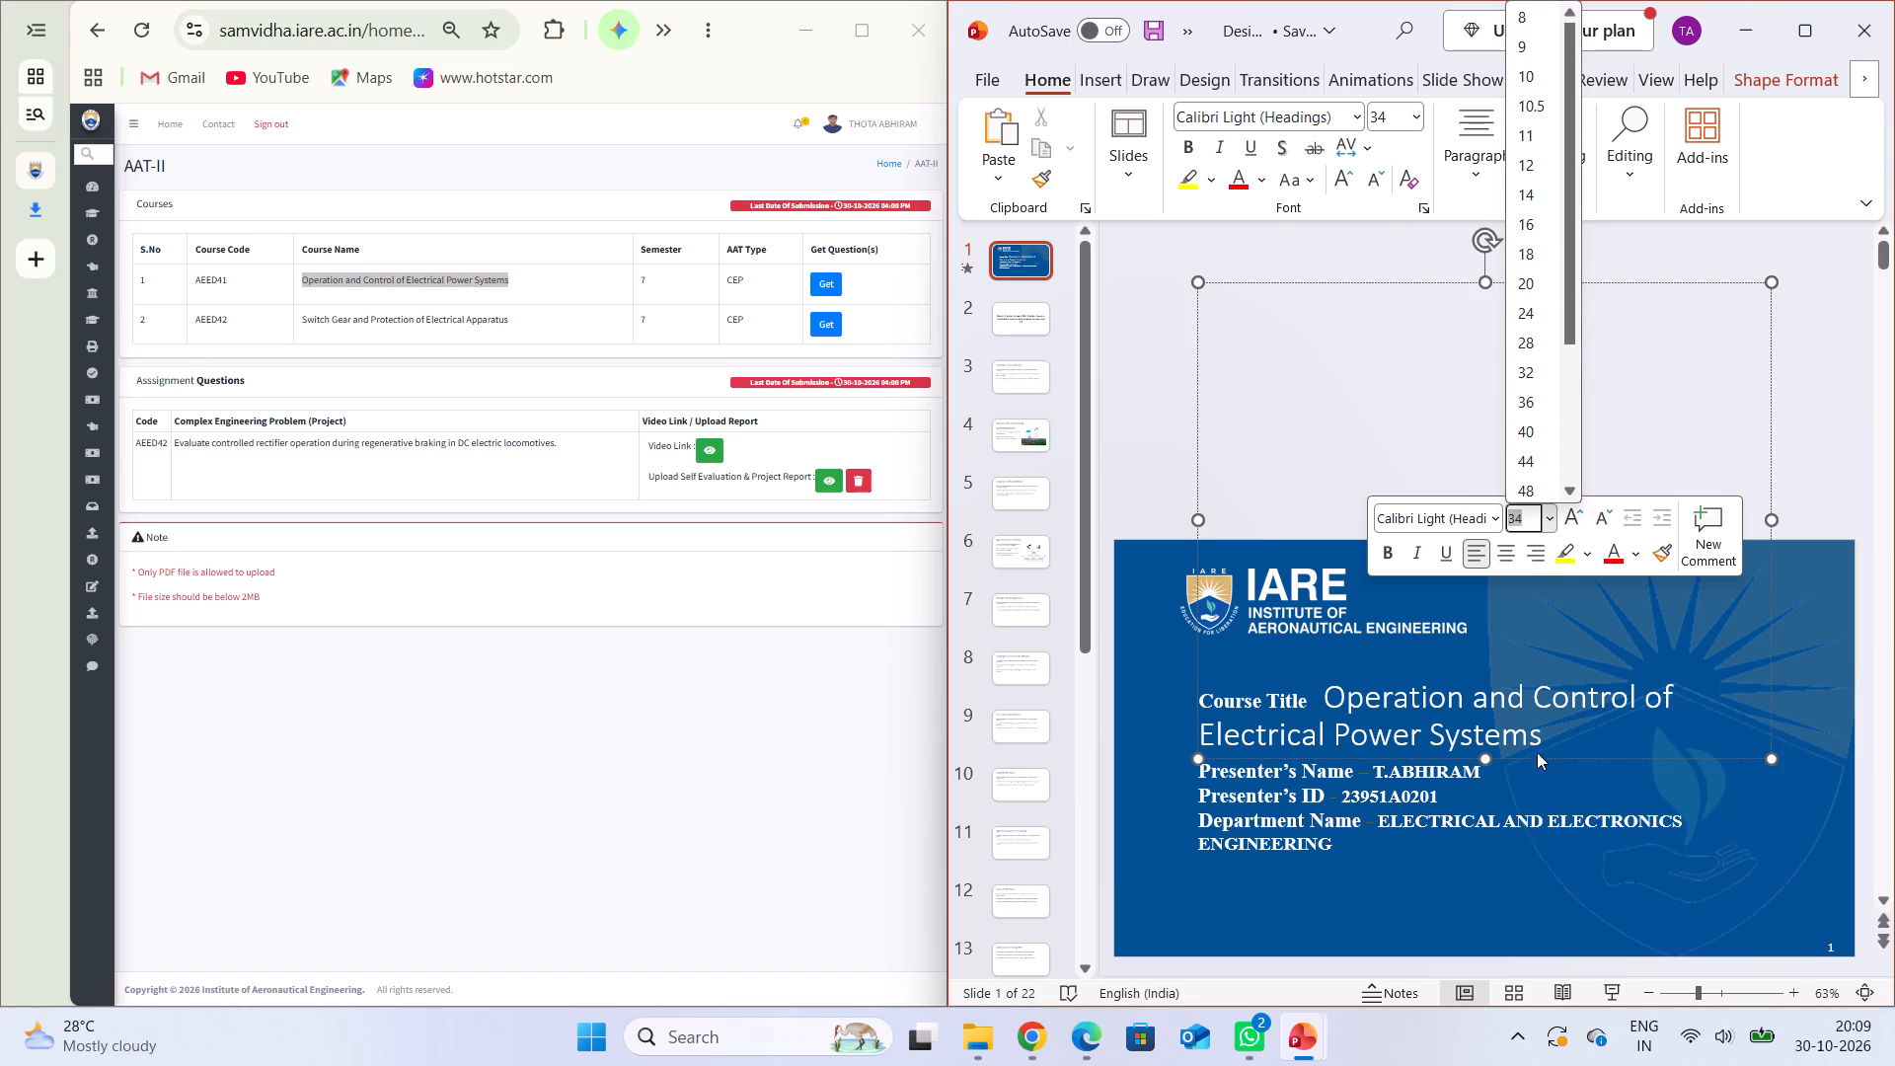
left_click_drag(1538, 735, 1334, 693)
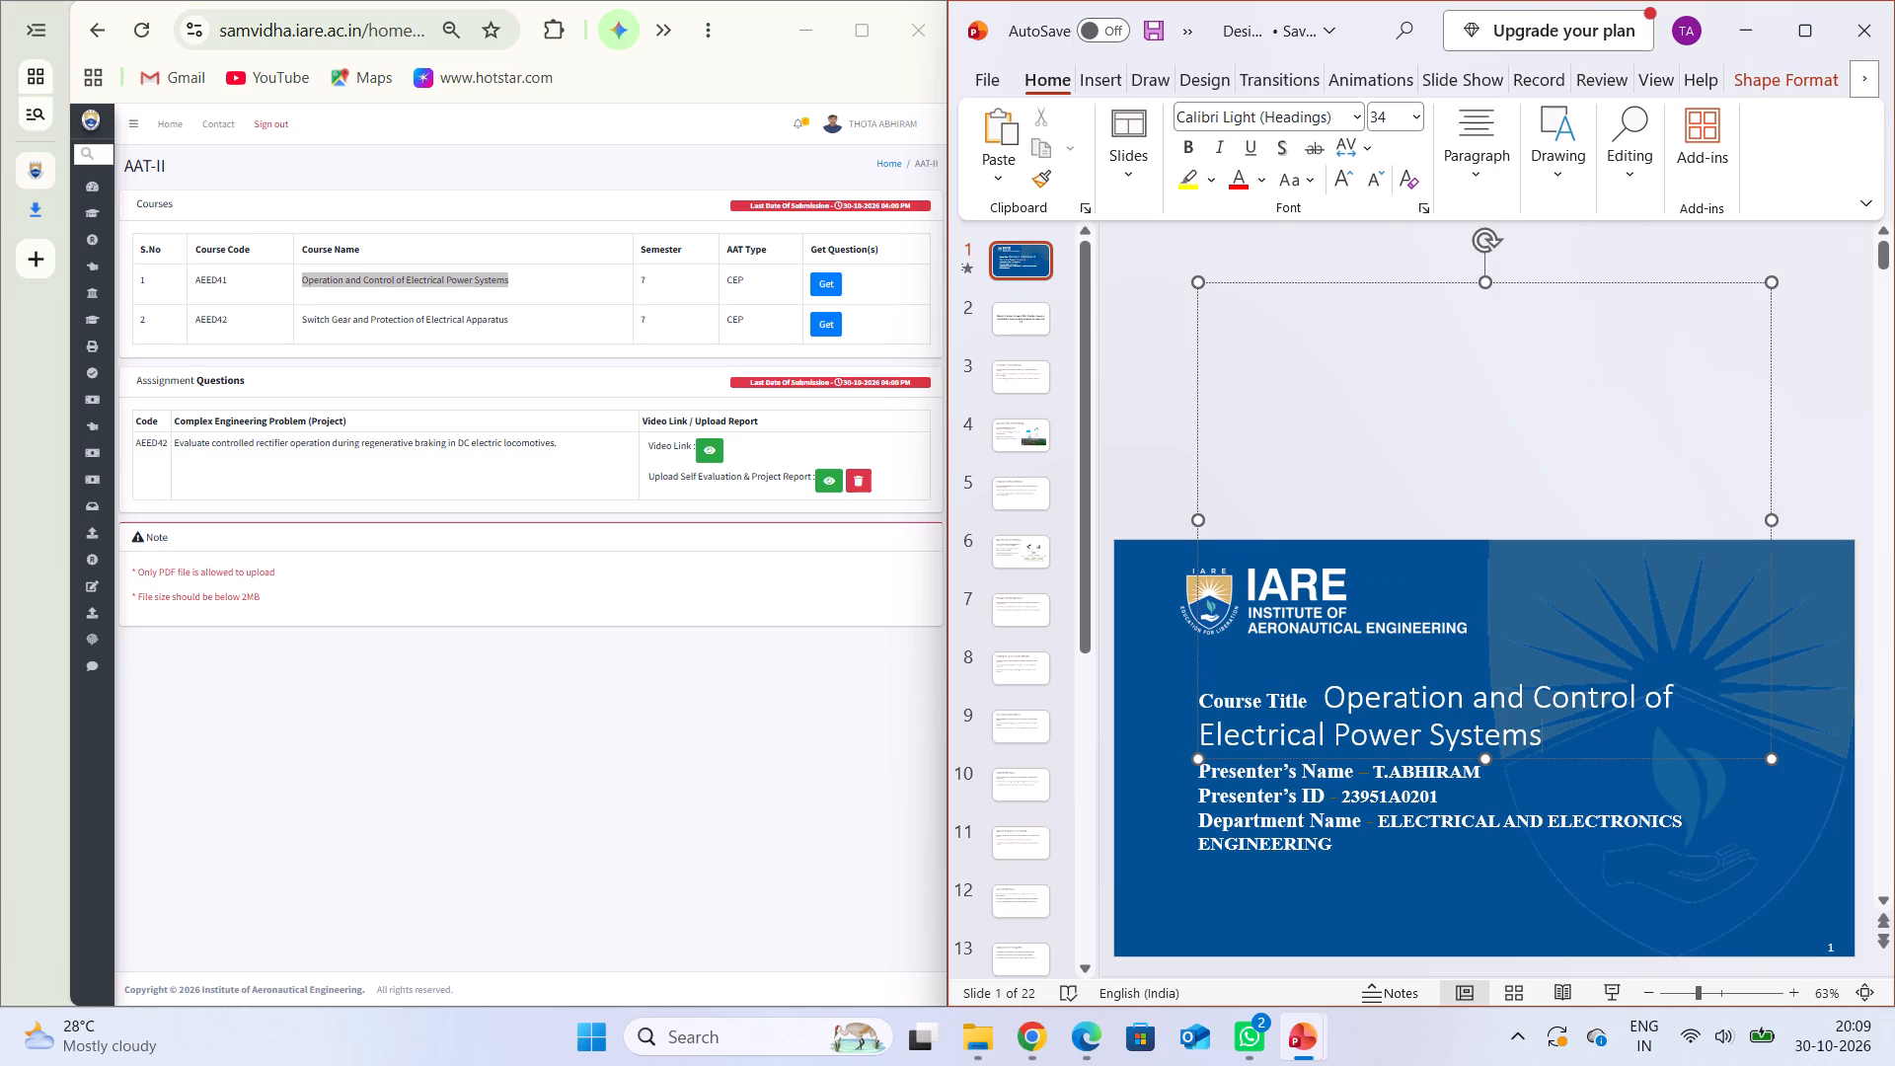
left_click_drag(1334, 693, 1332, 692)
left_click_drag(1332, 692, 1579, 749)
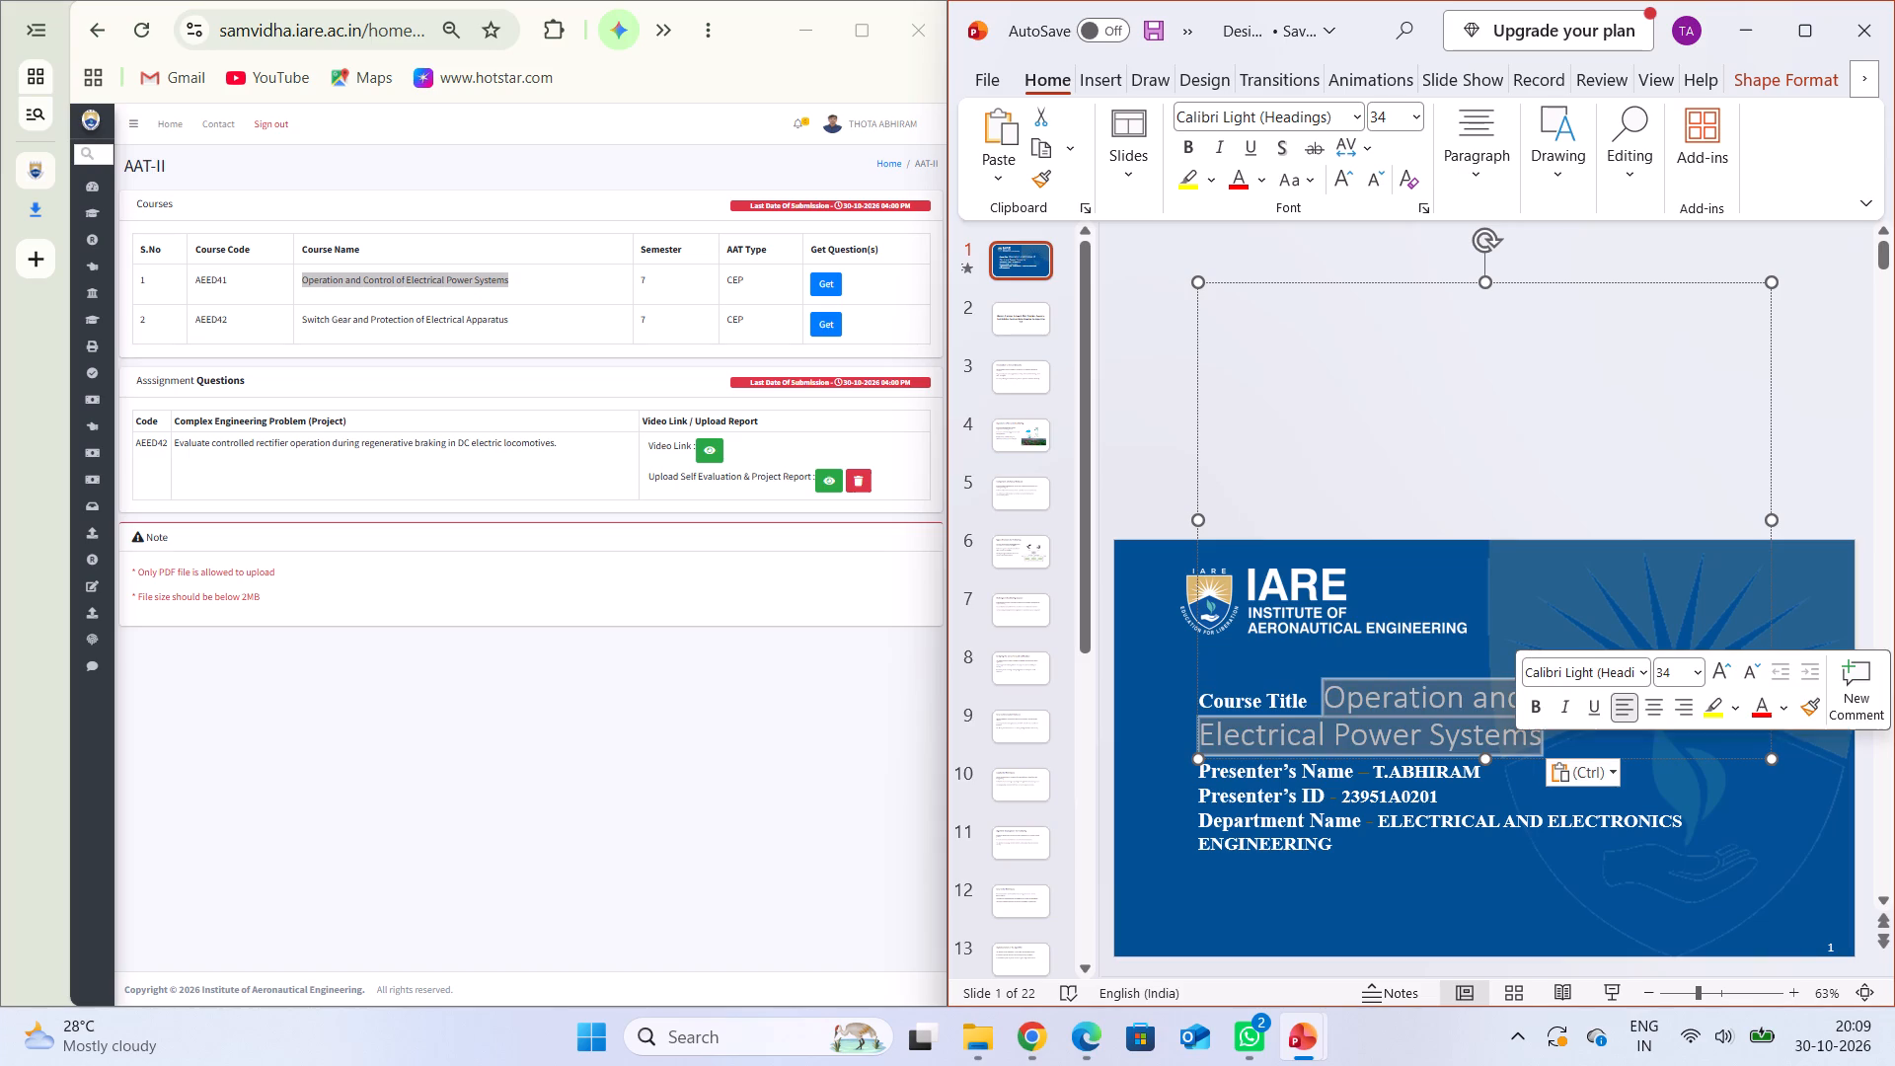
left_click(1695, 668)
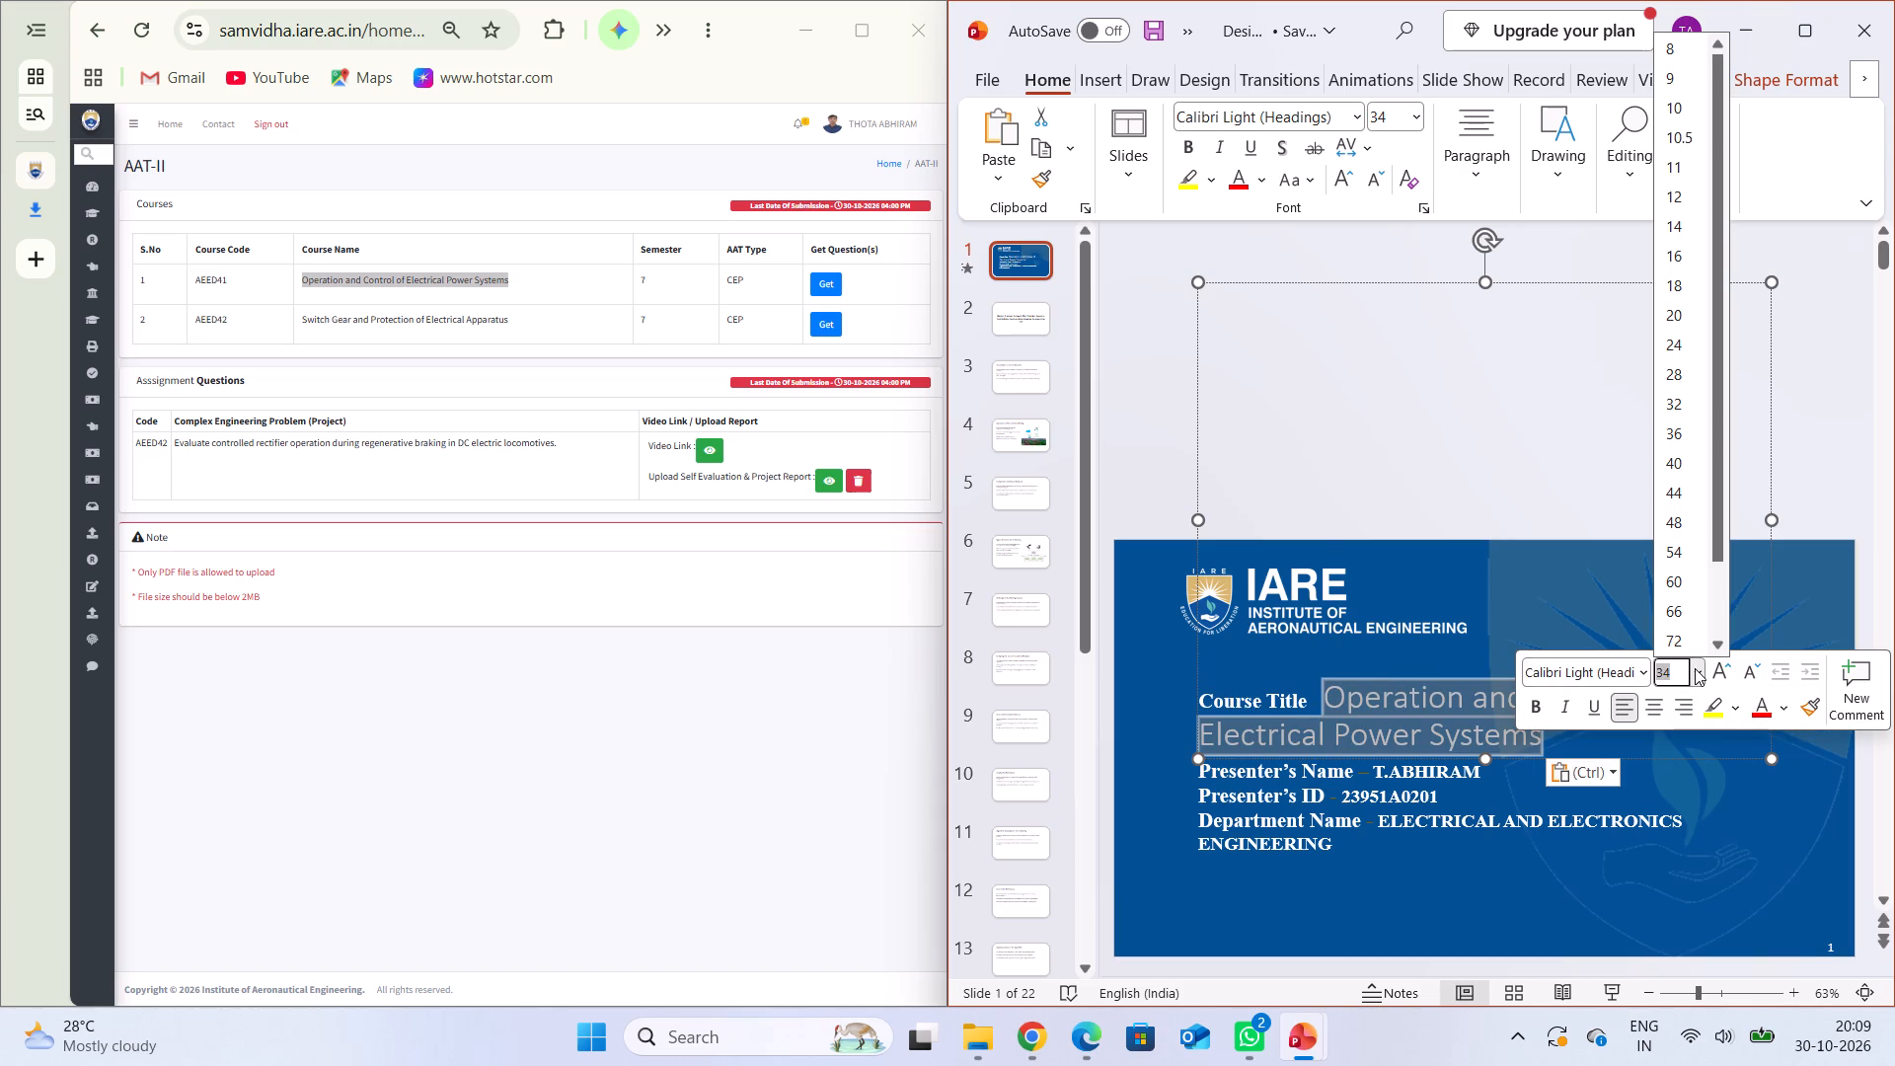
left_click(1680, 327)
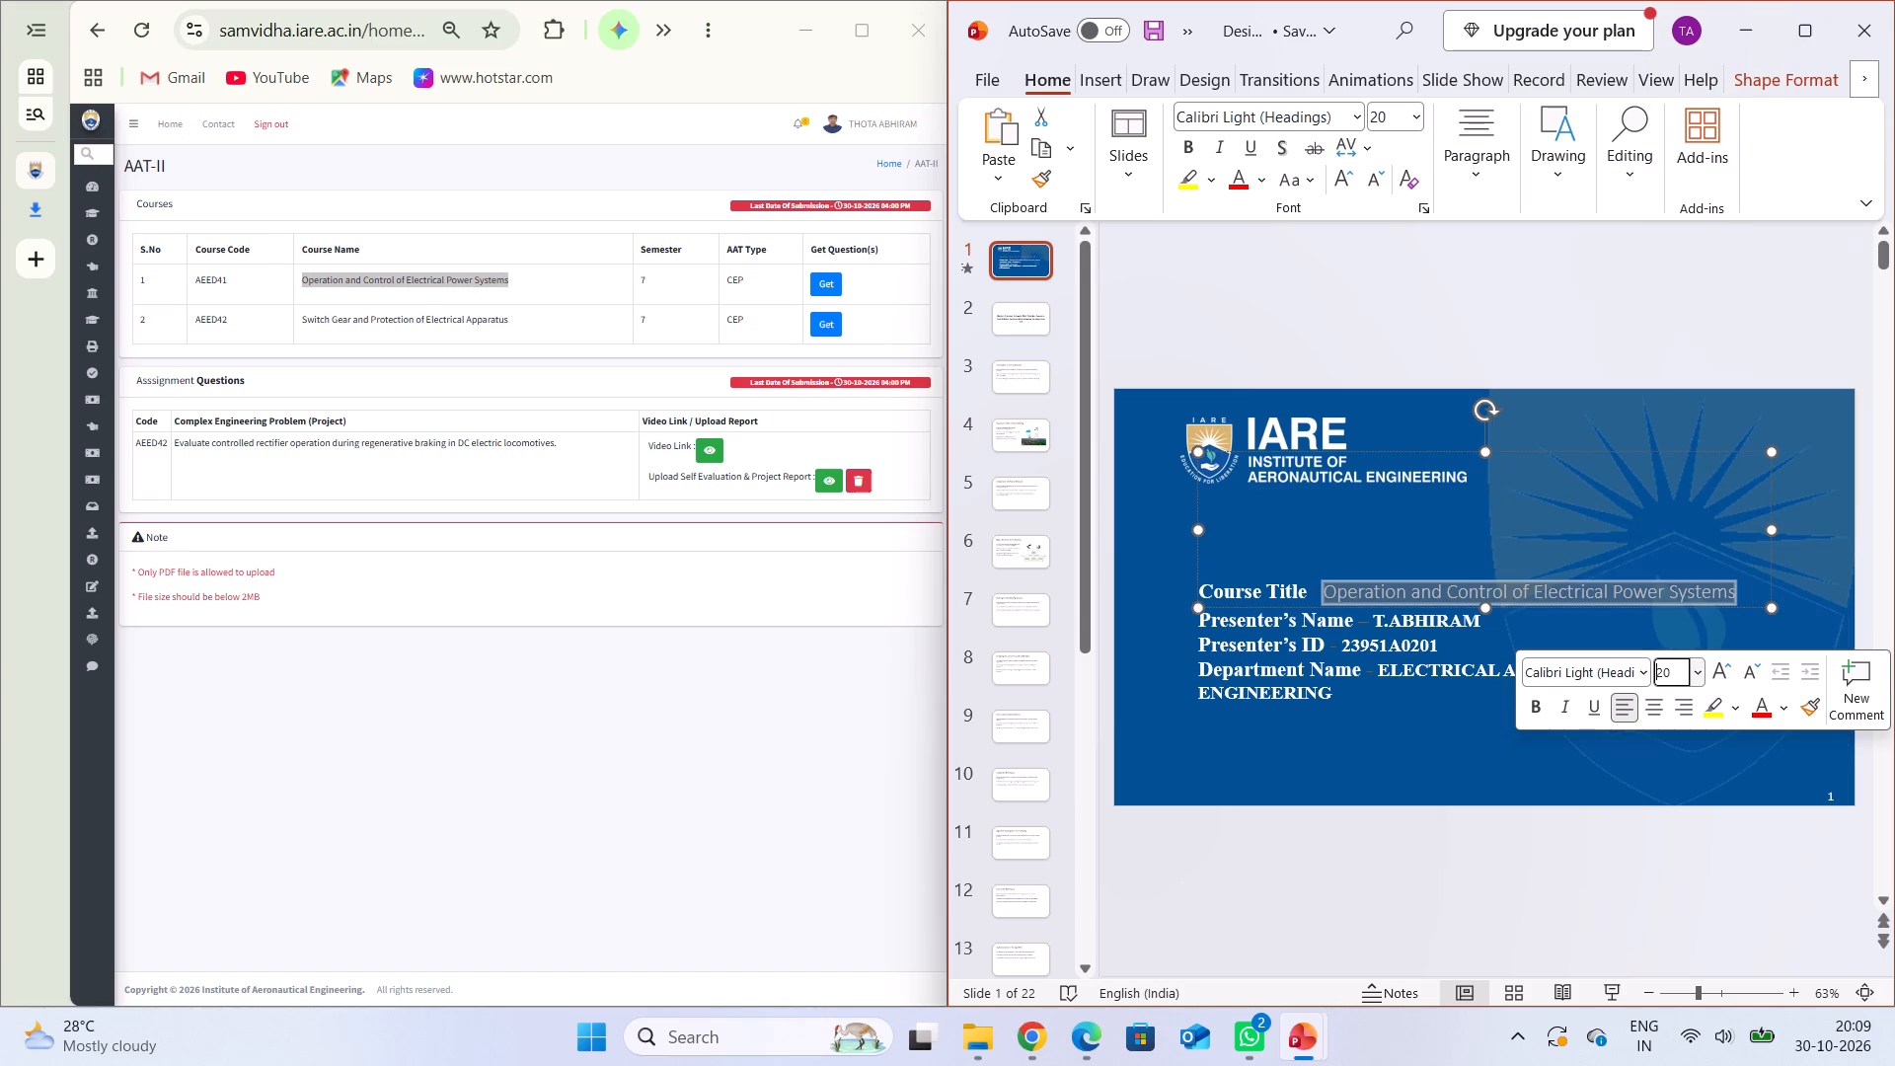
left_click(1536, 708)
left_click(1335, 775)
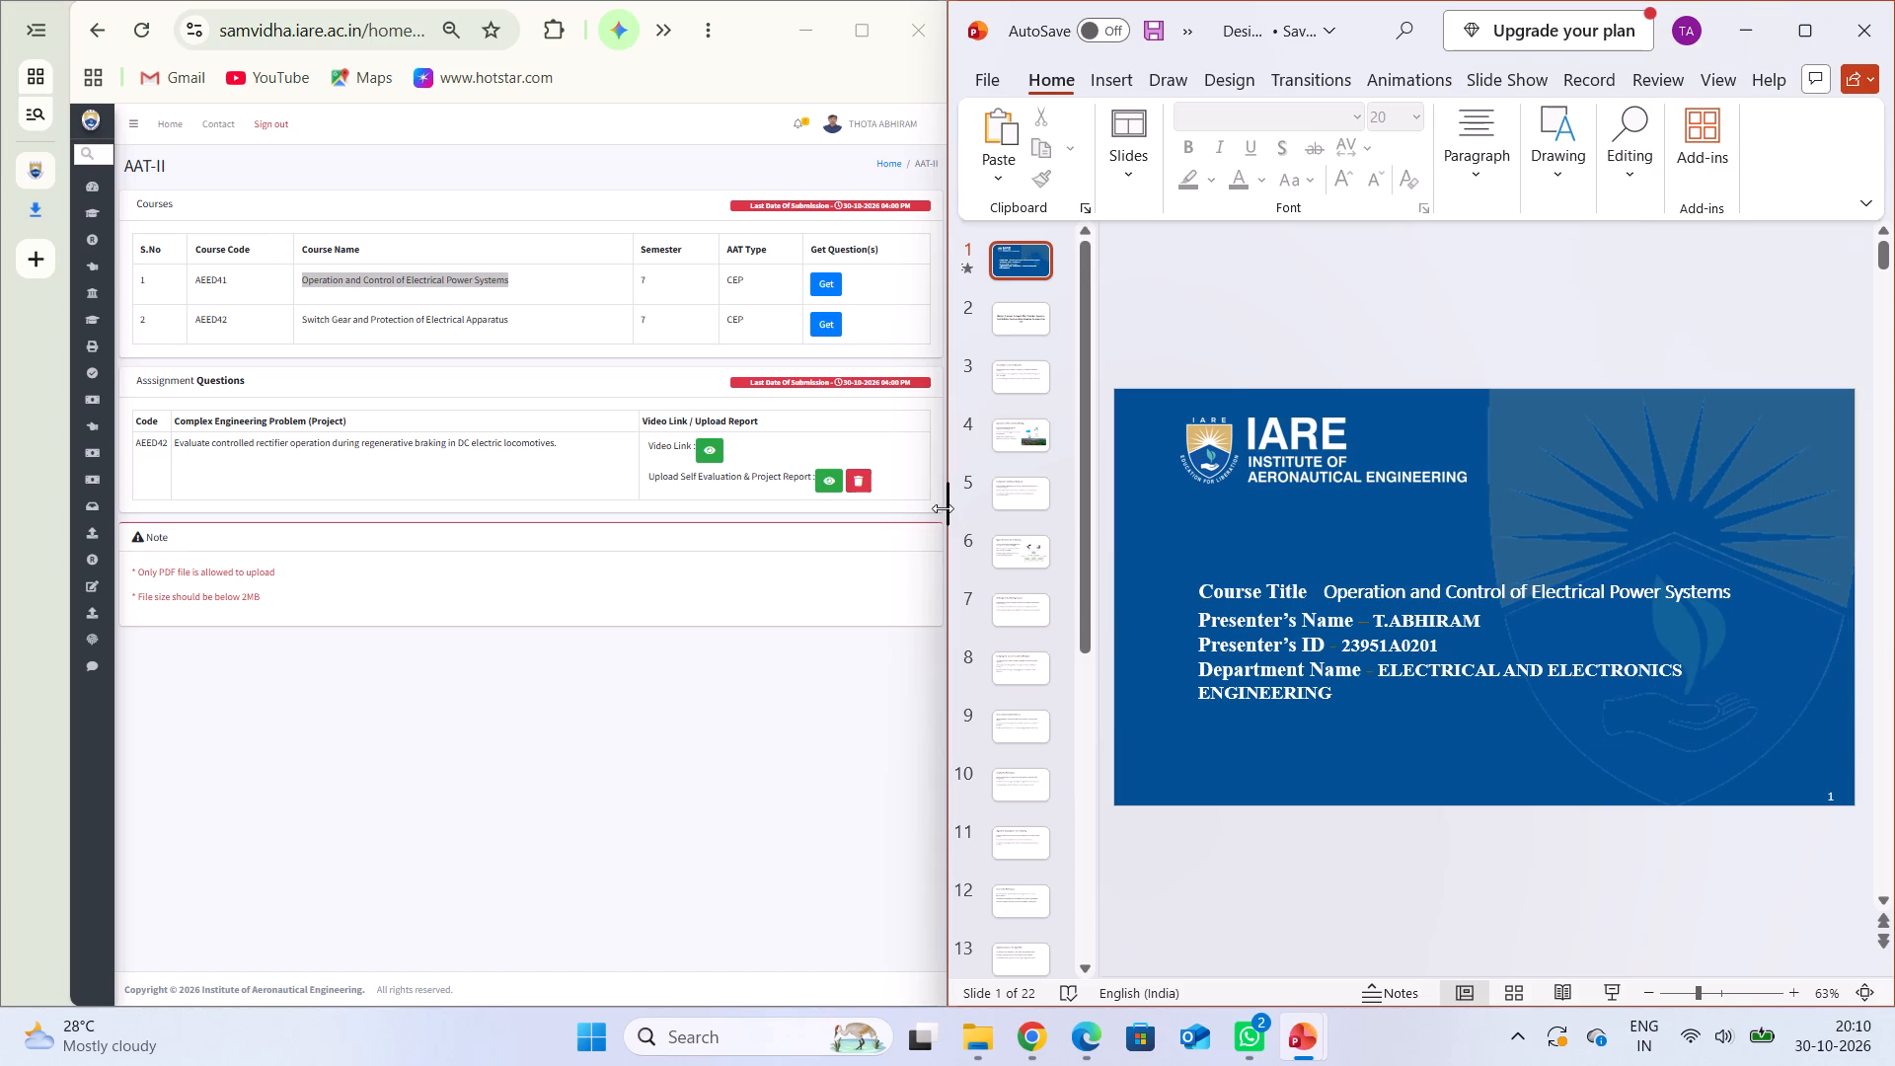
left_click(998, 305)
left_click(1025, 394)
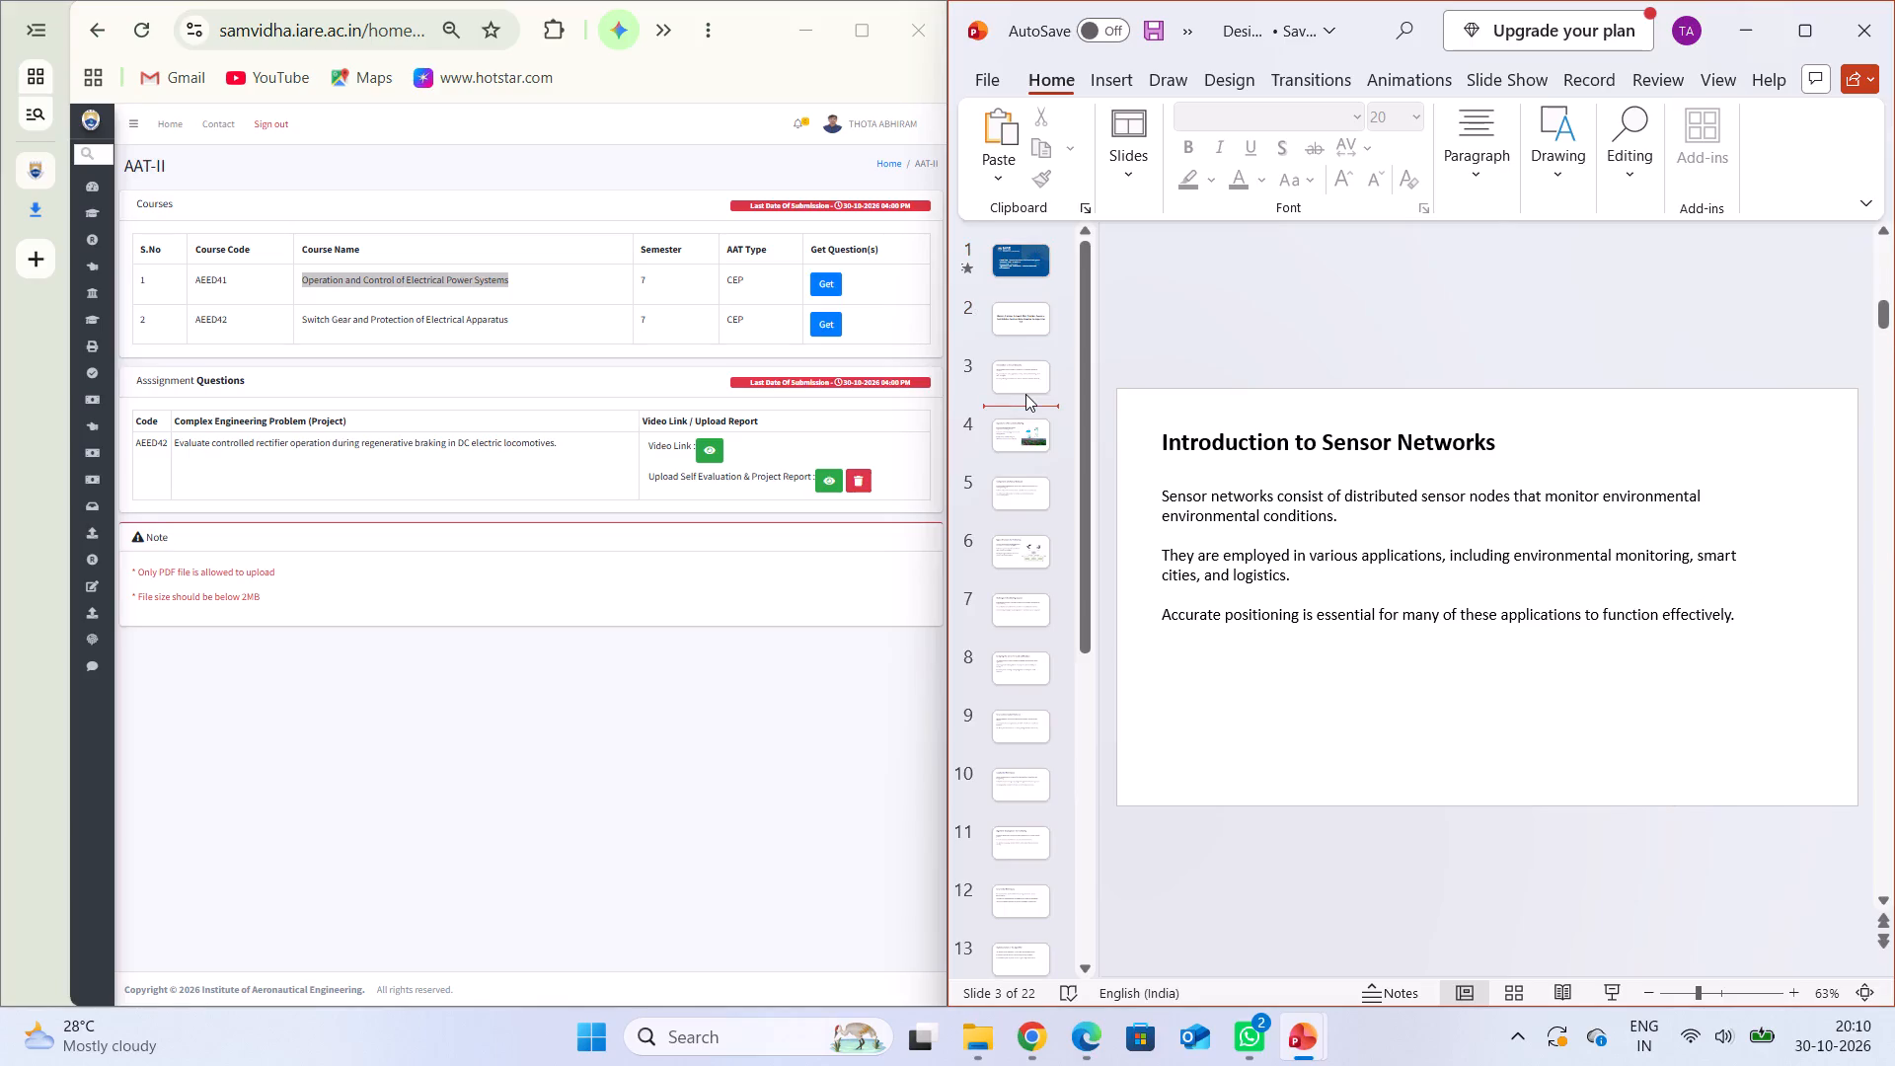
Save a copy of the sensor network presentation in the Downloads folder under the name "OCEP .AAT2.pptx".
left_click(1004, 79)
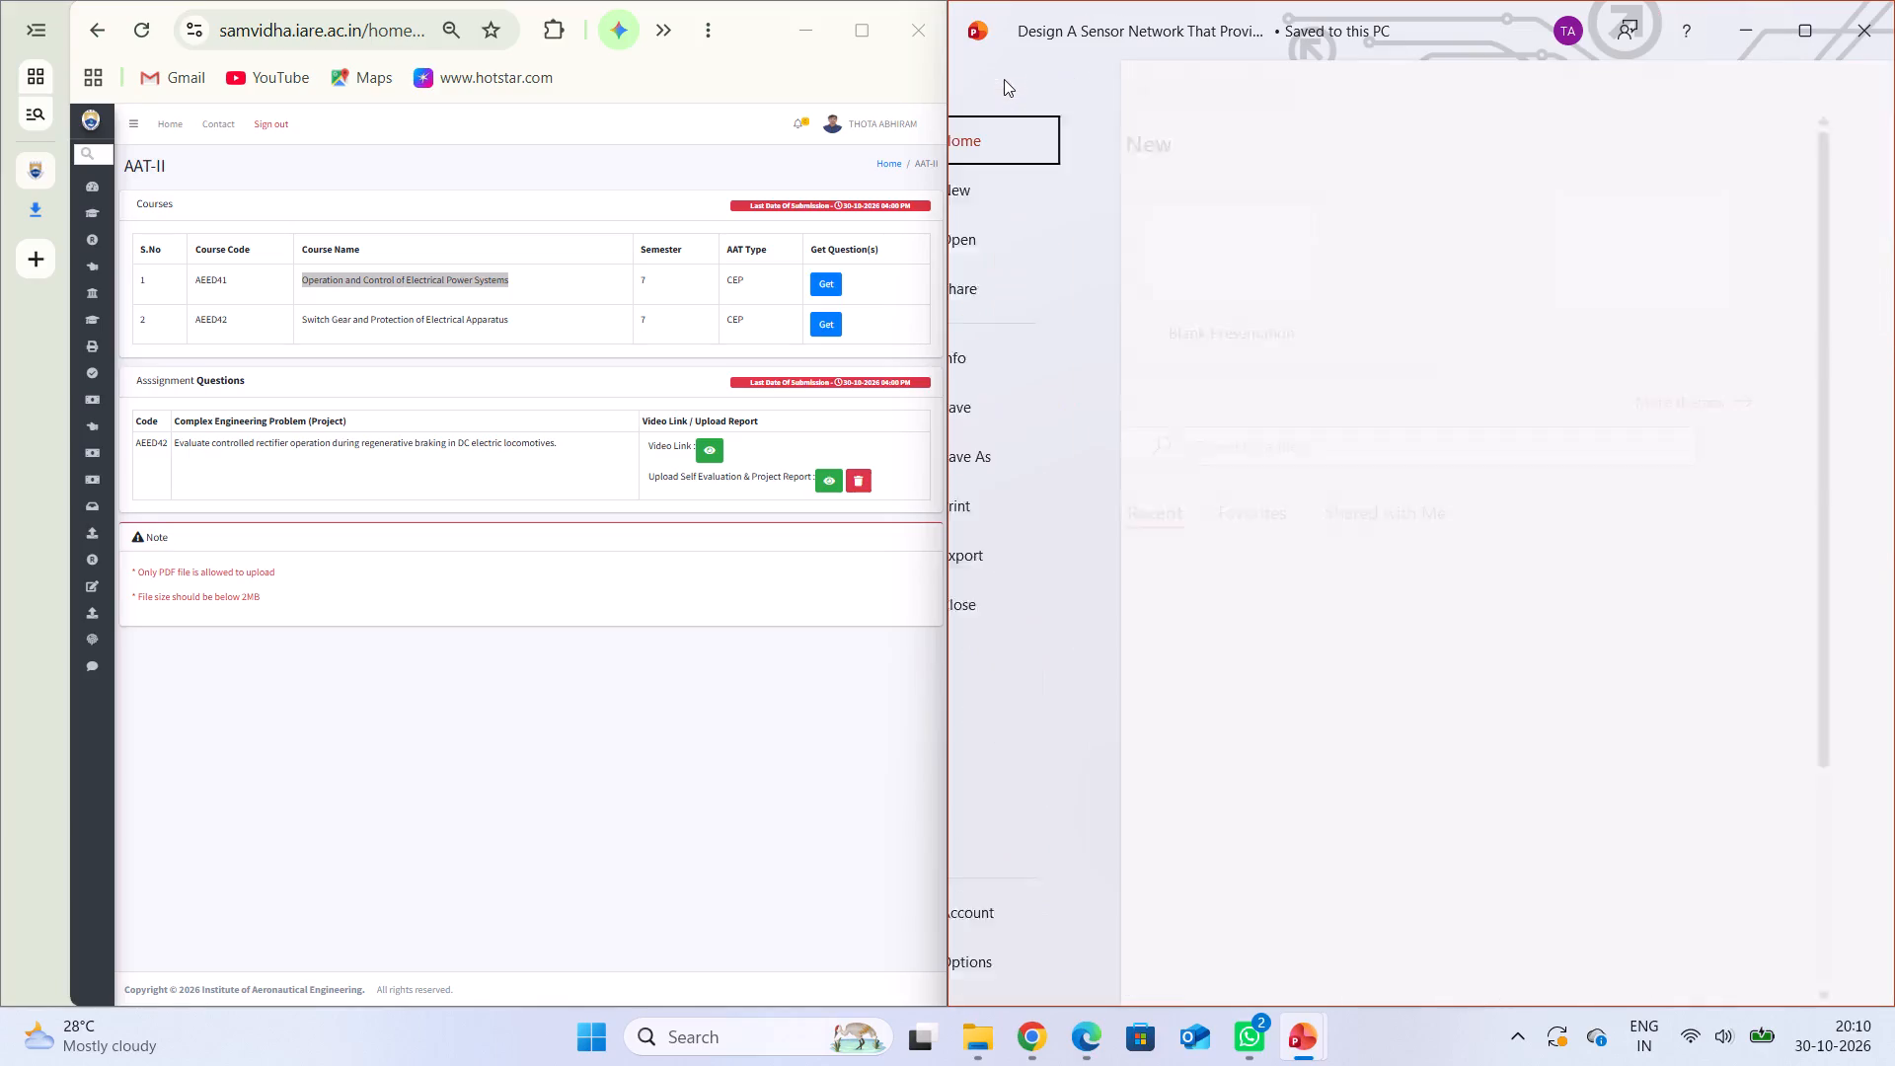
left_click(1035, 447)
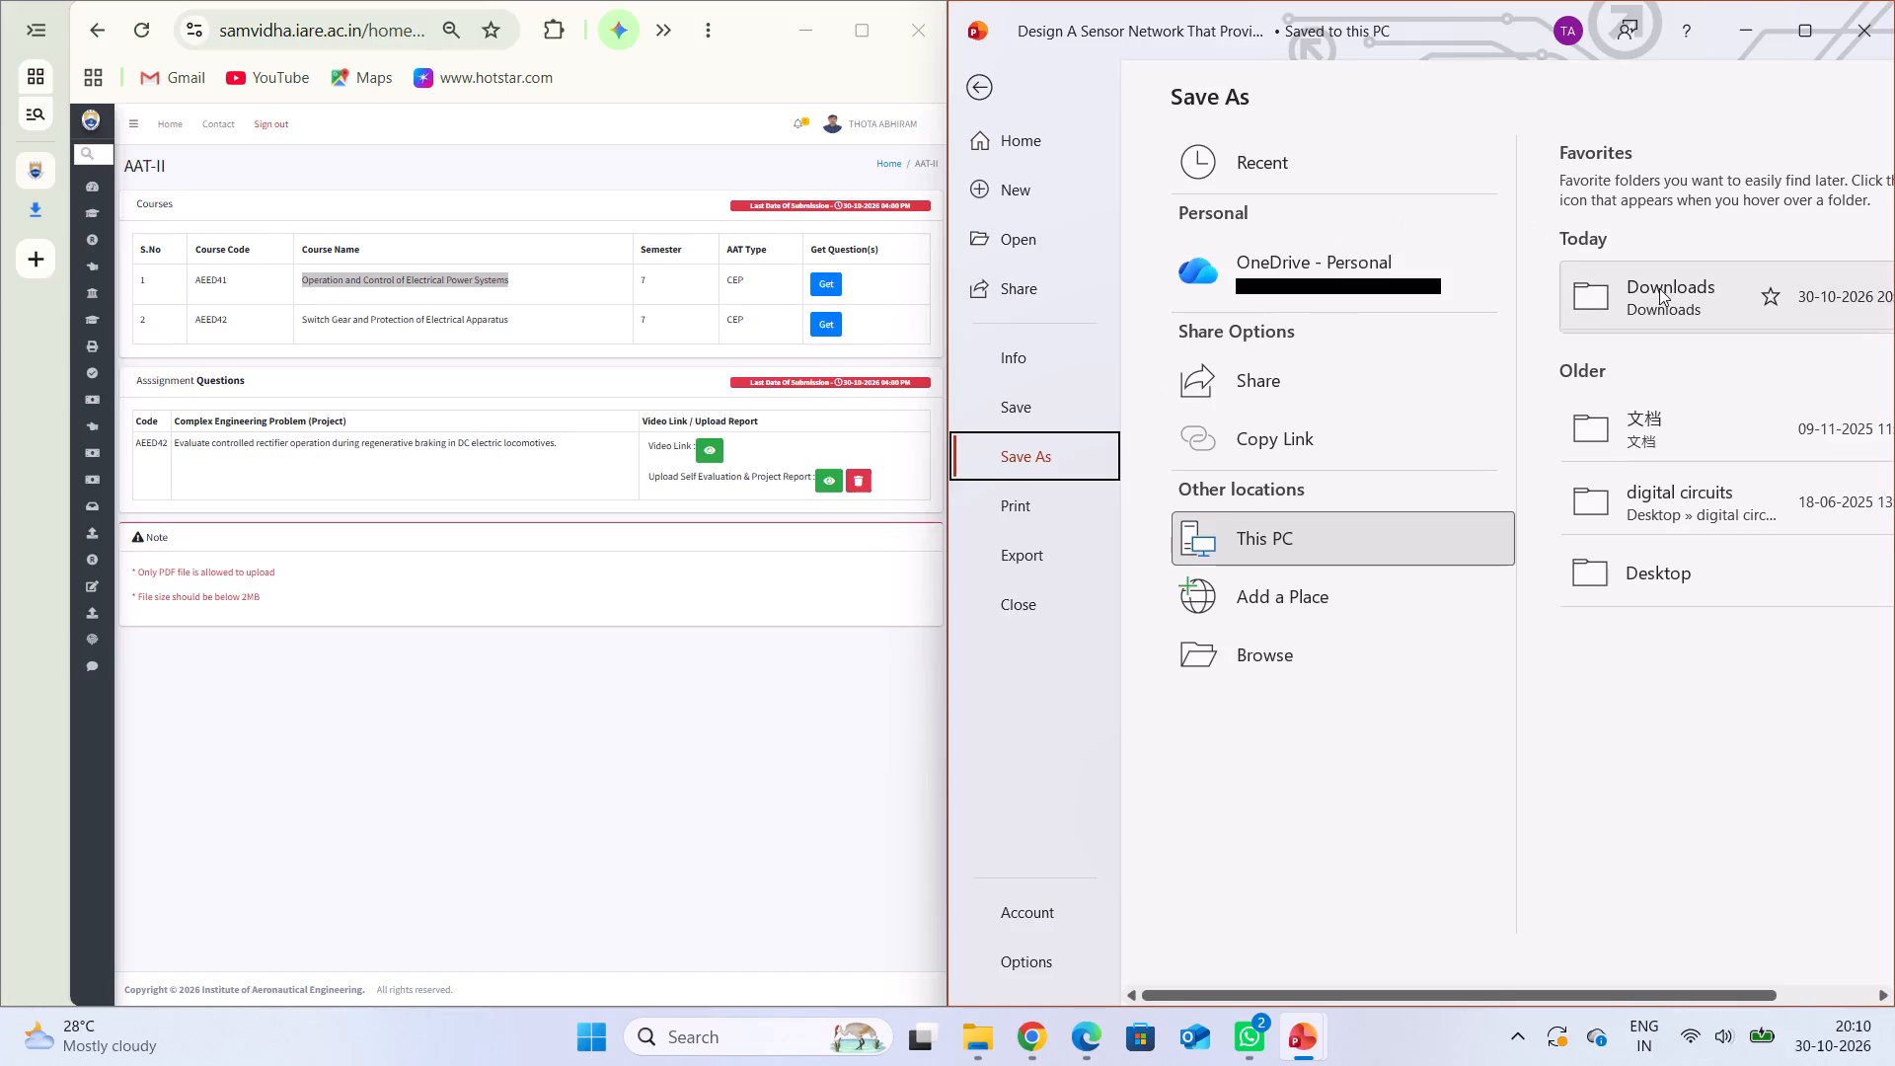
left_click(1664, 291)
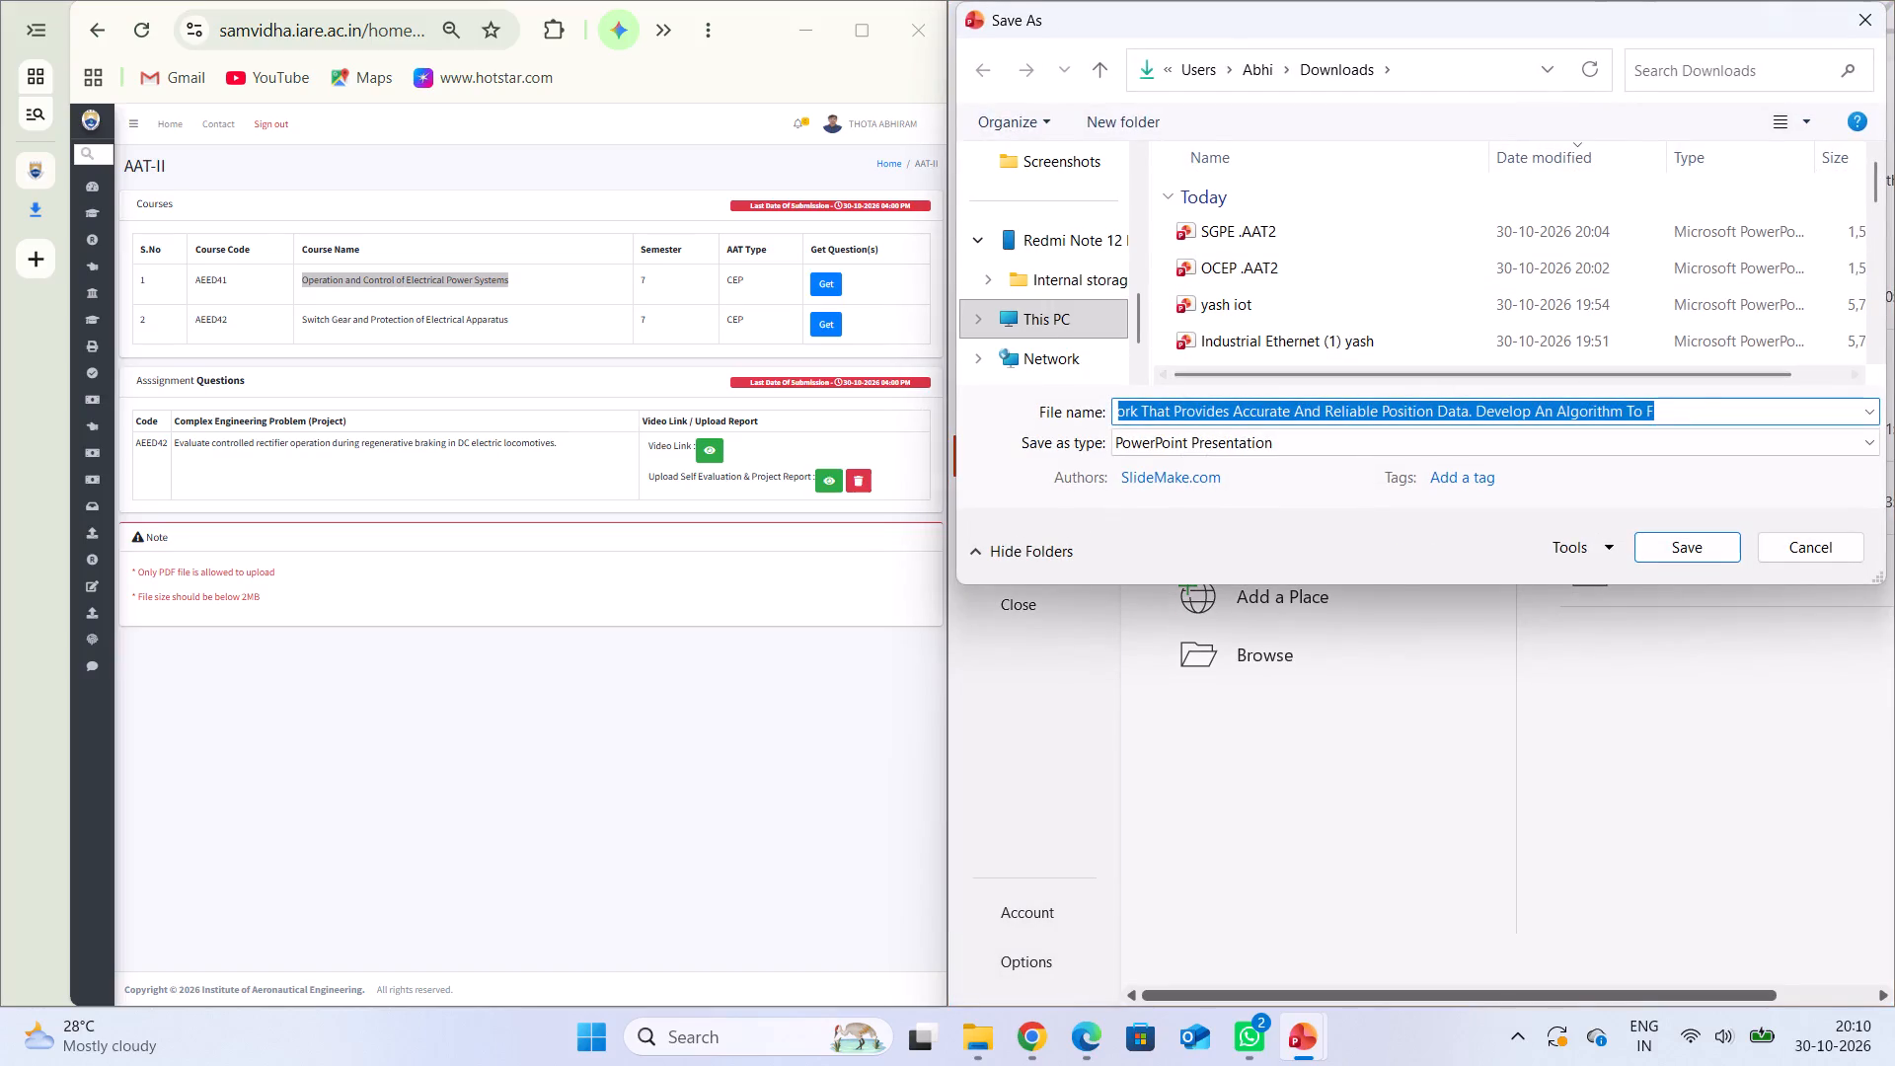
key("Delete")
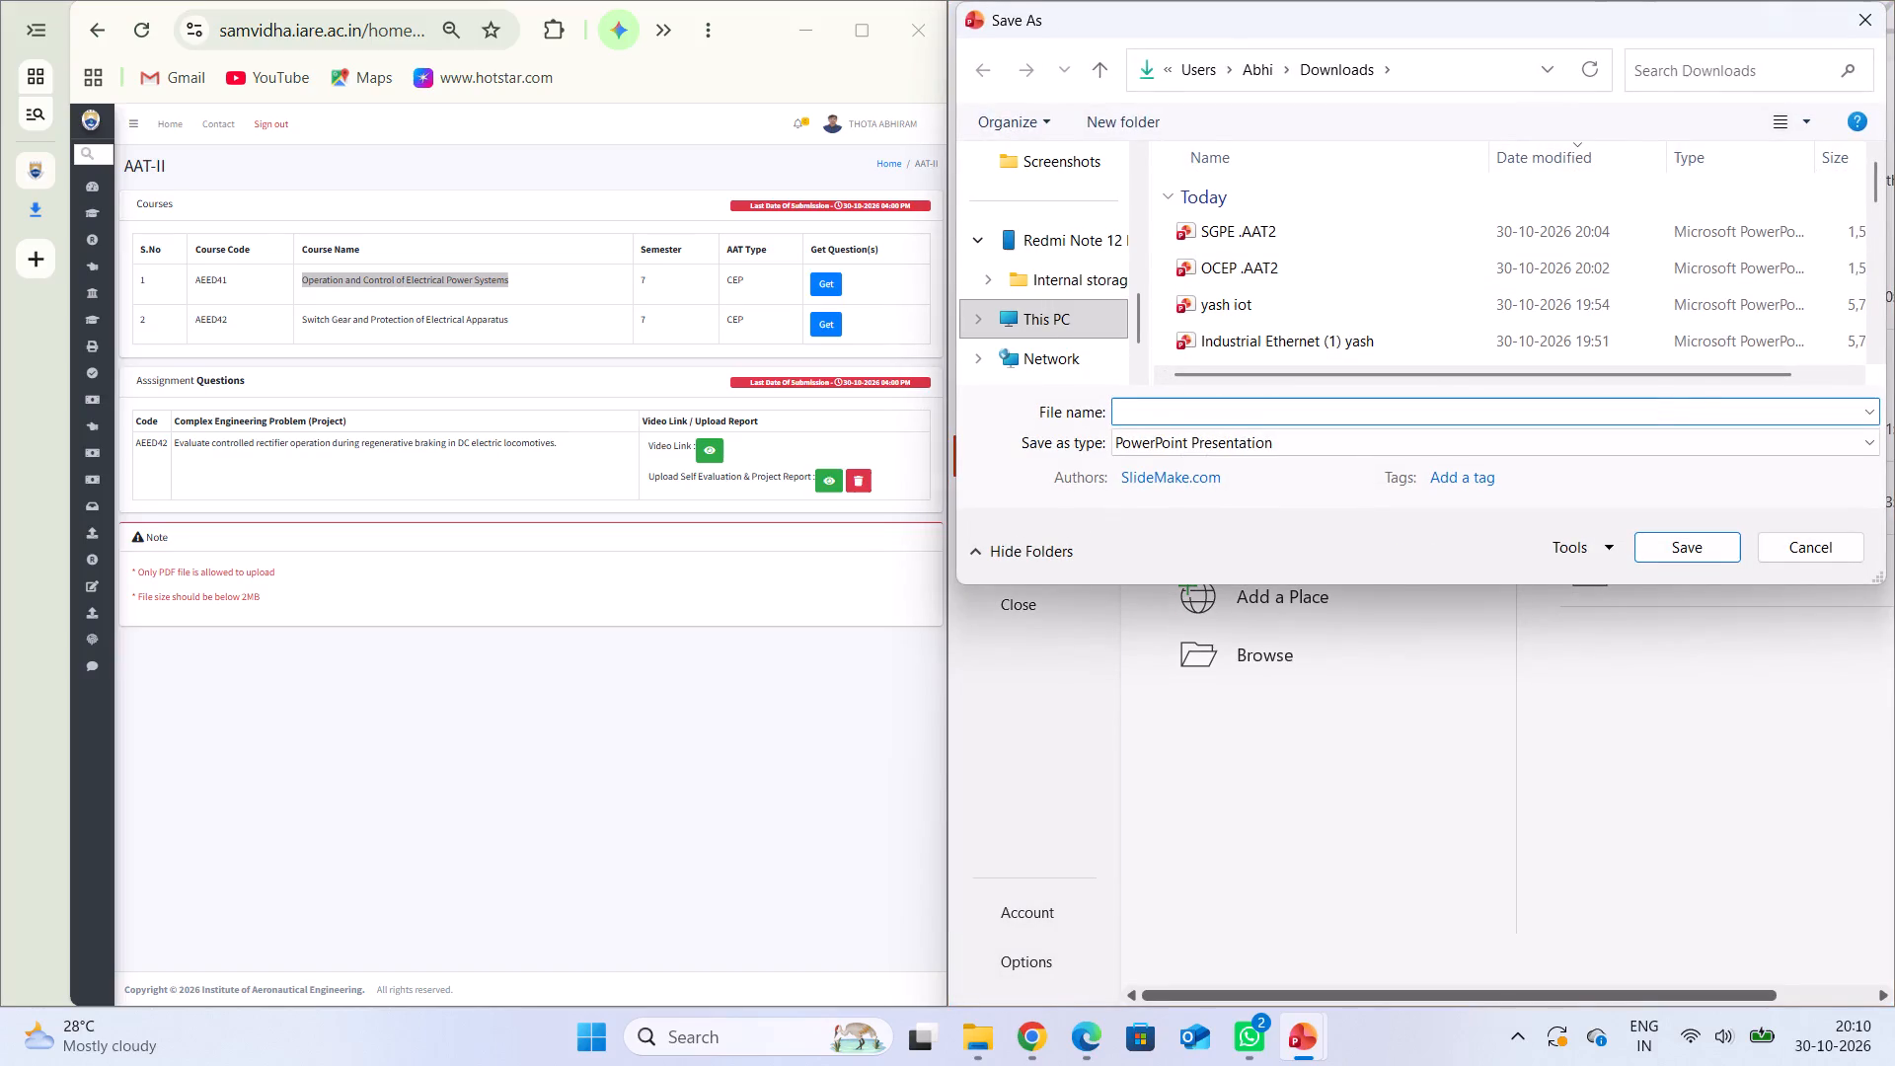
type("OP")
key("BackSpace")
key("c")
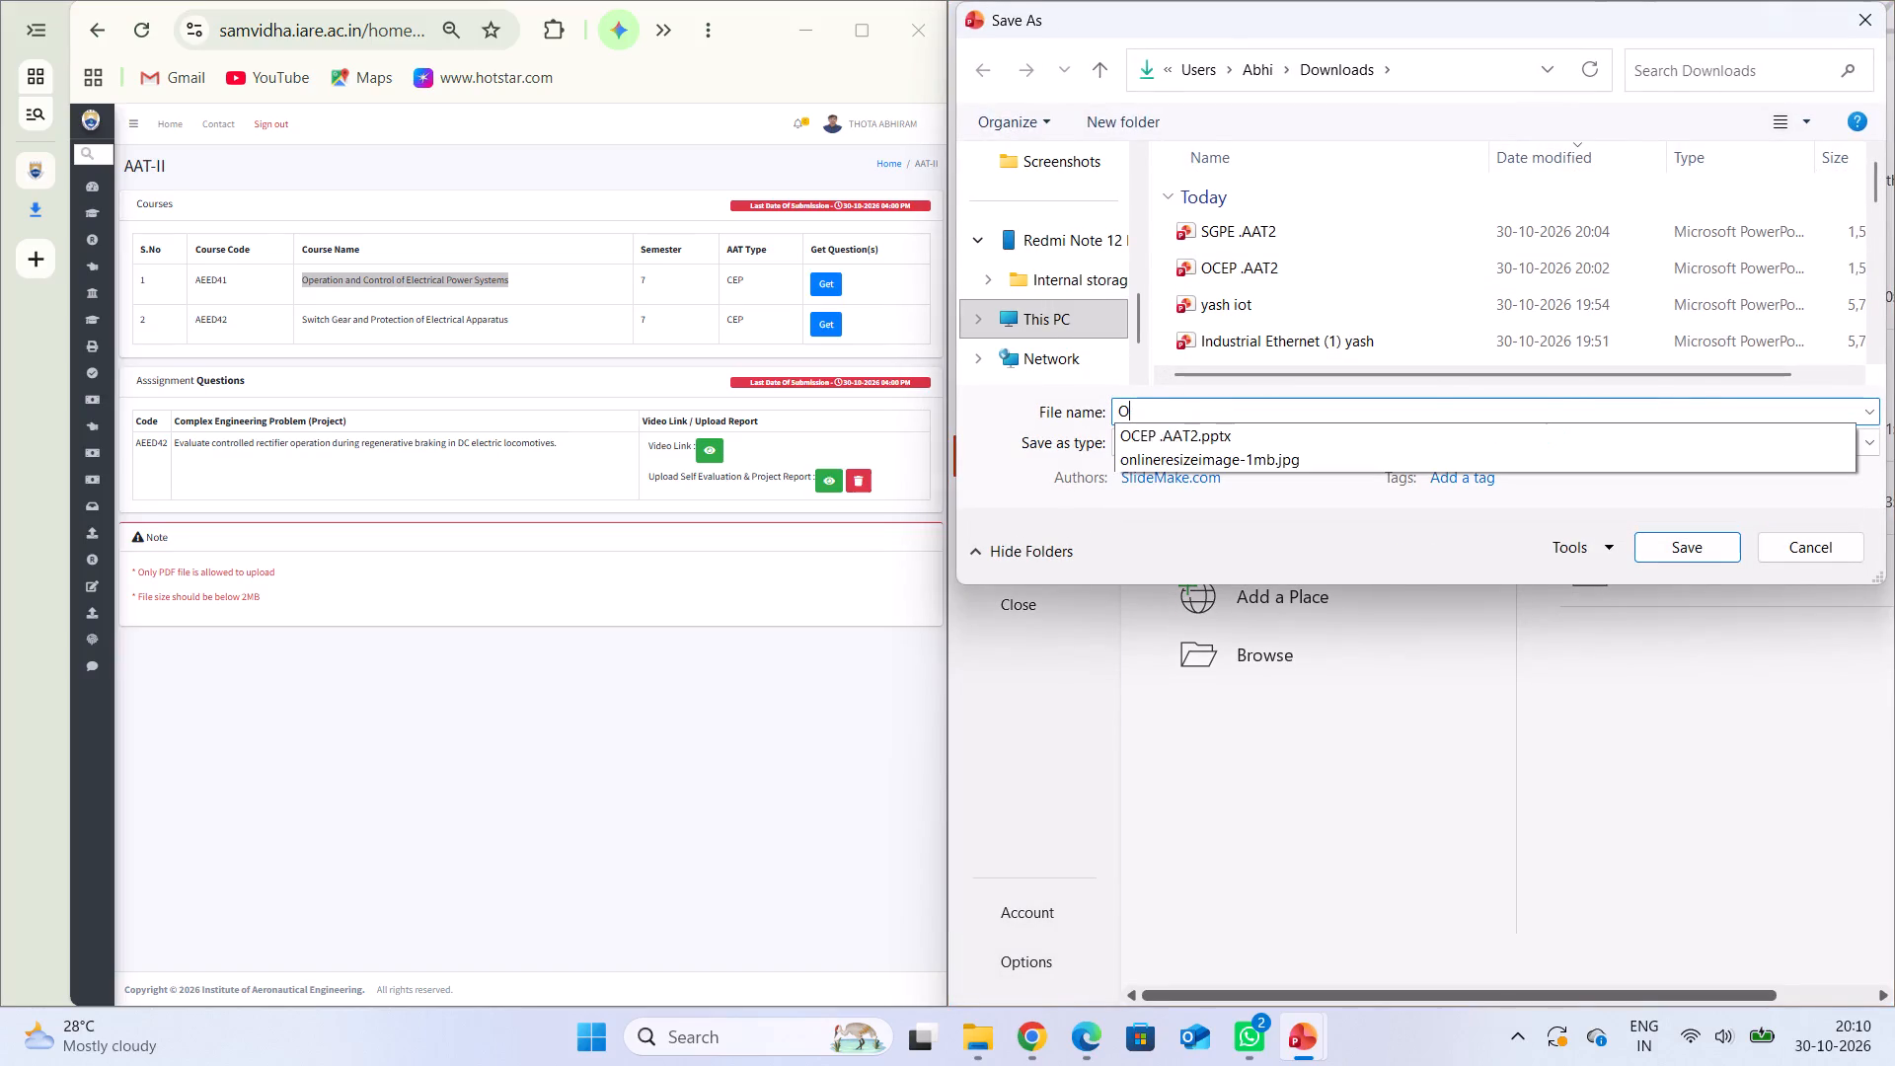
key("e")
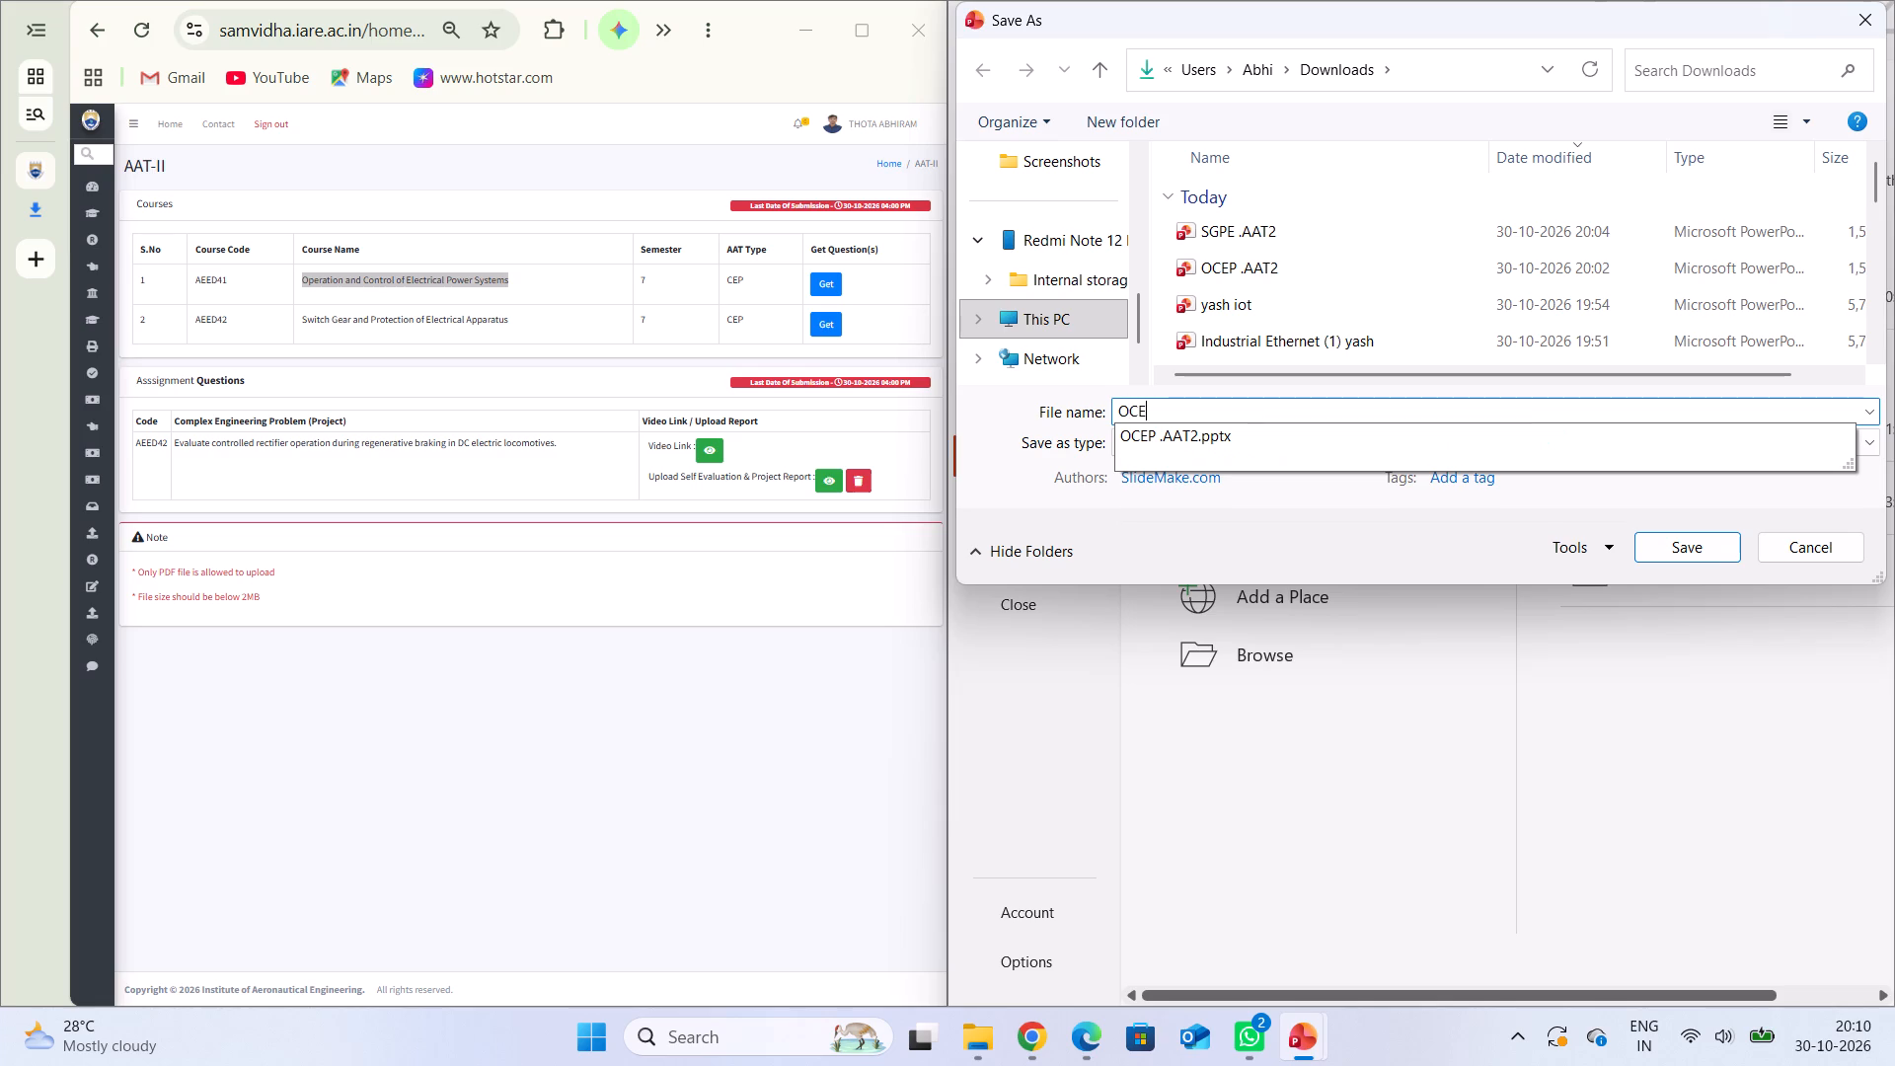
key("p")
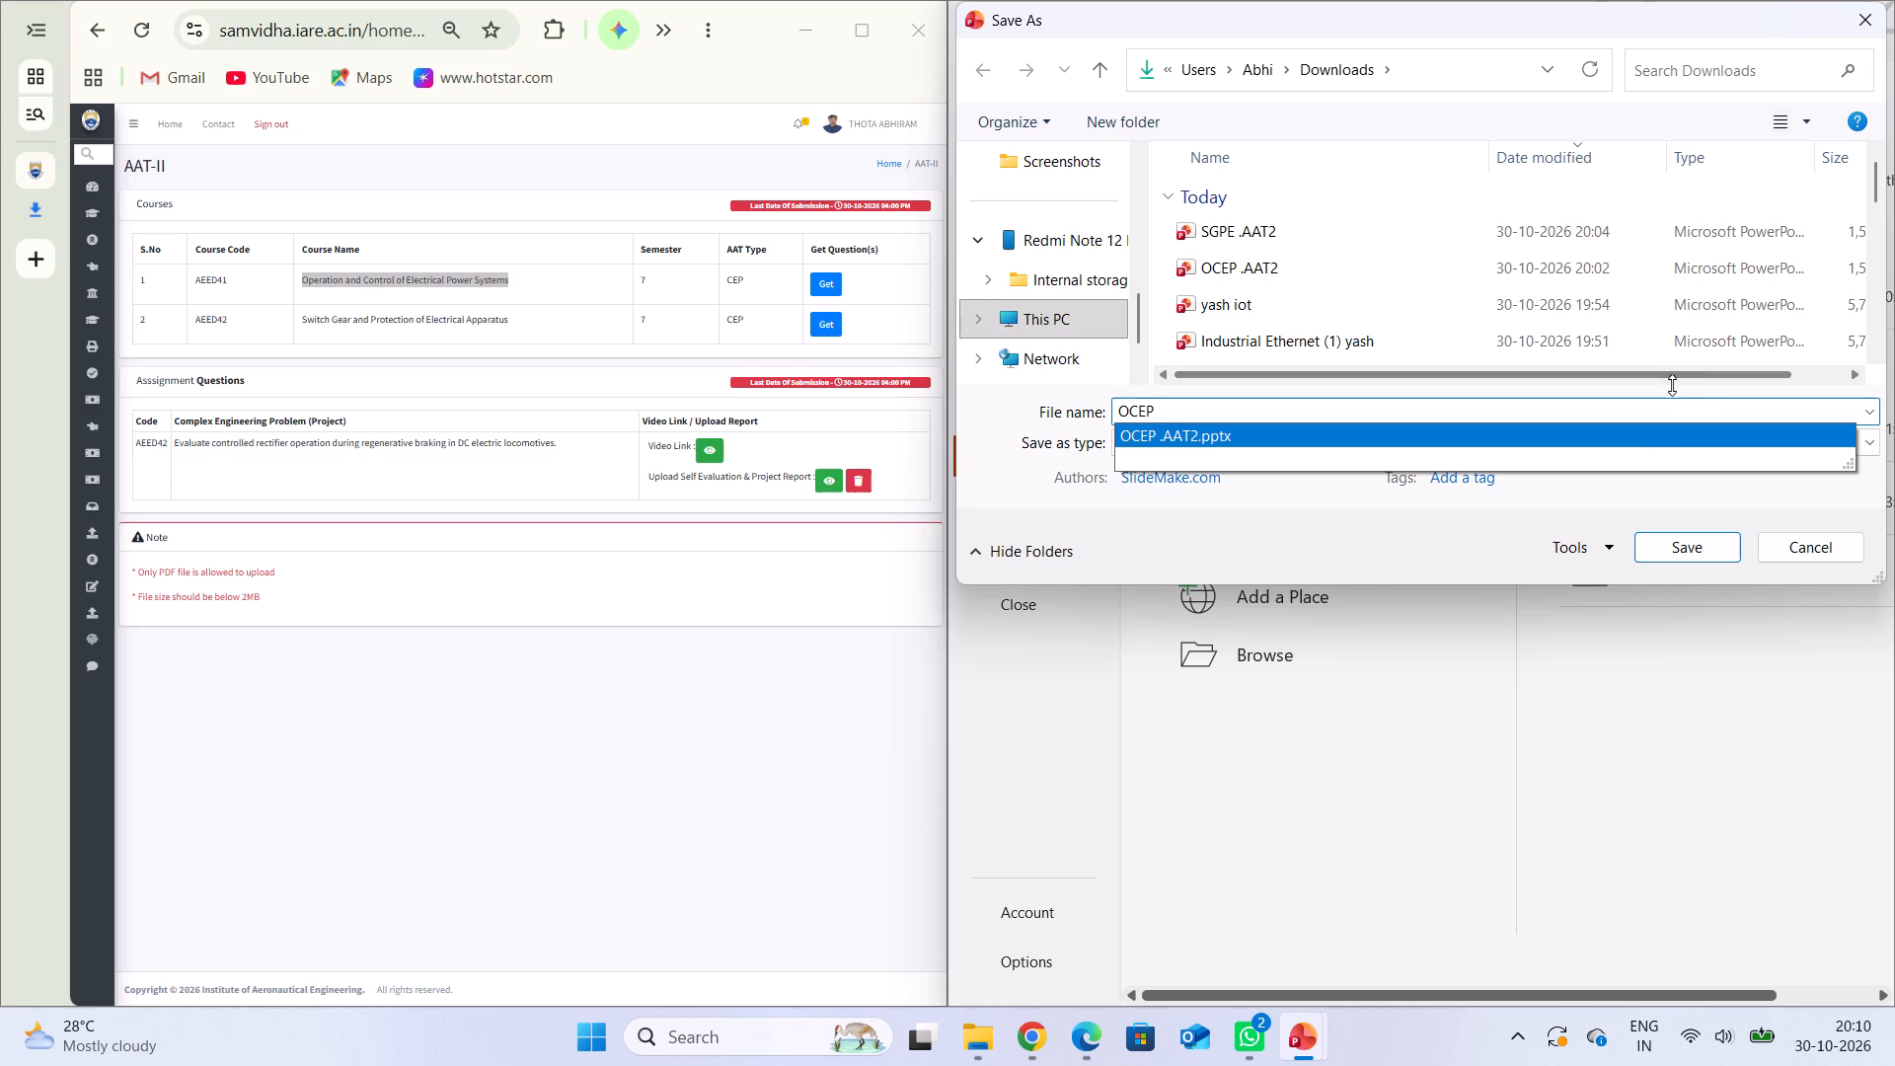
left_click(1652, 433)
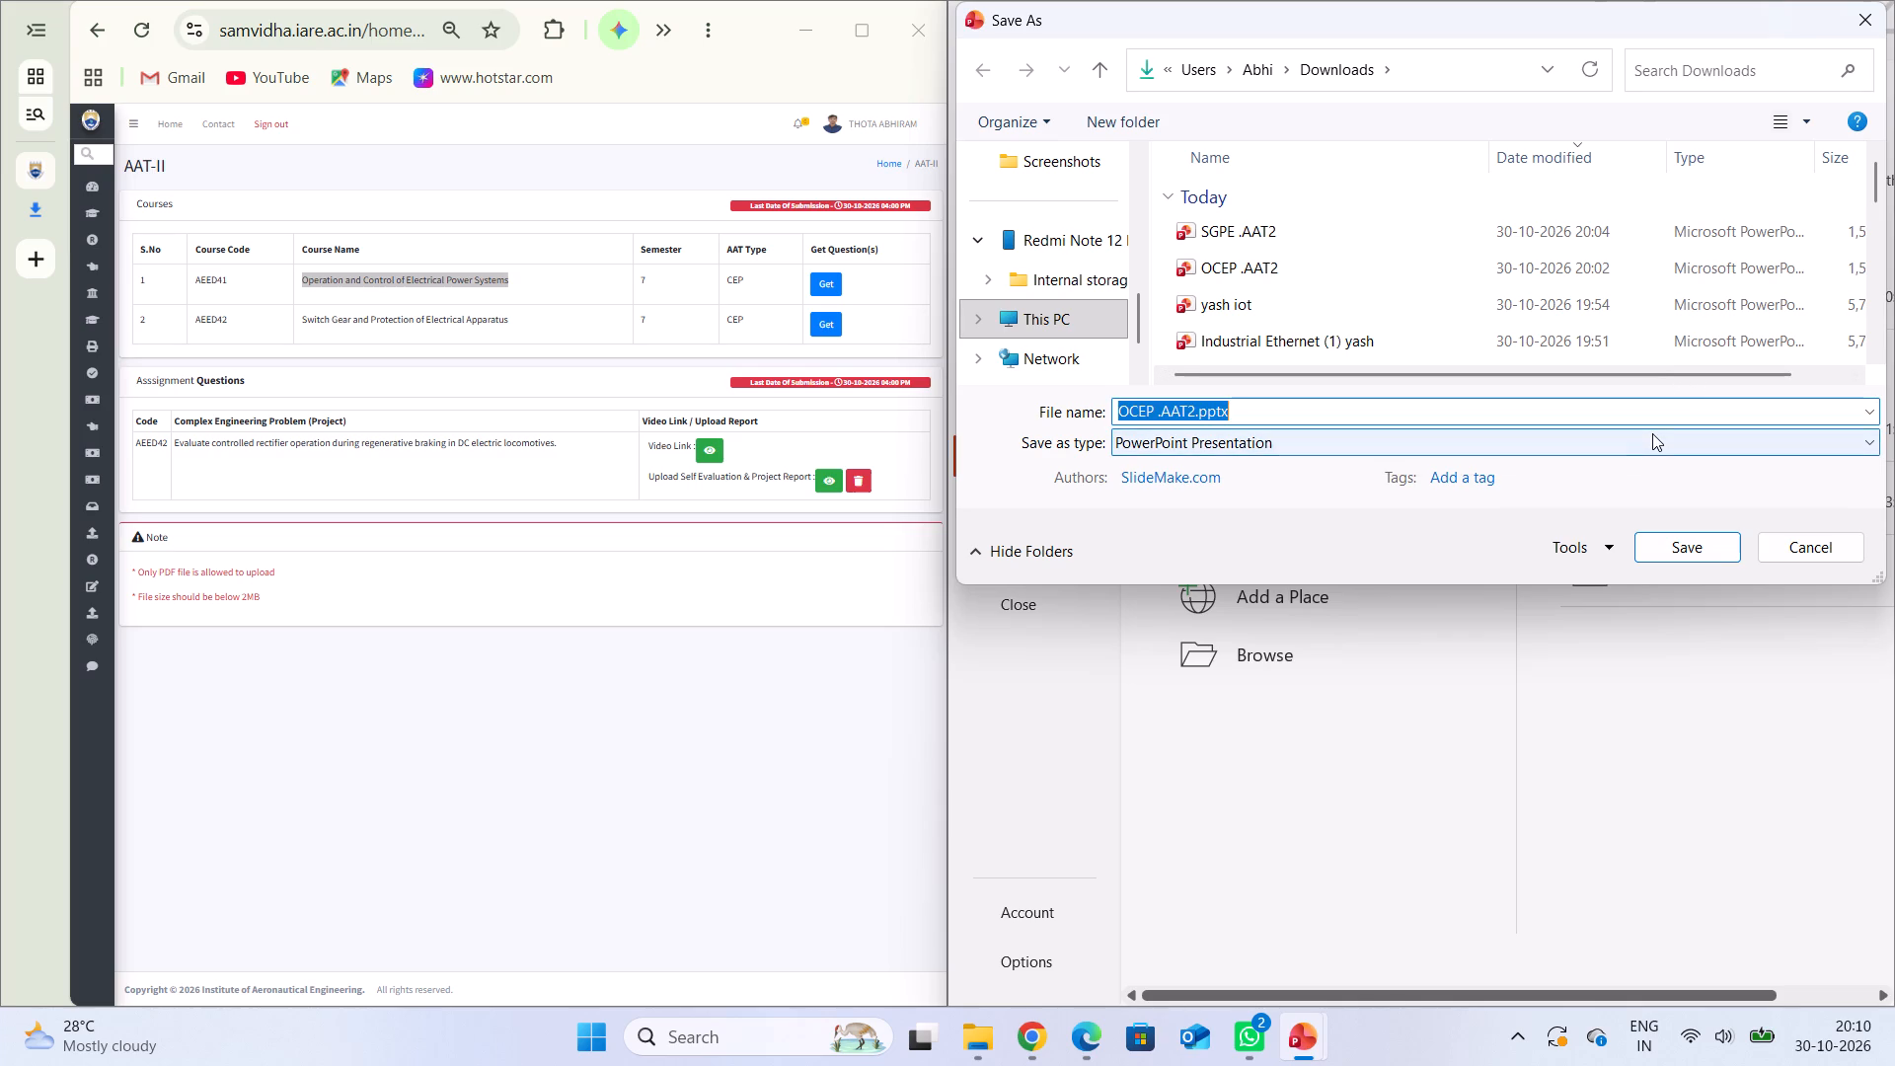
left_click(1686, 541)
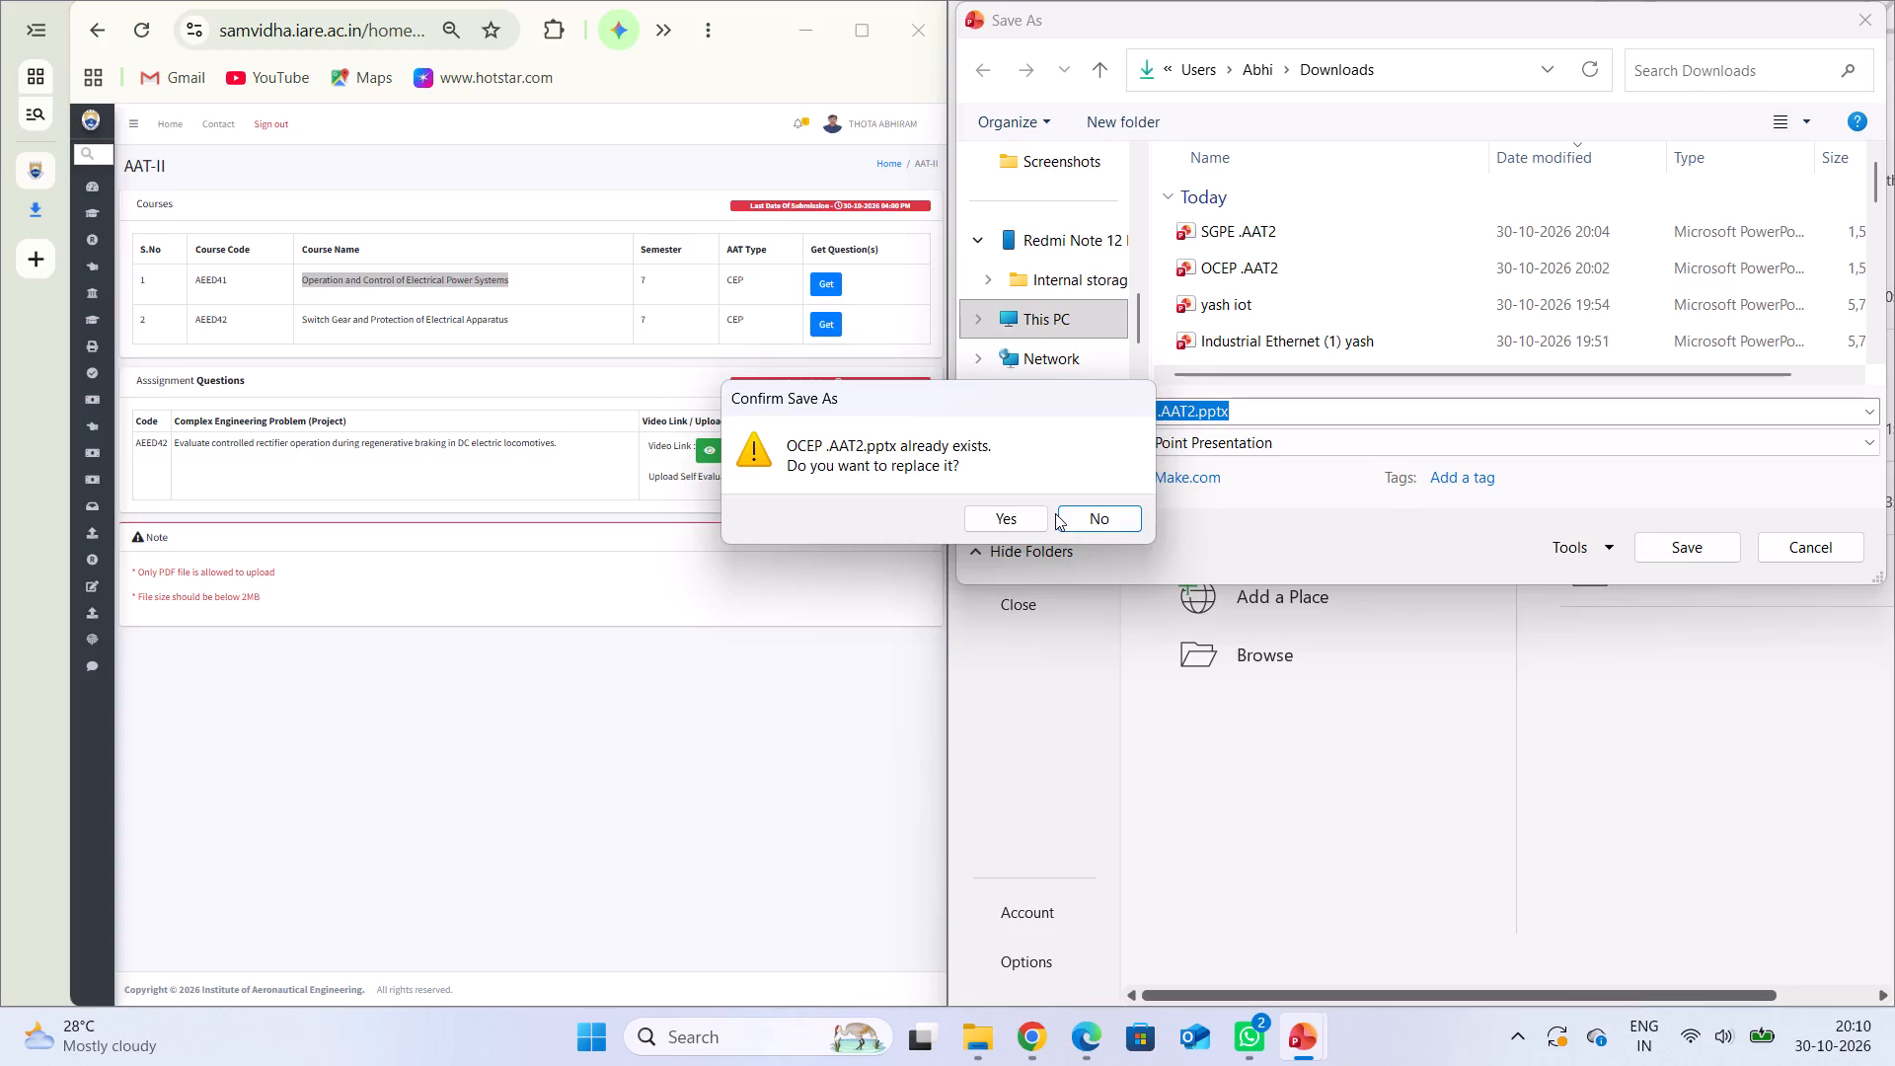
Overwrite the existing "OCEP .AAT2.pptx" in the Downloads folder with the edited sensor network presentation.
left_click(1018, 510)
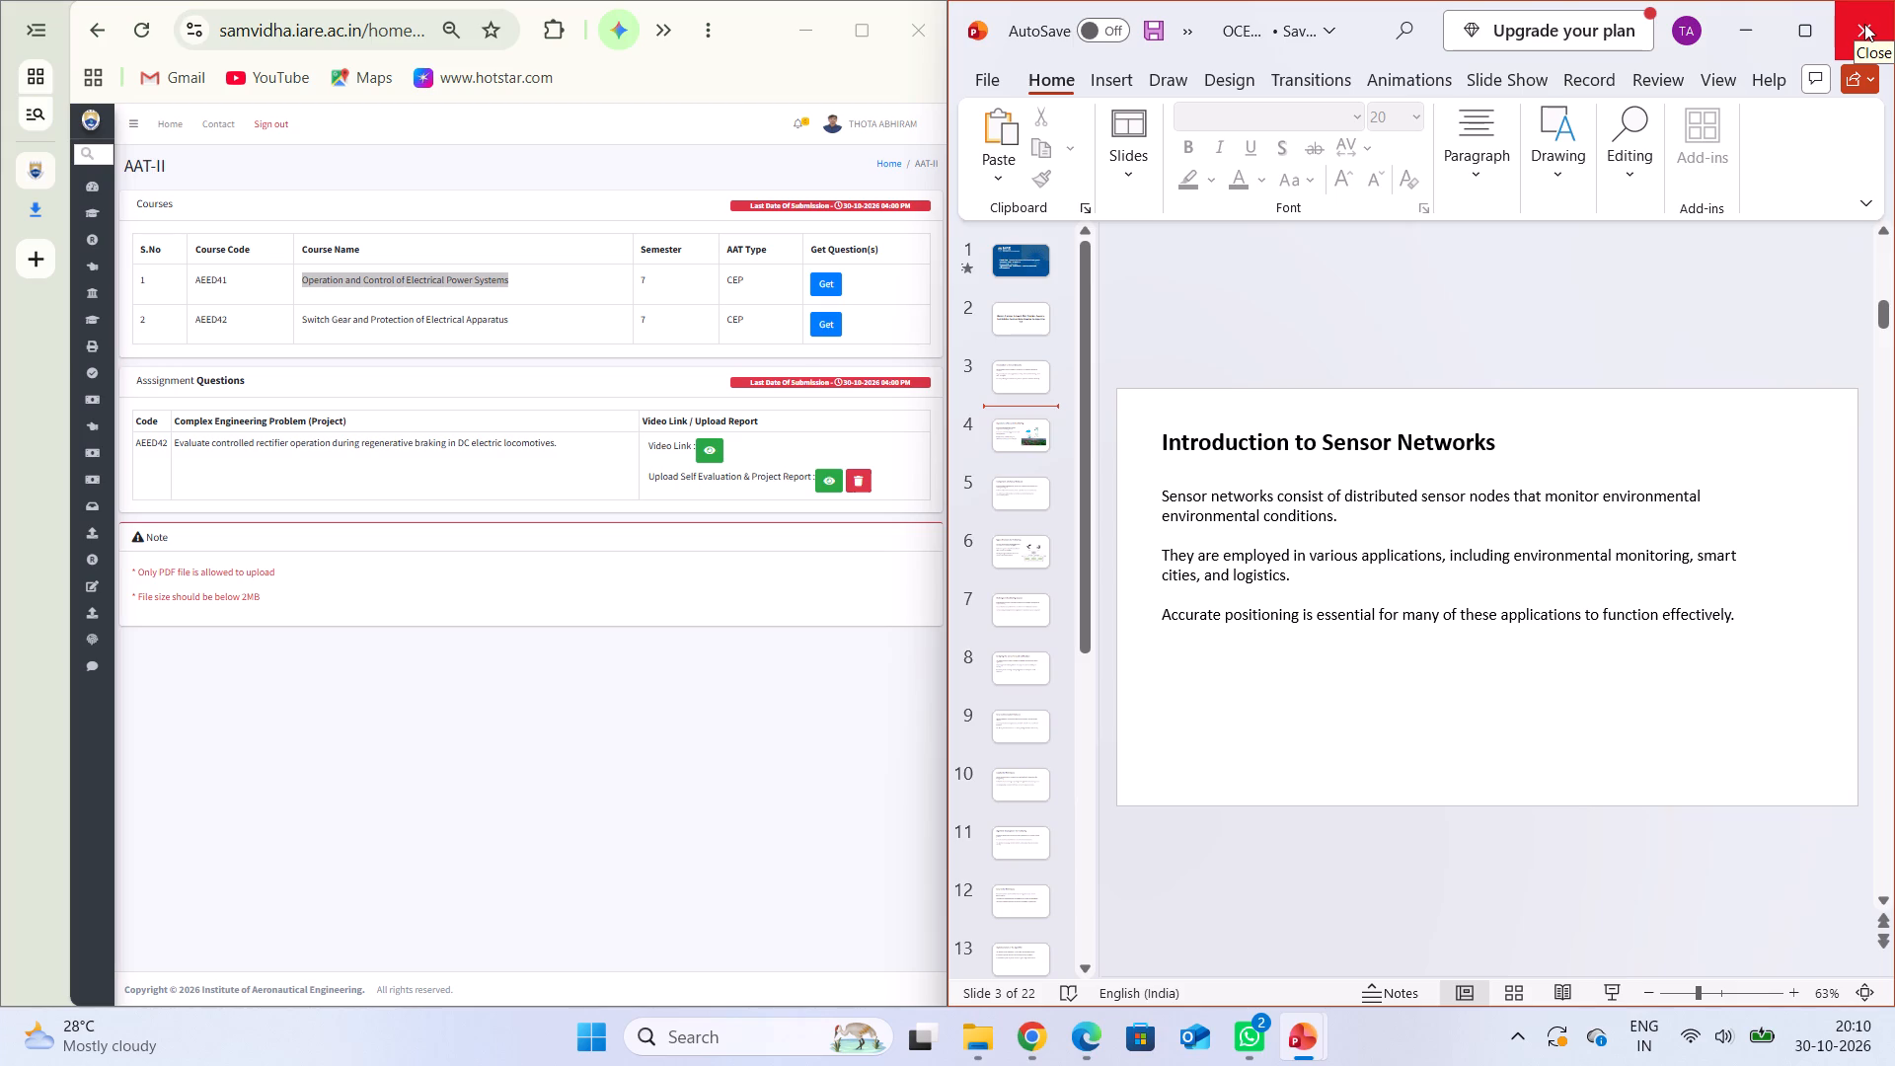
Close the saved "OCEP .AAT2" sensor network presentation.
left_click(1864, 24)
left_click(1854, 55)
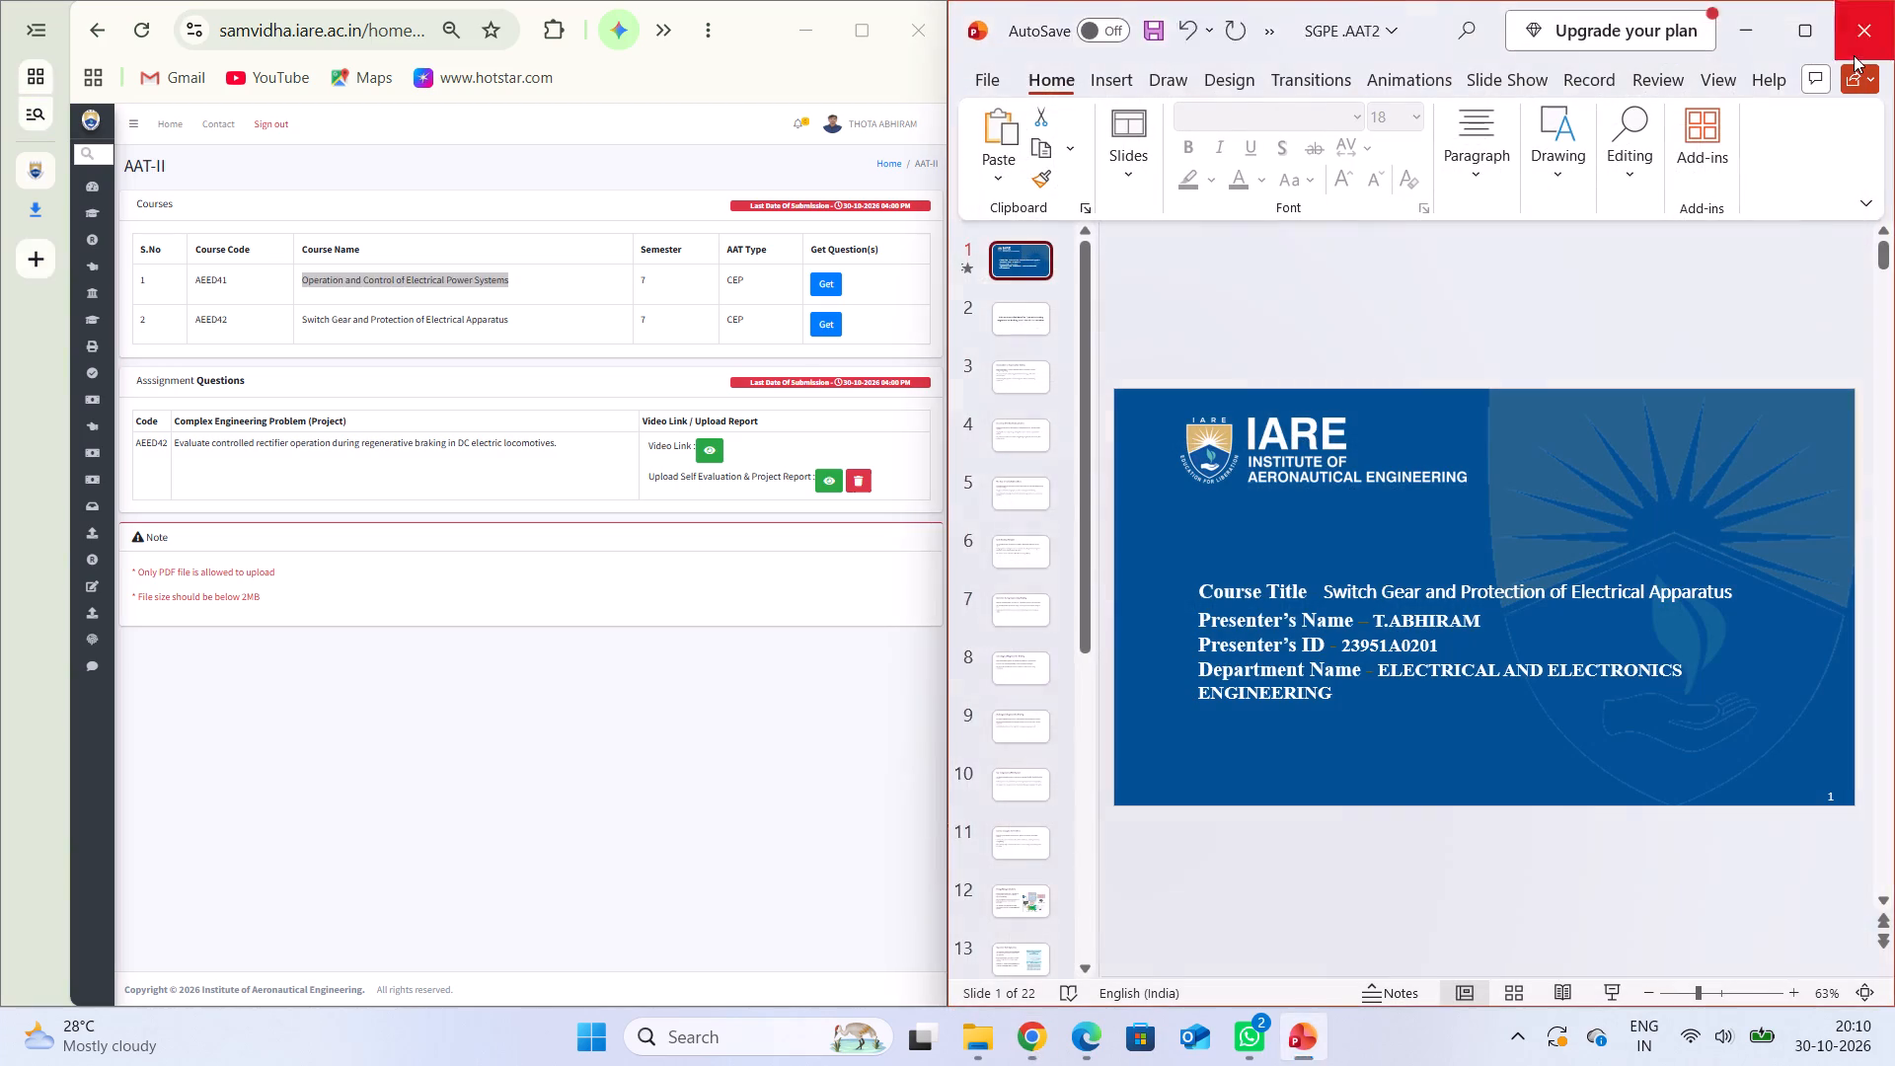
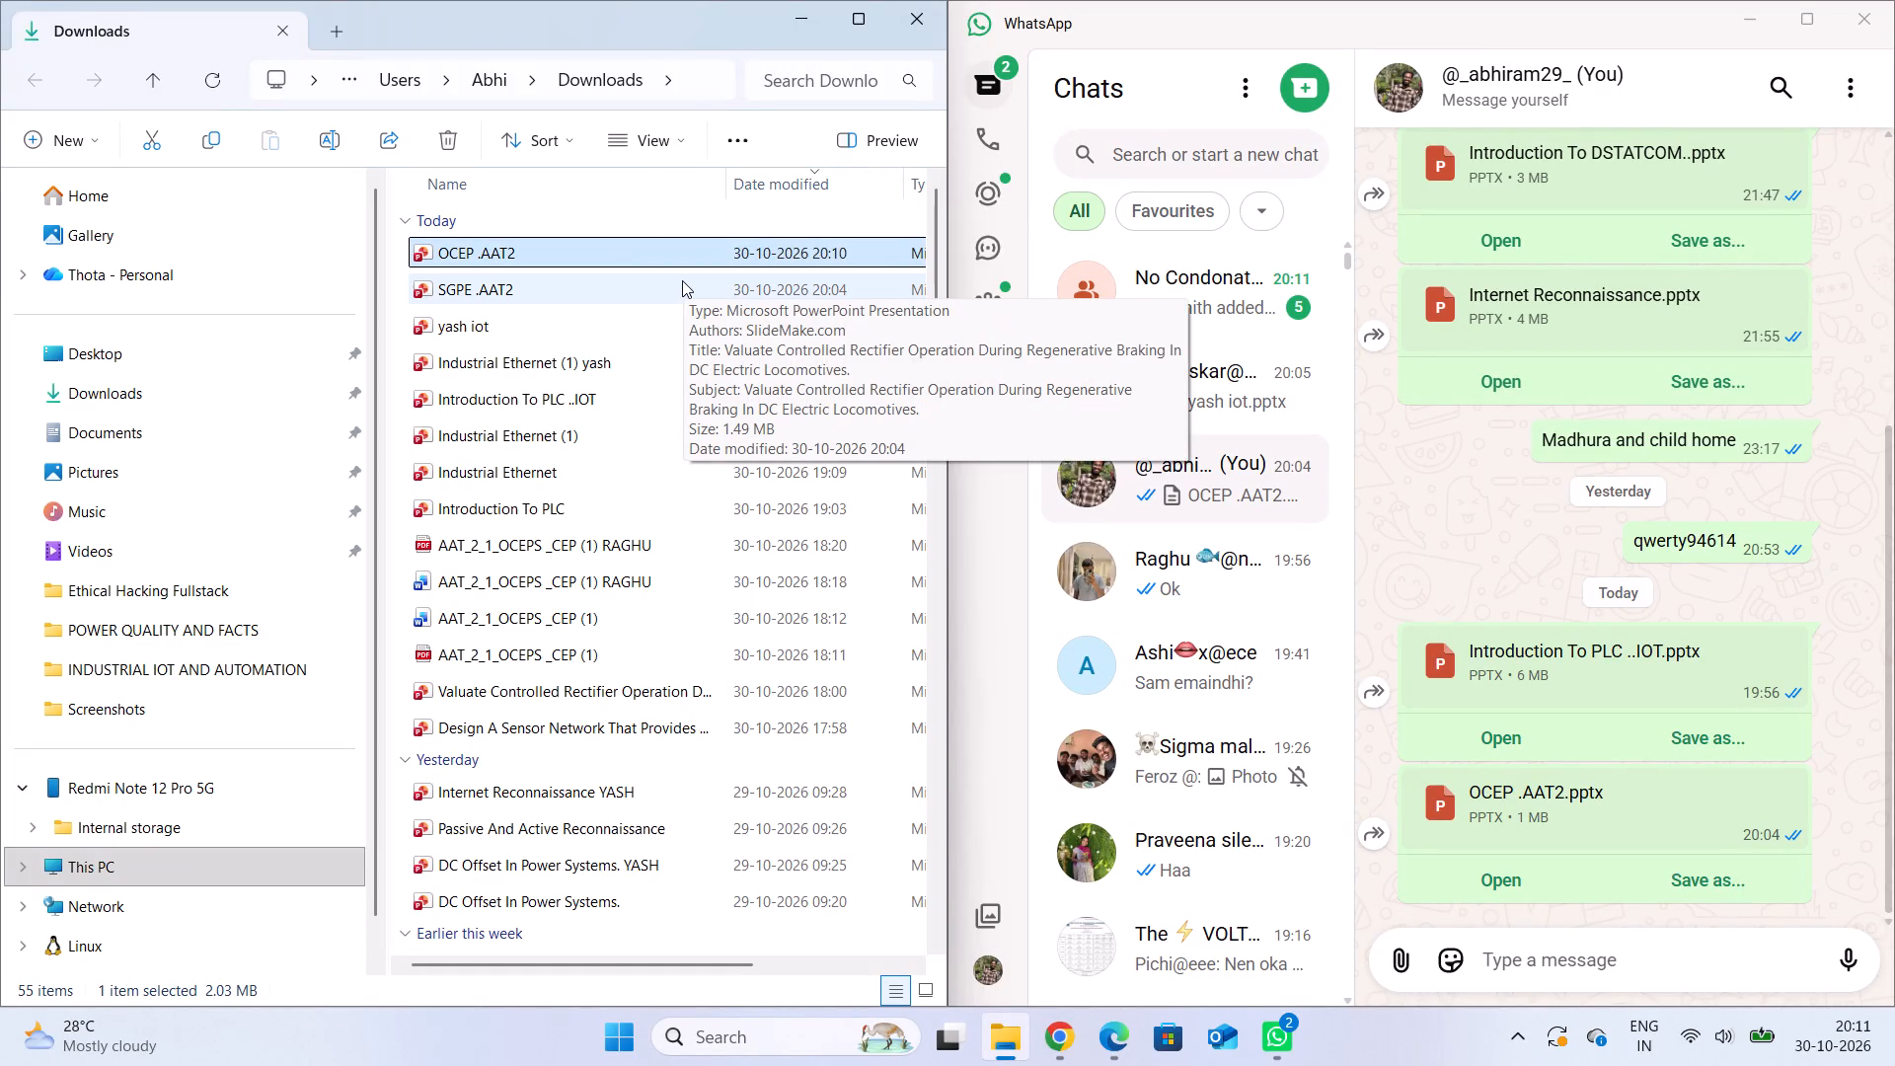
Attach the OCEP .AAT2 and SGPE .AAT2 presentations together from the Downloads folder to the user's own chat in WhatsApp.
left_click_drag(679, 286, 1126, 328)
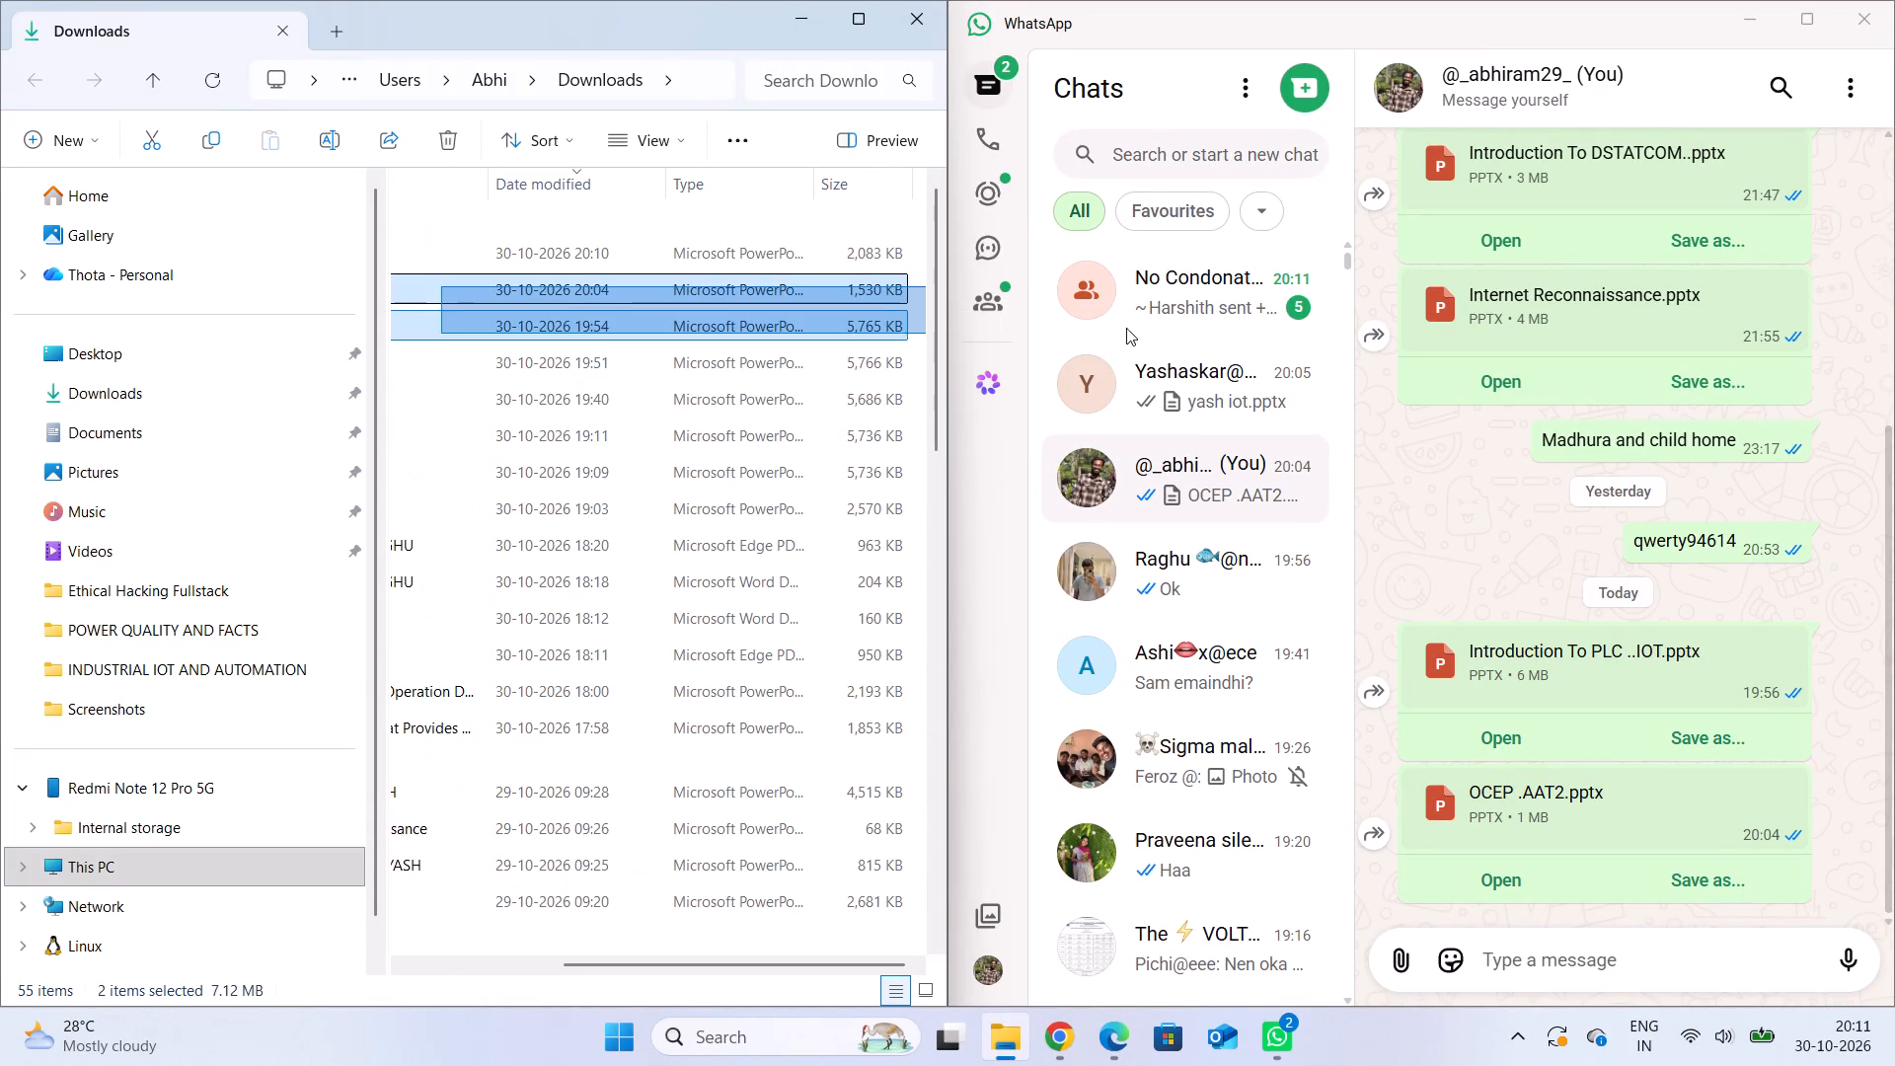
left_click_drag(1126, 328, 846, 262)
left_click_drag(846, 262, 952, 288)
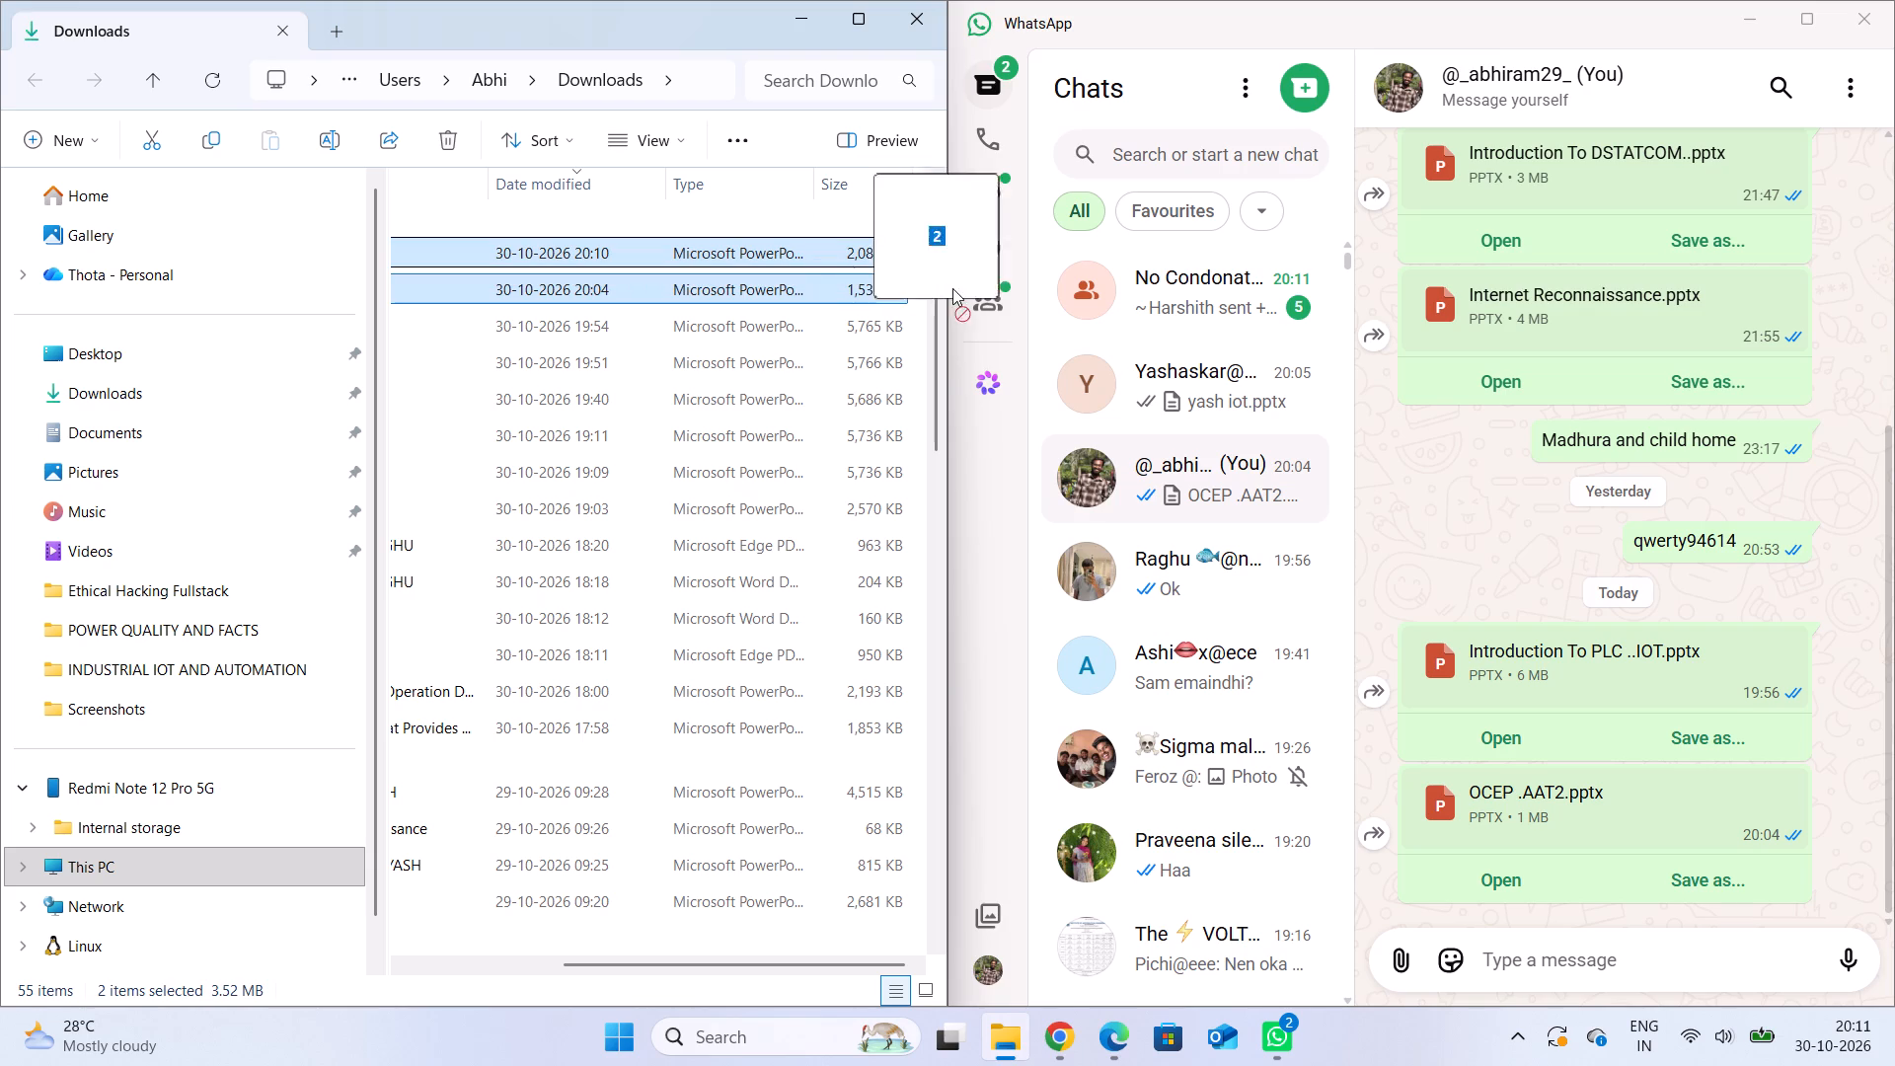
left_click_drag(952, 288, 1477, 412)
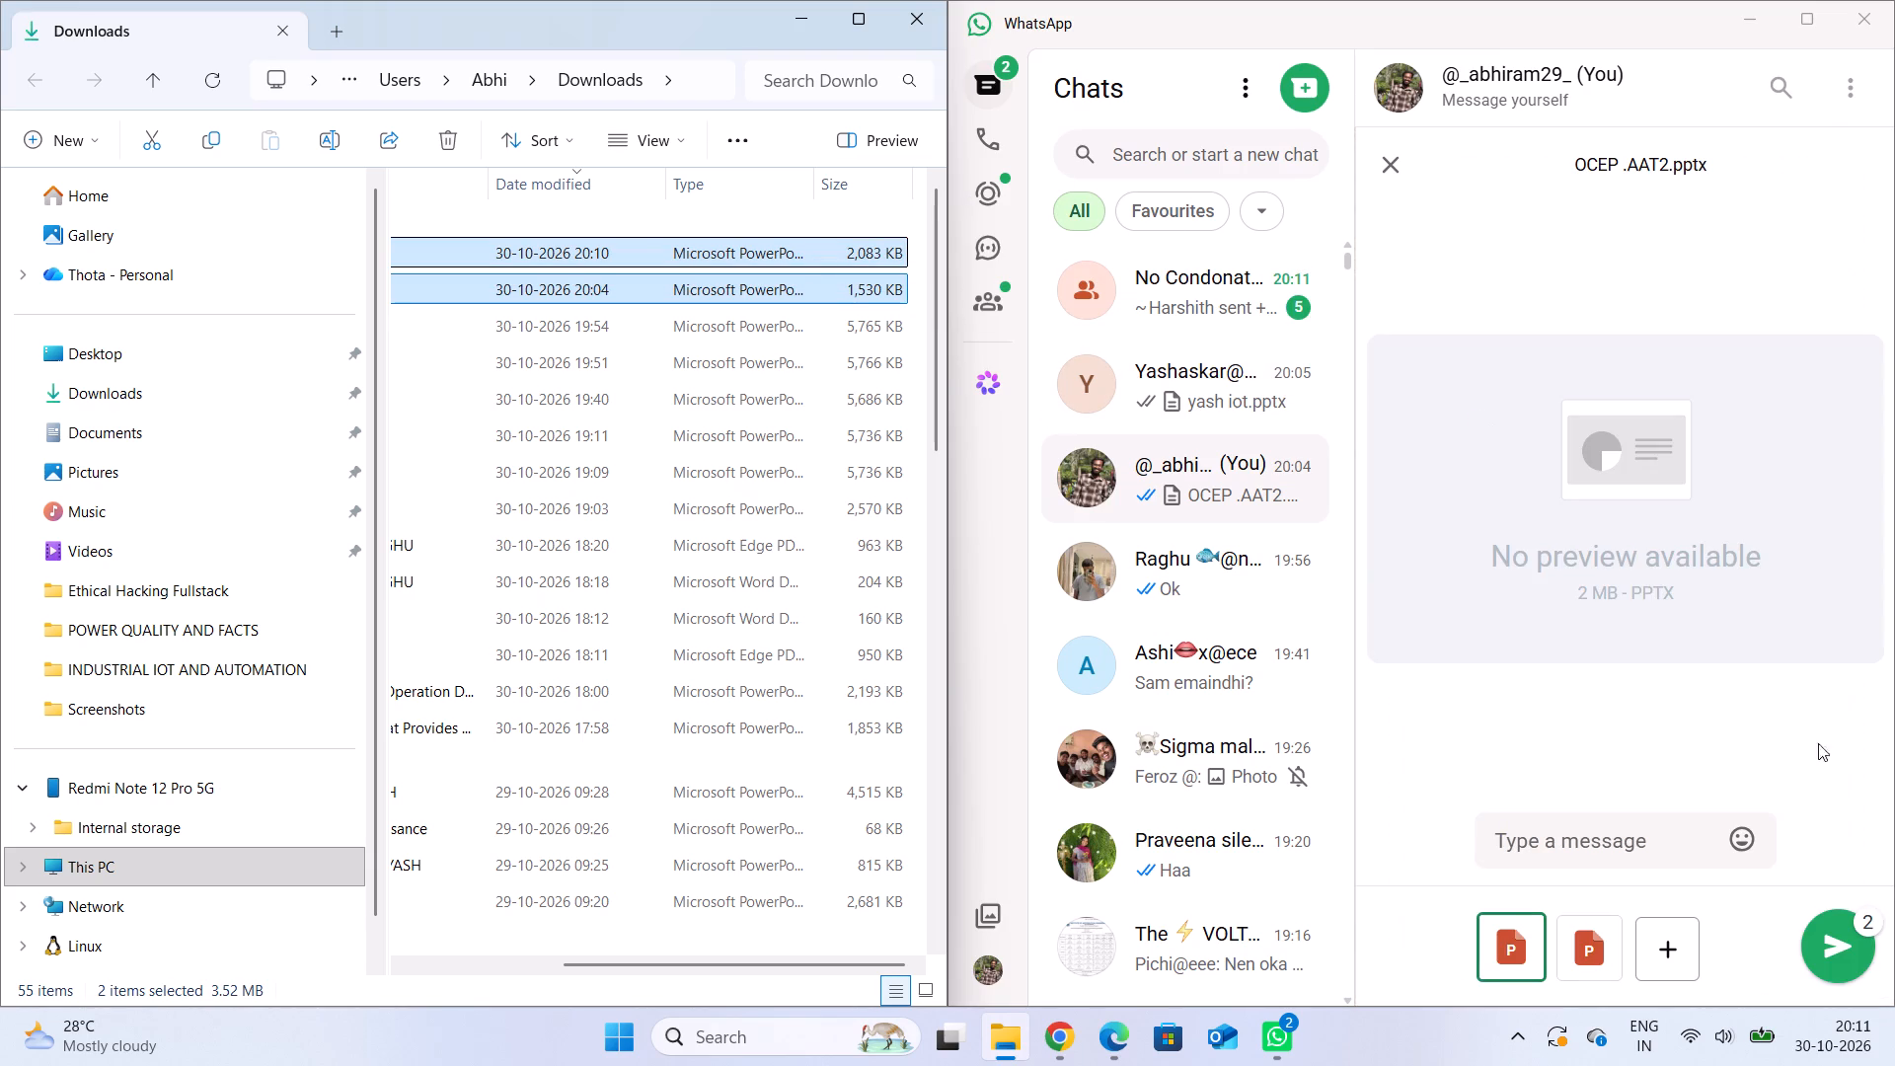
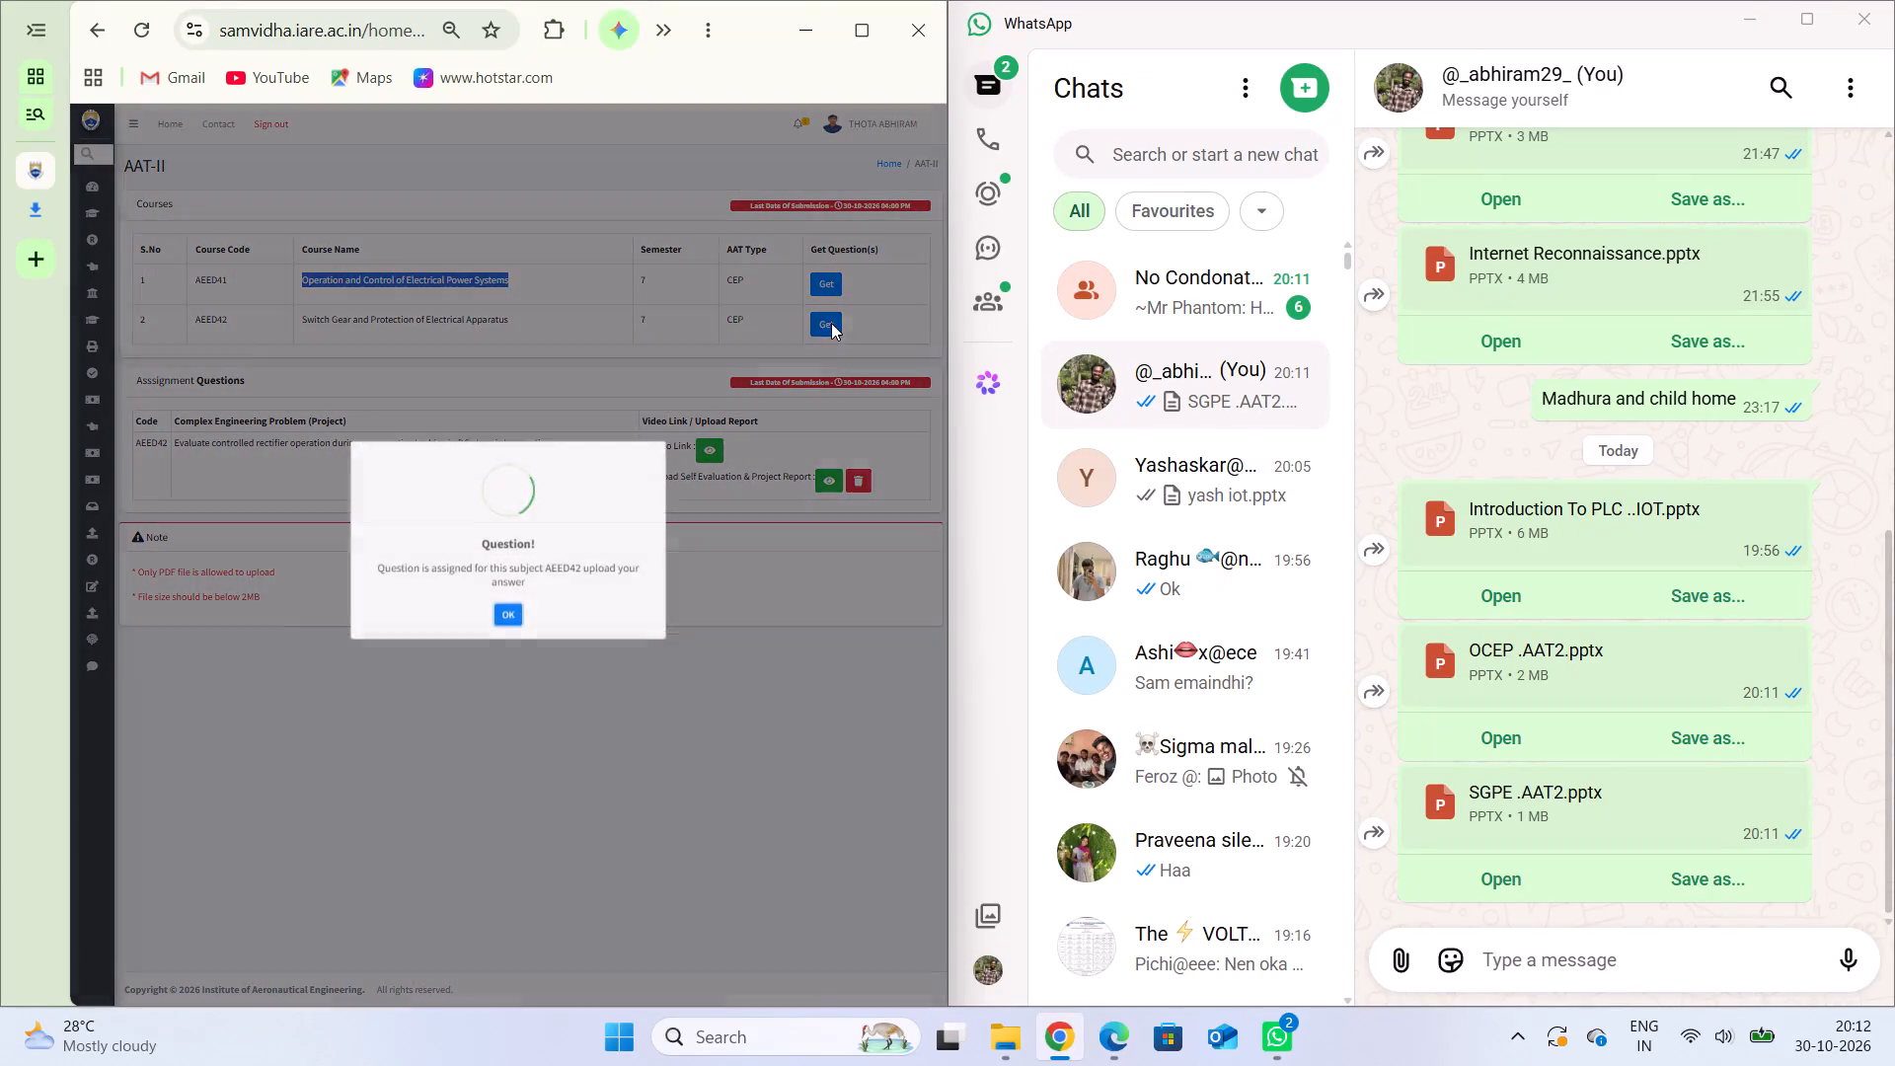
Dismiss the AEED42 question notice and get the assigned question for course AEED41, Operation and Control of Electrical Power Systems.
left_click(497, 632)
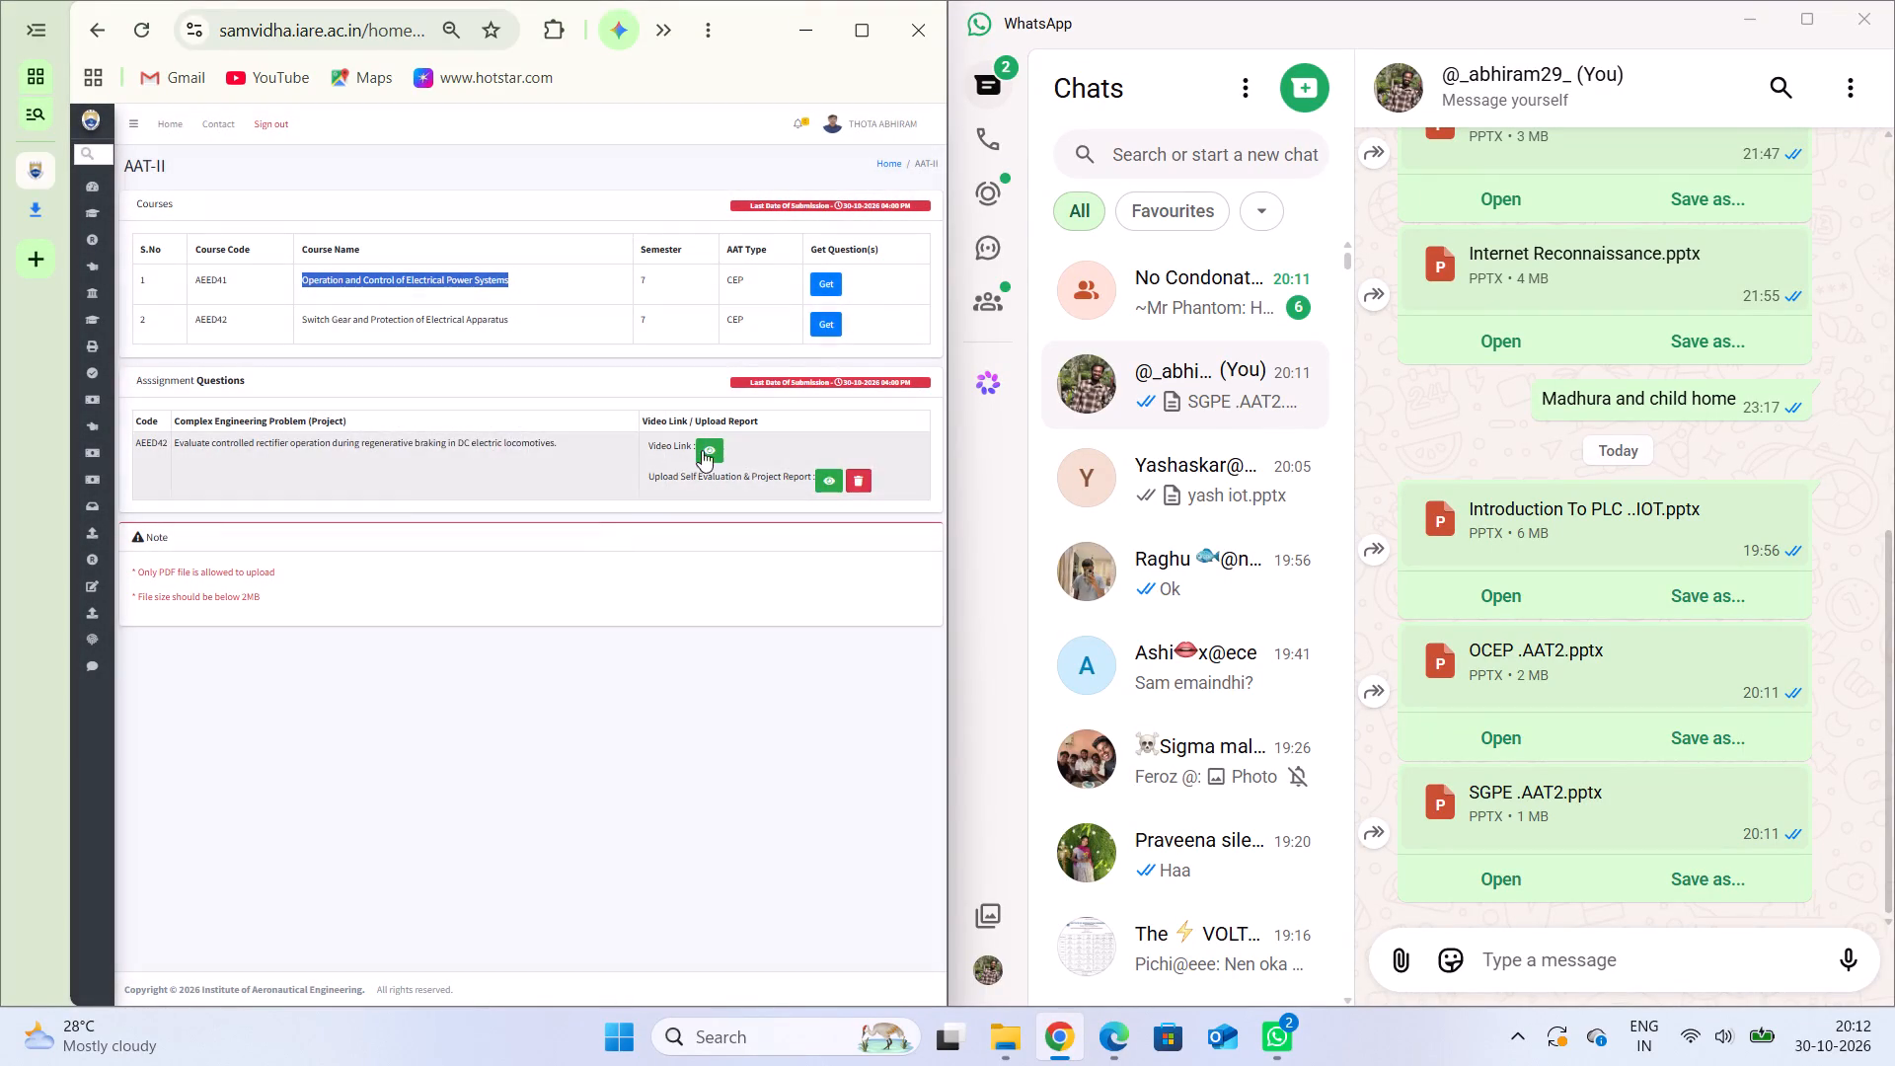
left_click(829, 289)
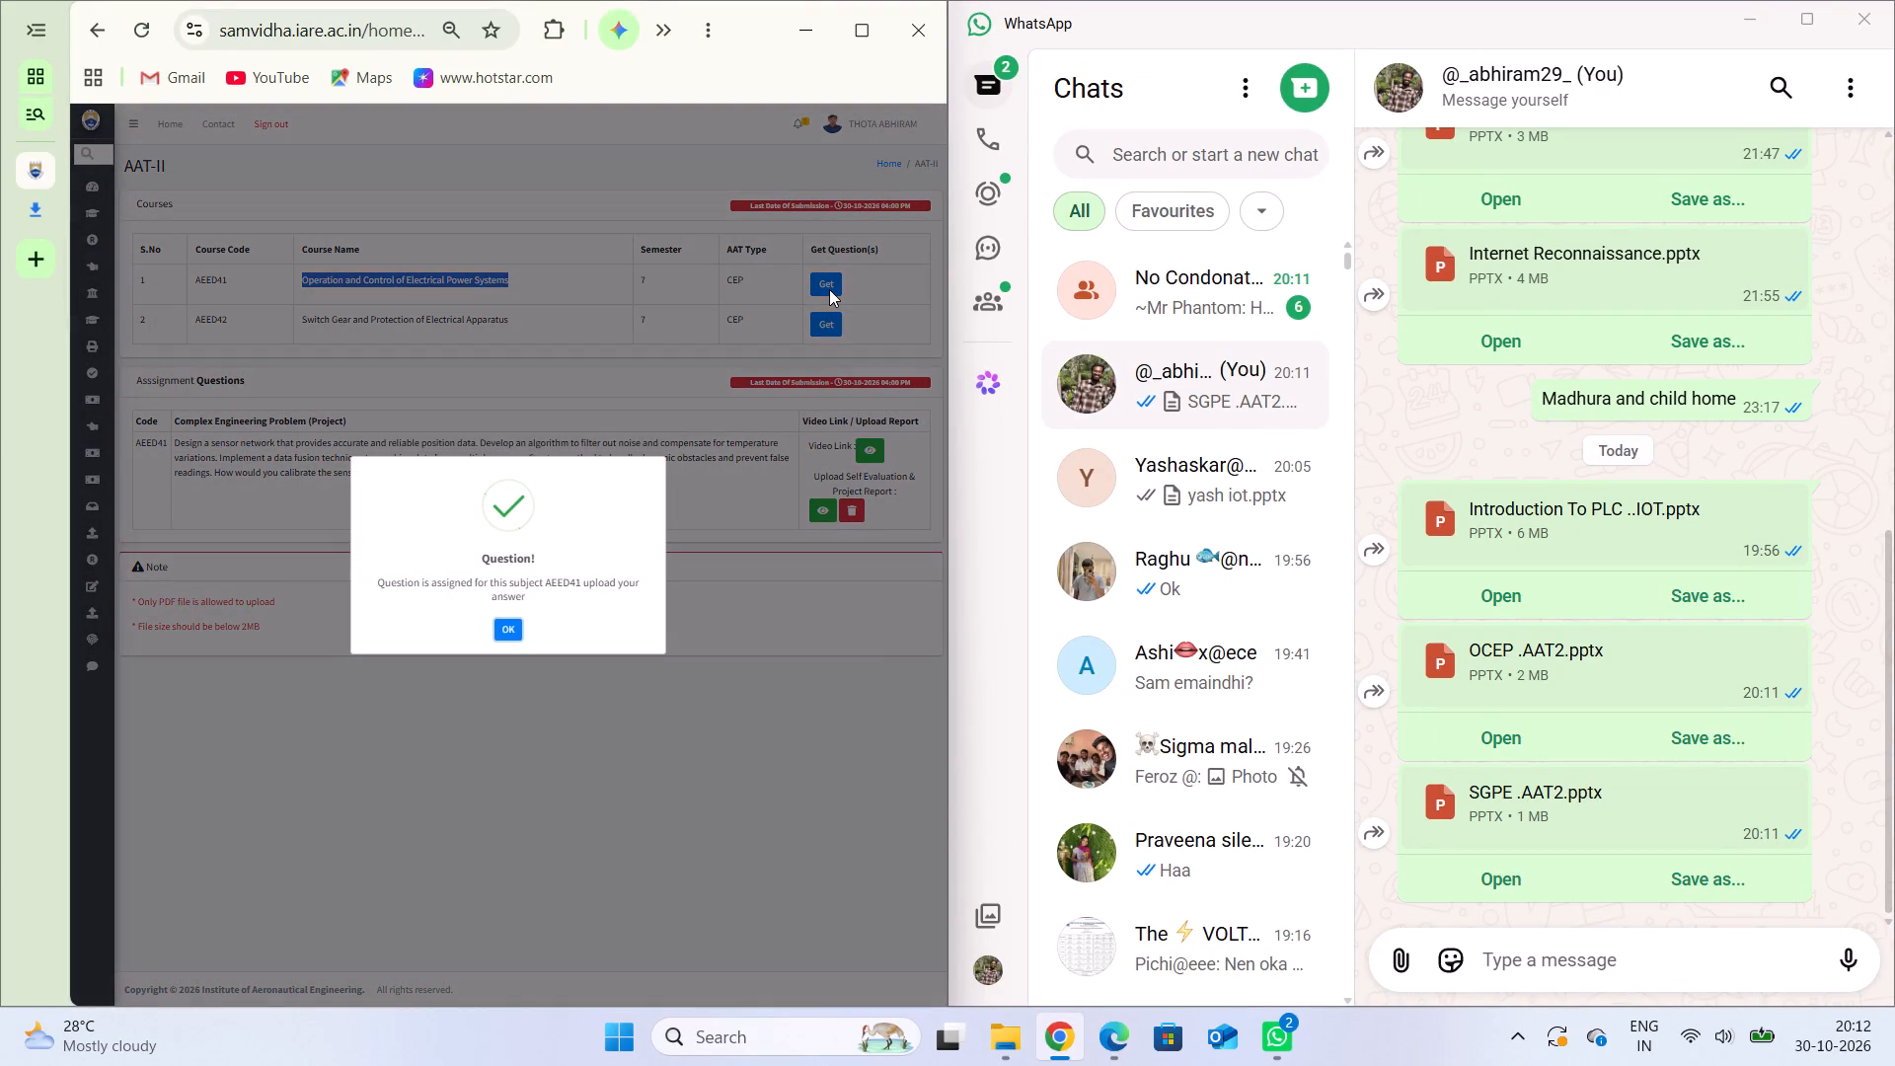
left_click(523, 640)
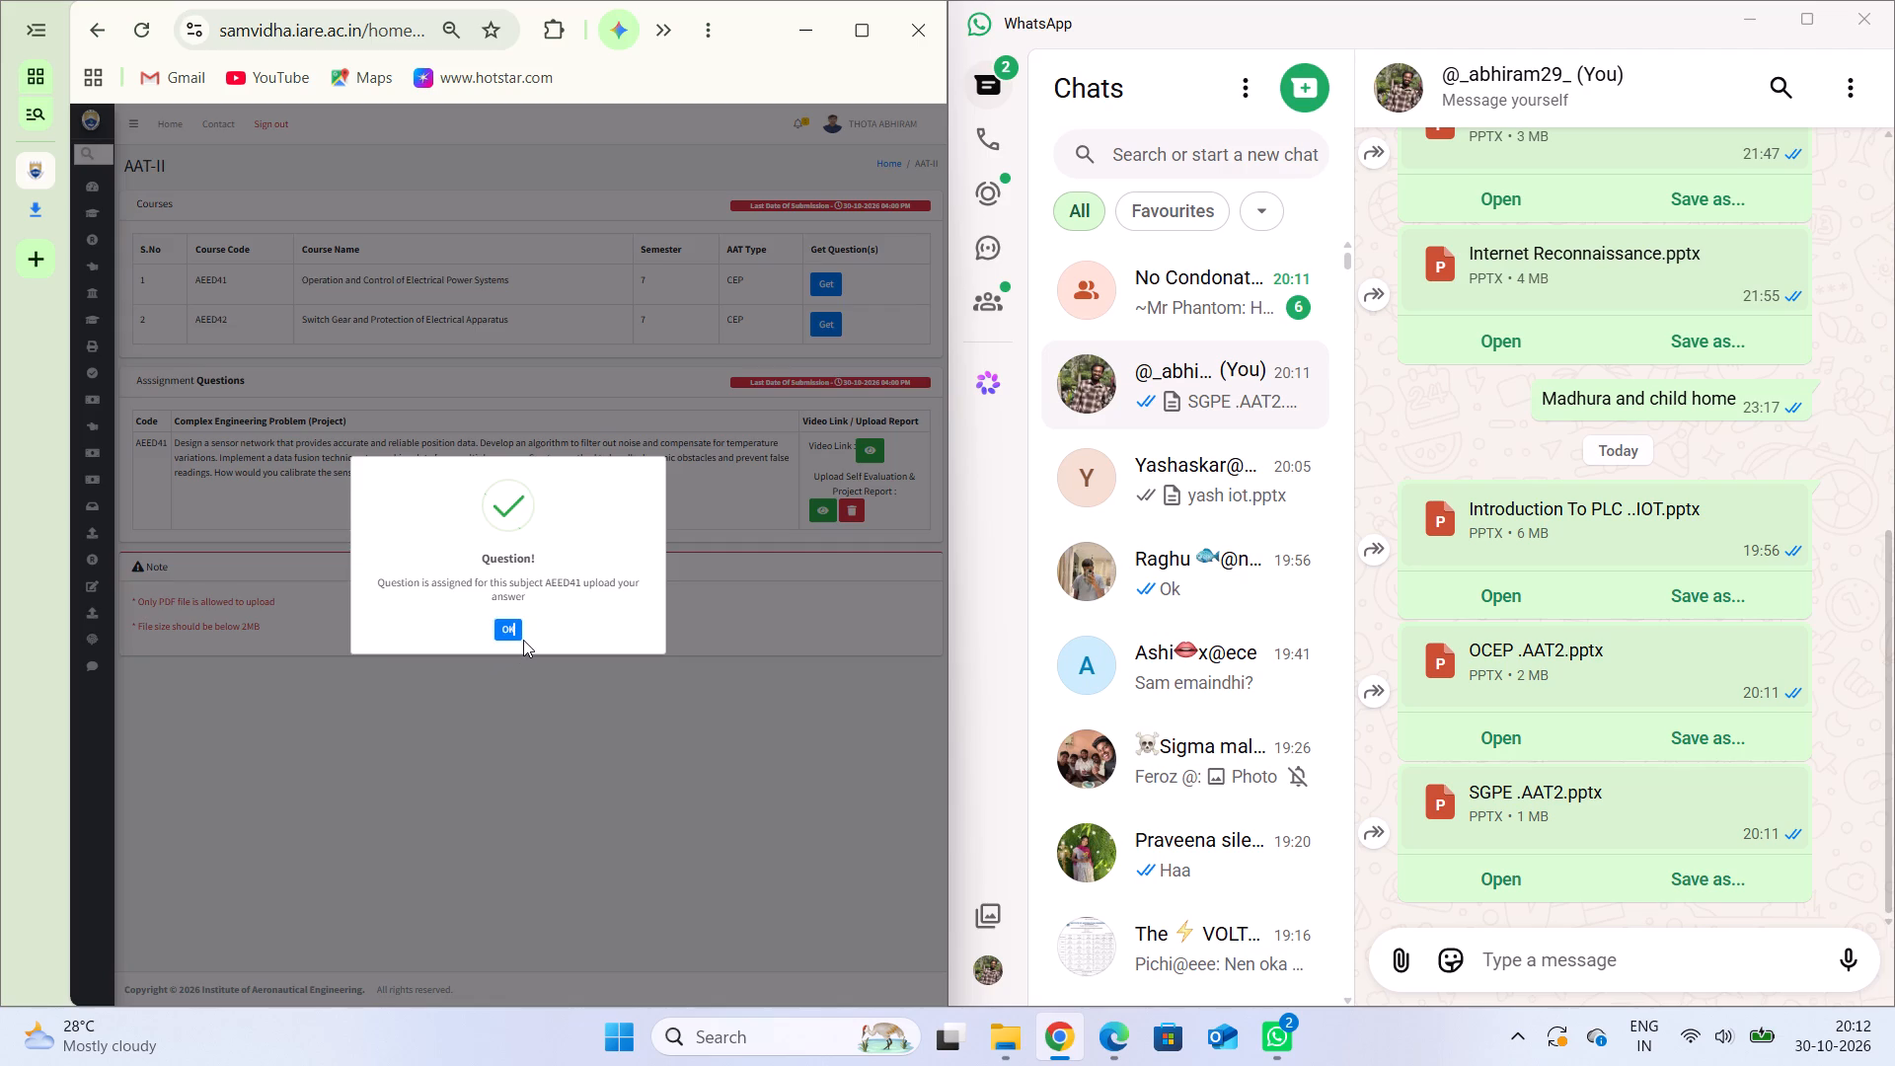
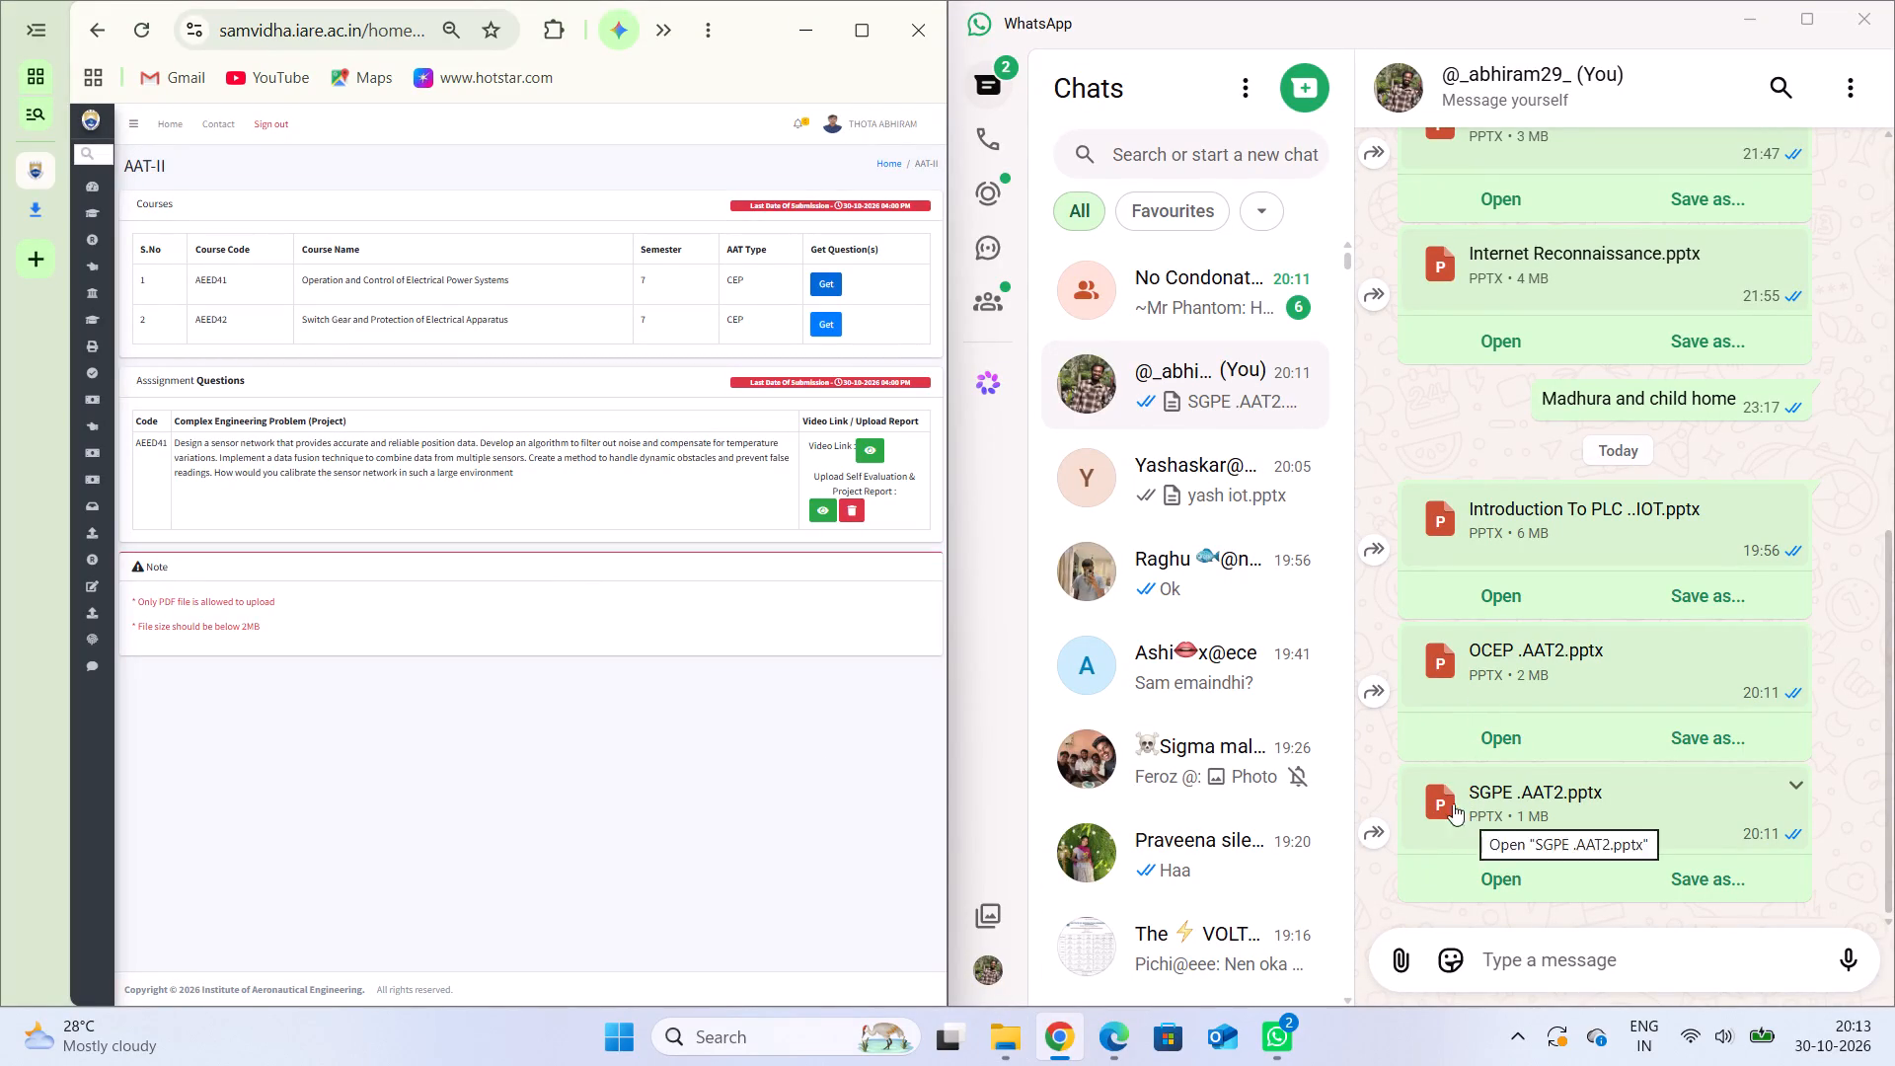
Check the assigned AAT-II questions for Operation and Control of Electrical Power Systems and for Switch Gear and Protection of Electrical Apparatus.
left_click(818, 283)
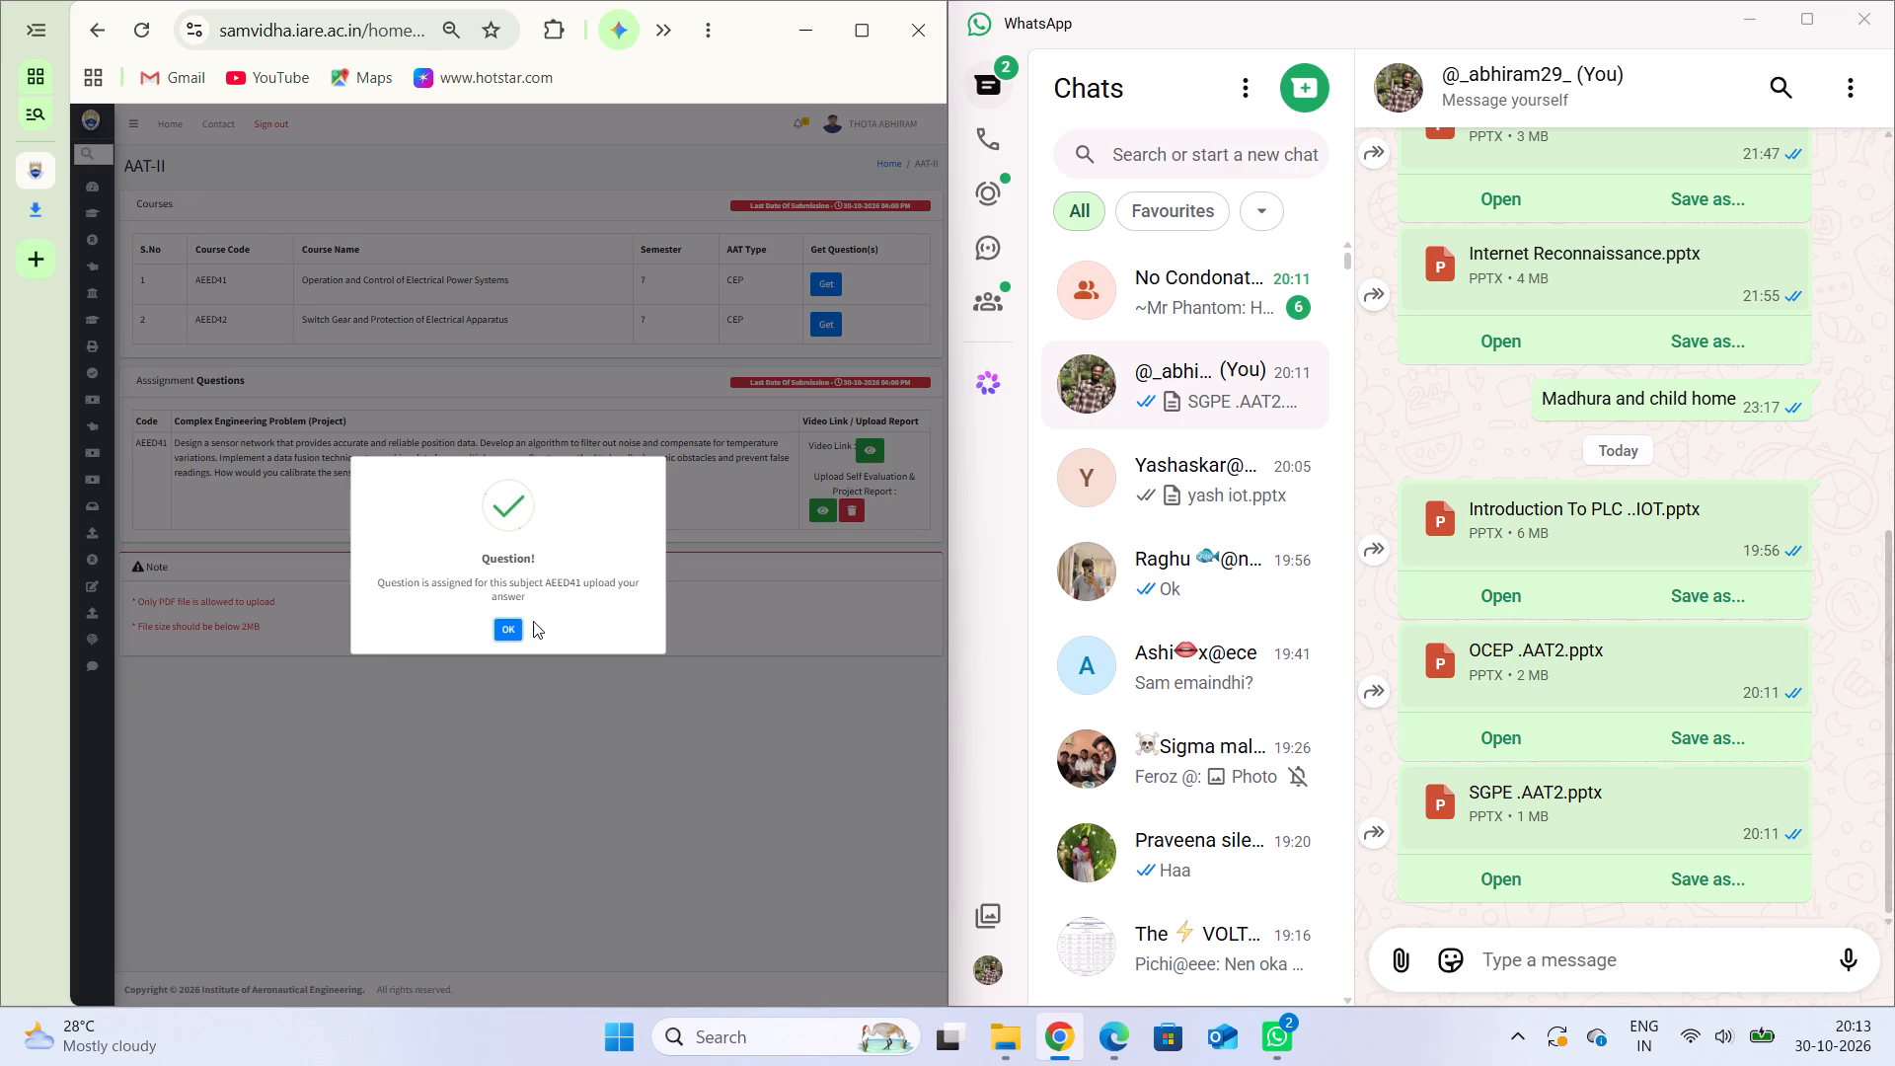
left_click(516, 632)
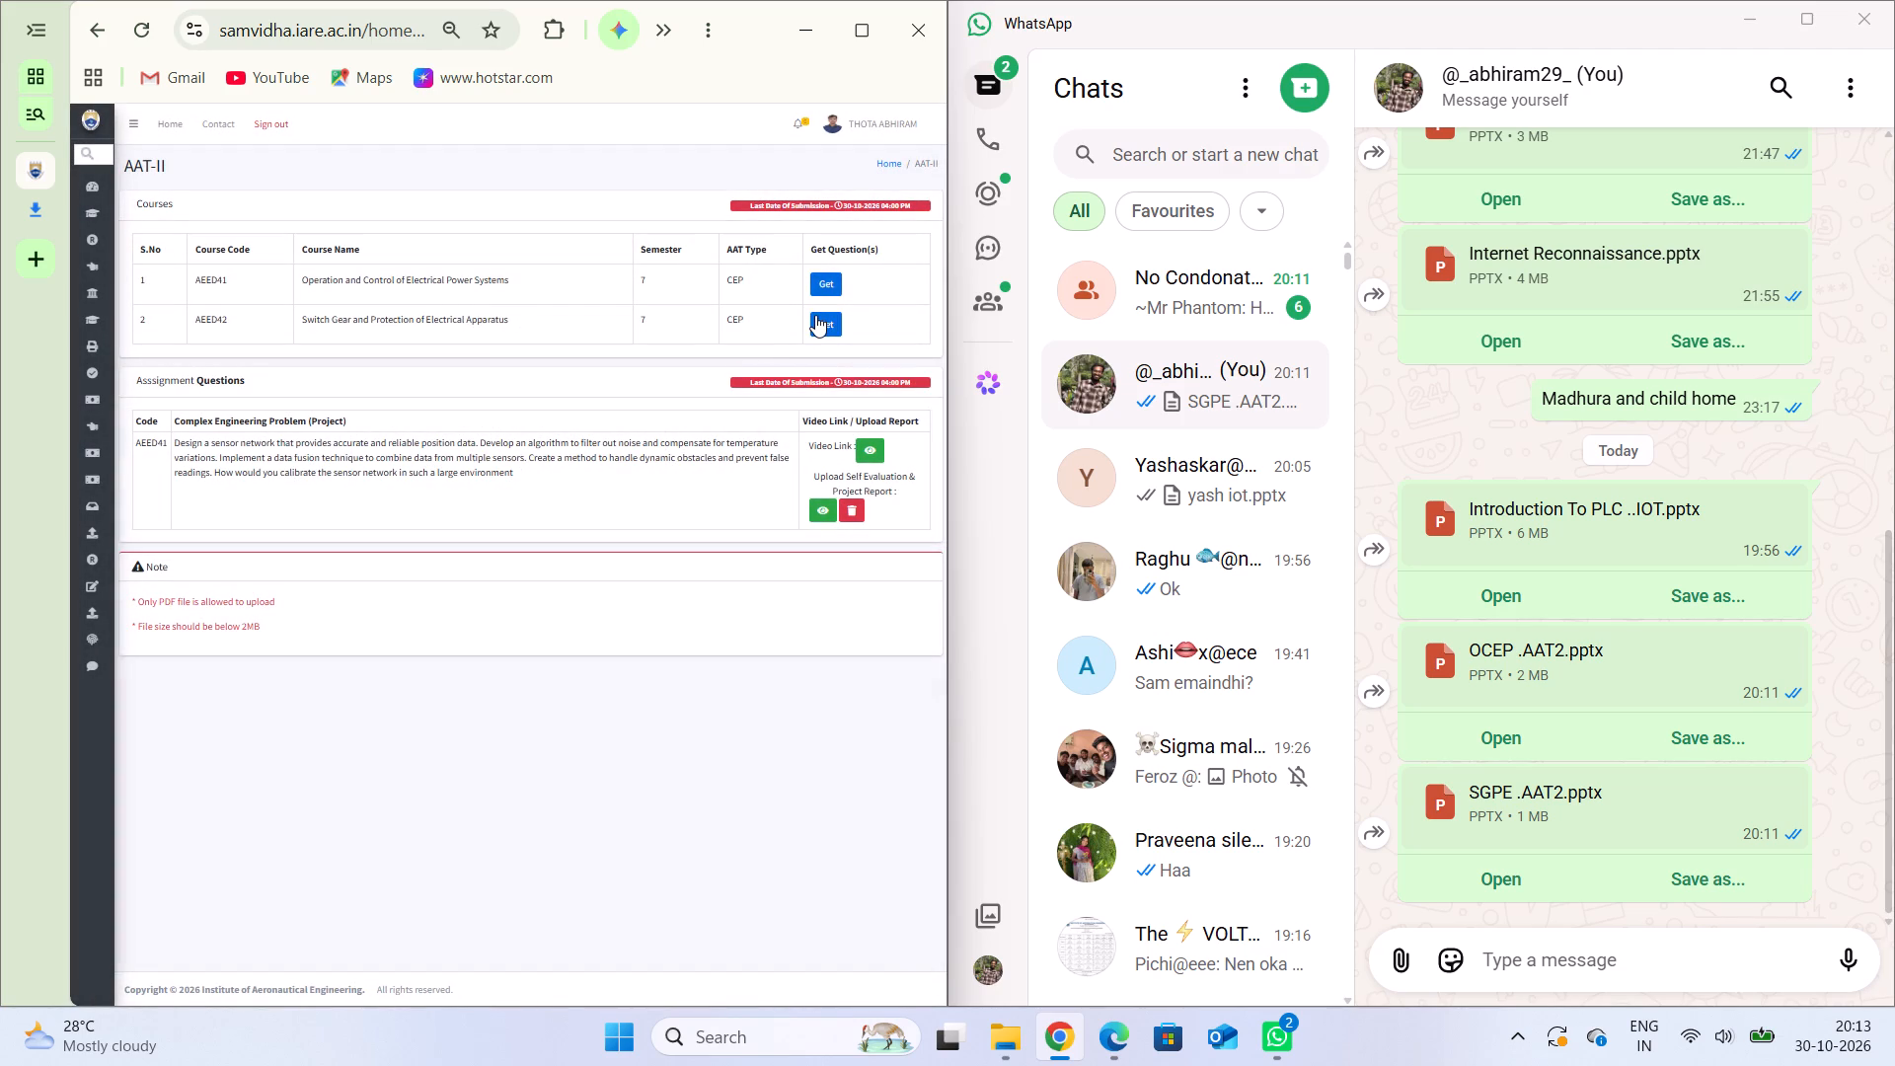
left_click(815, 315)
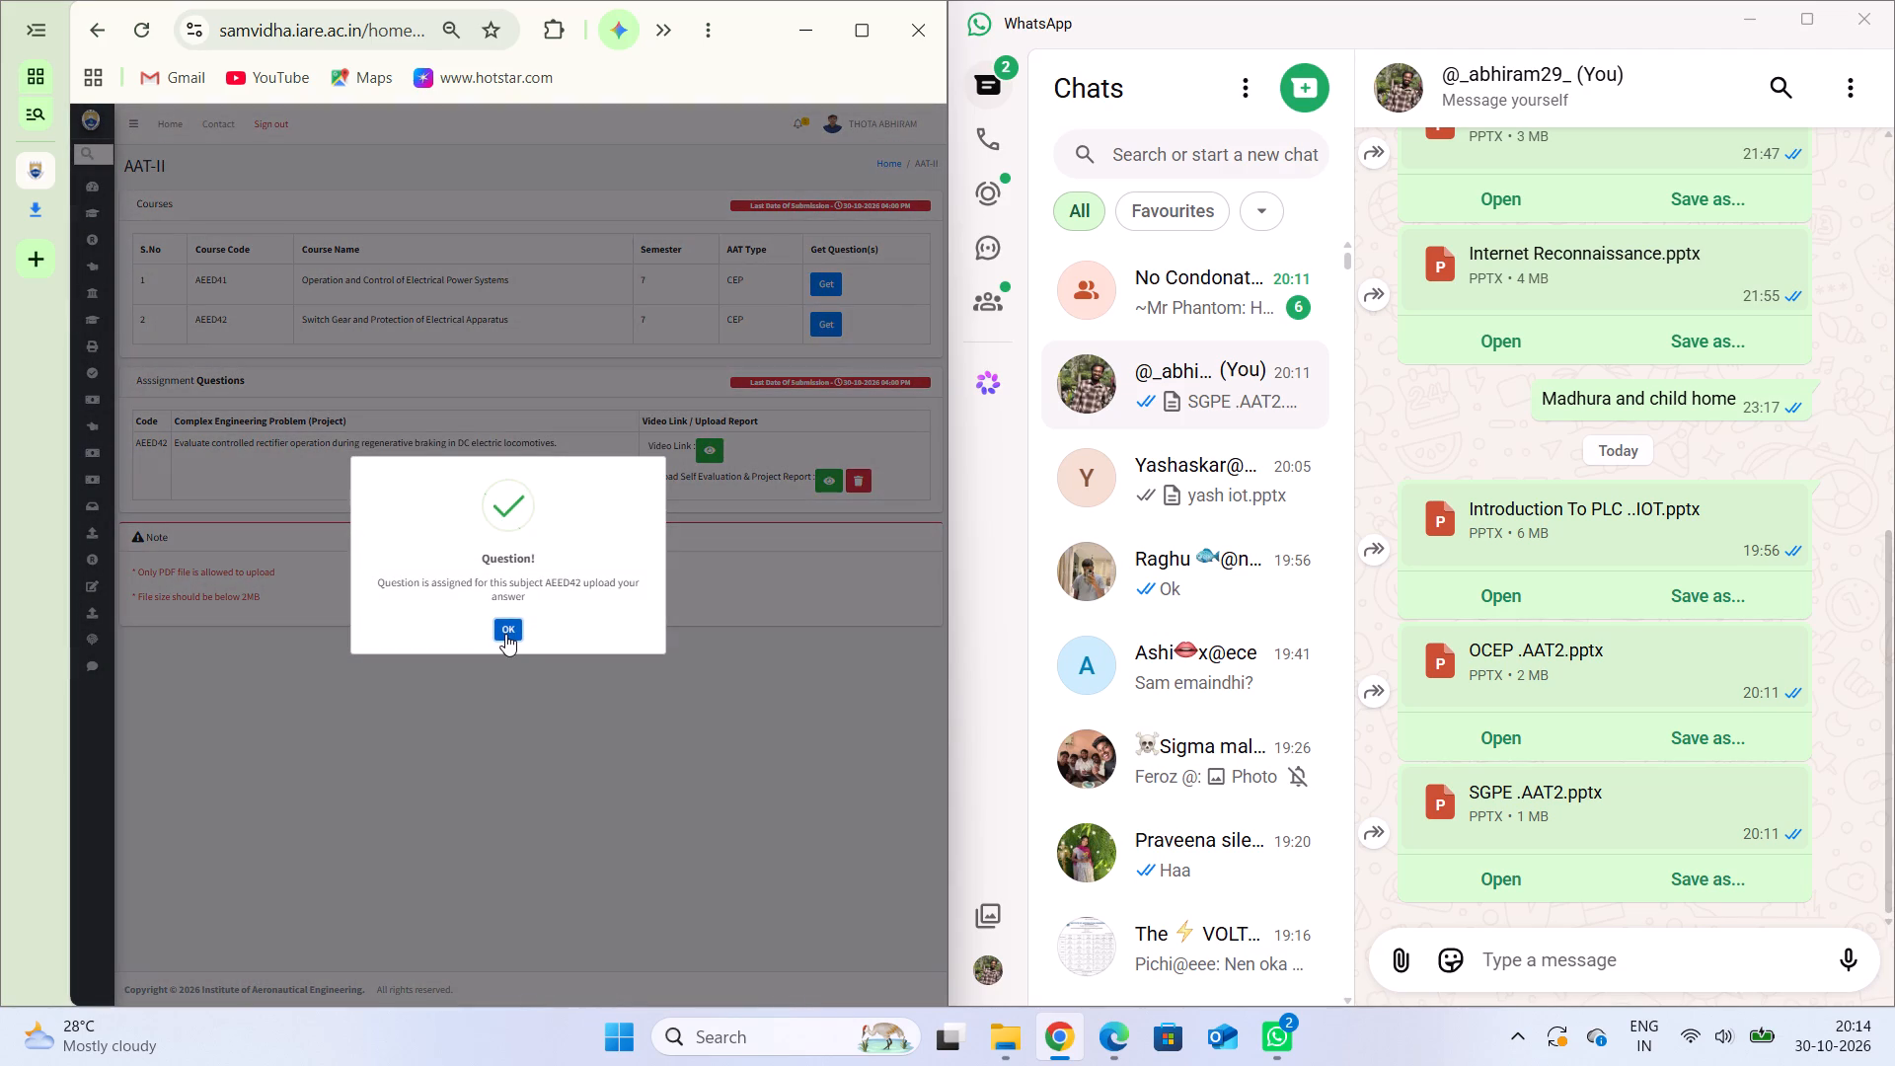
left_click(505, 634)
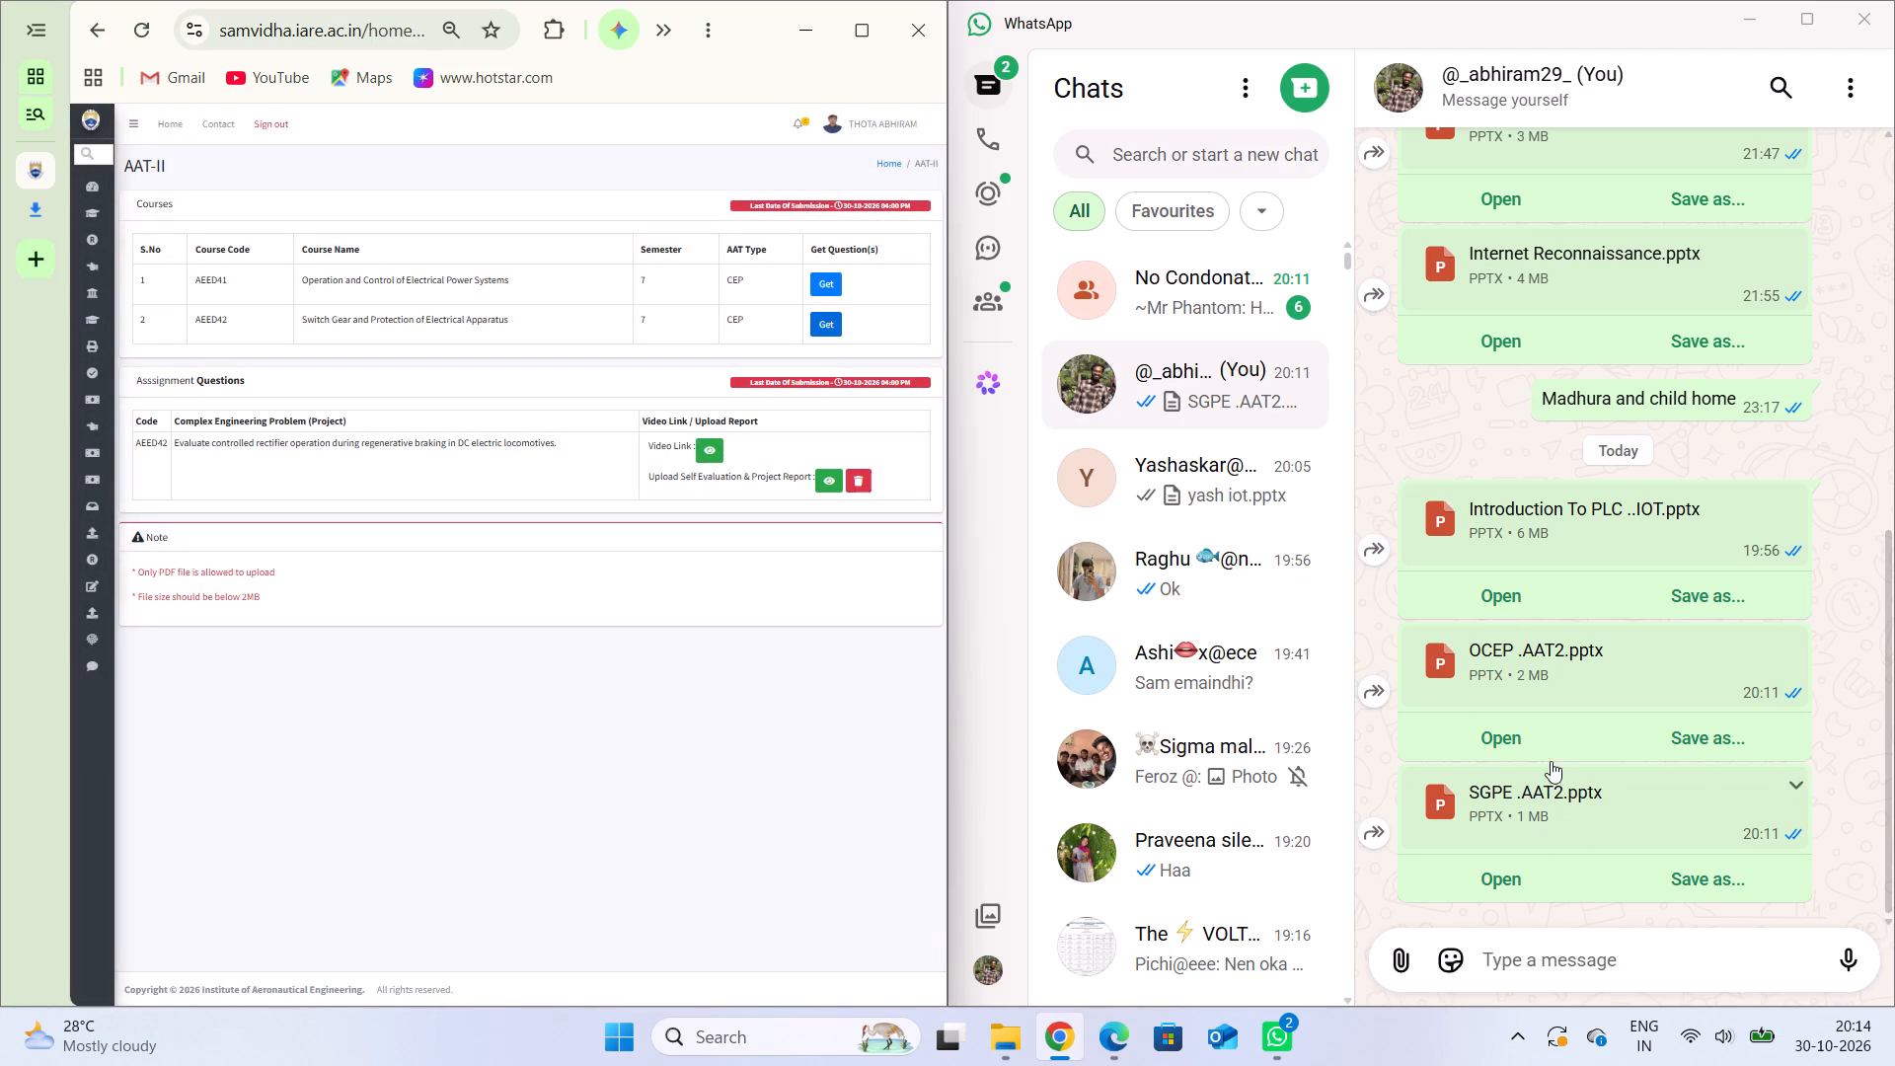
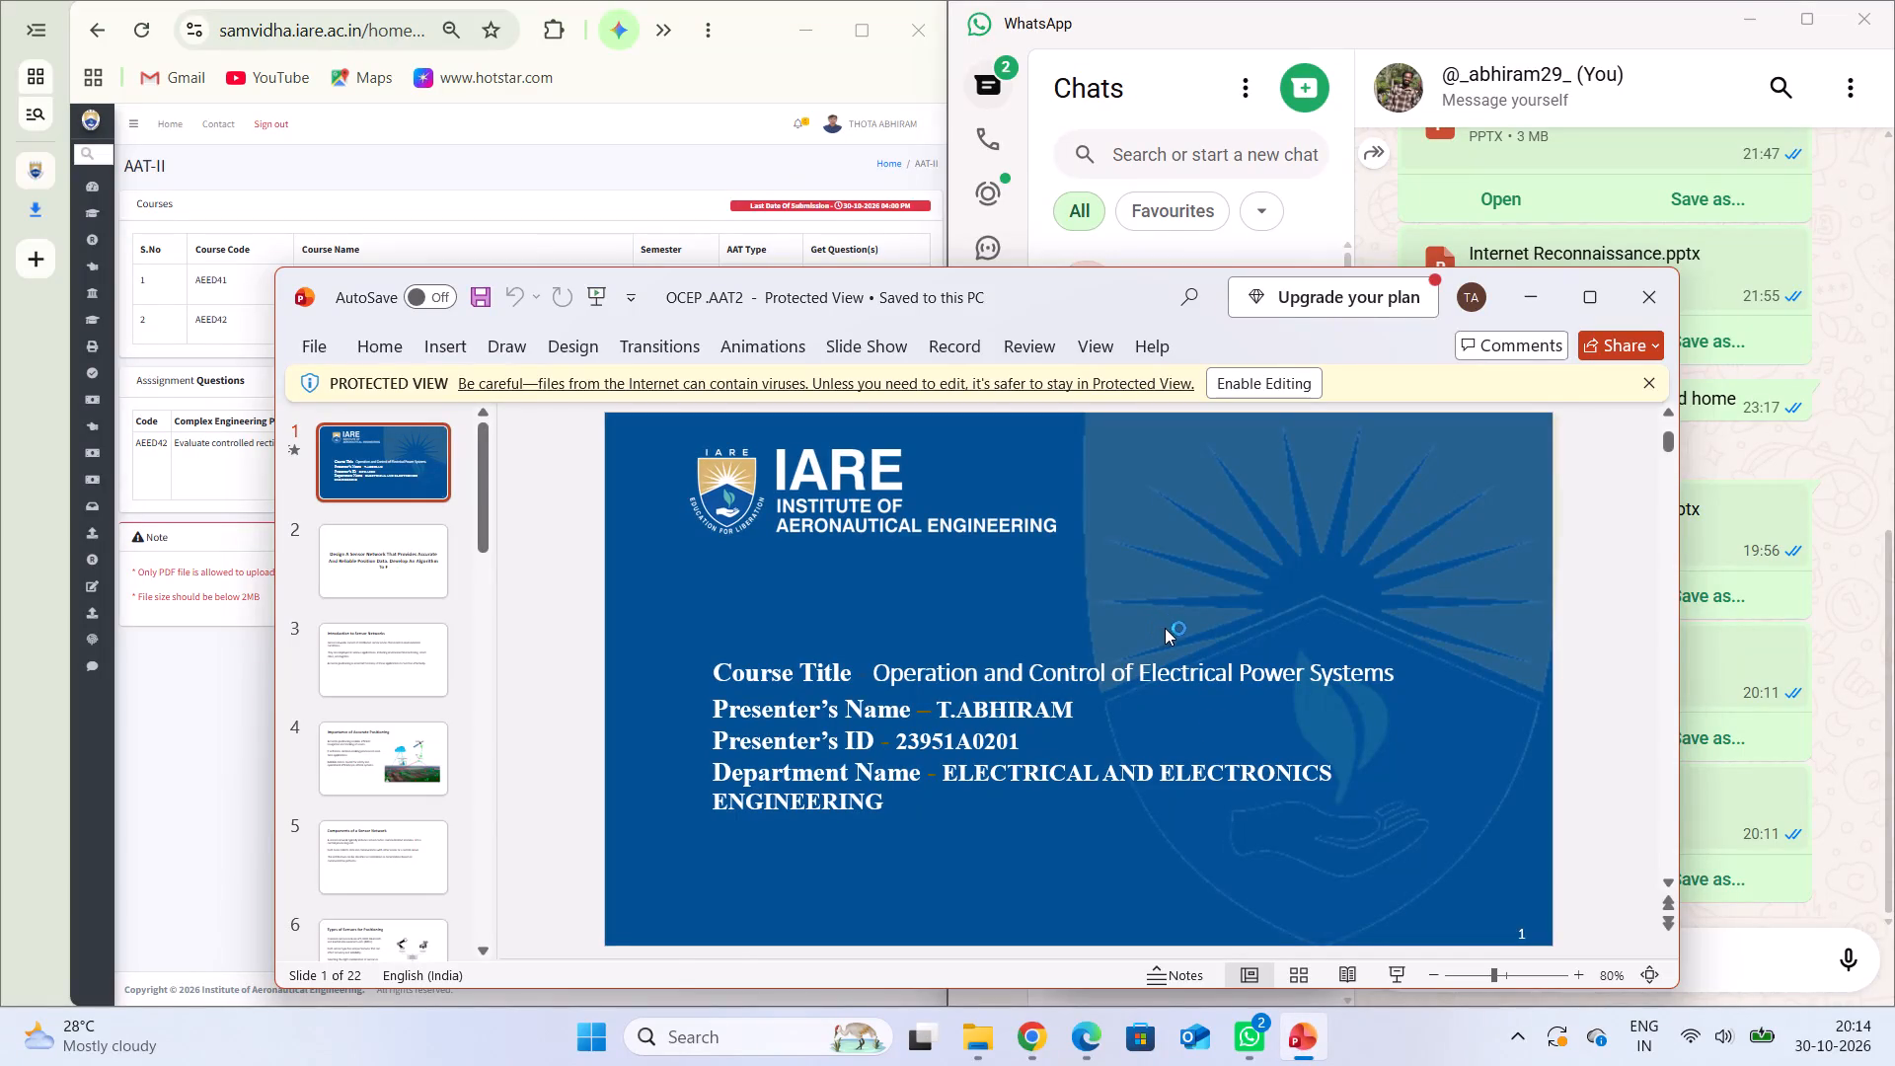
Enable editing in the OCEP .AAT2 deck and cut the second slide, titled "Design A Sensor Network That Provides Accurate And Reliable Position Data".
scroll(1212, 761, "down", 1)
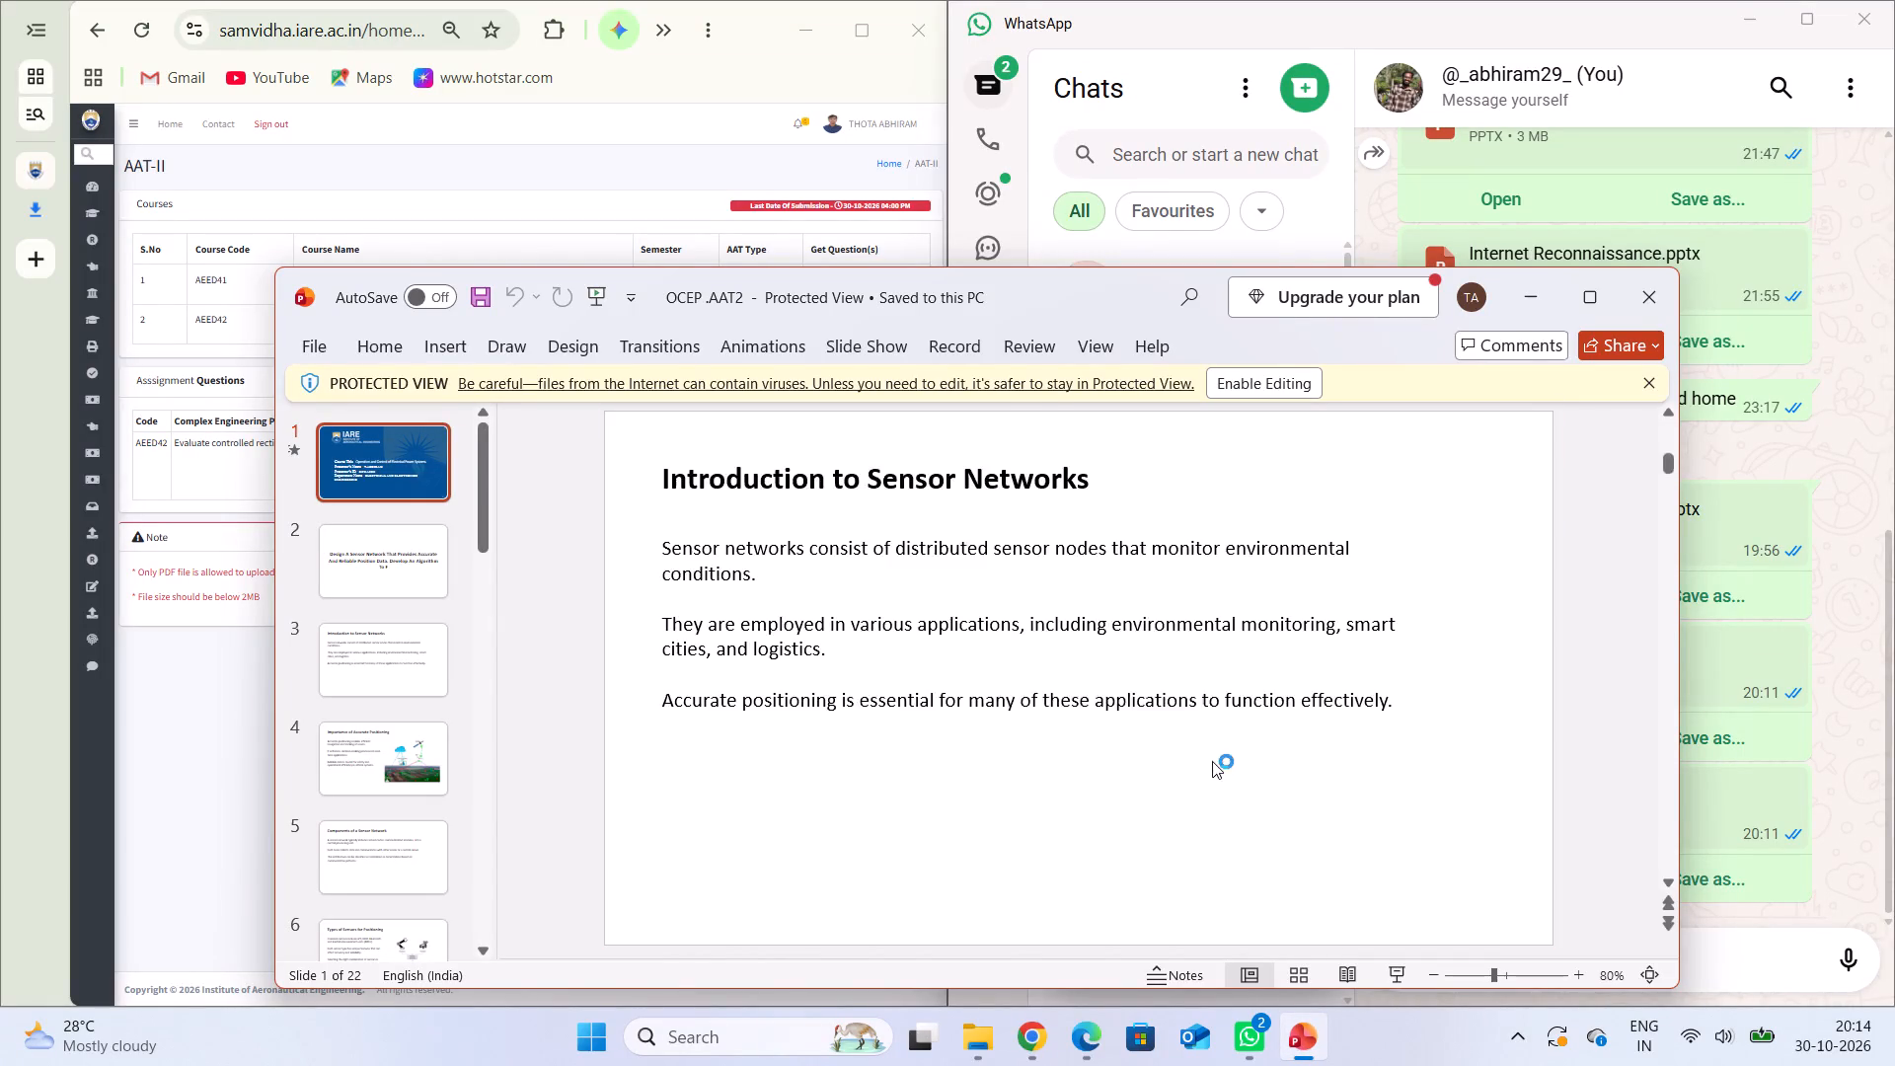
scroll(1212, 761, "down", 1)
scroll(1212, 761, "up", 1)
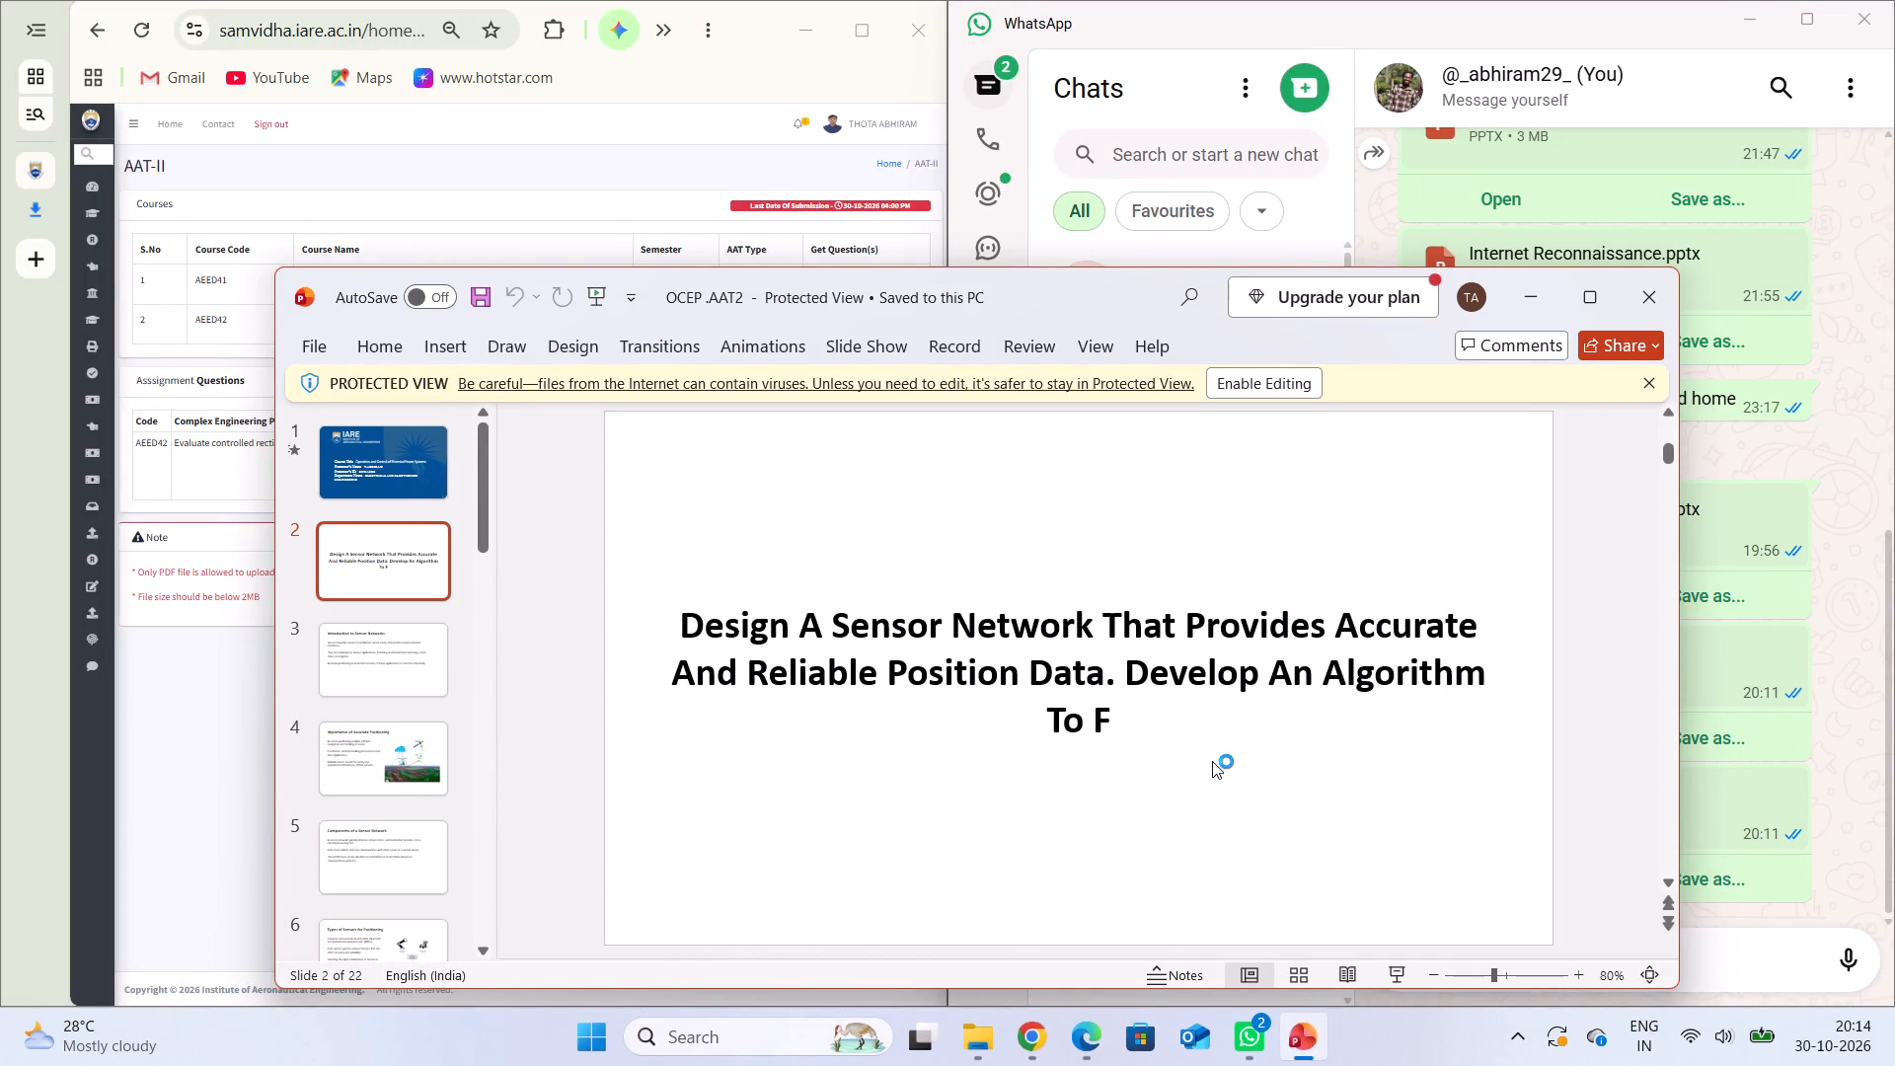
left_click(1131, 724)
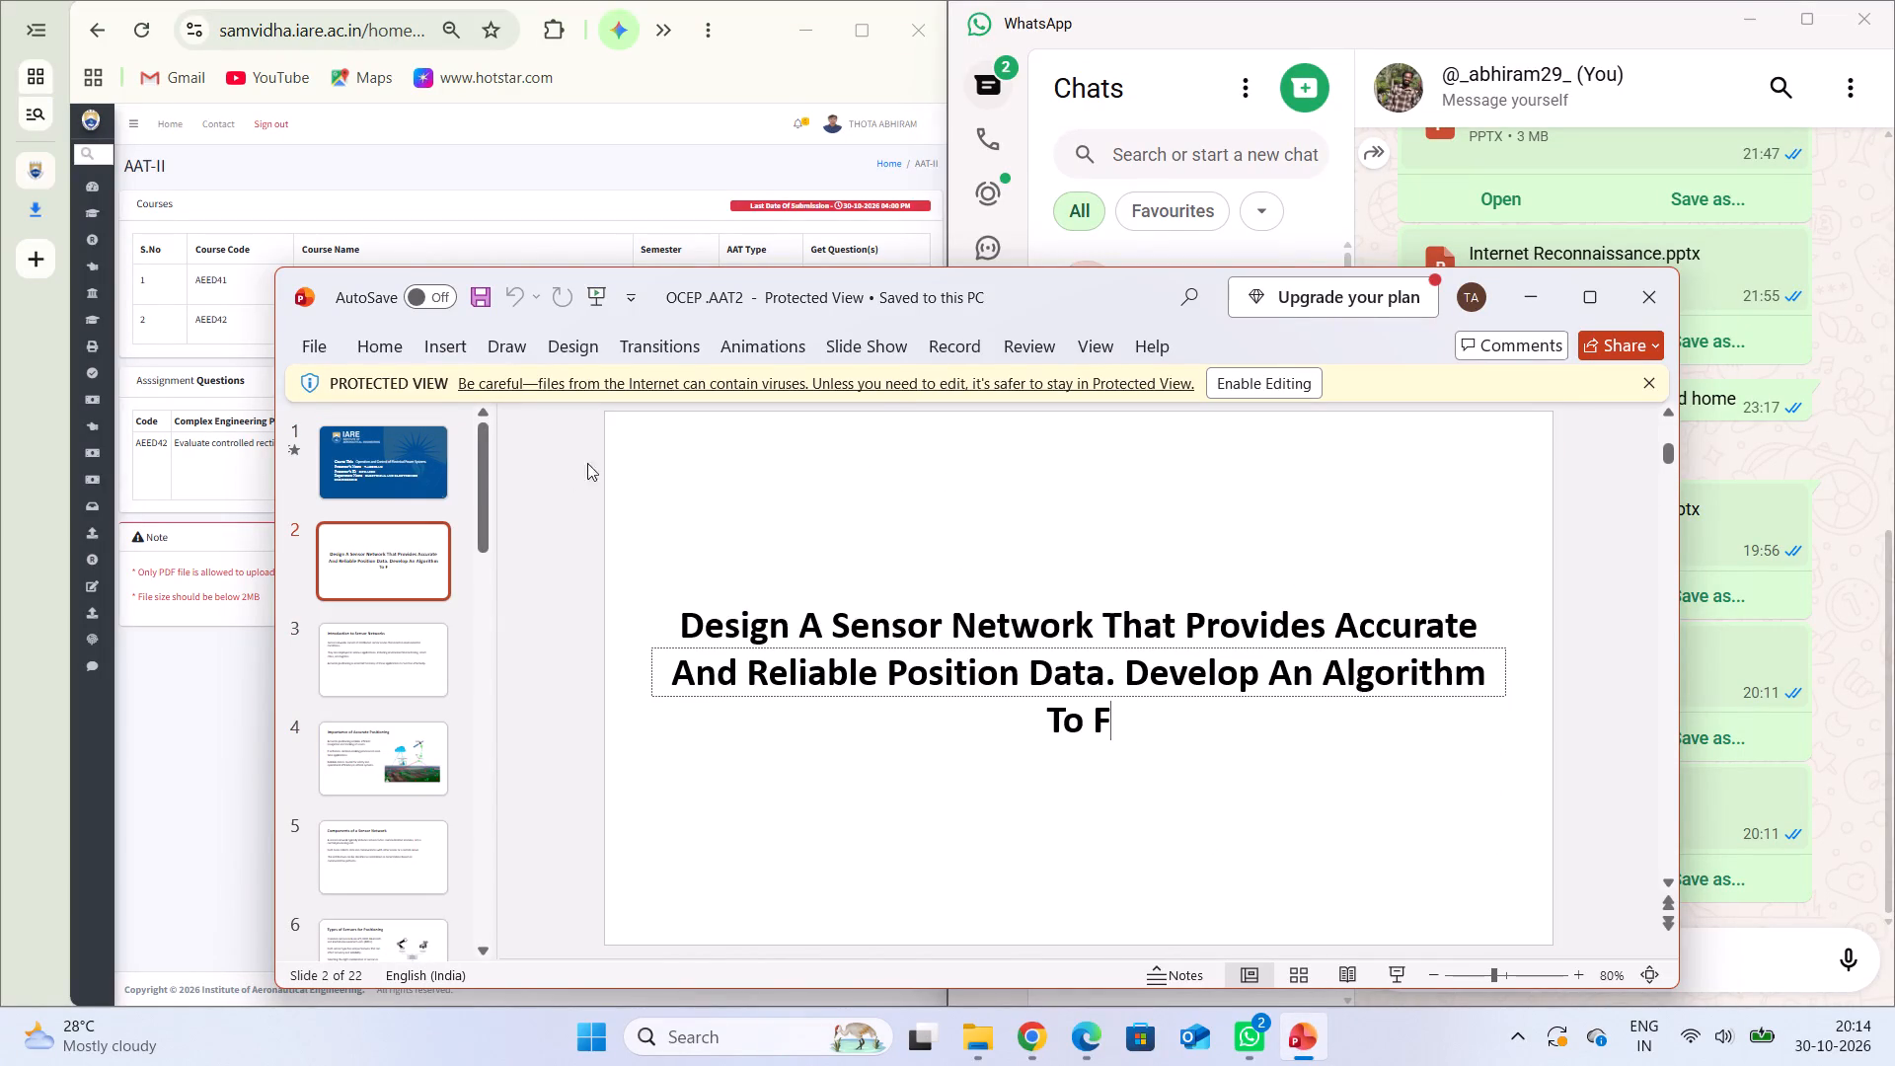
left_click(1241, 380)
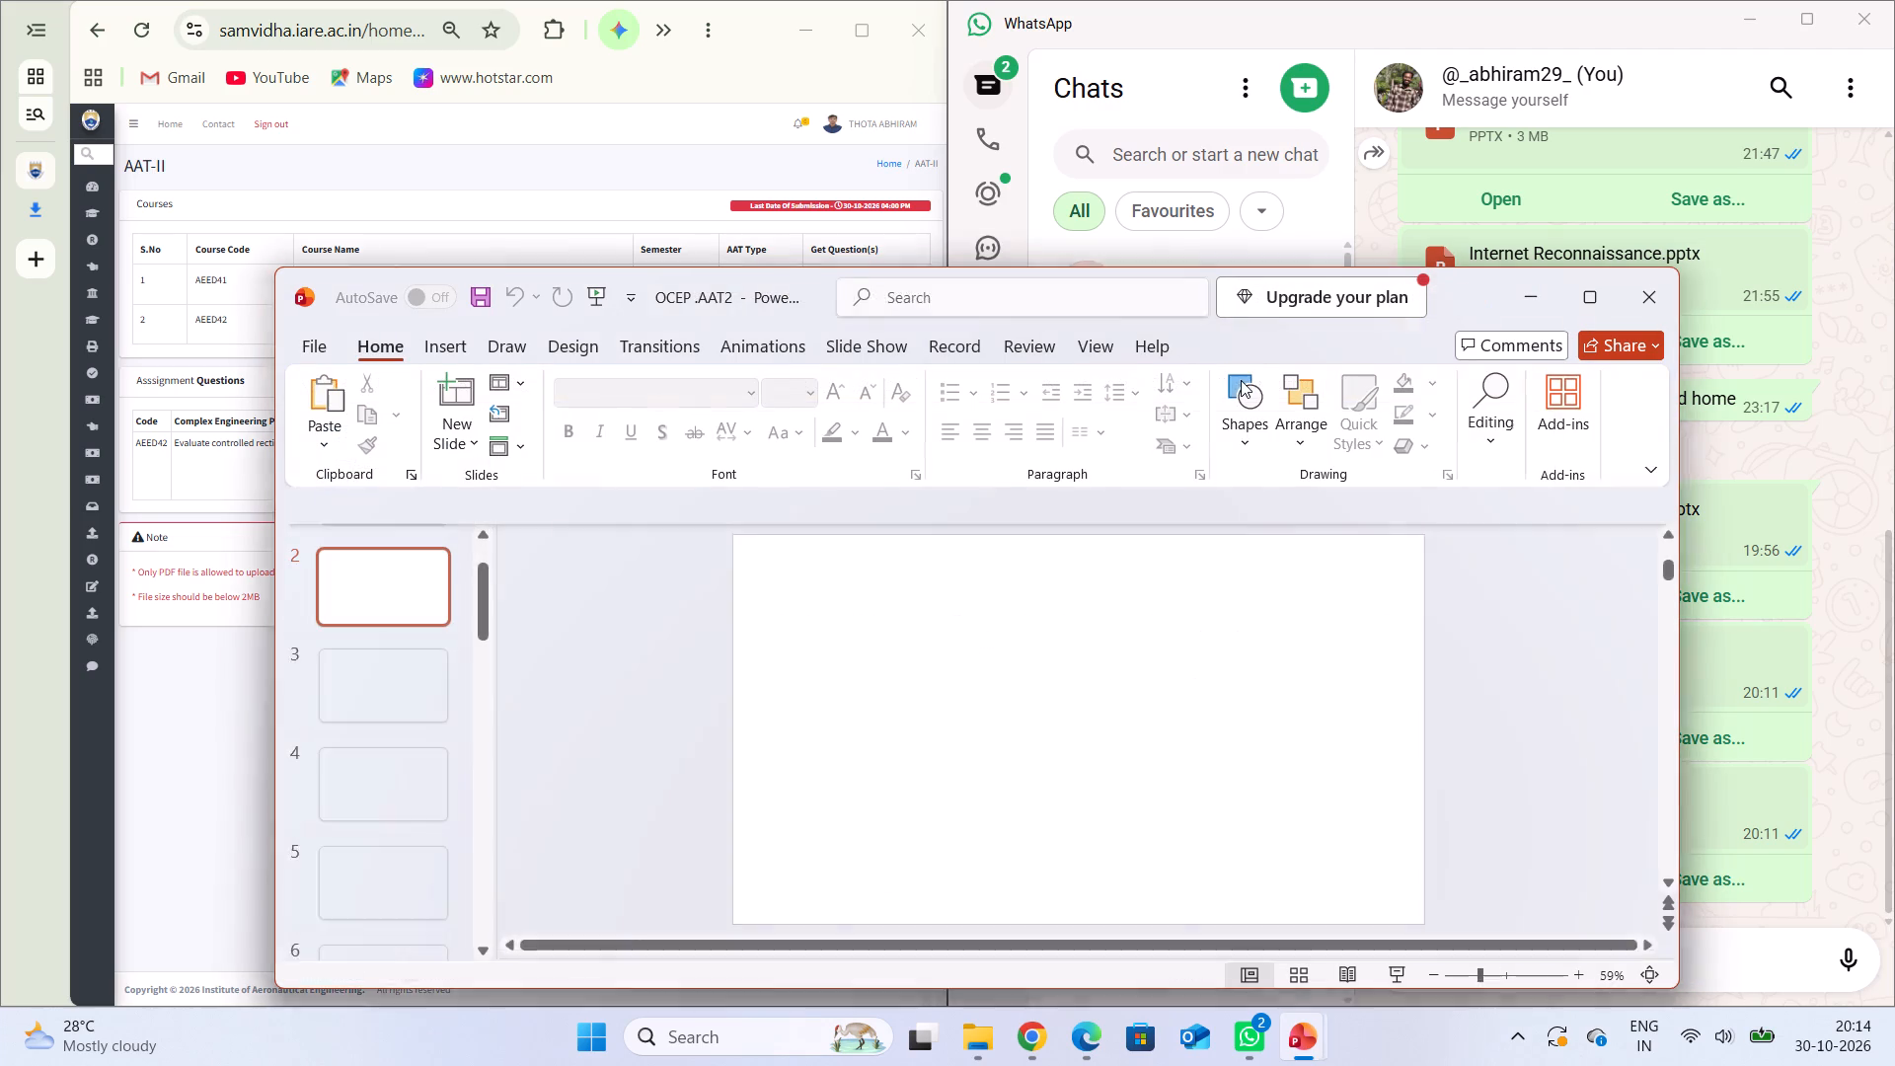
left_click(1128, 596)
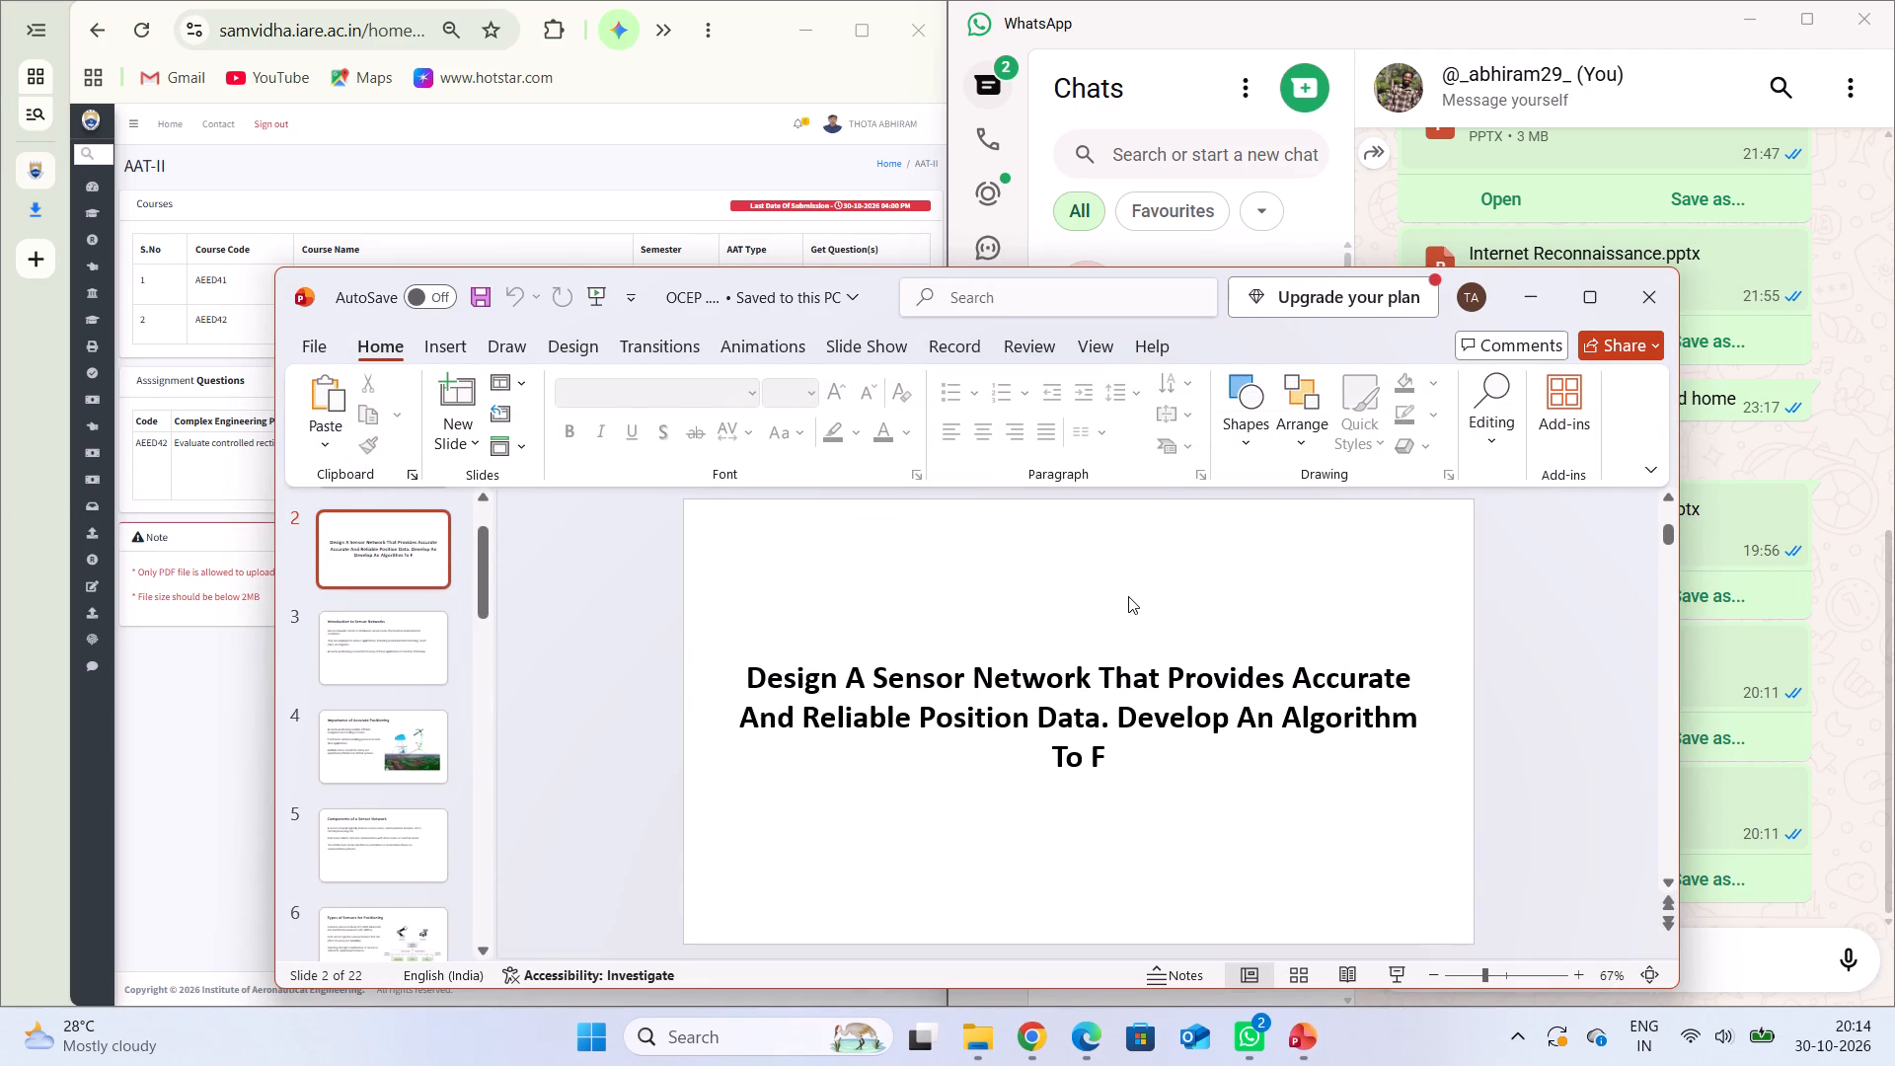
key("Delete")
right_click(426, 528)
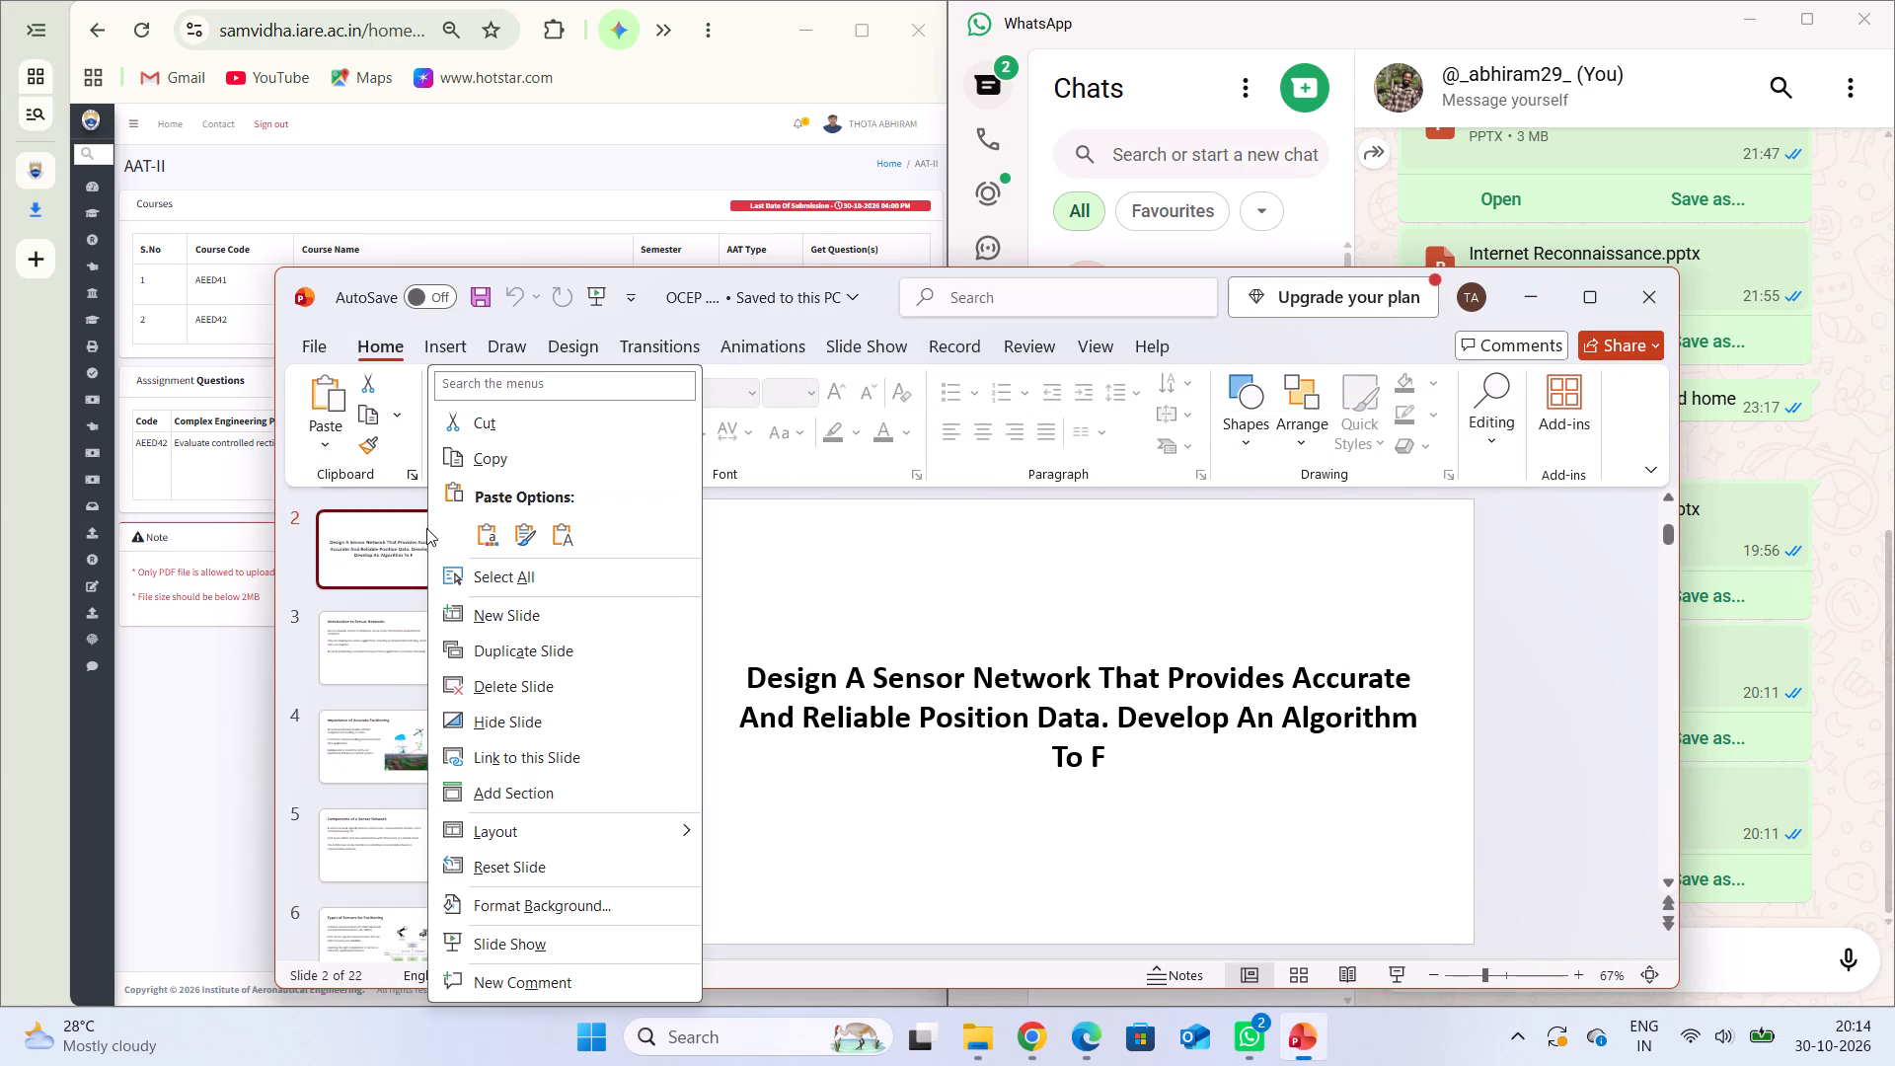
left_click(493, 431)
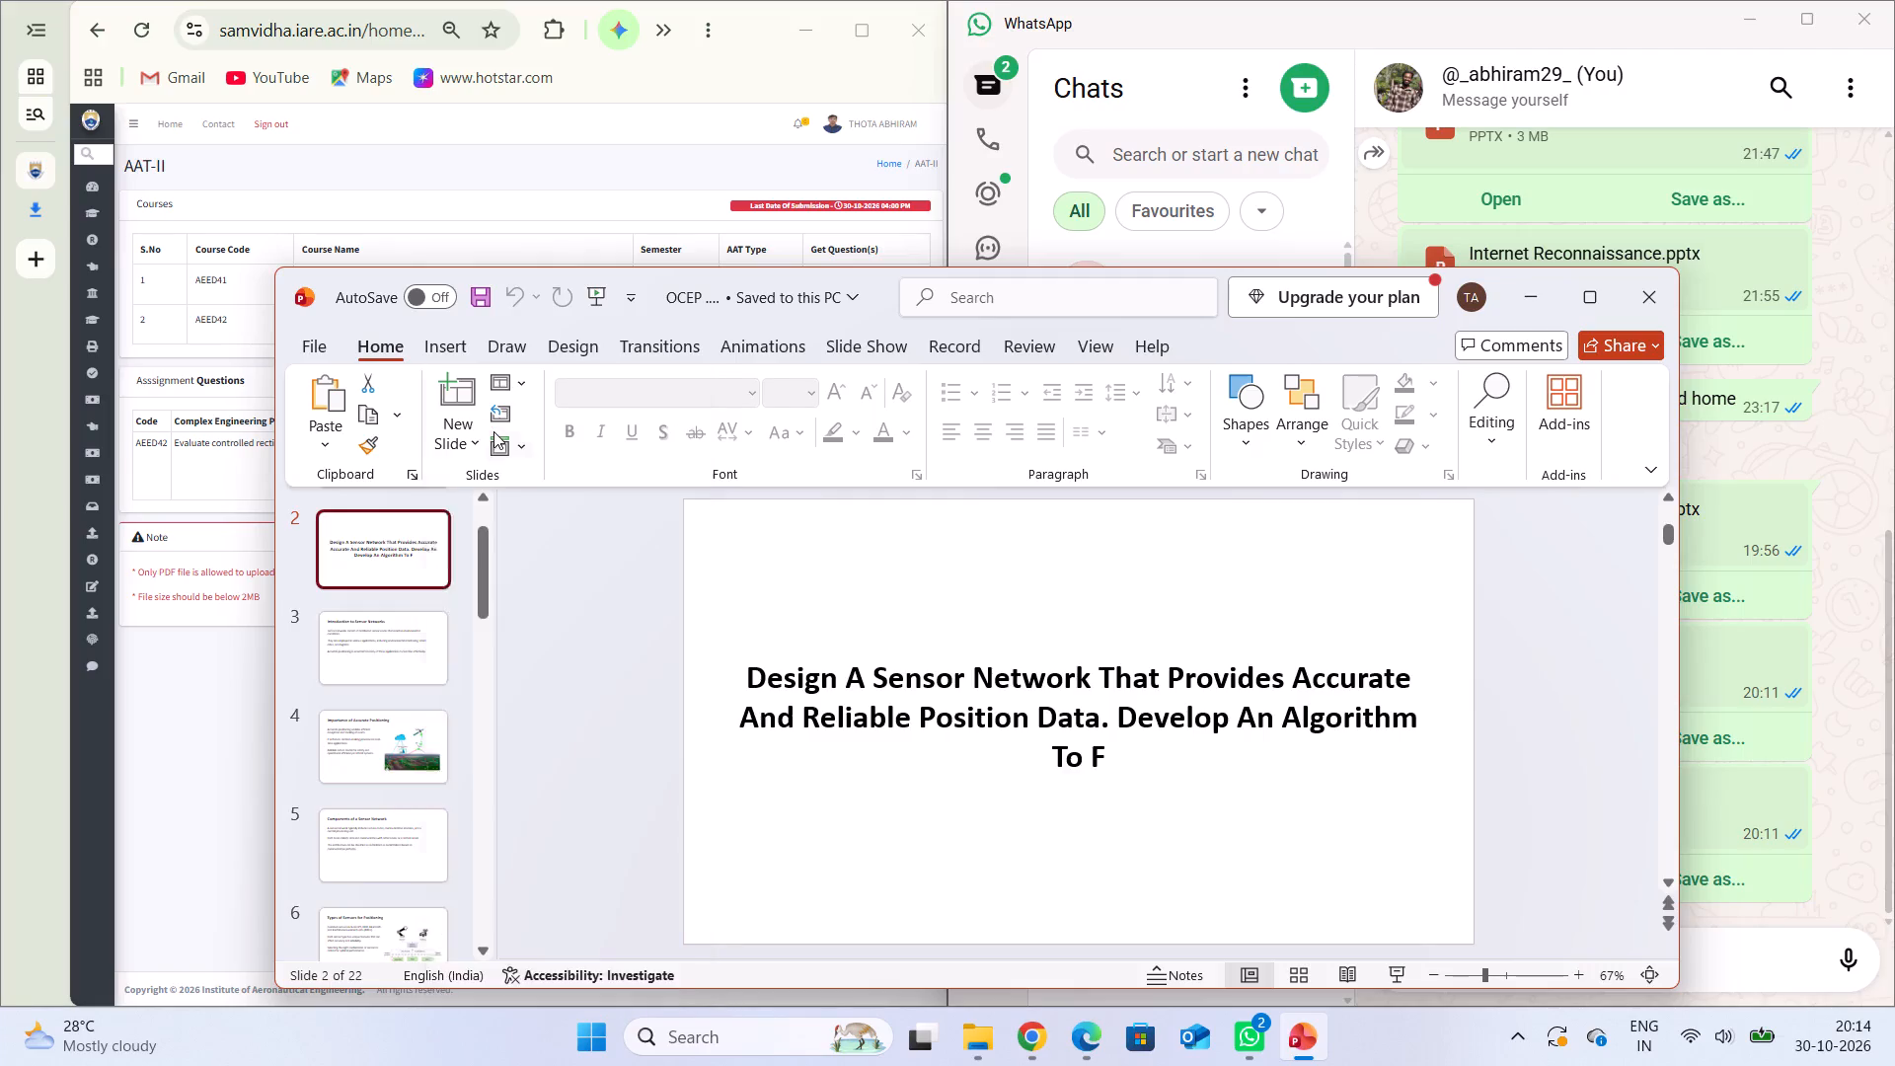
Save the presentation as "OCEP .AAT2" in the personal OneDrive Documents folder and dismiss the automatic saving notice.
left_click(326, 343)
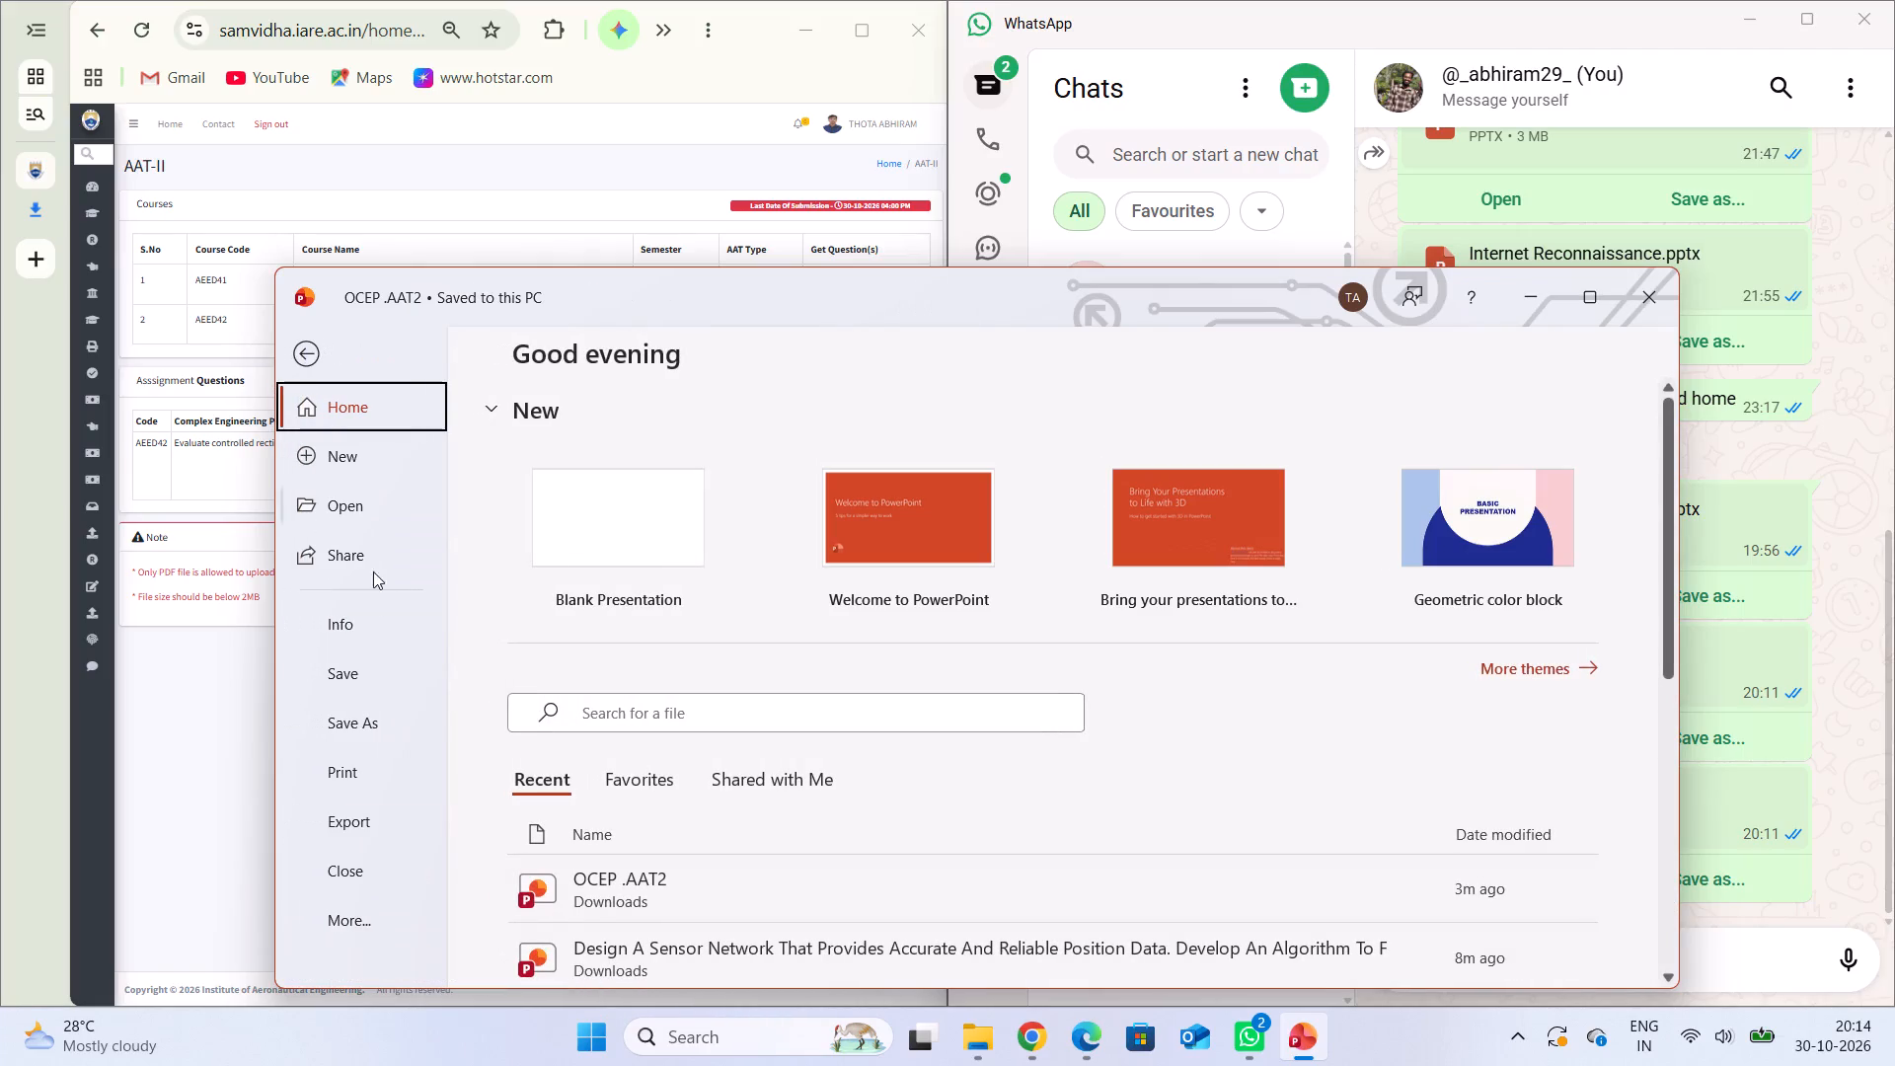
left_click(359, 722)
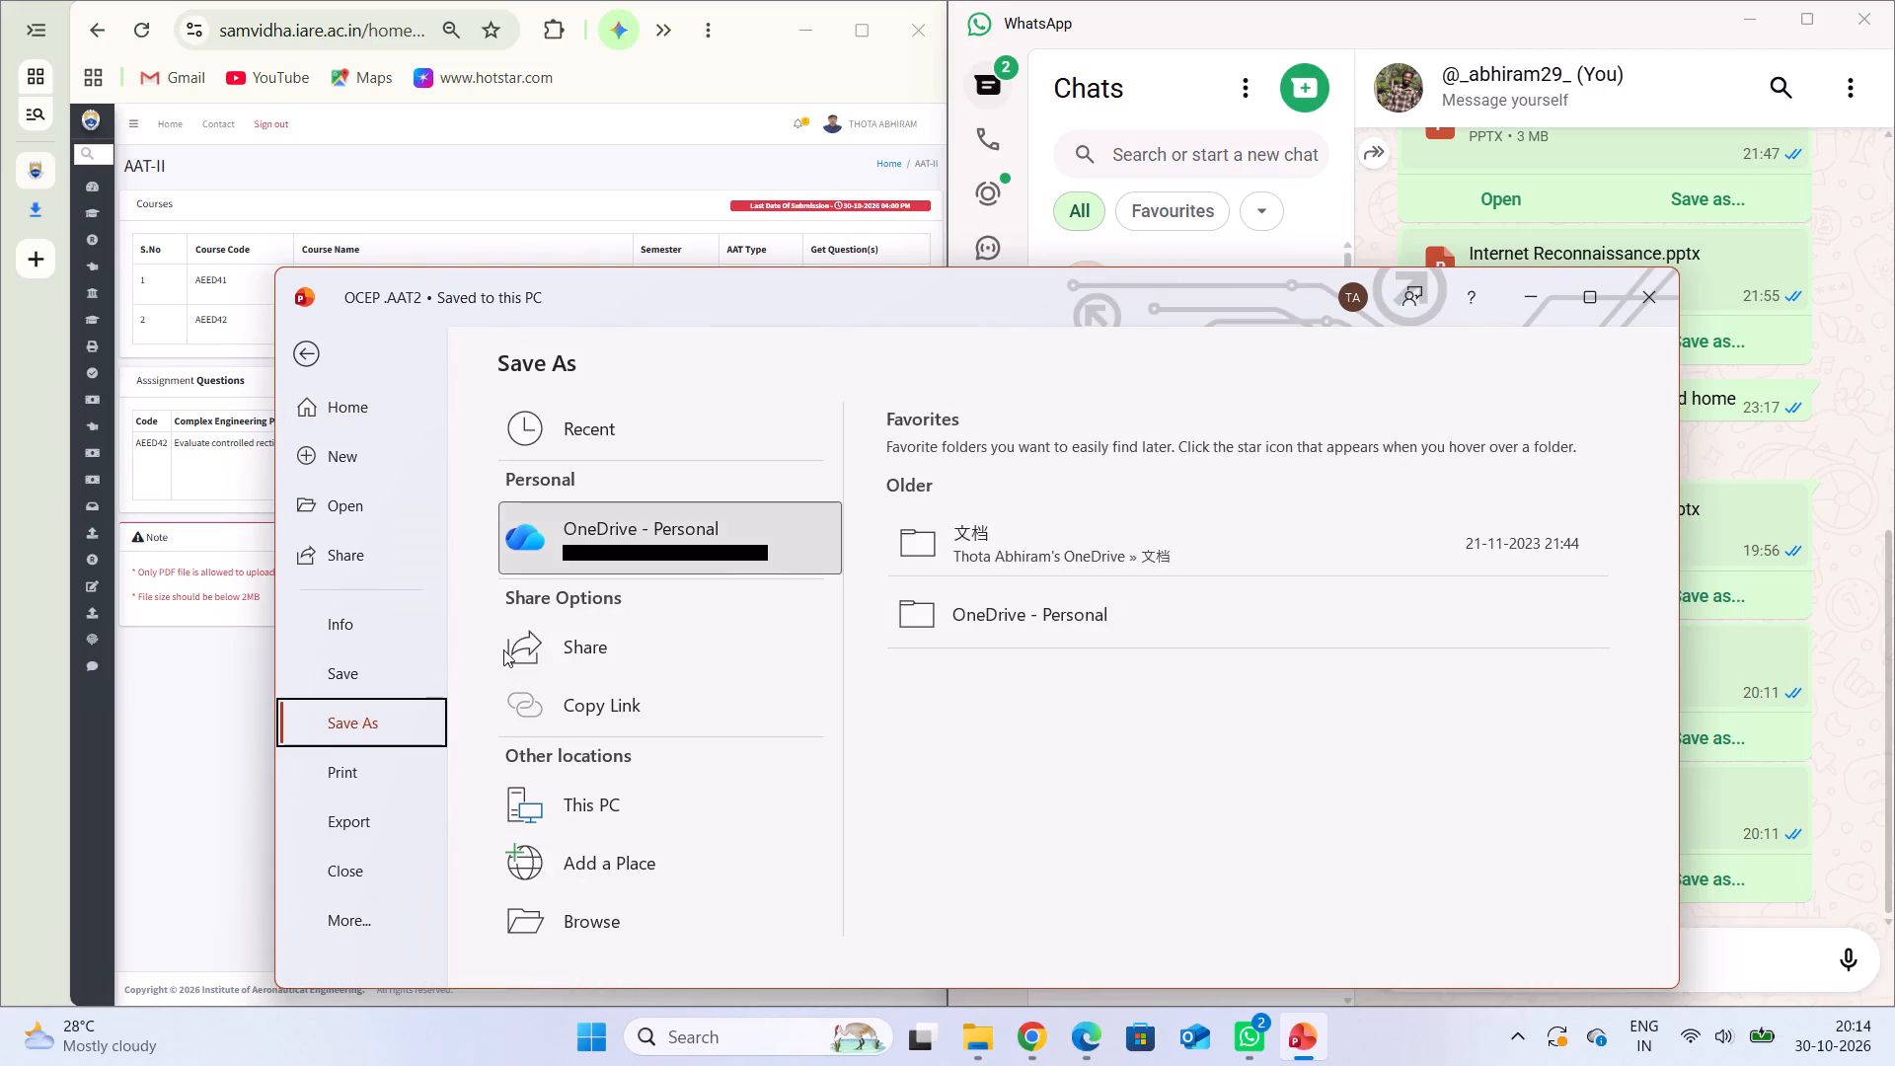
left_click(1020, 553)
left_click(1020, 553)
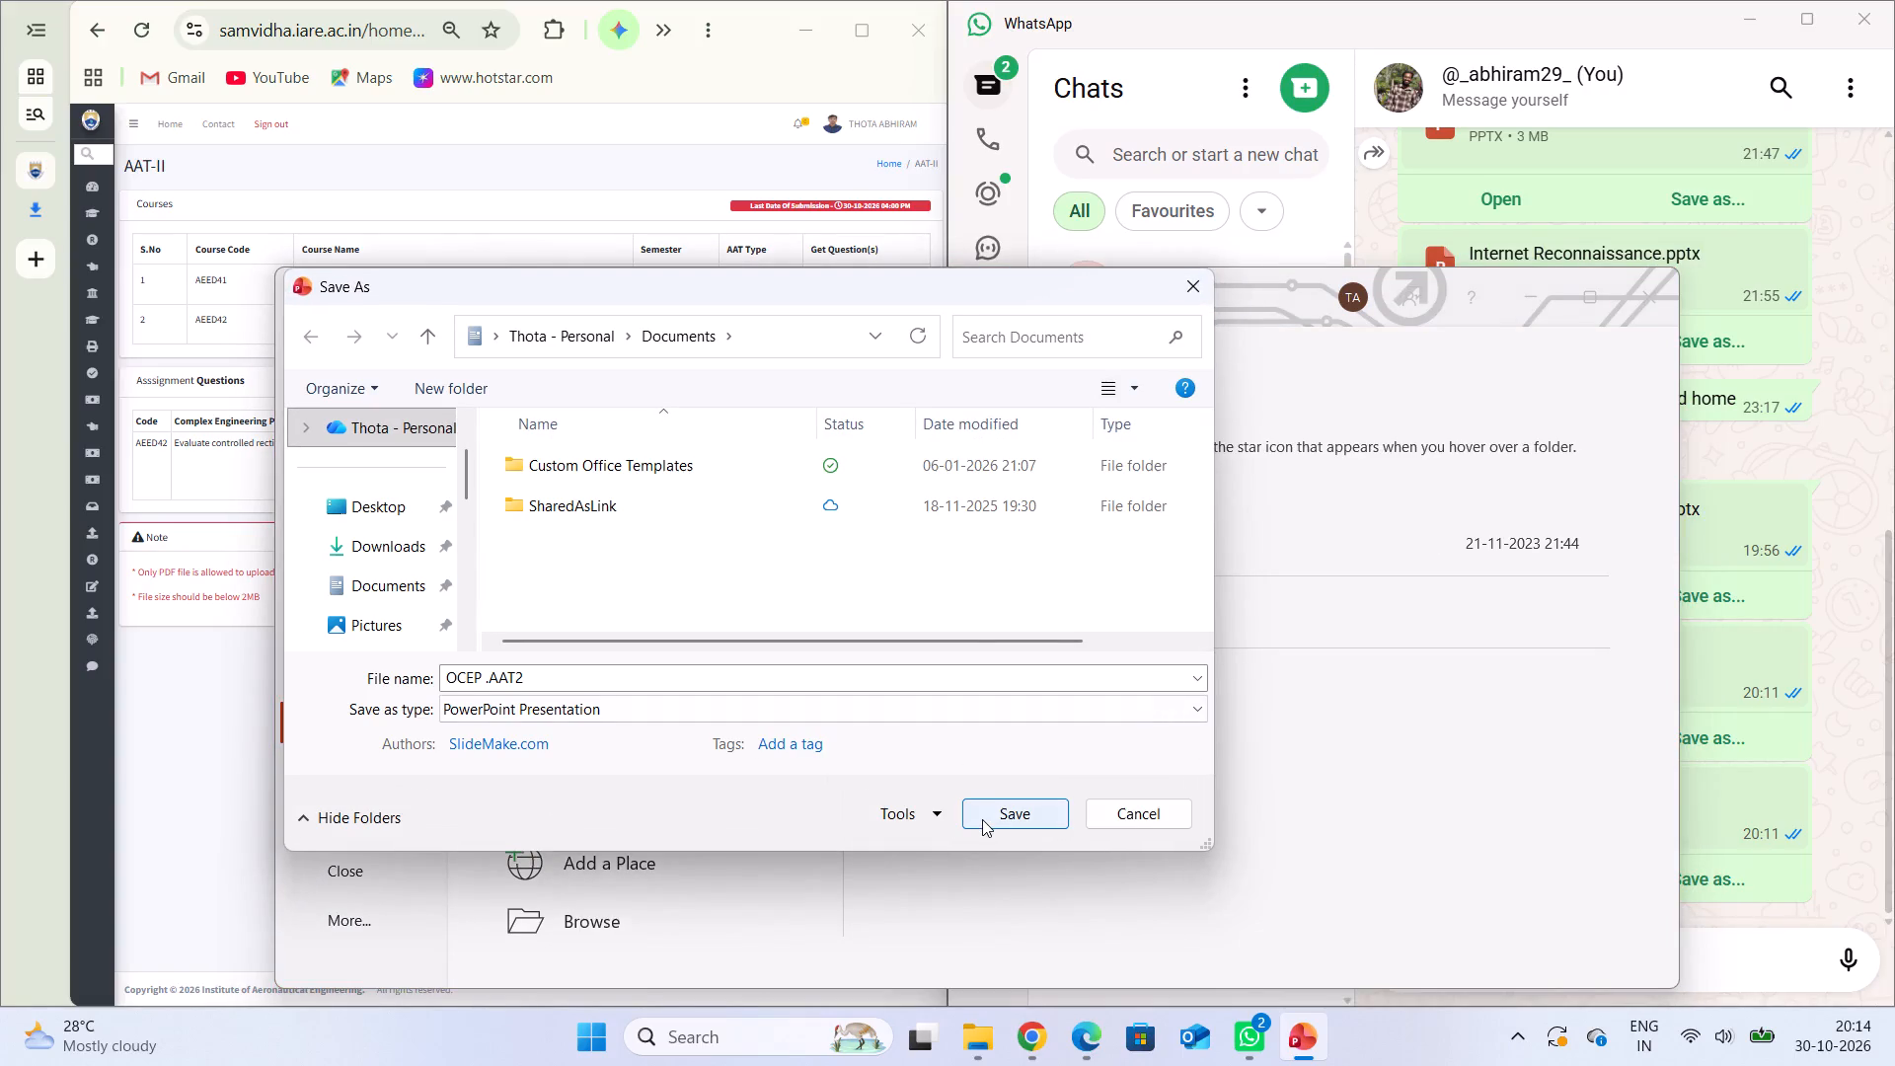
left_click(982, 819)
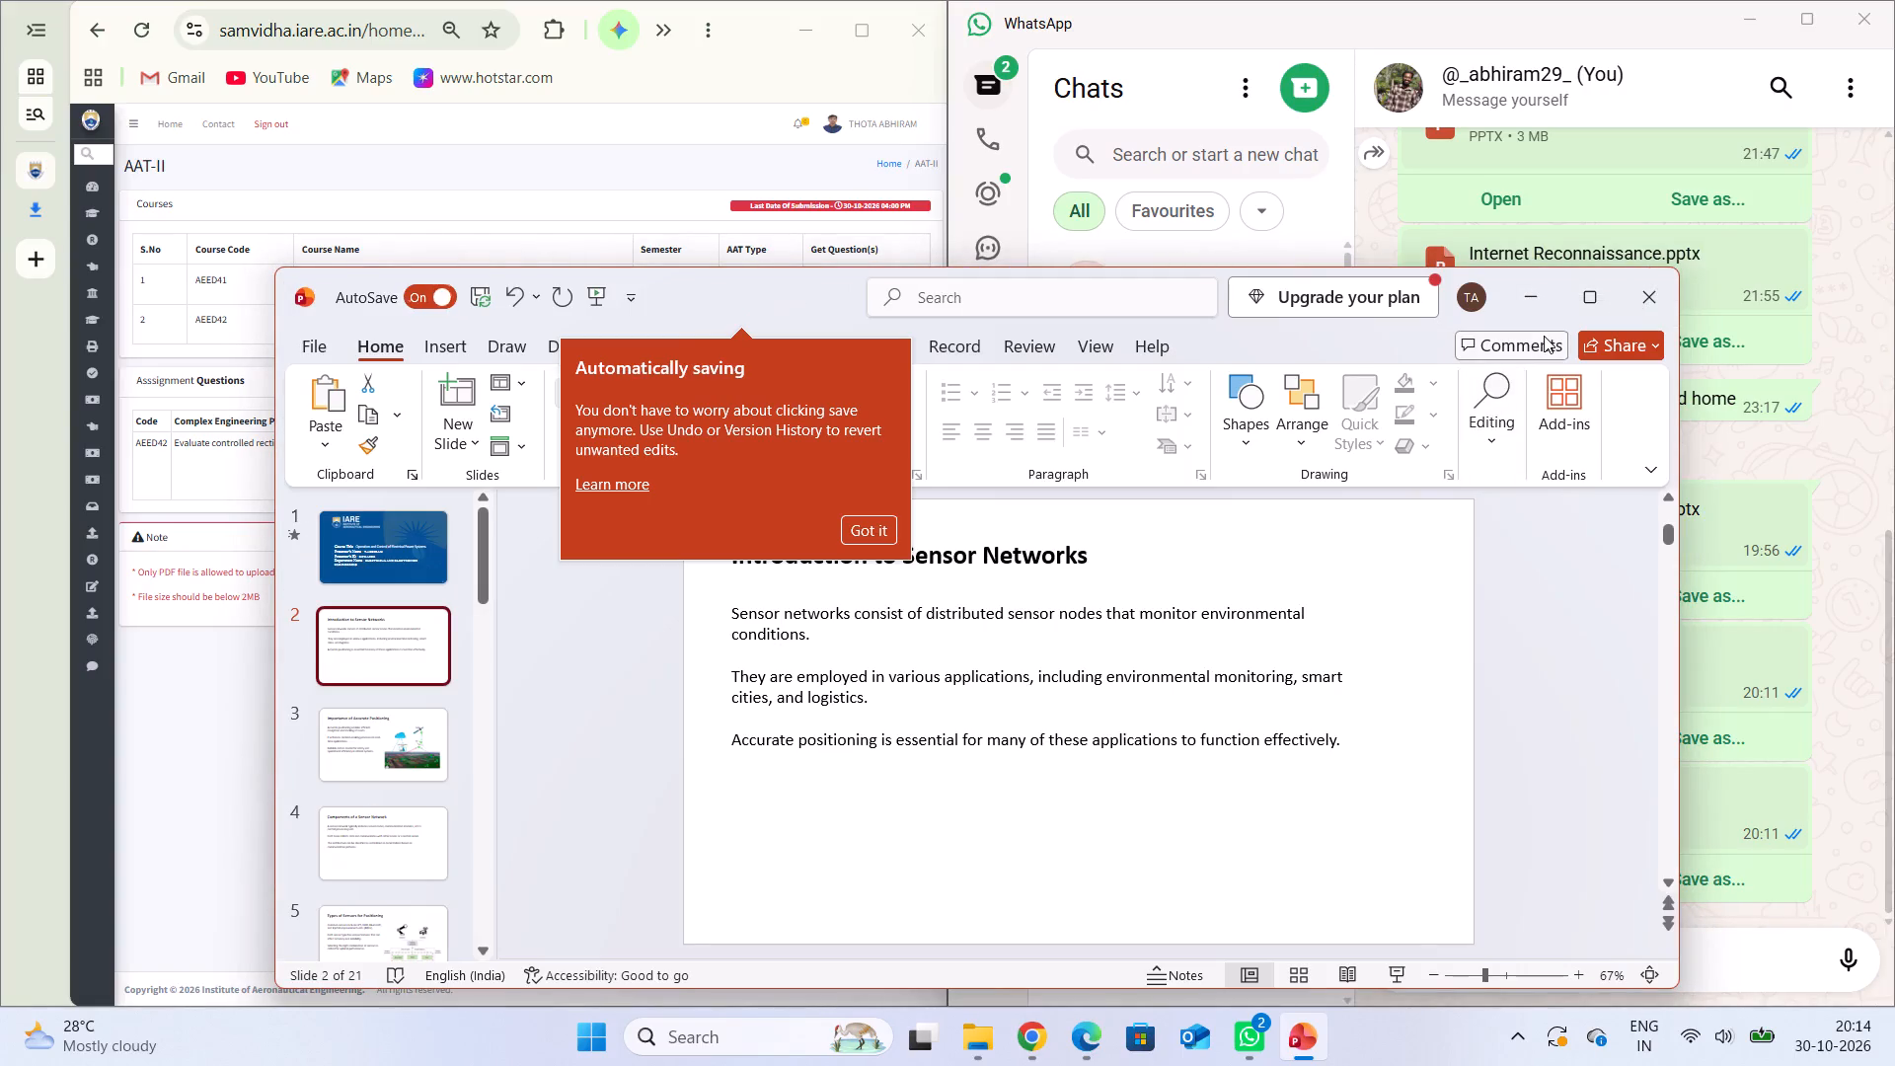
left_click(870, 520)
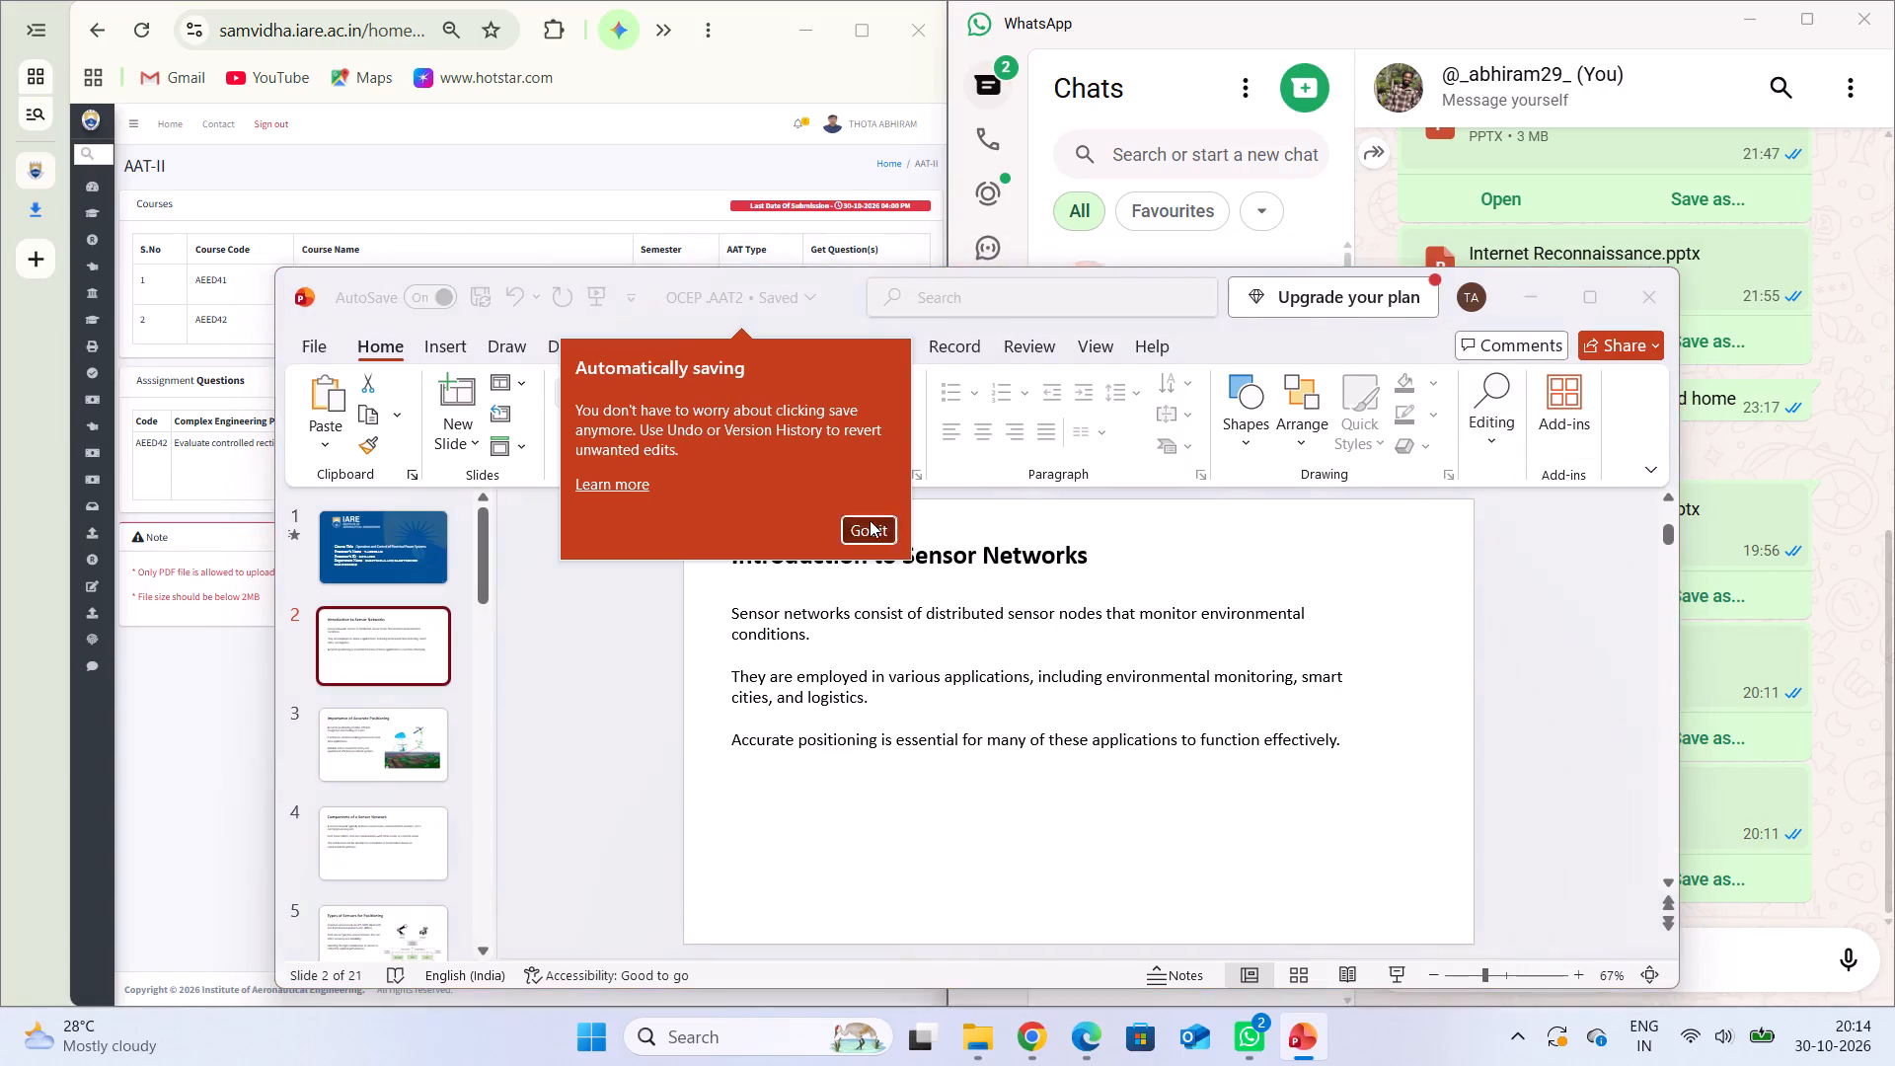
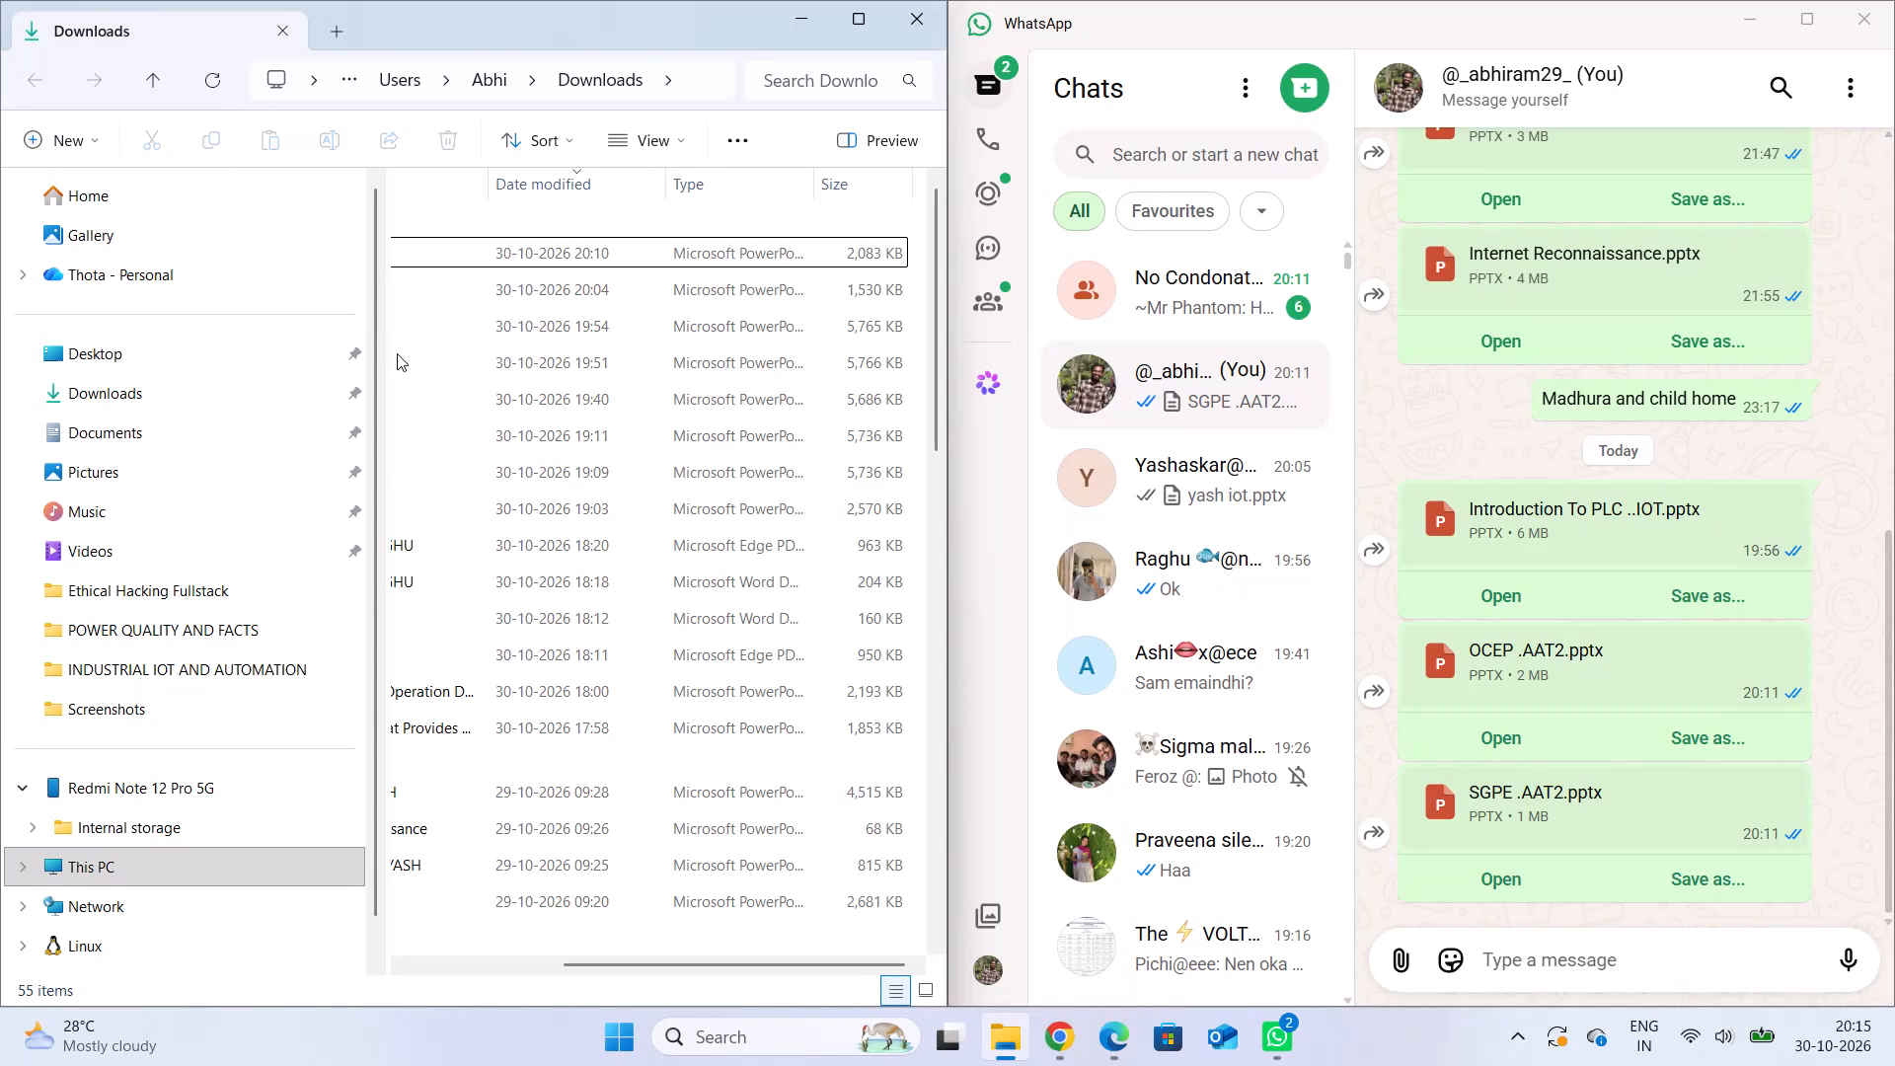
Open the SGPE .AAT2 presentation from Downloads, review its first few slides, and close it.
left_click(872, 20)
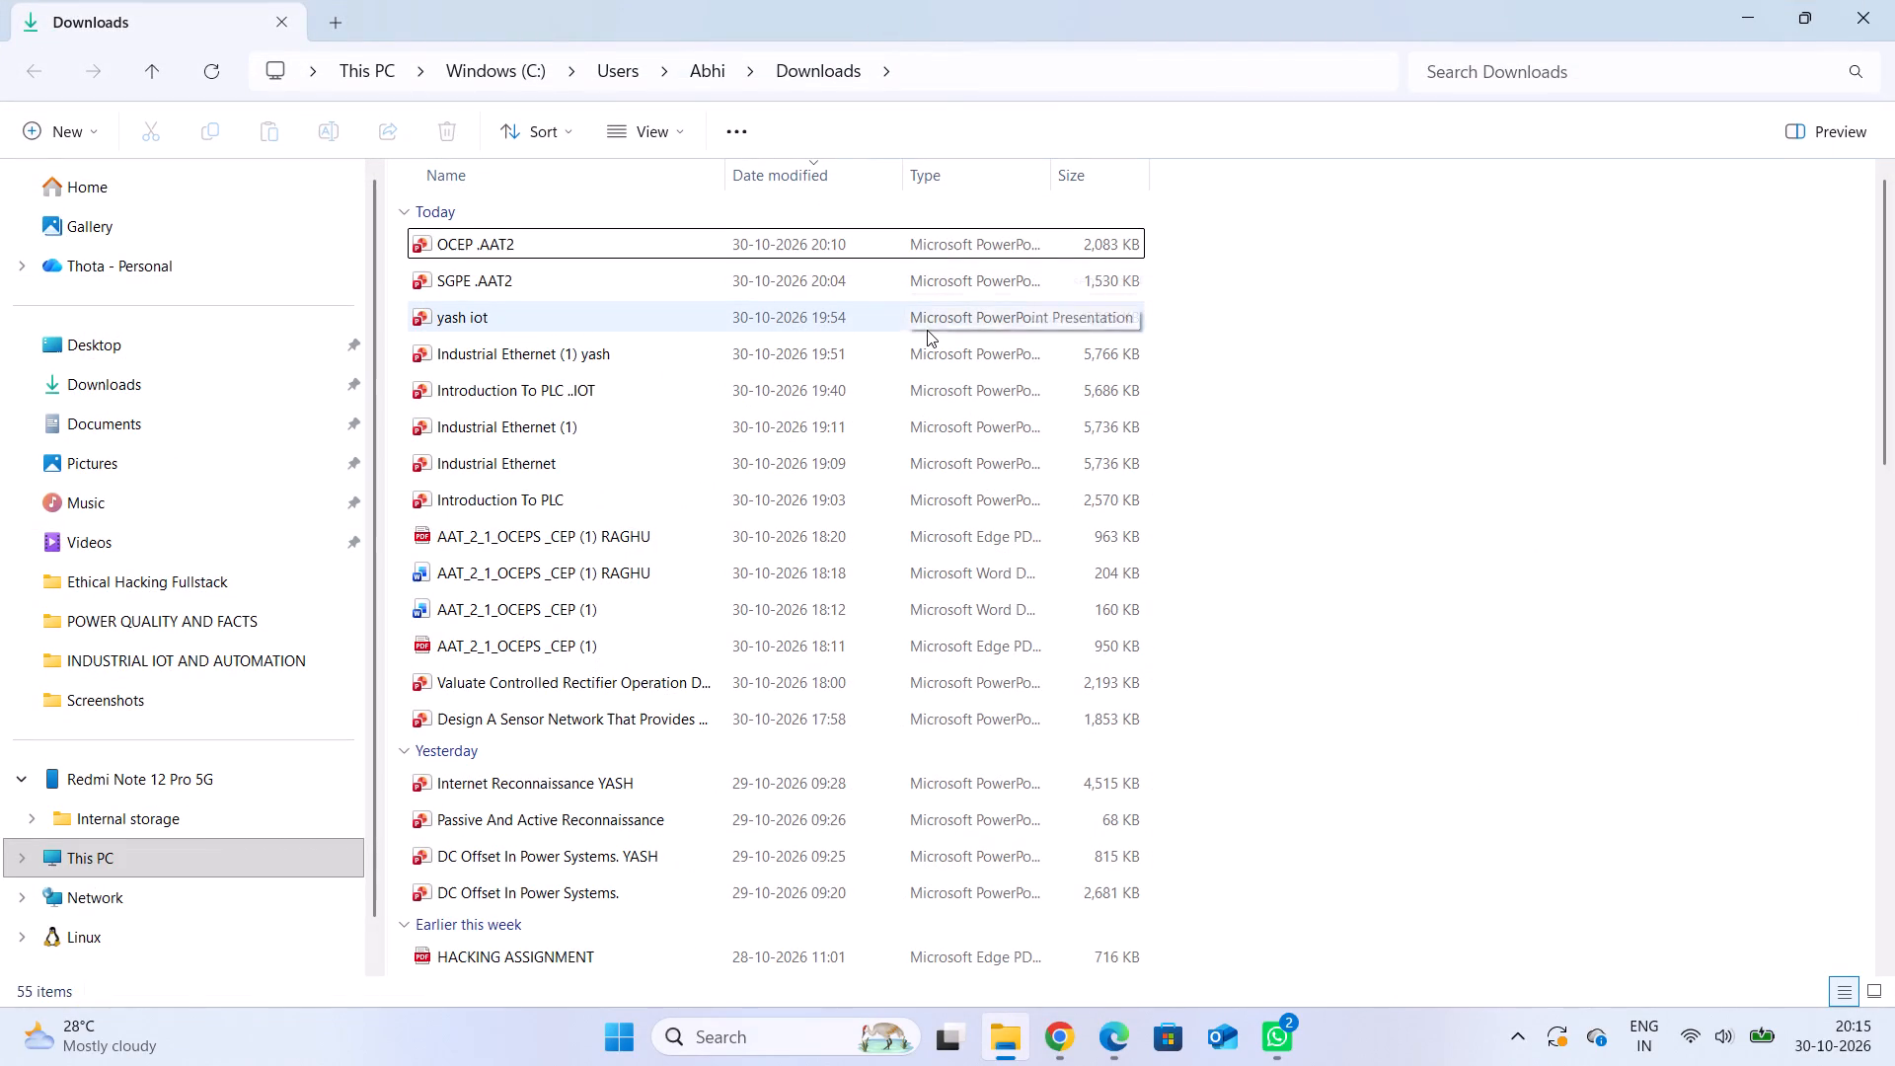
scroll(927, 330, "up", 3)
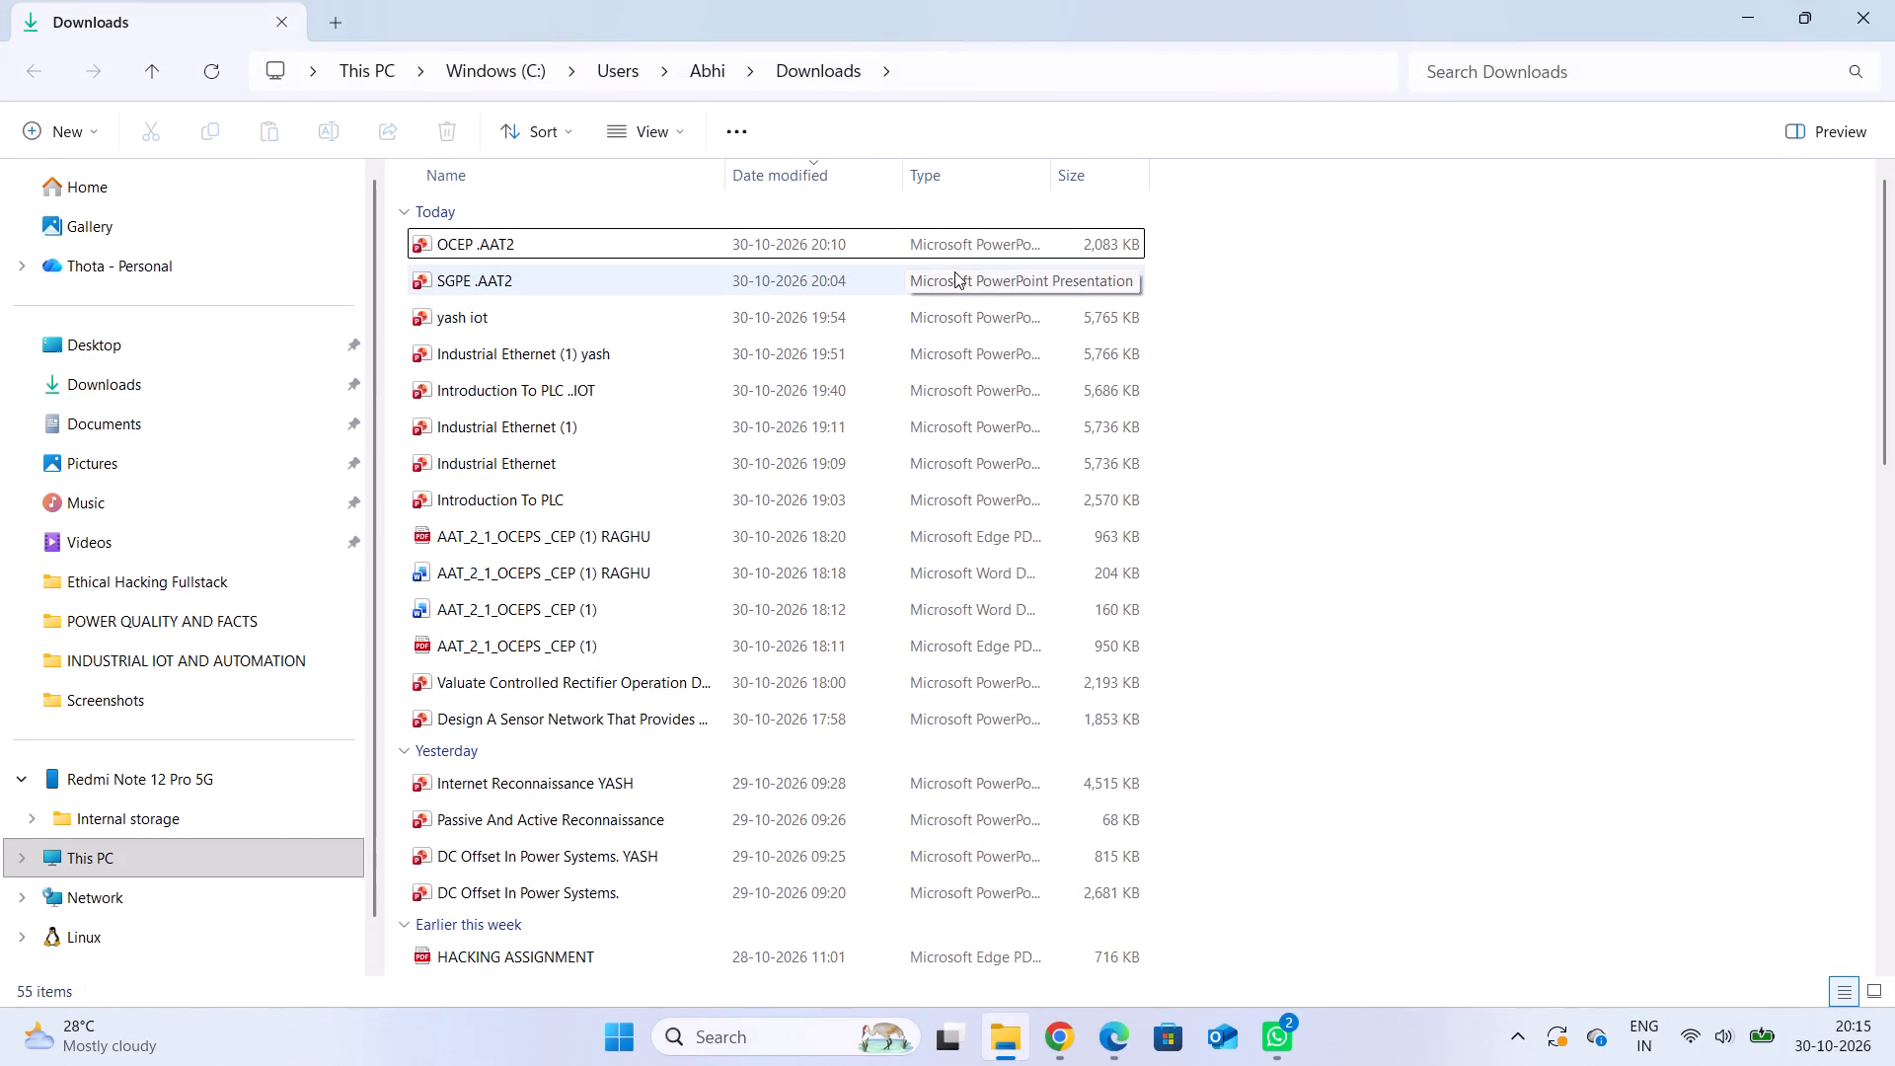
double_click(954, 271)
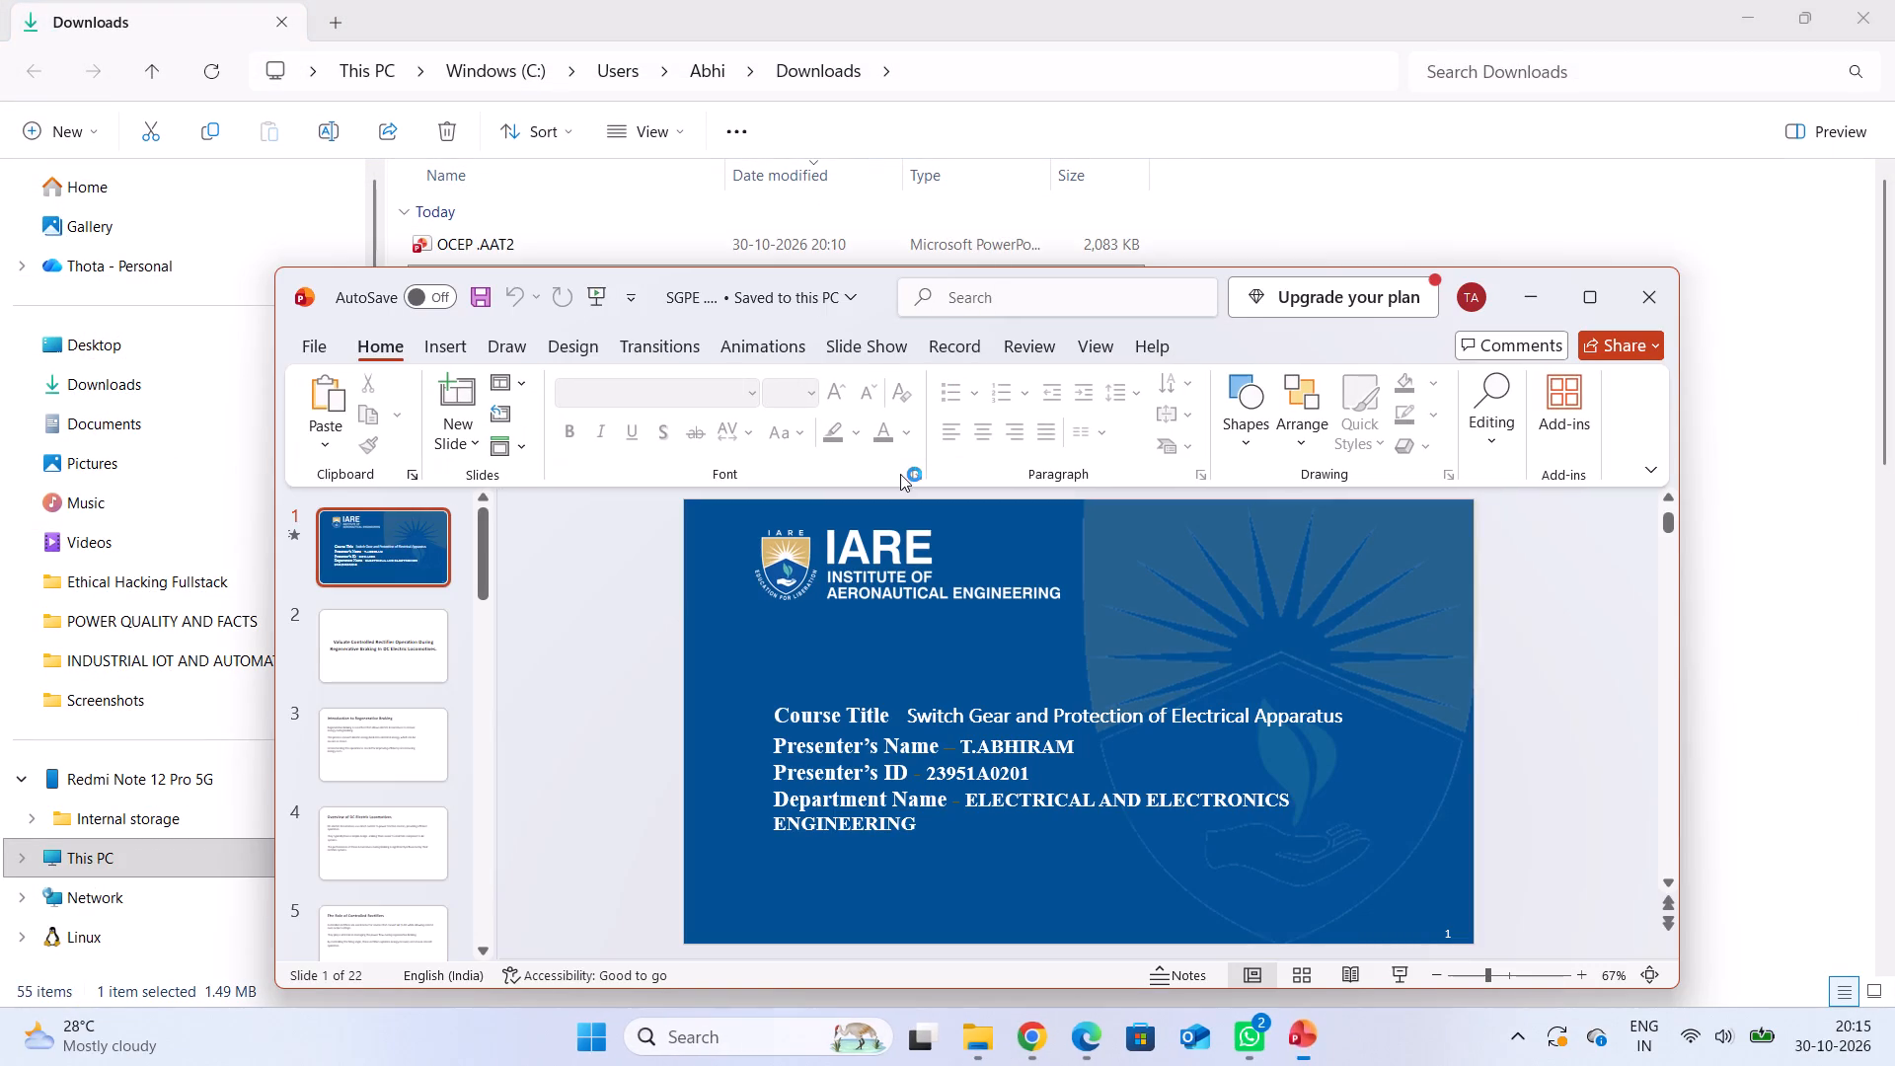
scroll(894, 584, "down", 2)
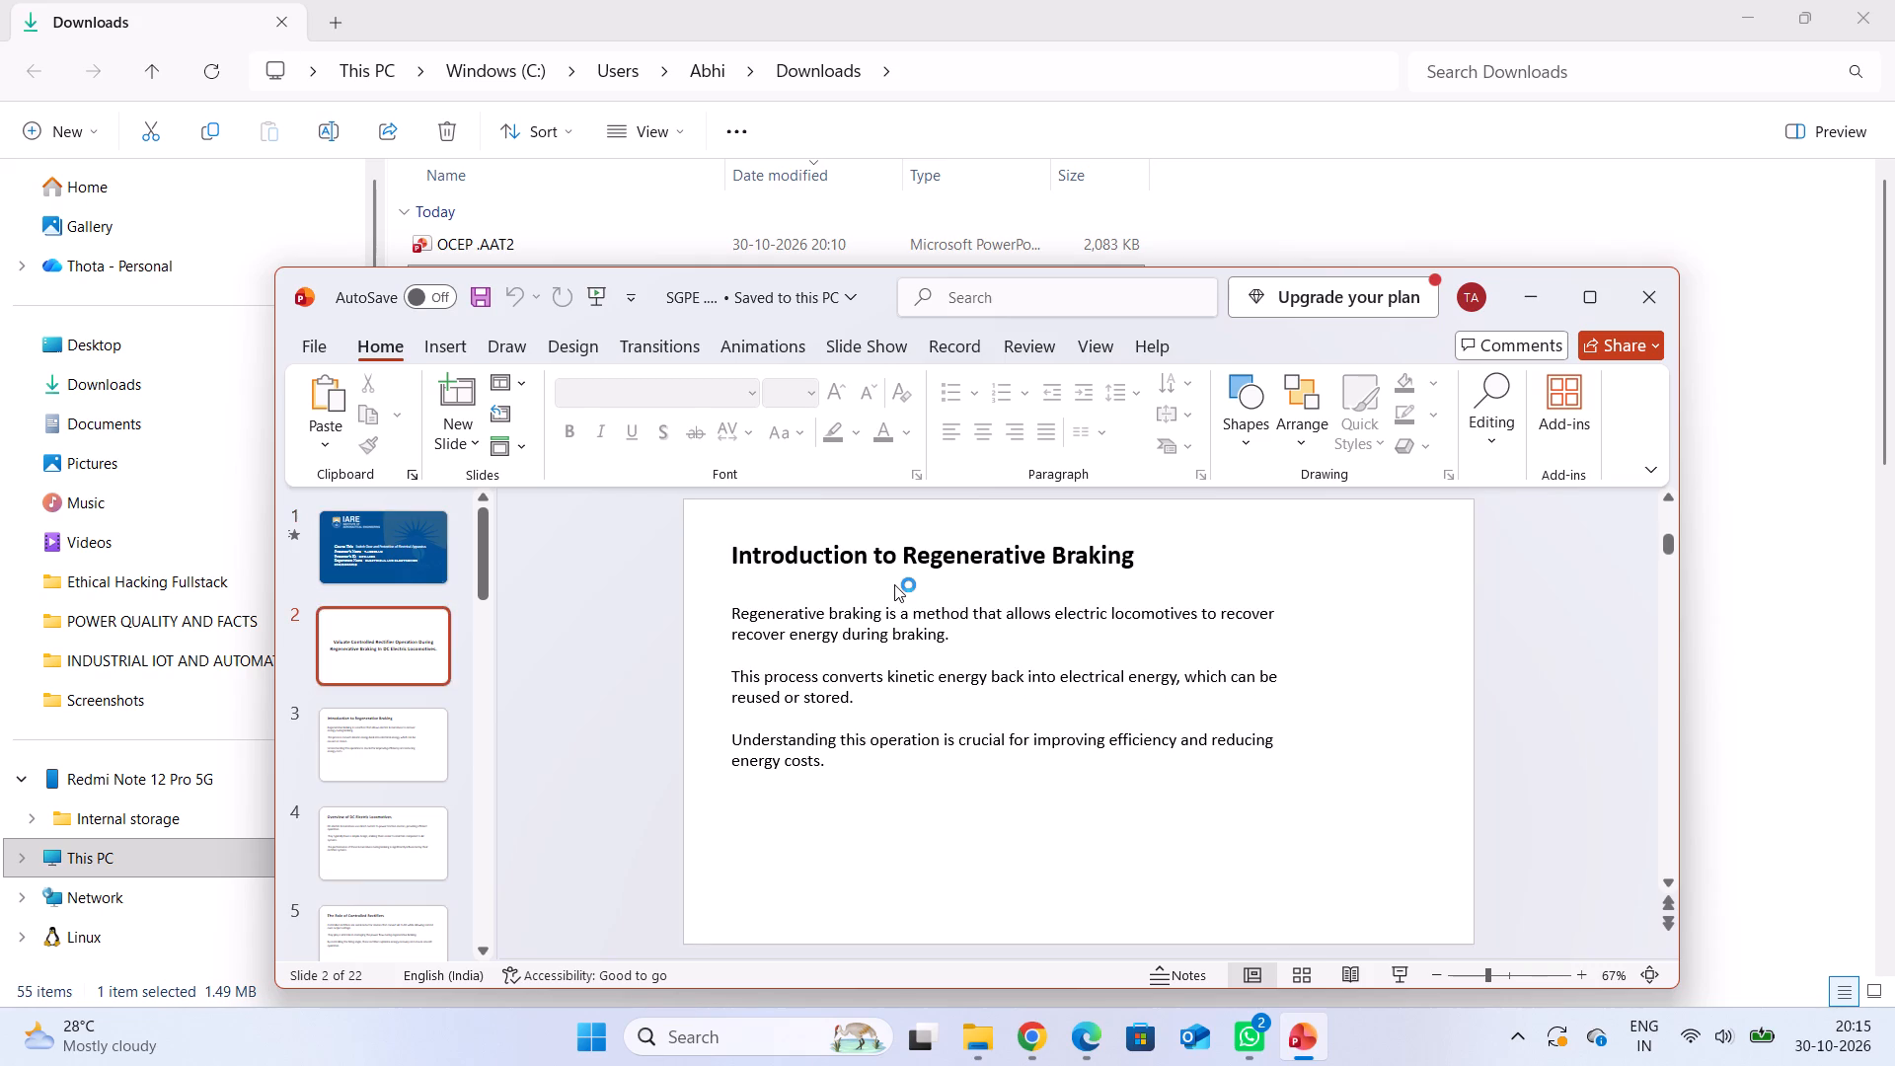
scroll(894, 584, "up", 1)
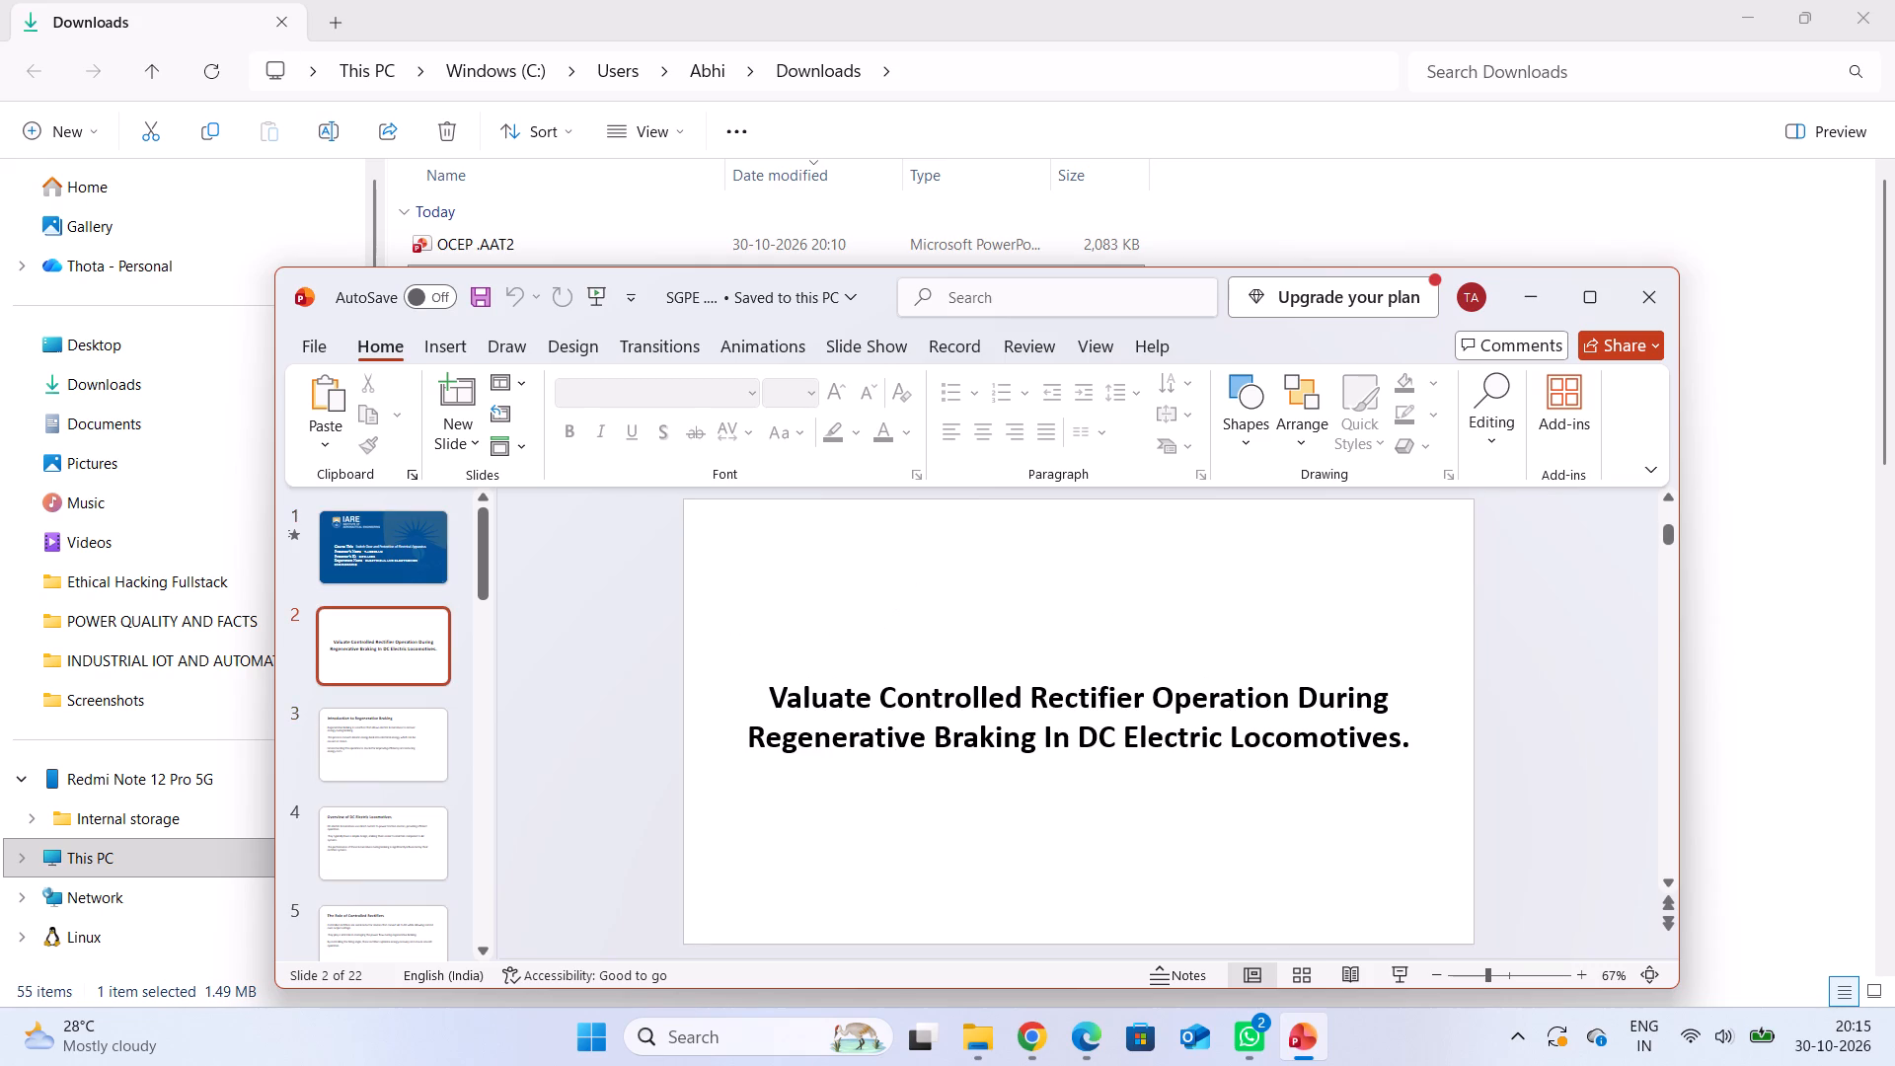
left_click(1630, 305)
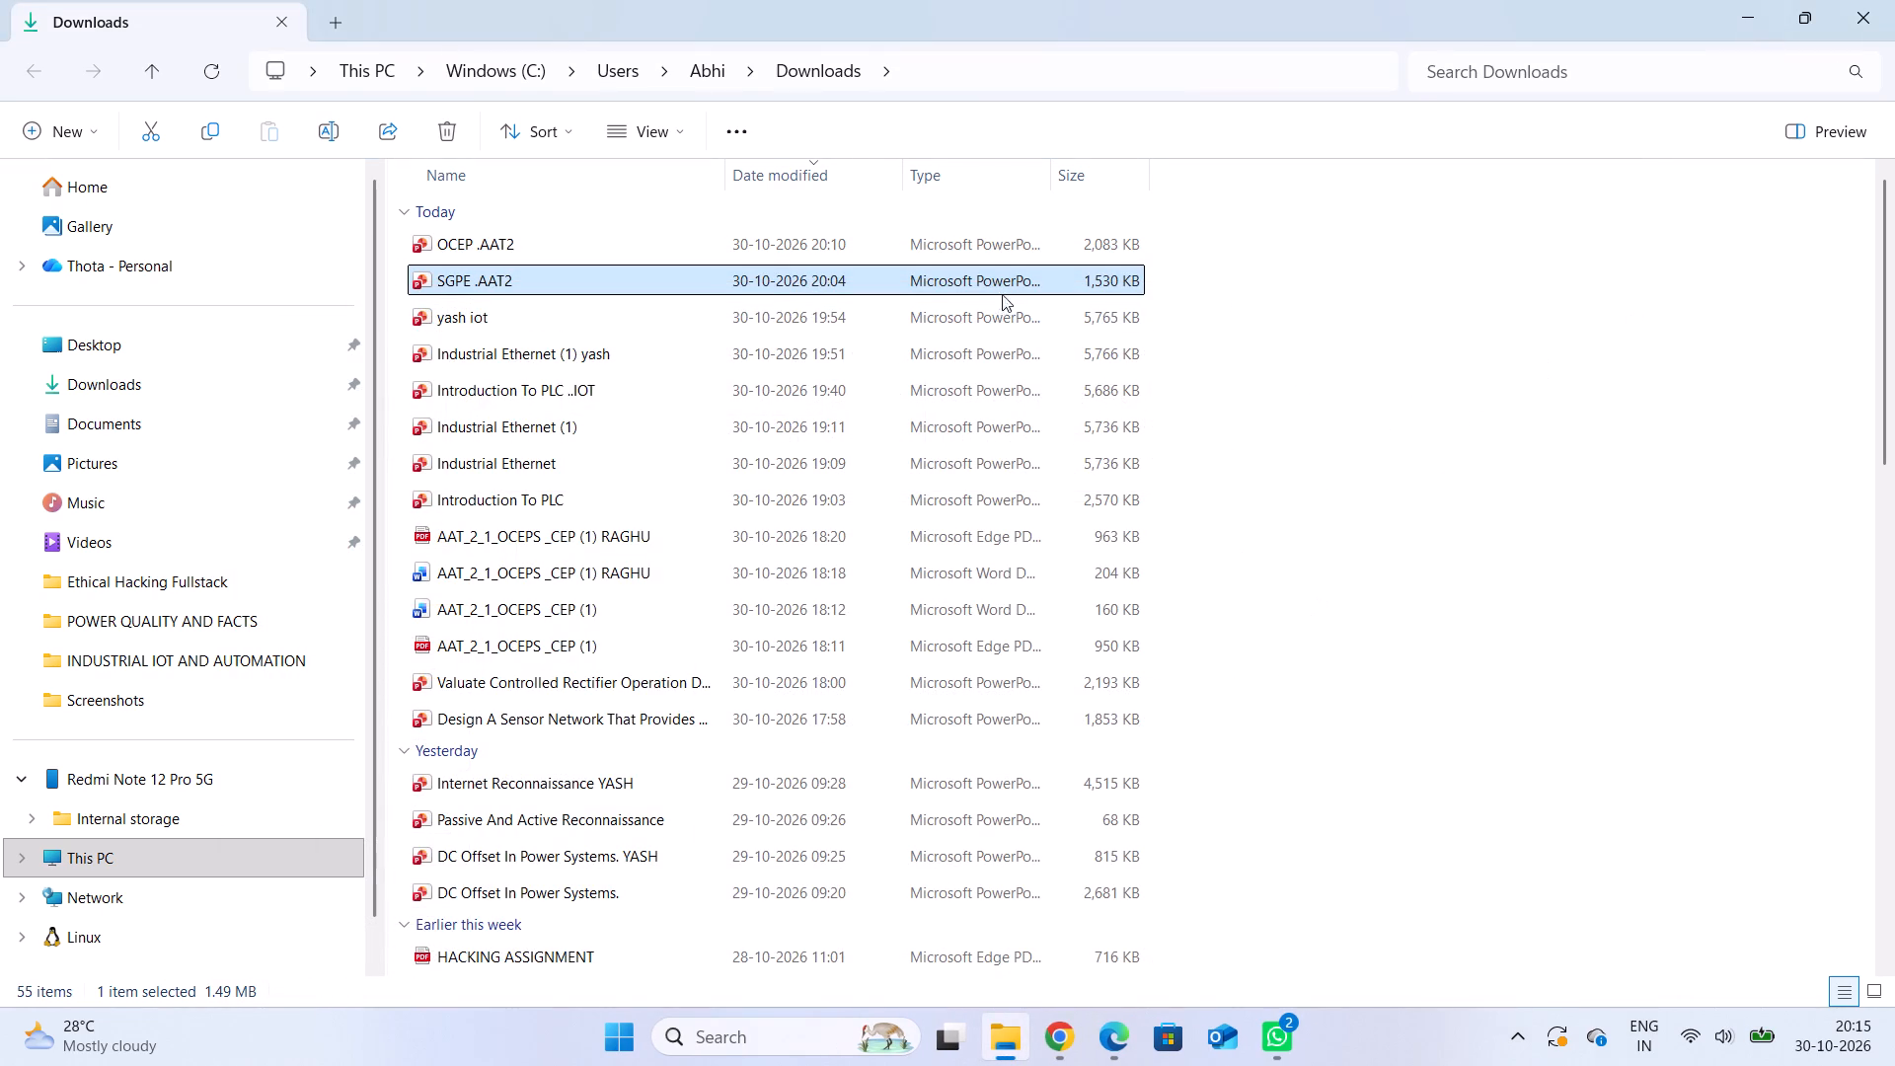
Open the OCEP .AAT2 presentation from Downloads and delete its second slide, titled "Design A Sensor Network That Provides Accurate And Reliable Position Data".
triple_click(1002, 250)
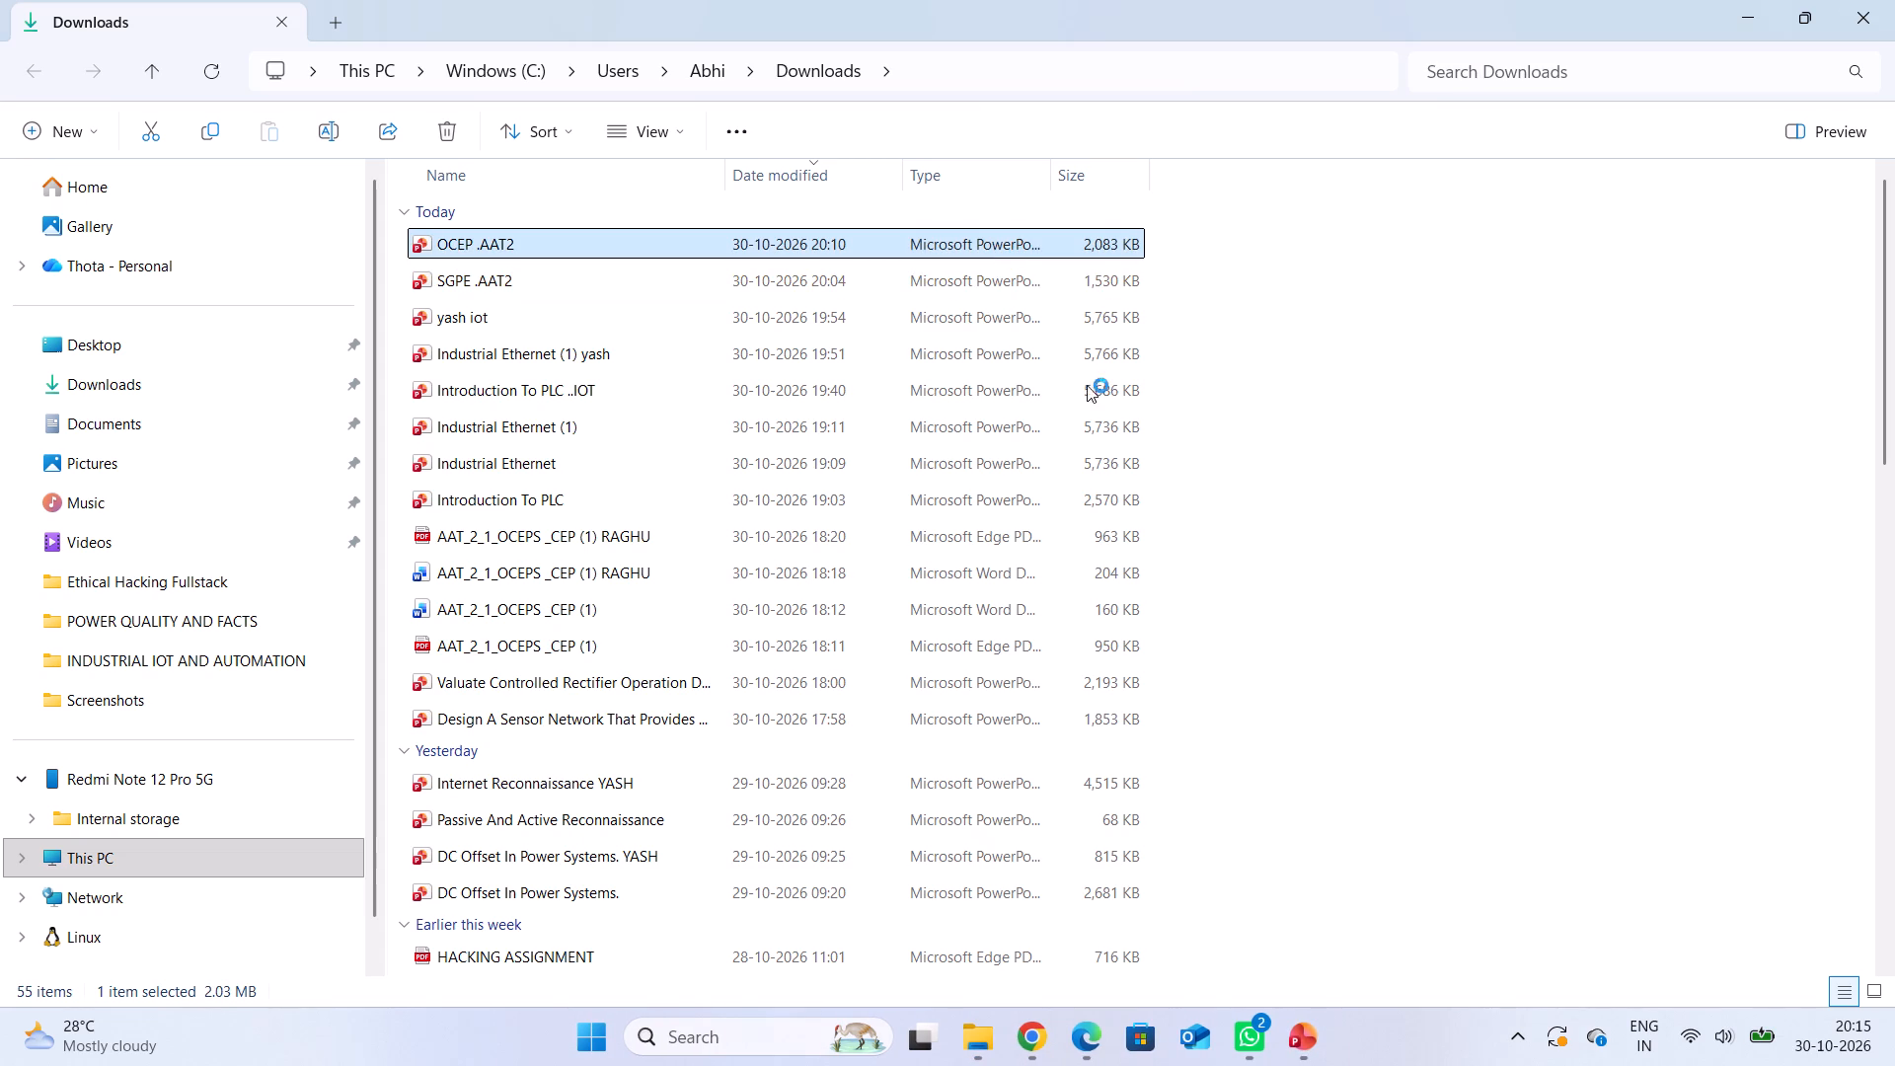
left_click(1302, 1031)
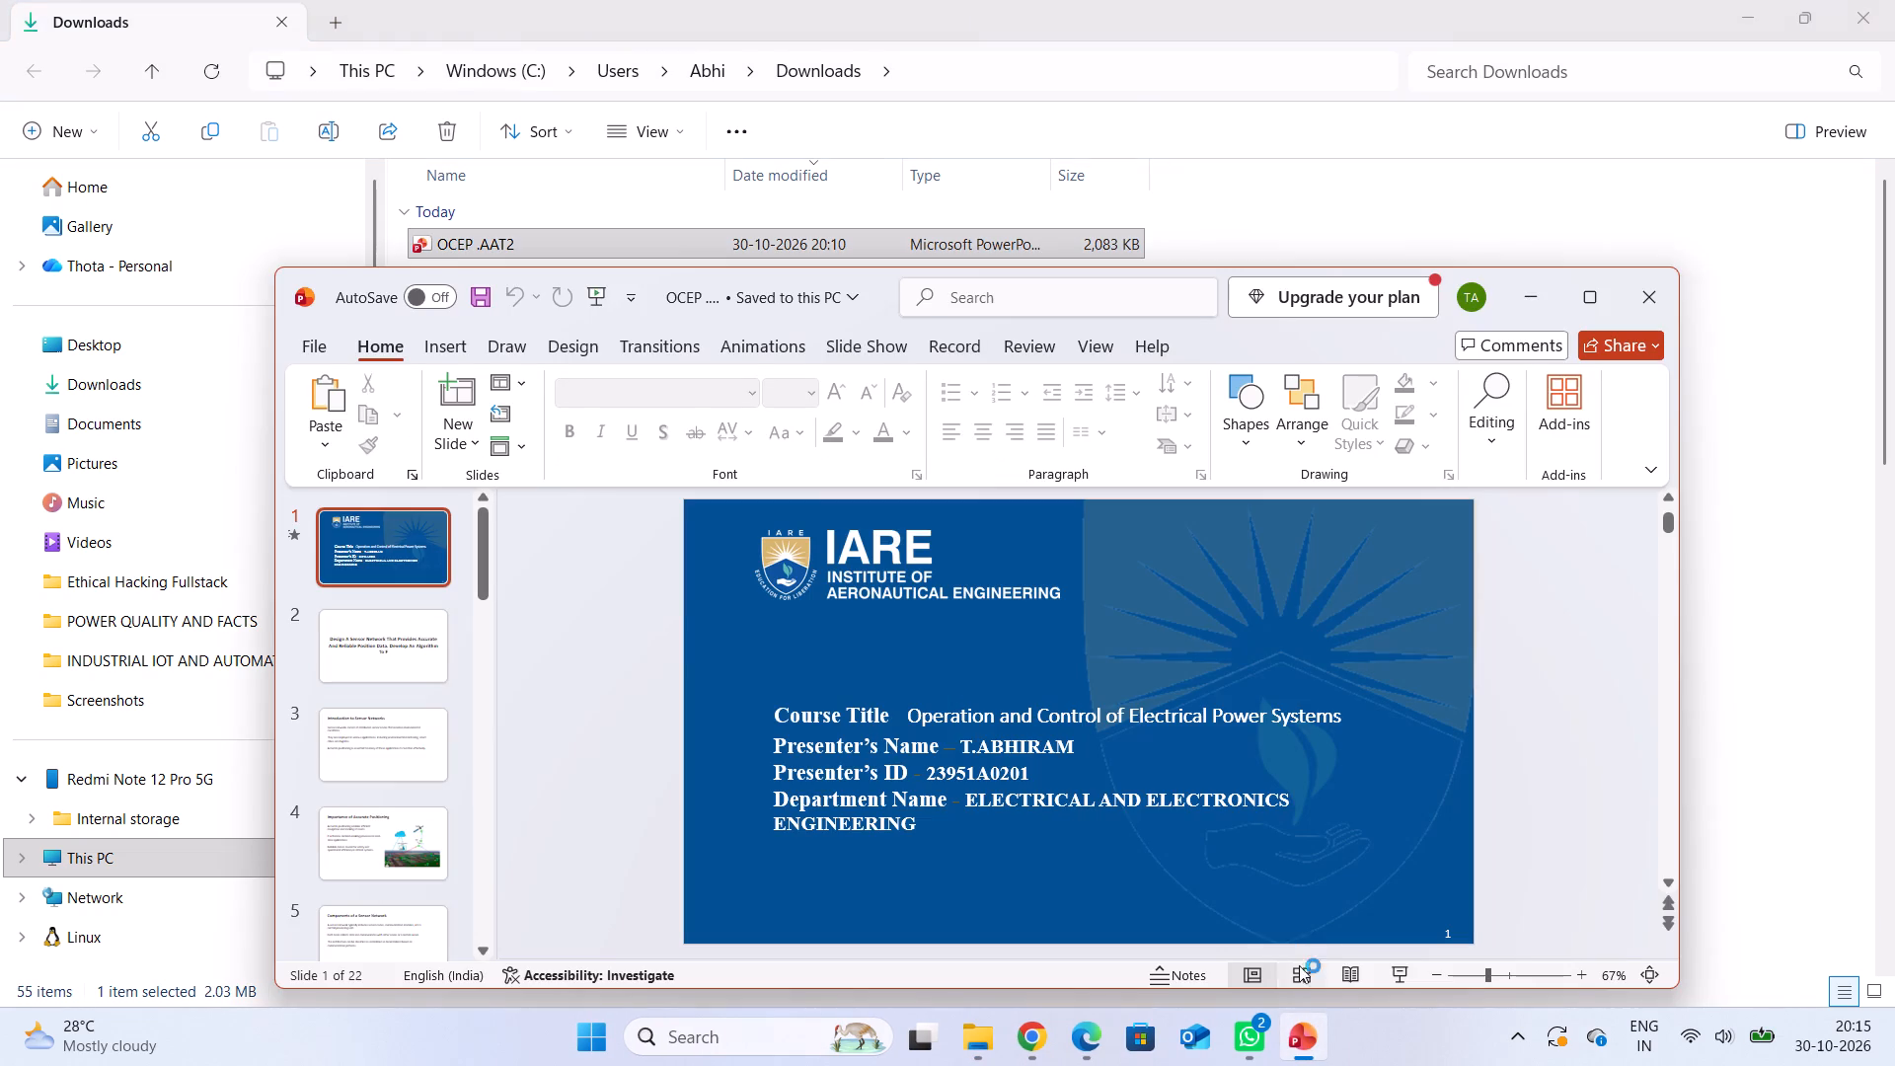
left_click(431, 649)
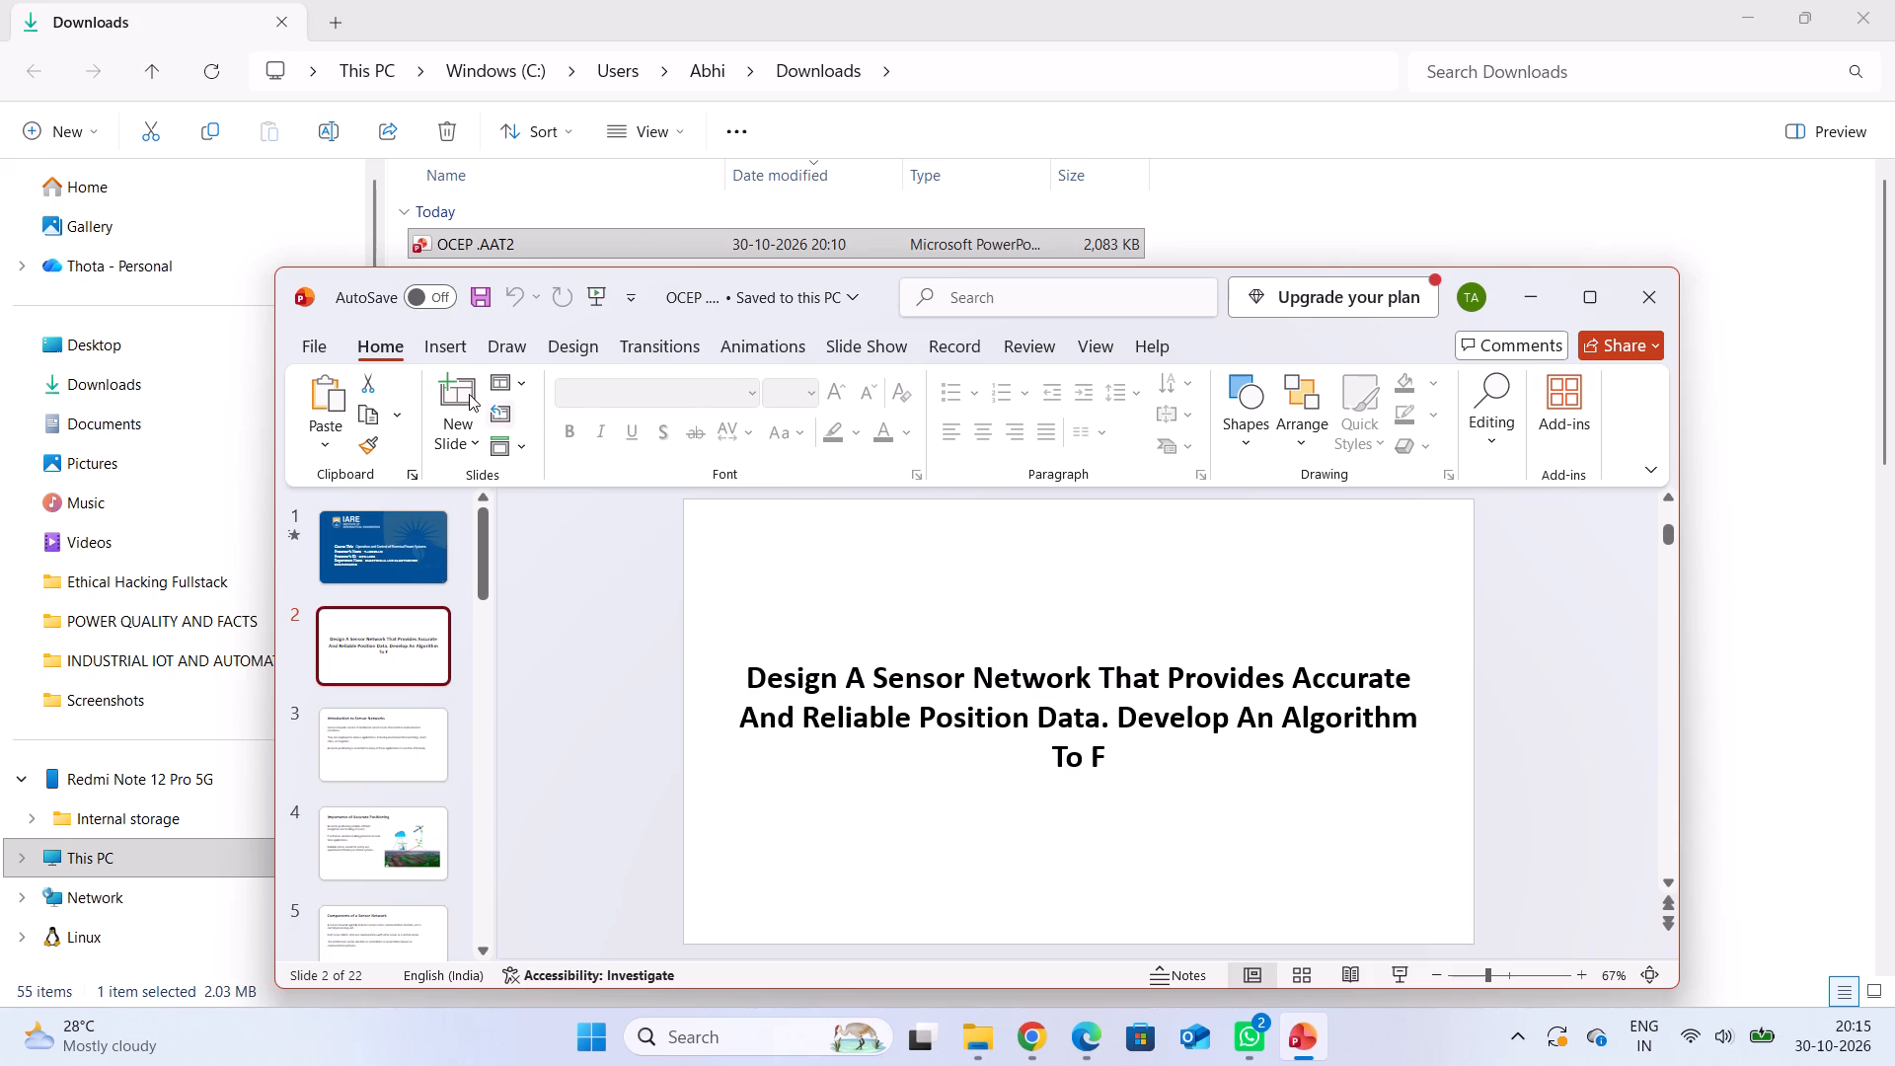
right_click(416, 636)
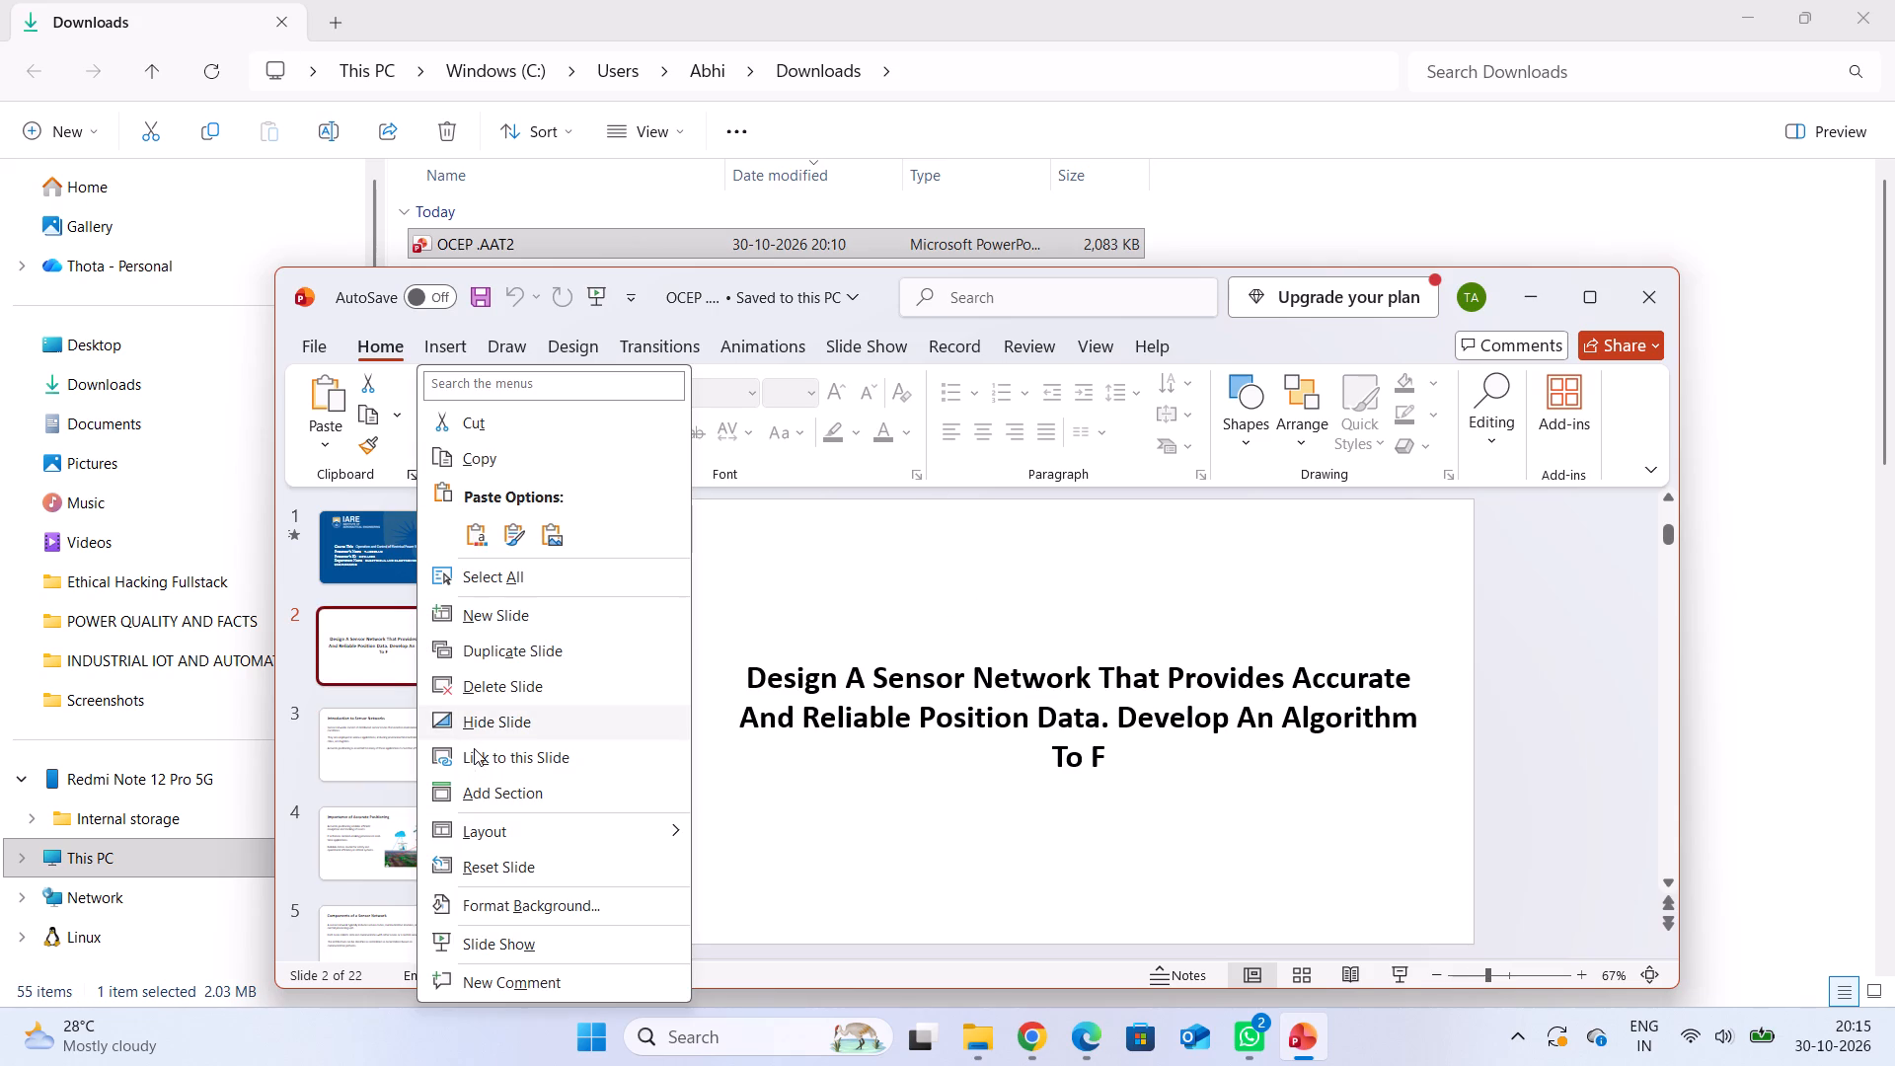
left_click(536, 688)
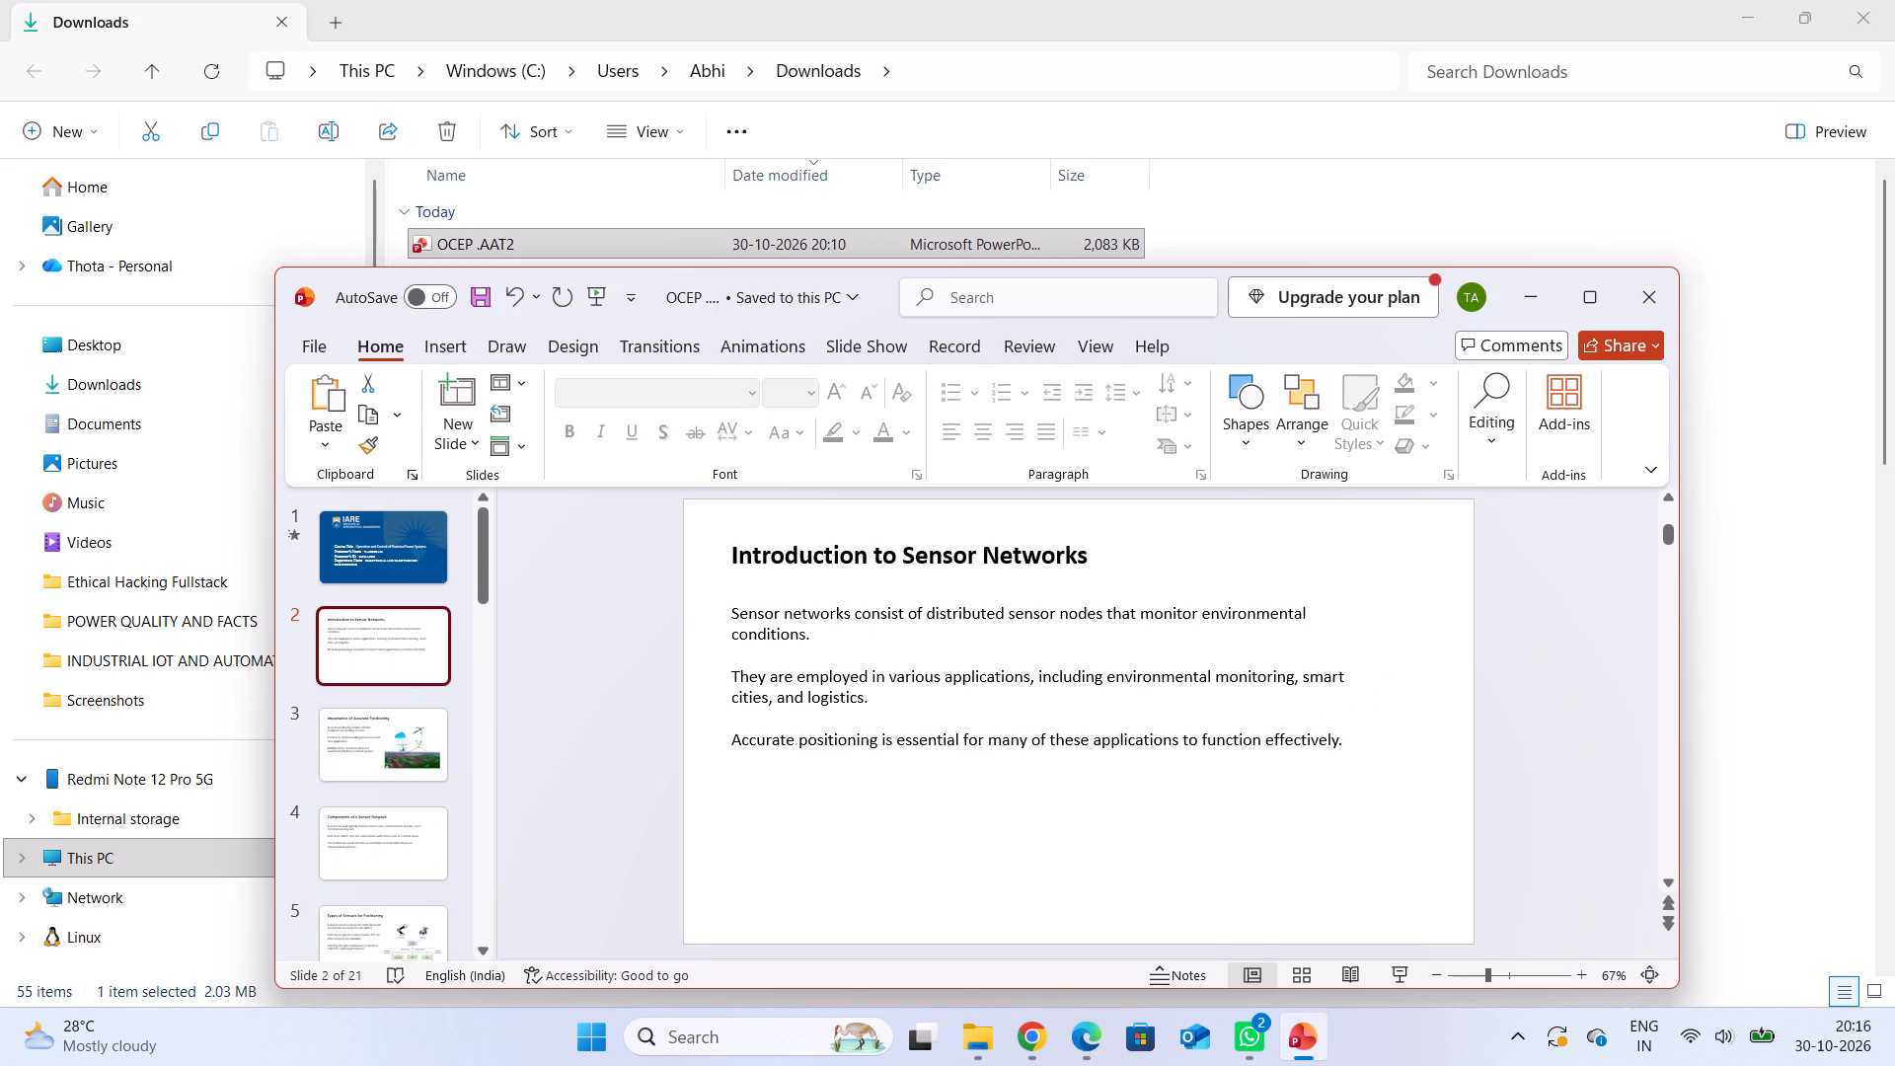
Save the presentation under the name "OCEP .AAT2" in the Downloads folder as a PowerPoint Presentation.
left_click(323, 350)
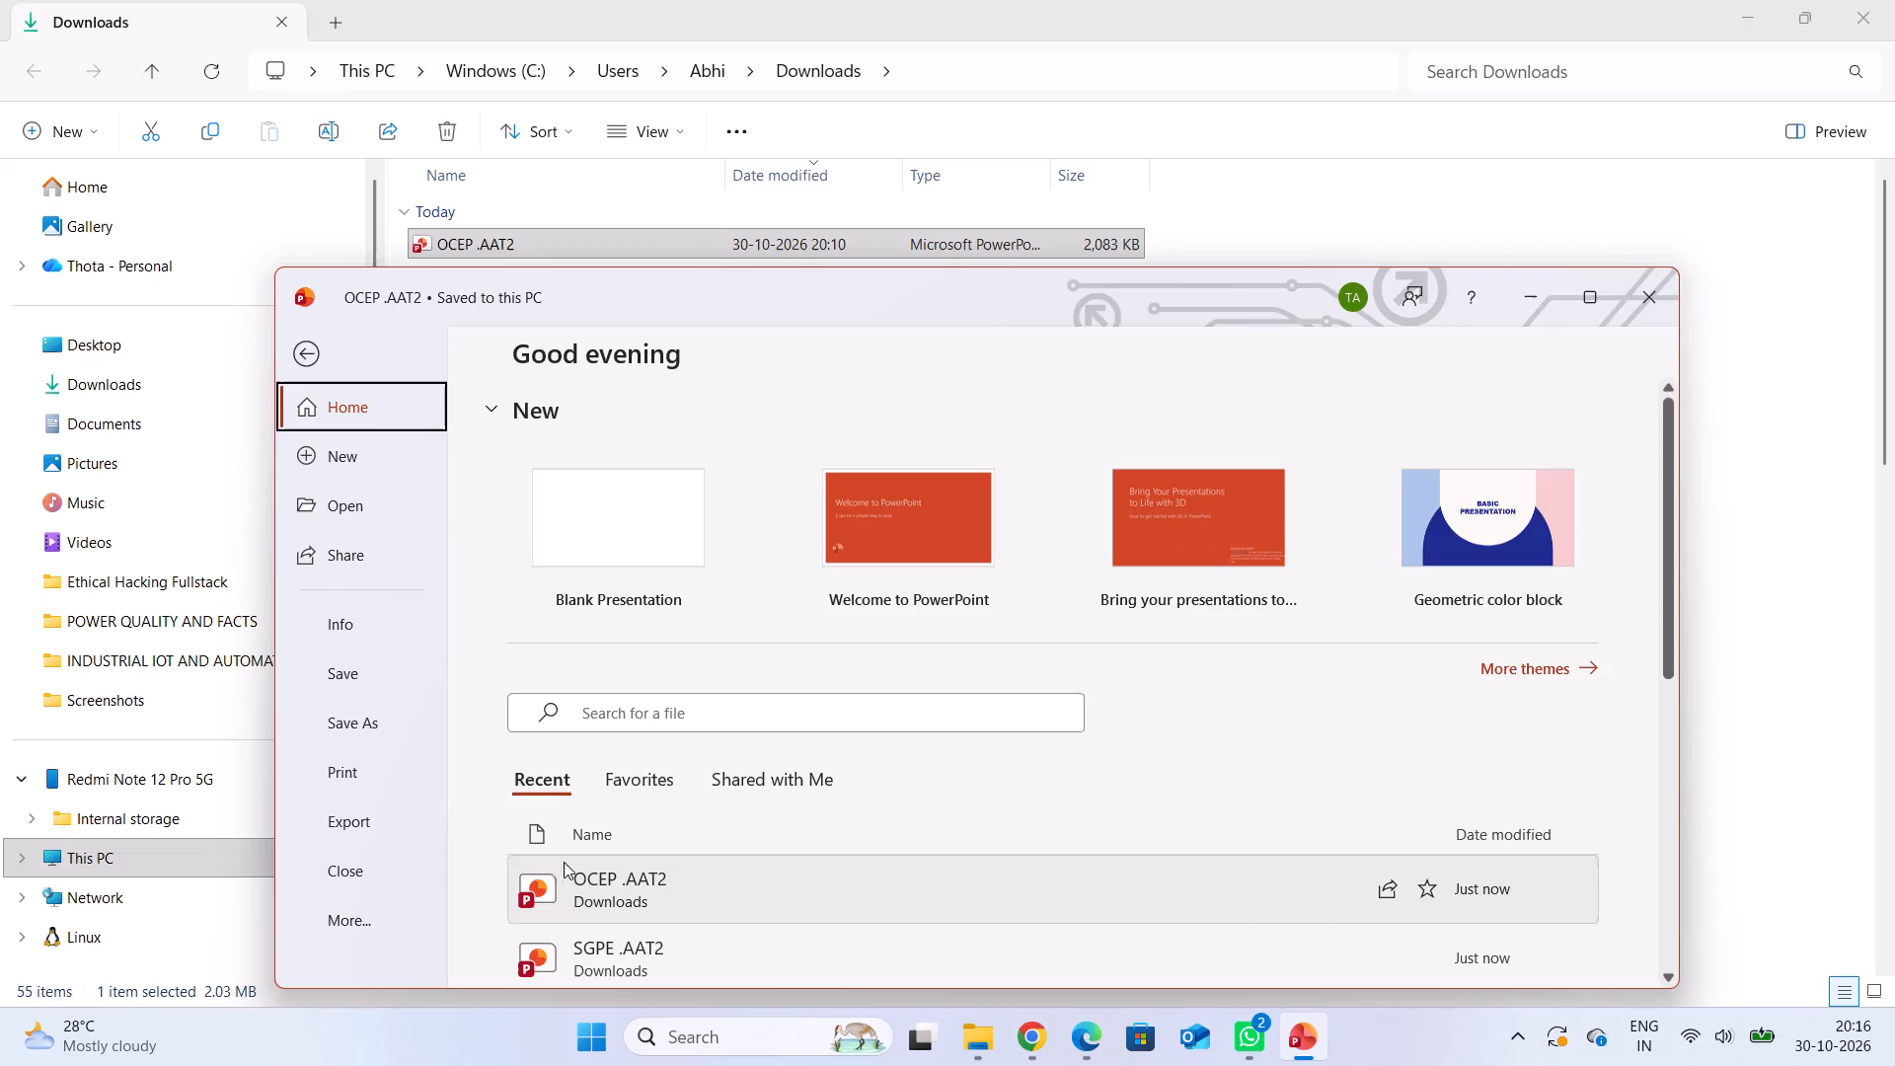
left_click(378, 722)
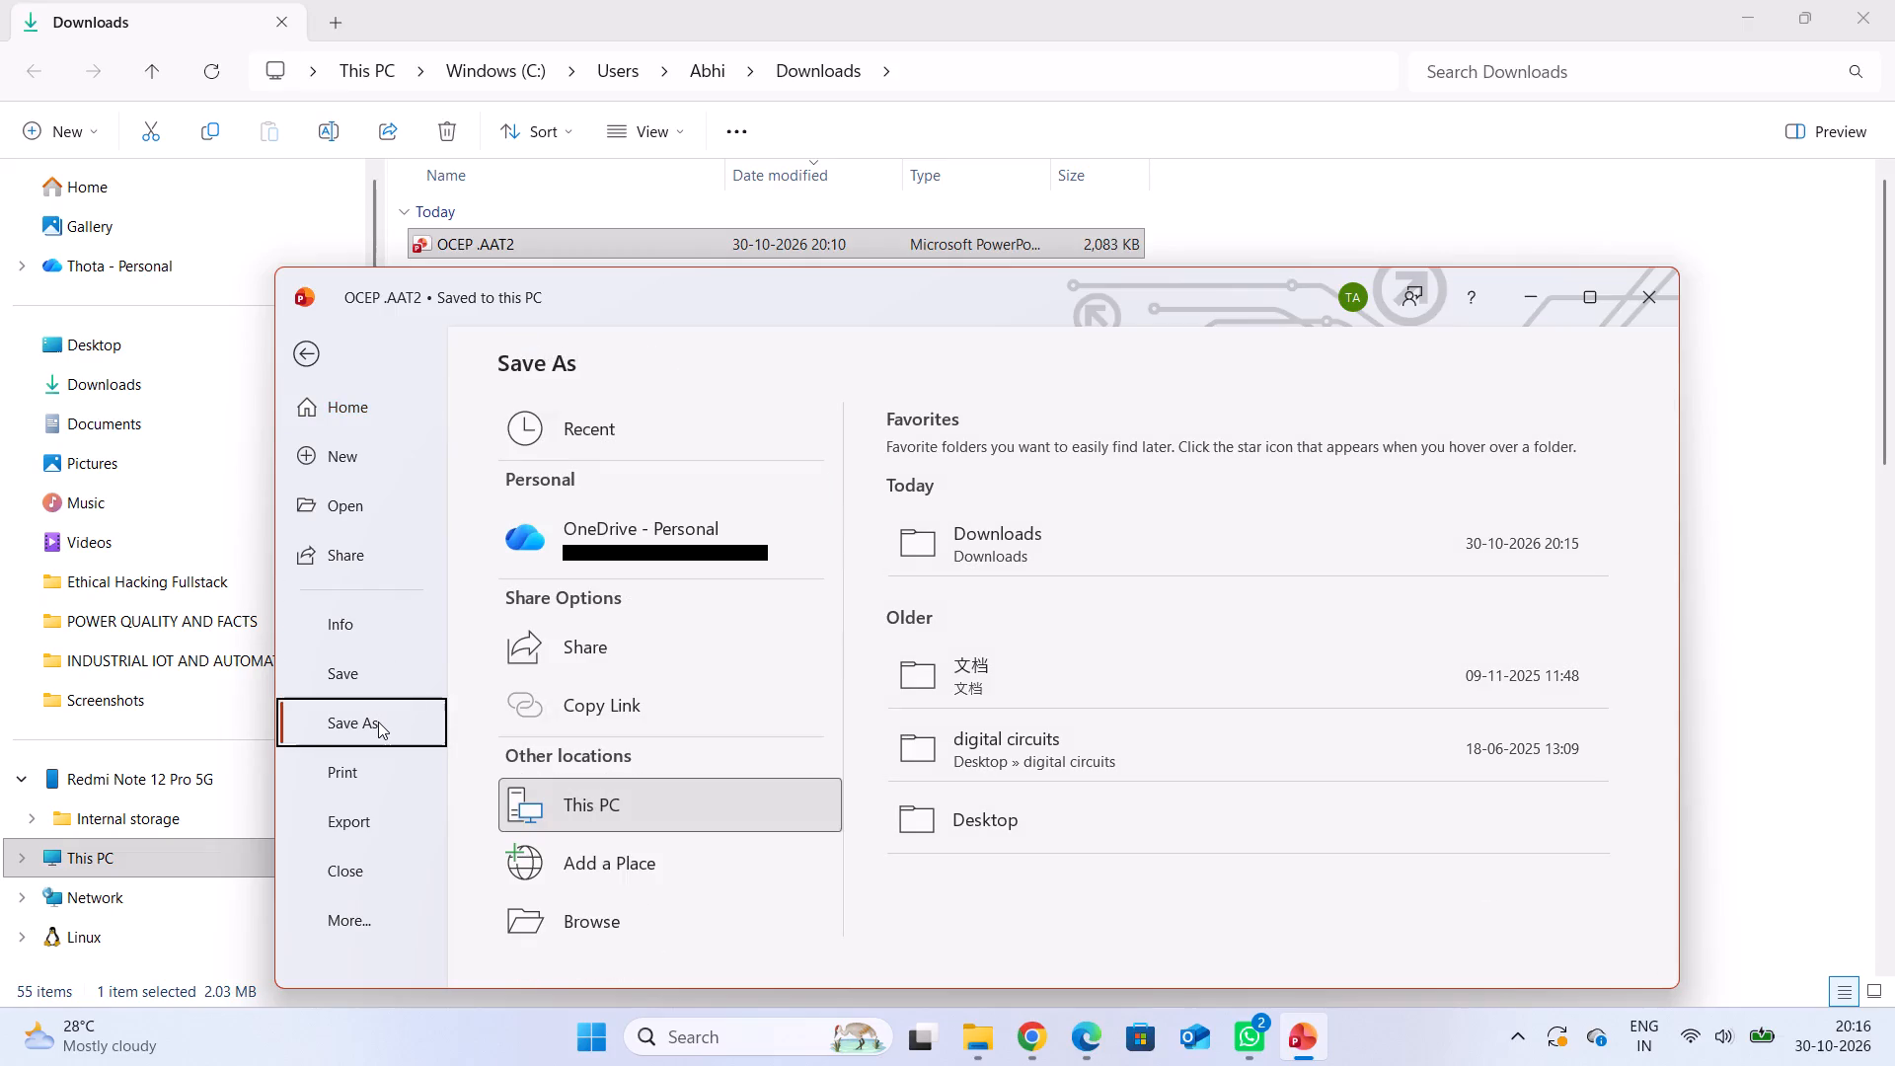
left_click(998, 526)
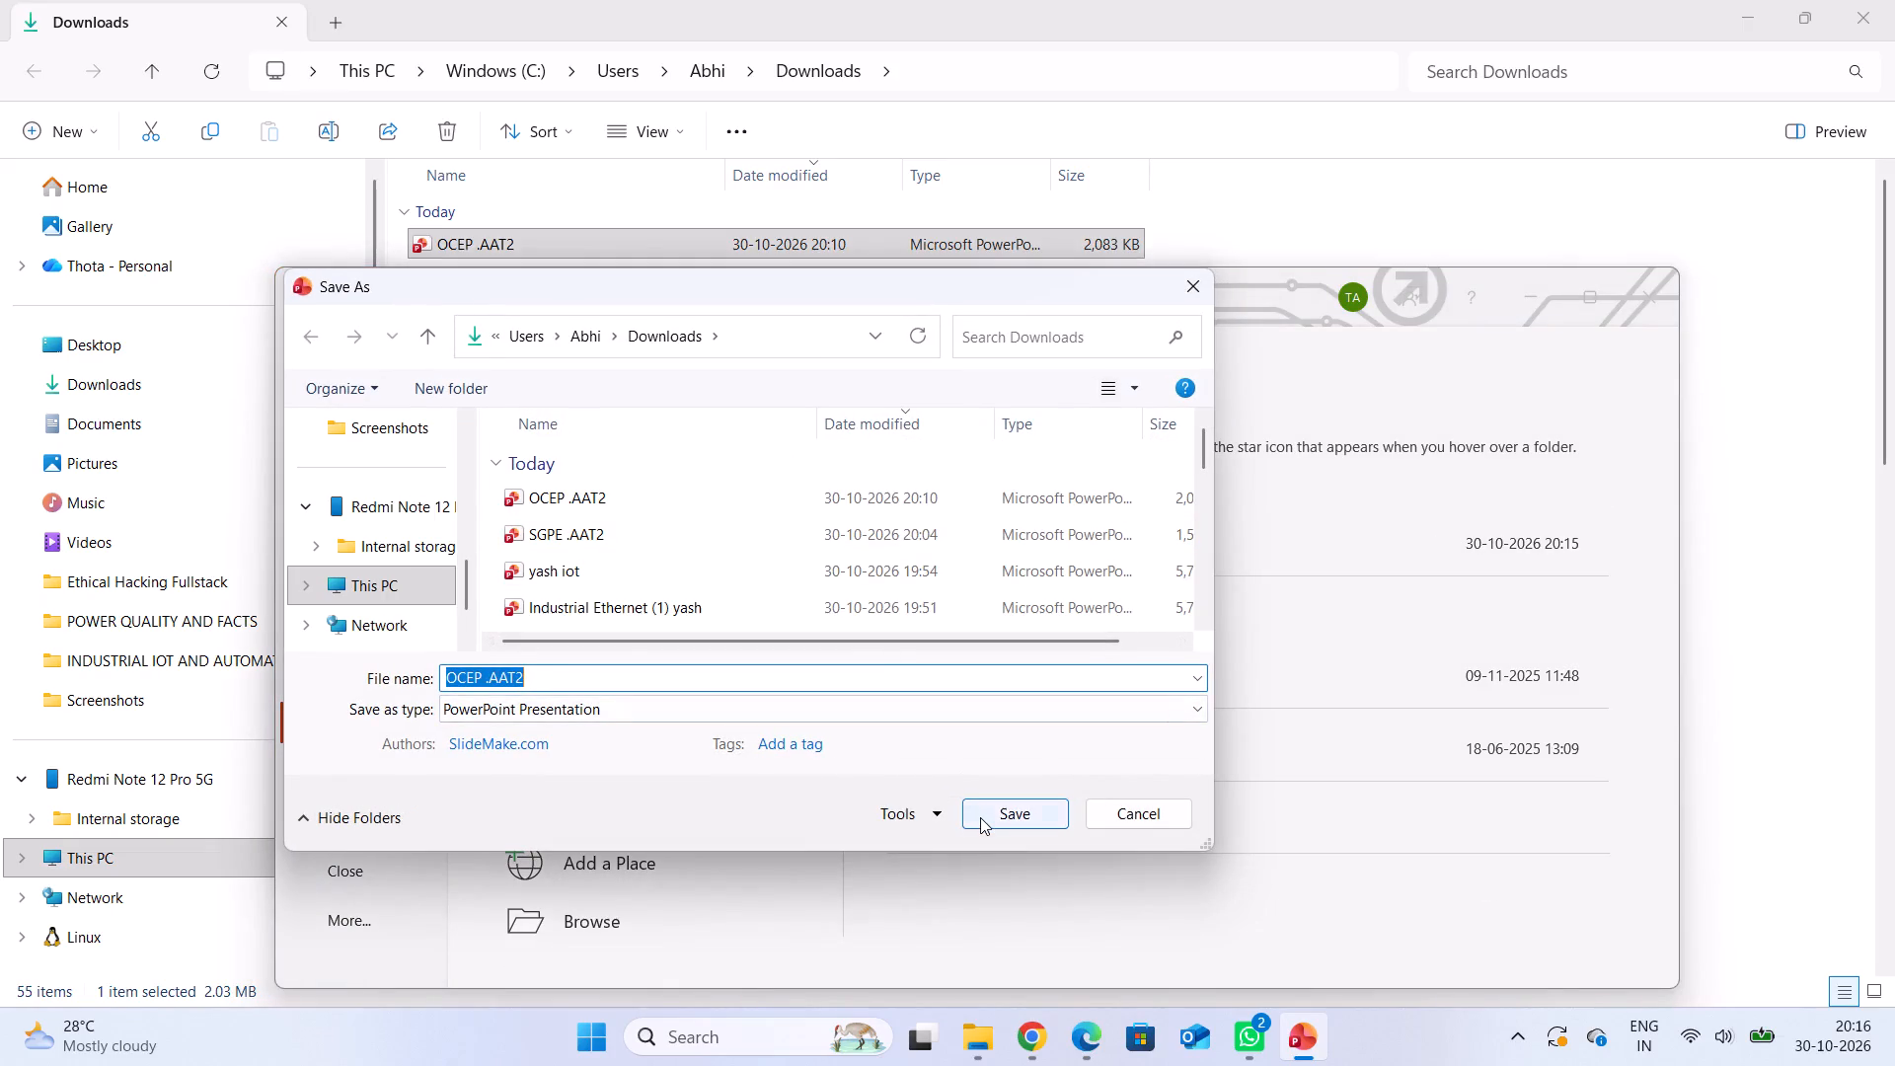
left_click(980, 817)
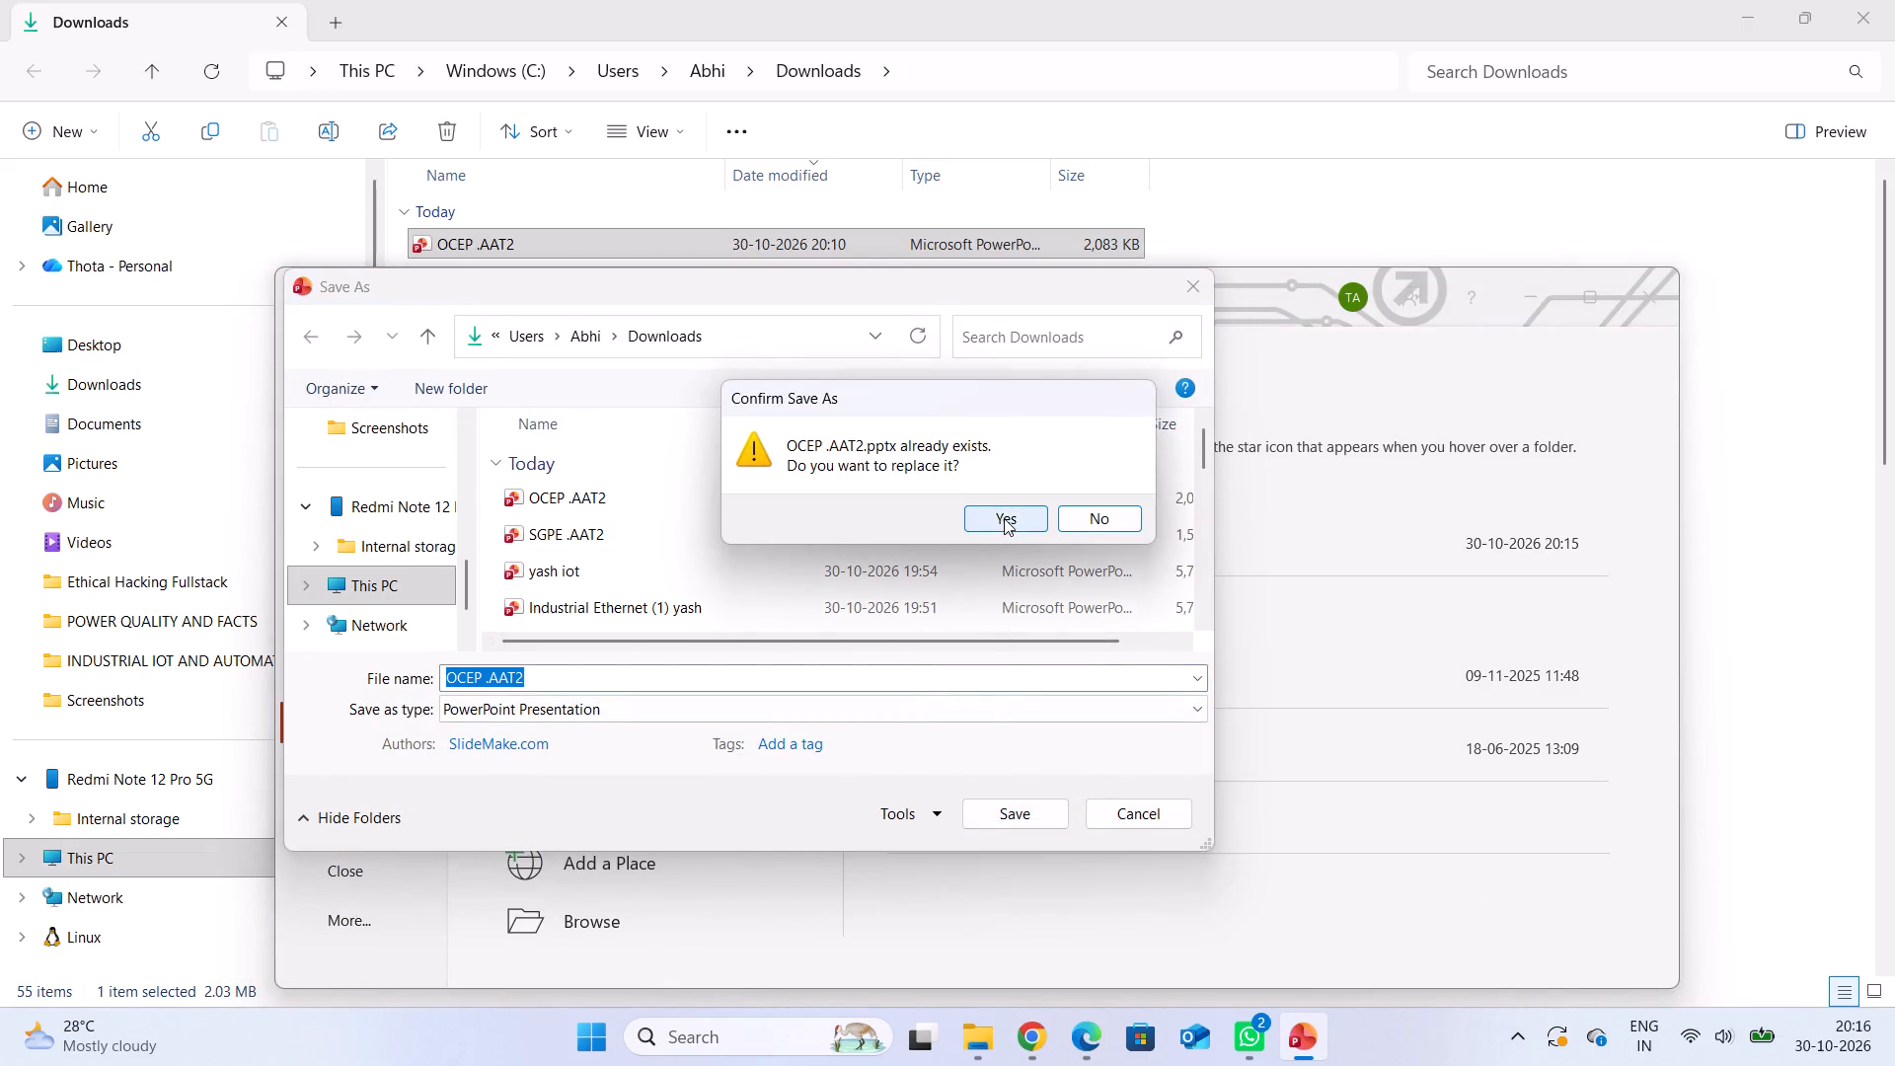
Replace the existing OCEP .AAT2 file in Downloads with the edited presentation and close it.
left_click(1004, 518)
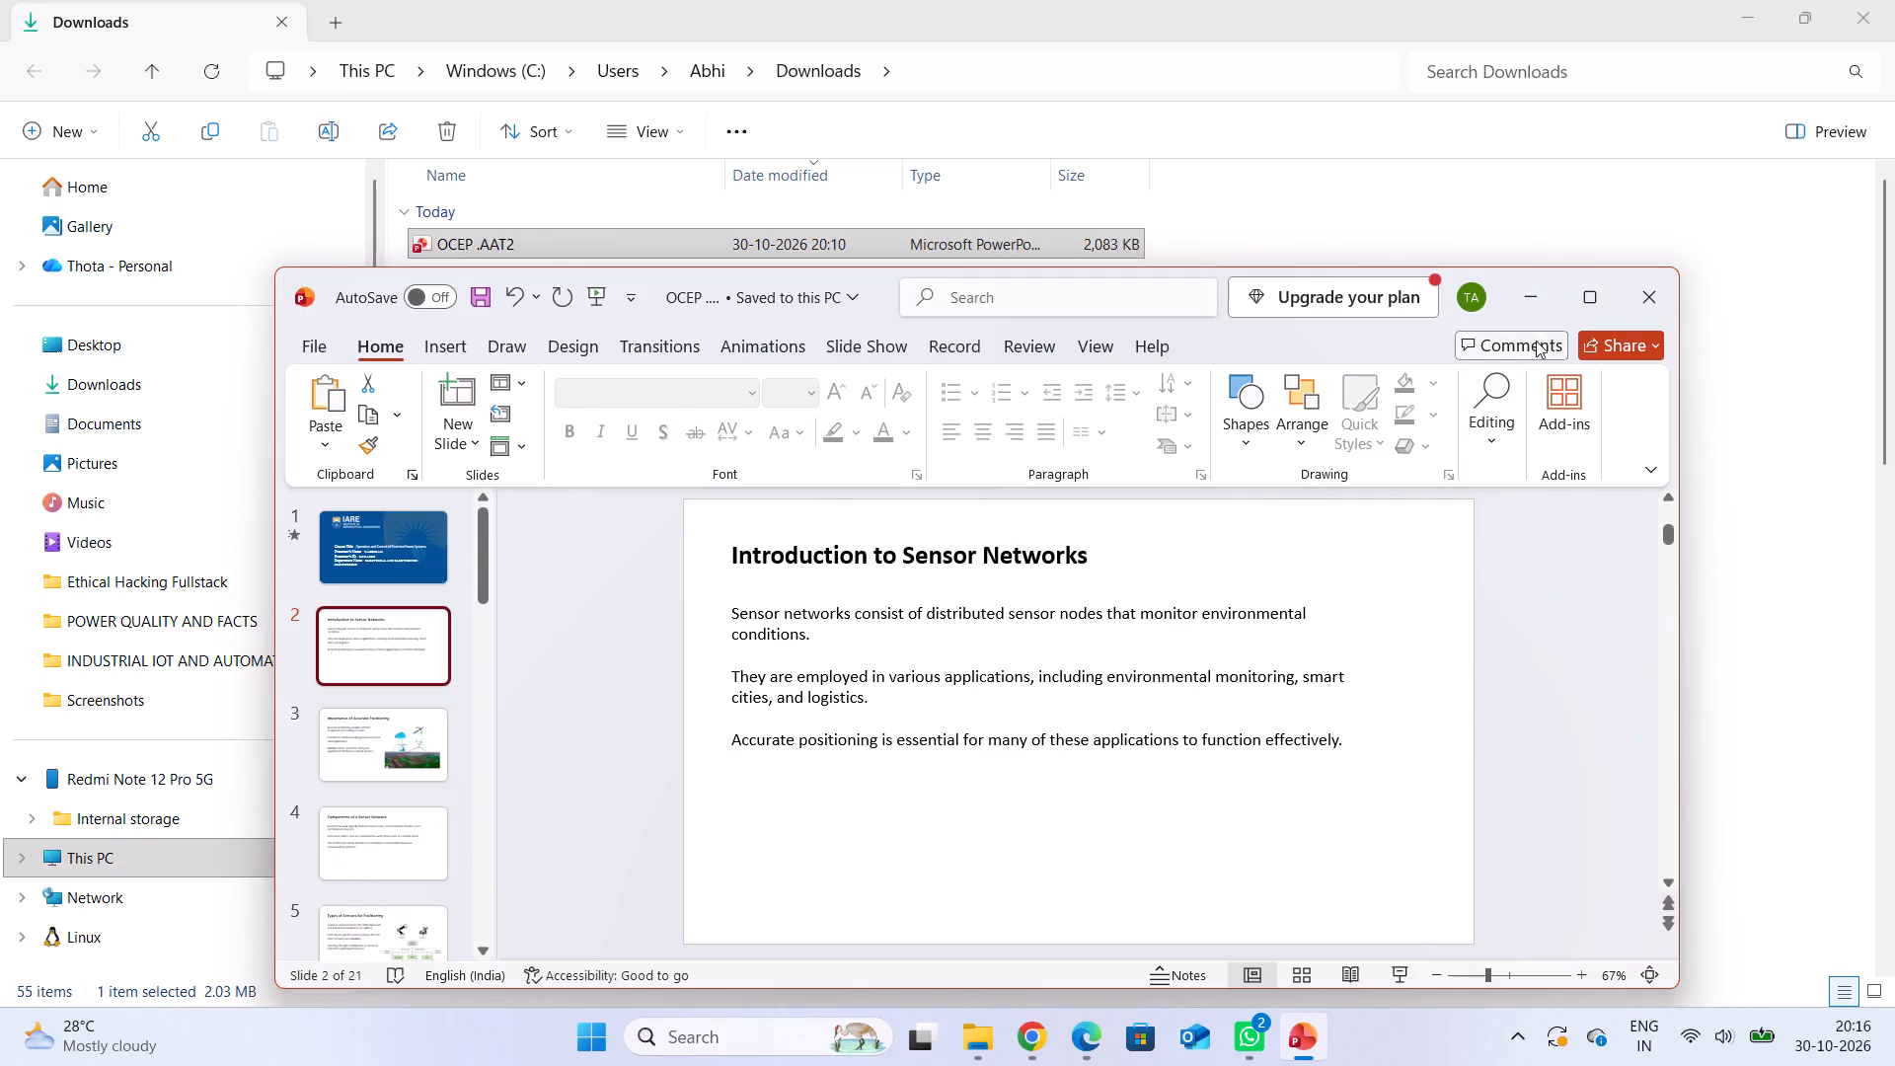
left_click(1658, 294)
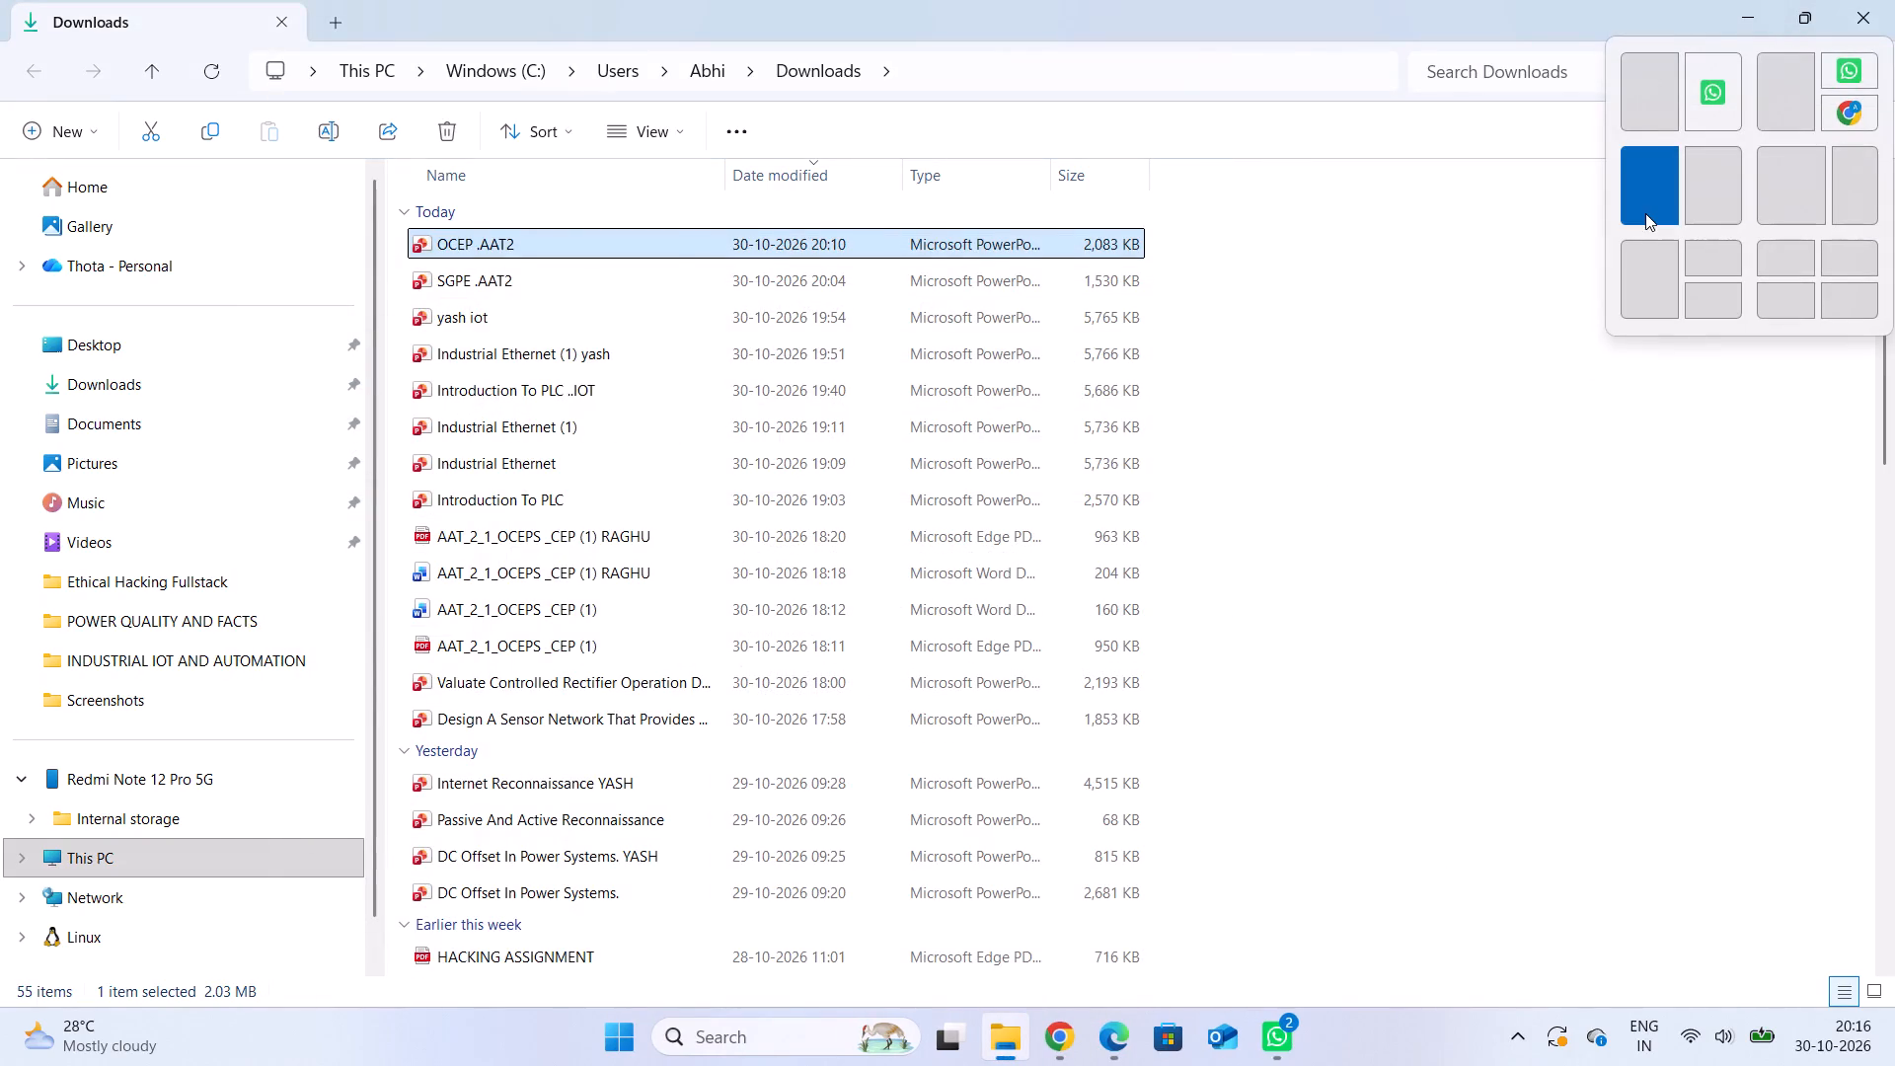
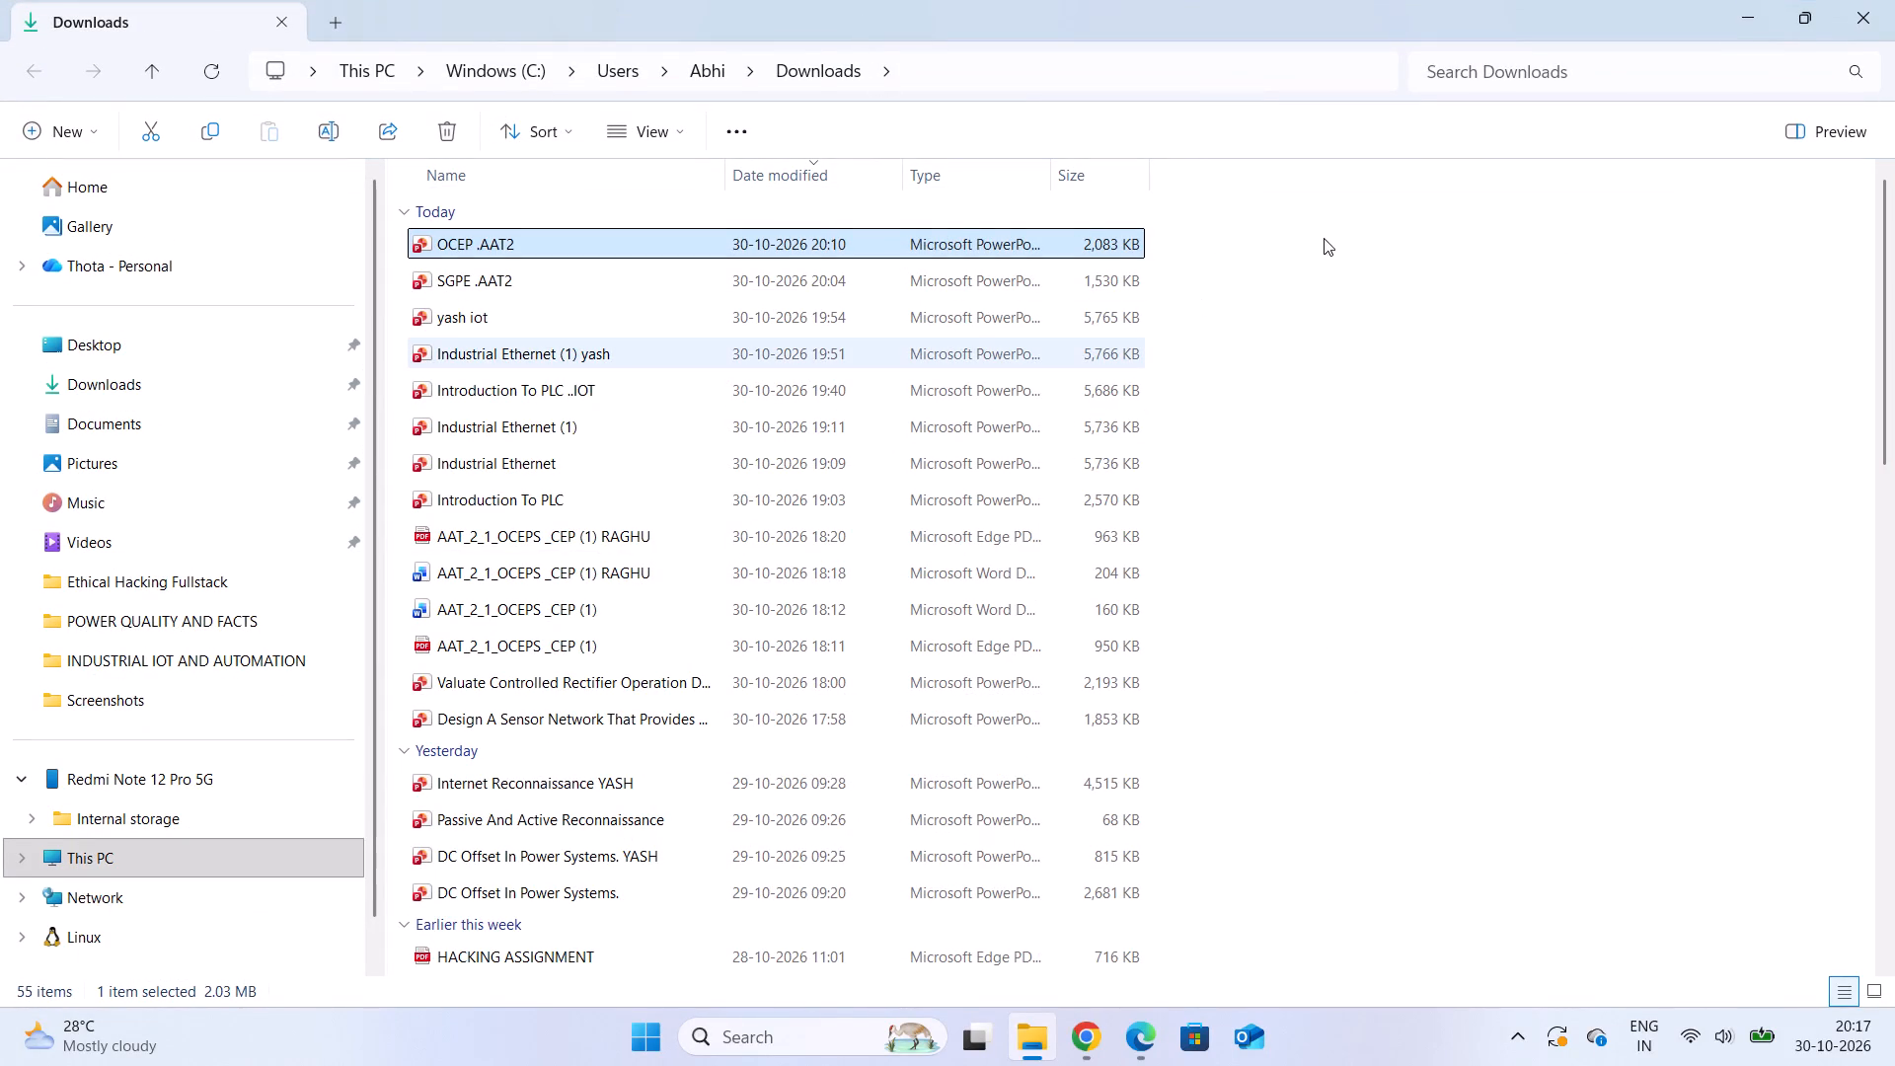
Select the block of files in Downloads from the OCEP .AAT2 presentation down through the PDF whose name ends in week2.
left_click_drag(1326, 256, 957, 767)
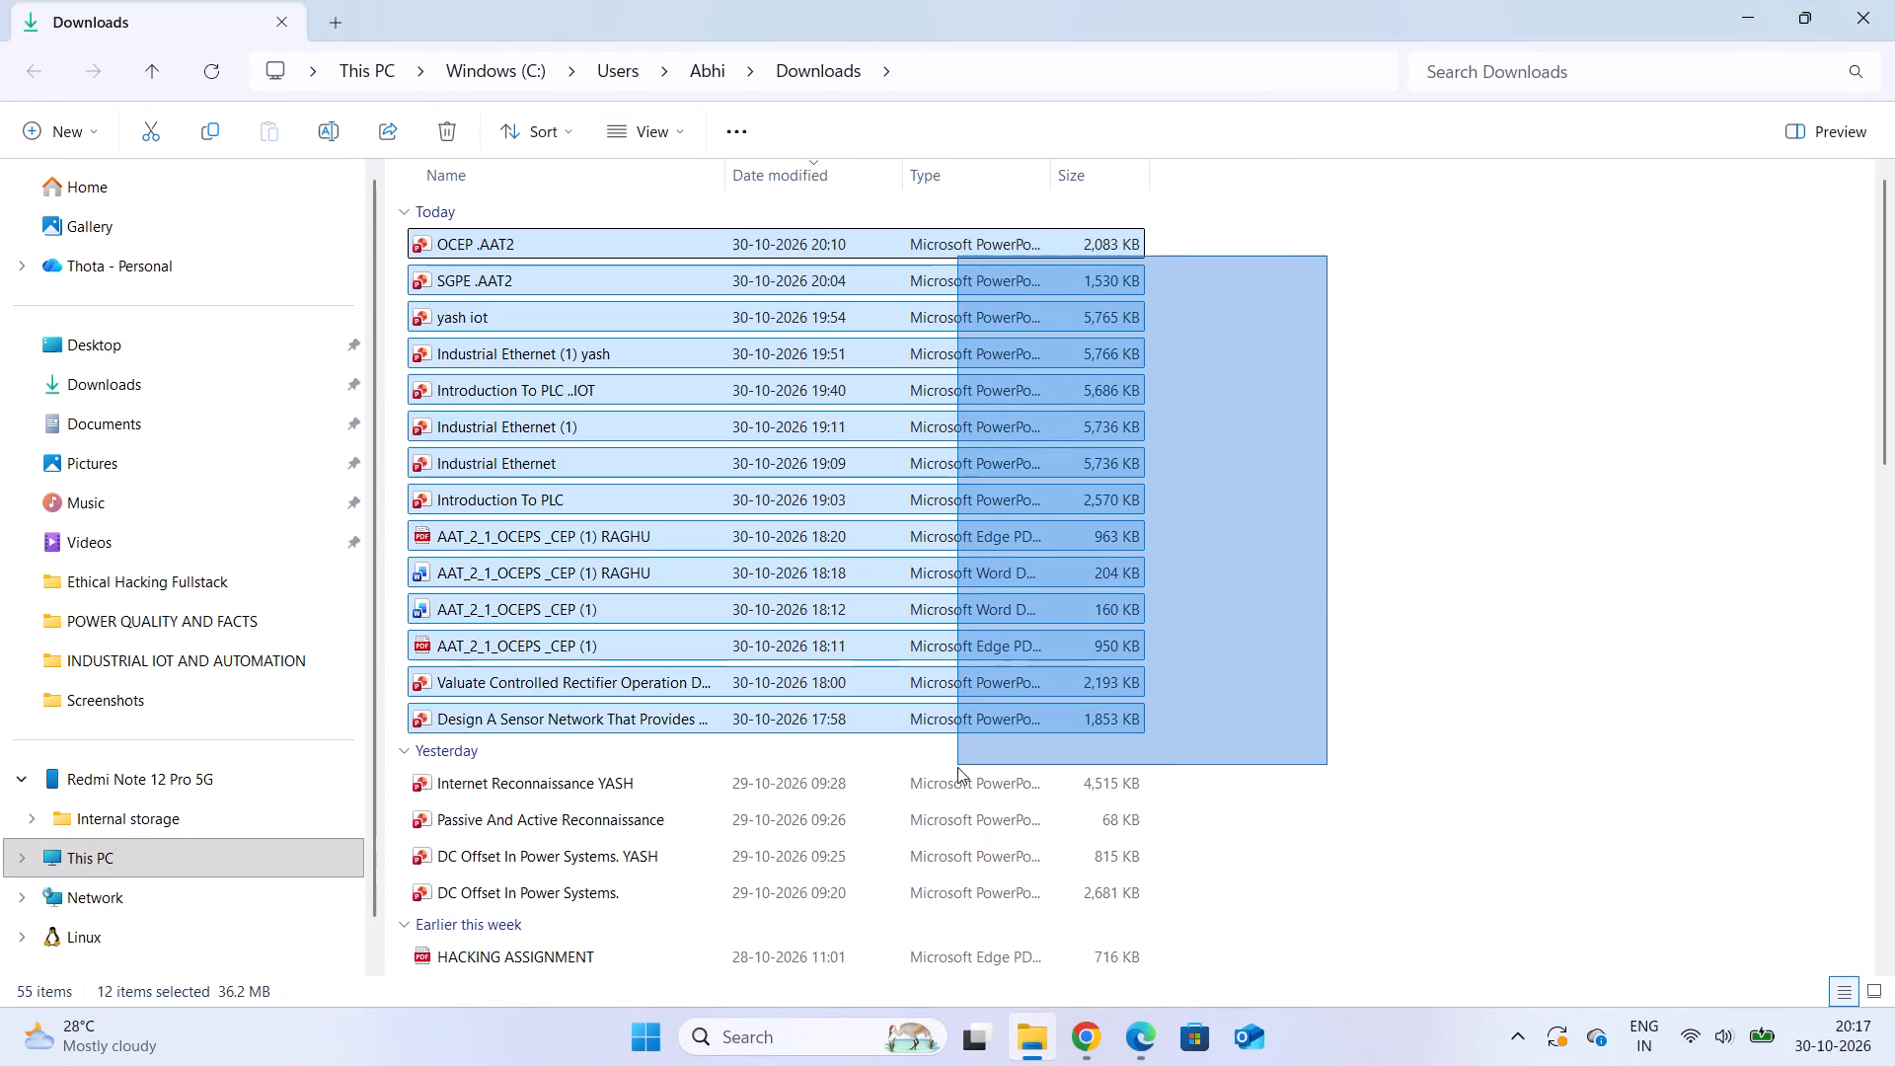
left_click_drag(957, 767, 962, 953)
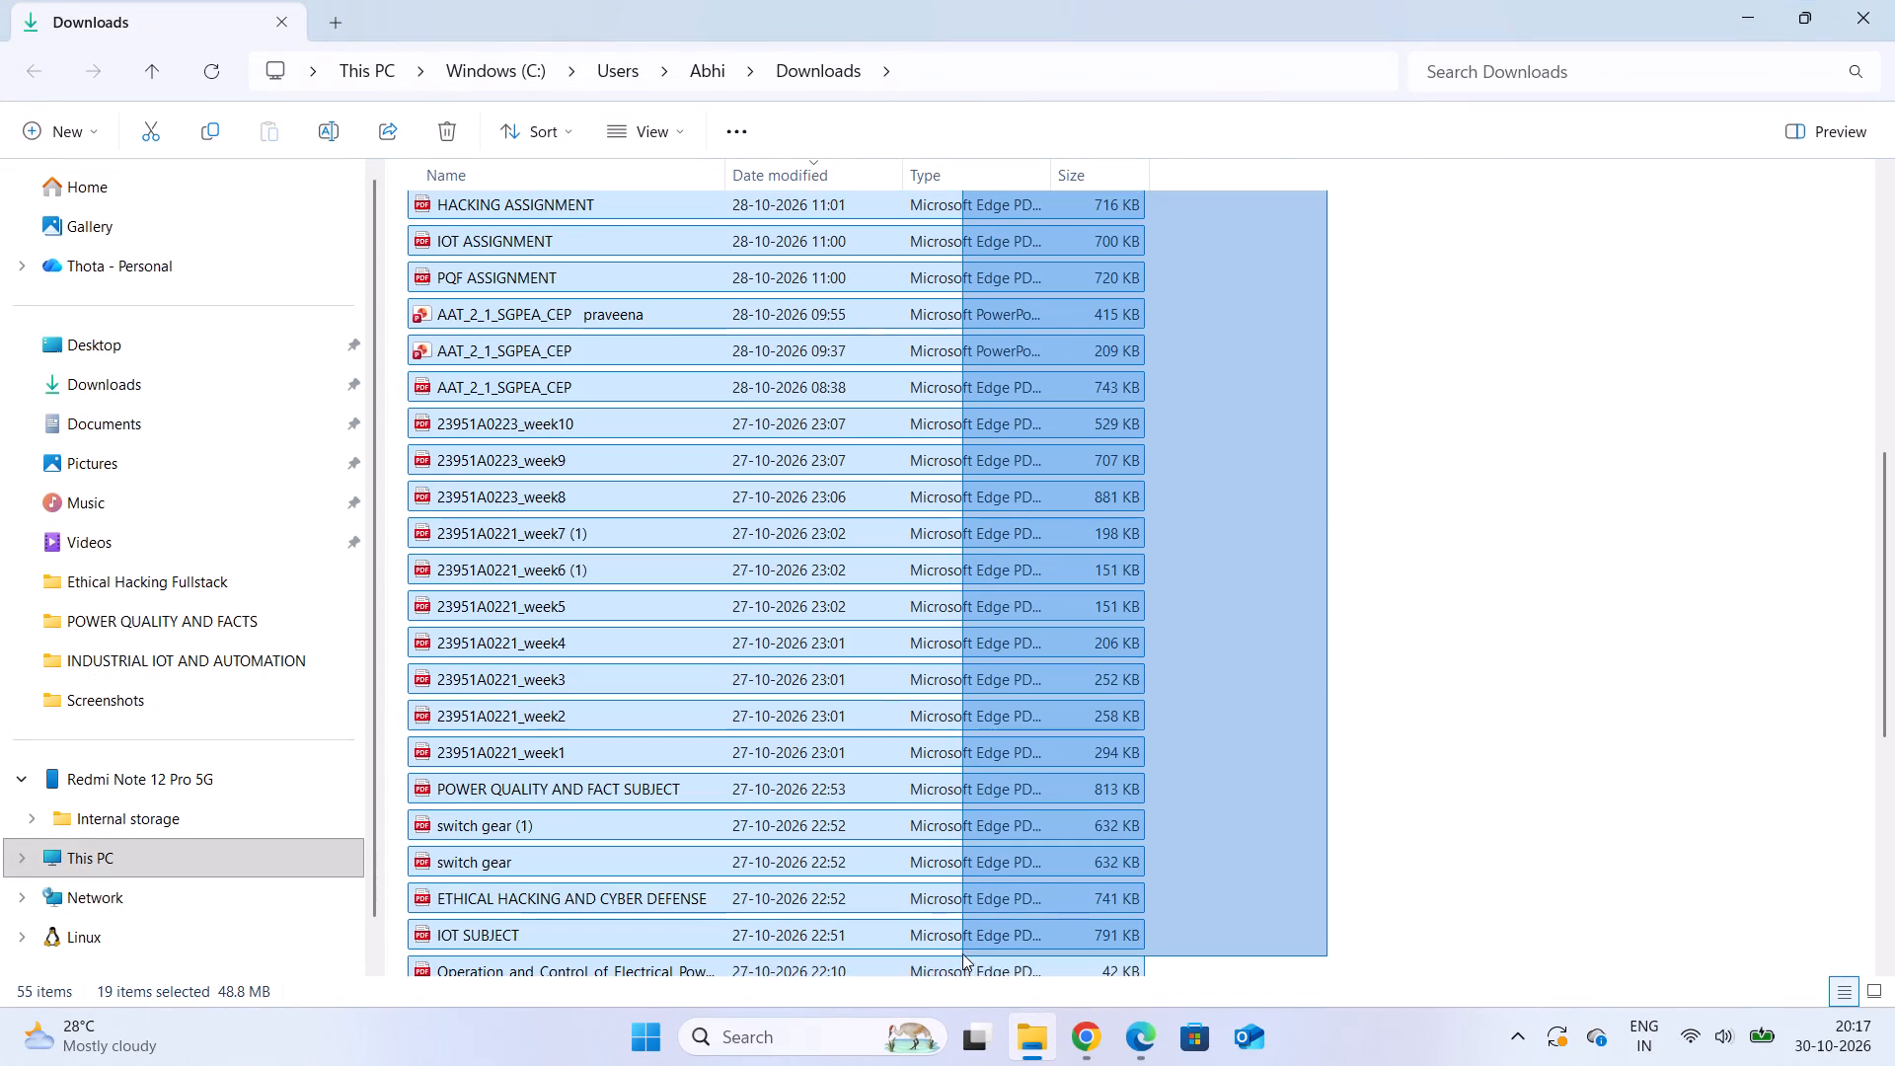
left_click_drag(962, 953, 964, 949)
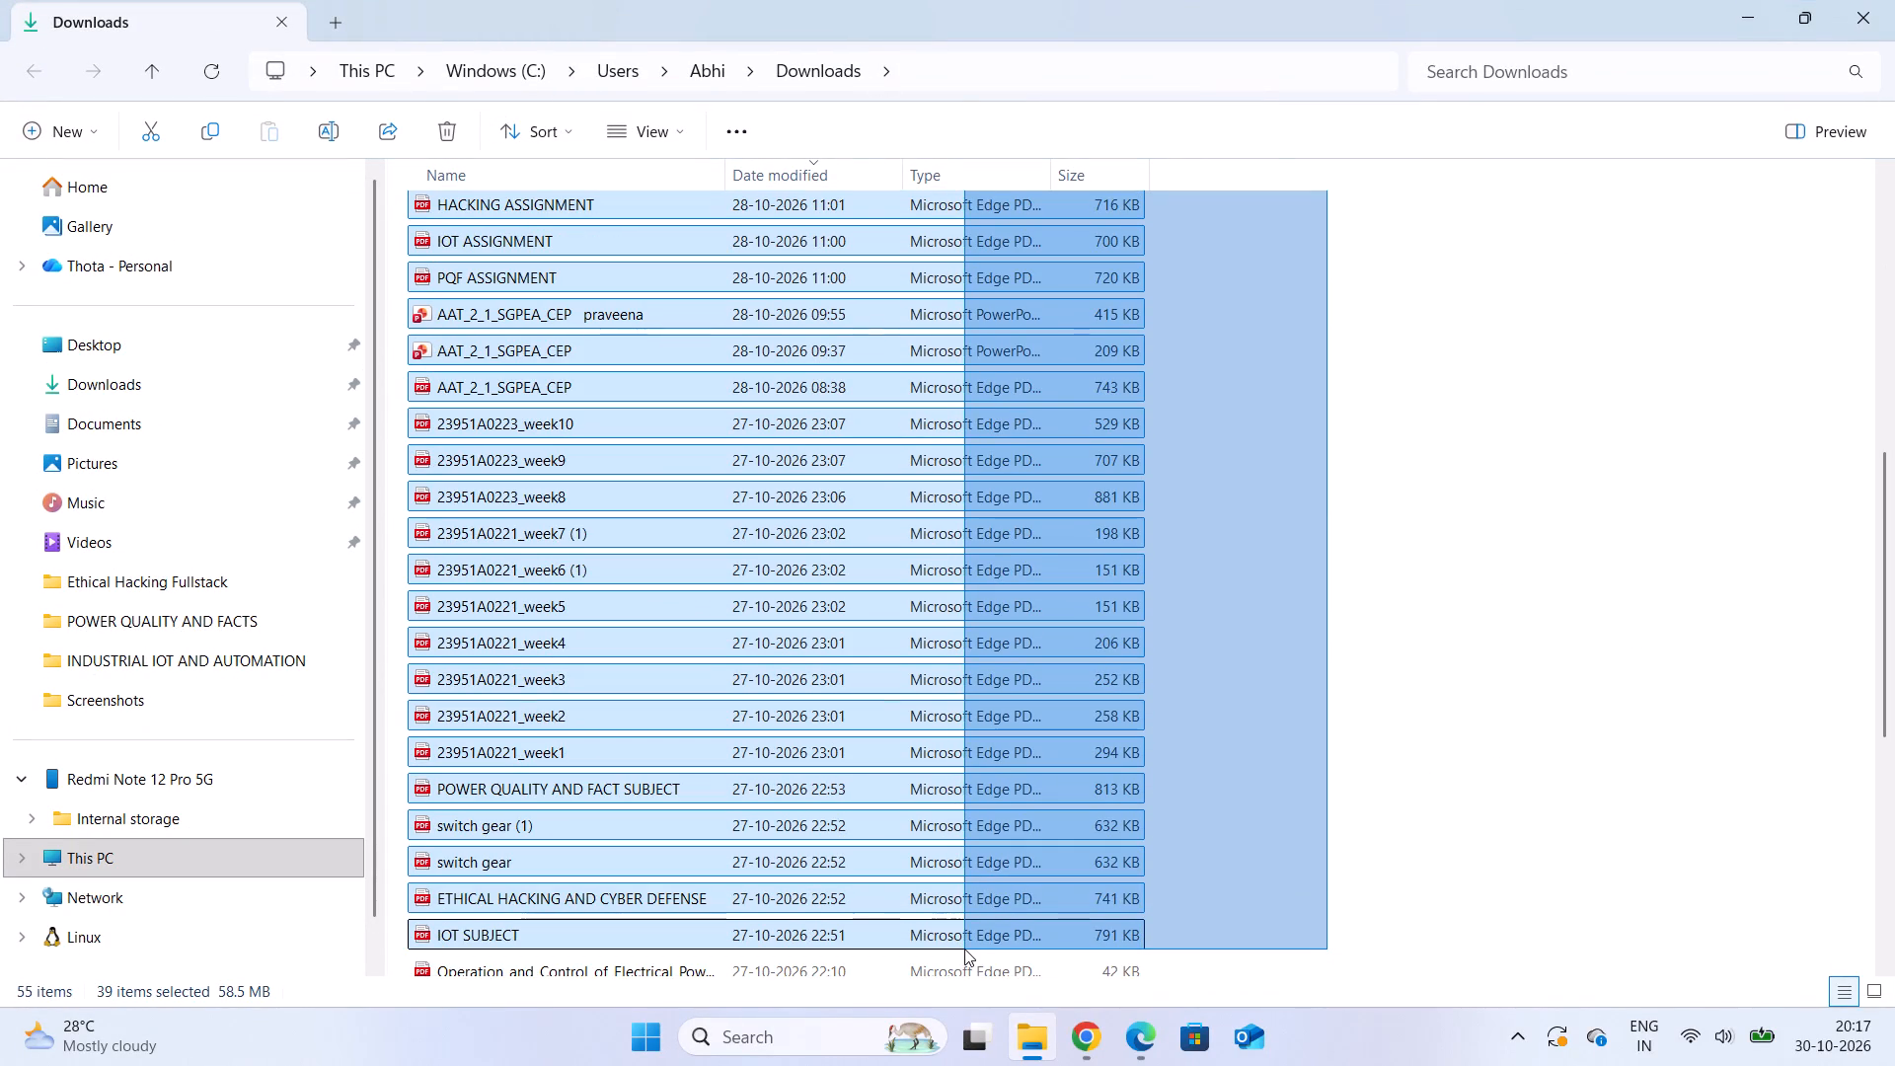
left_click_drag(964, 949, 969, 971)
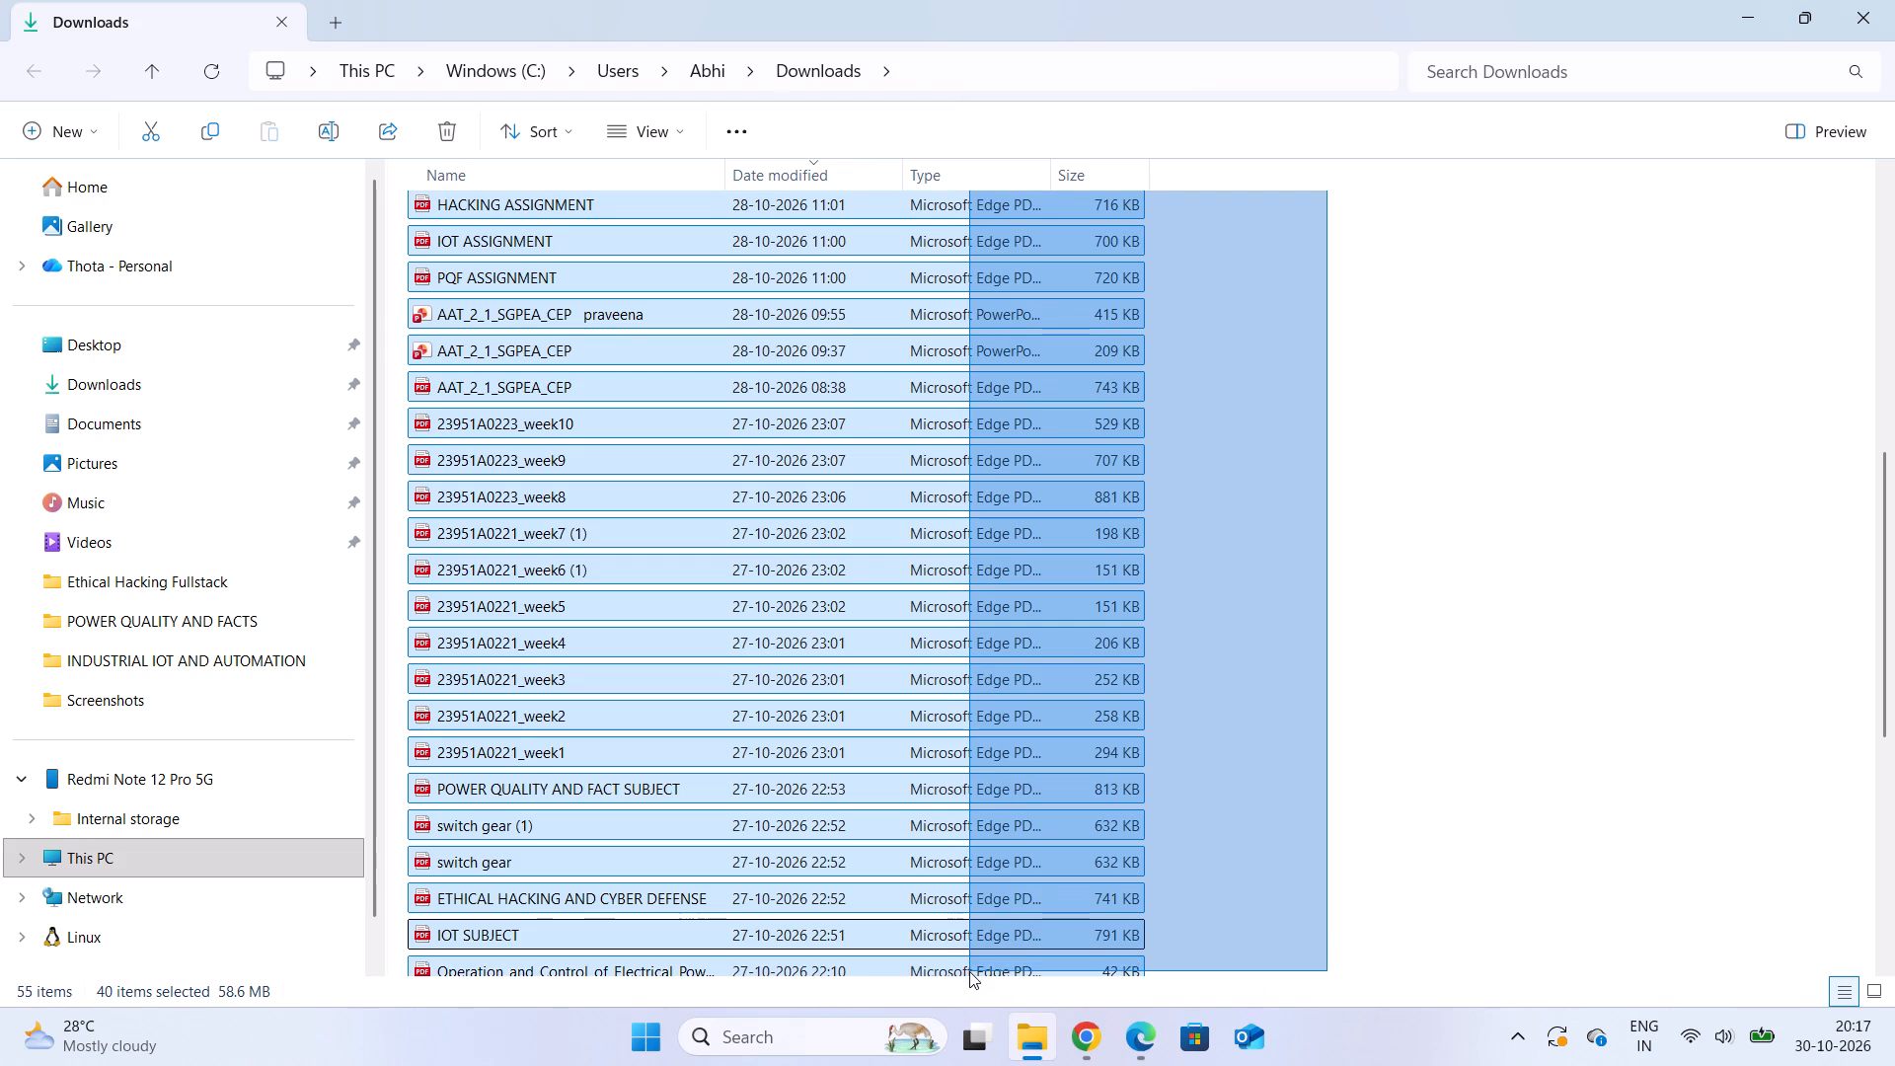
left_click_drag(969, 971, 1012, 727)
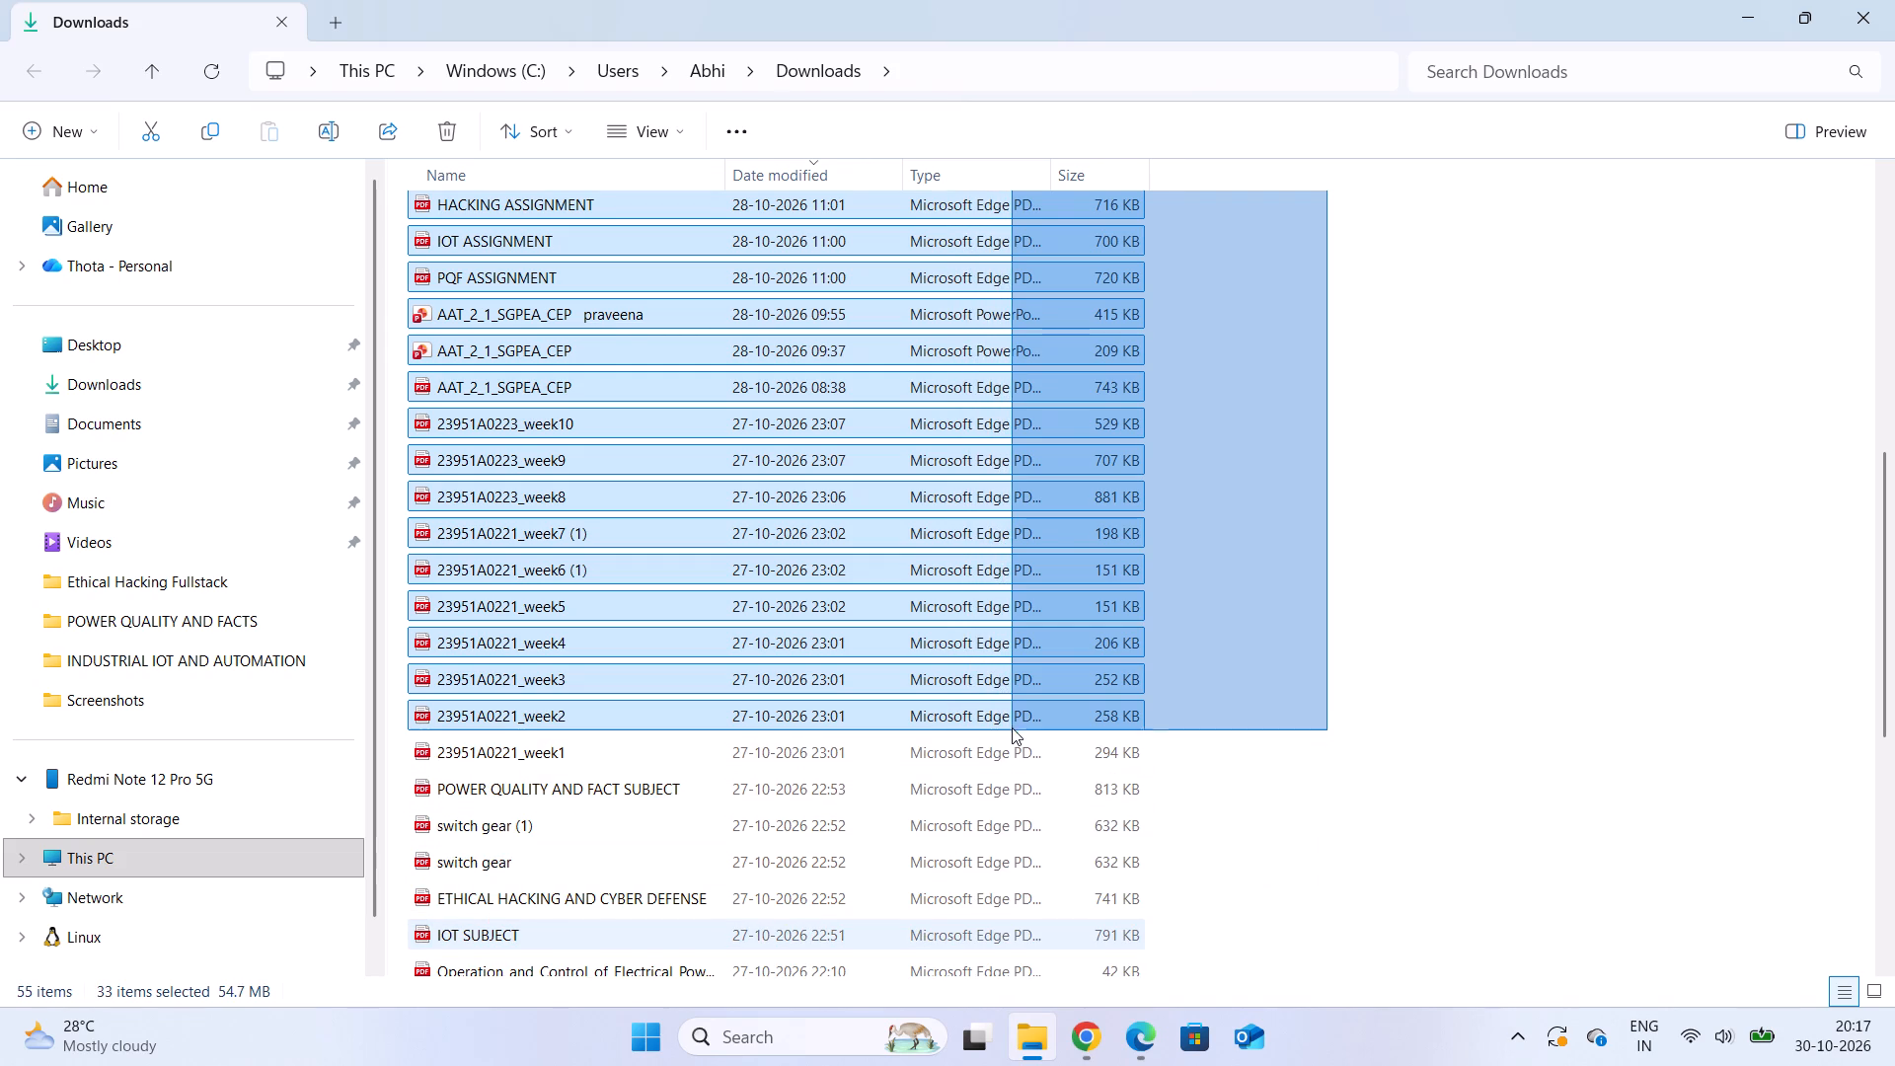
left_click_drag(1012, 727, 1012, 730)
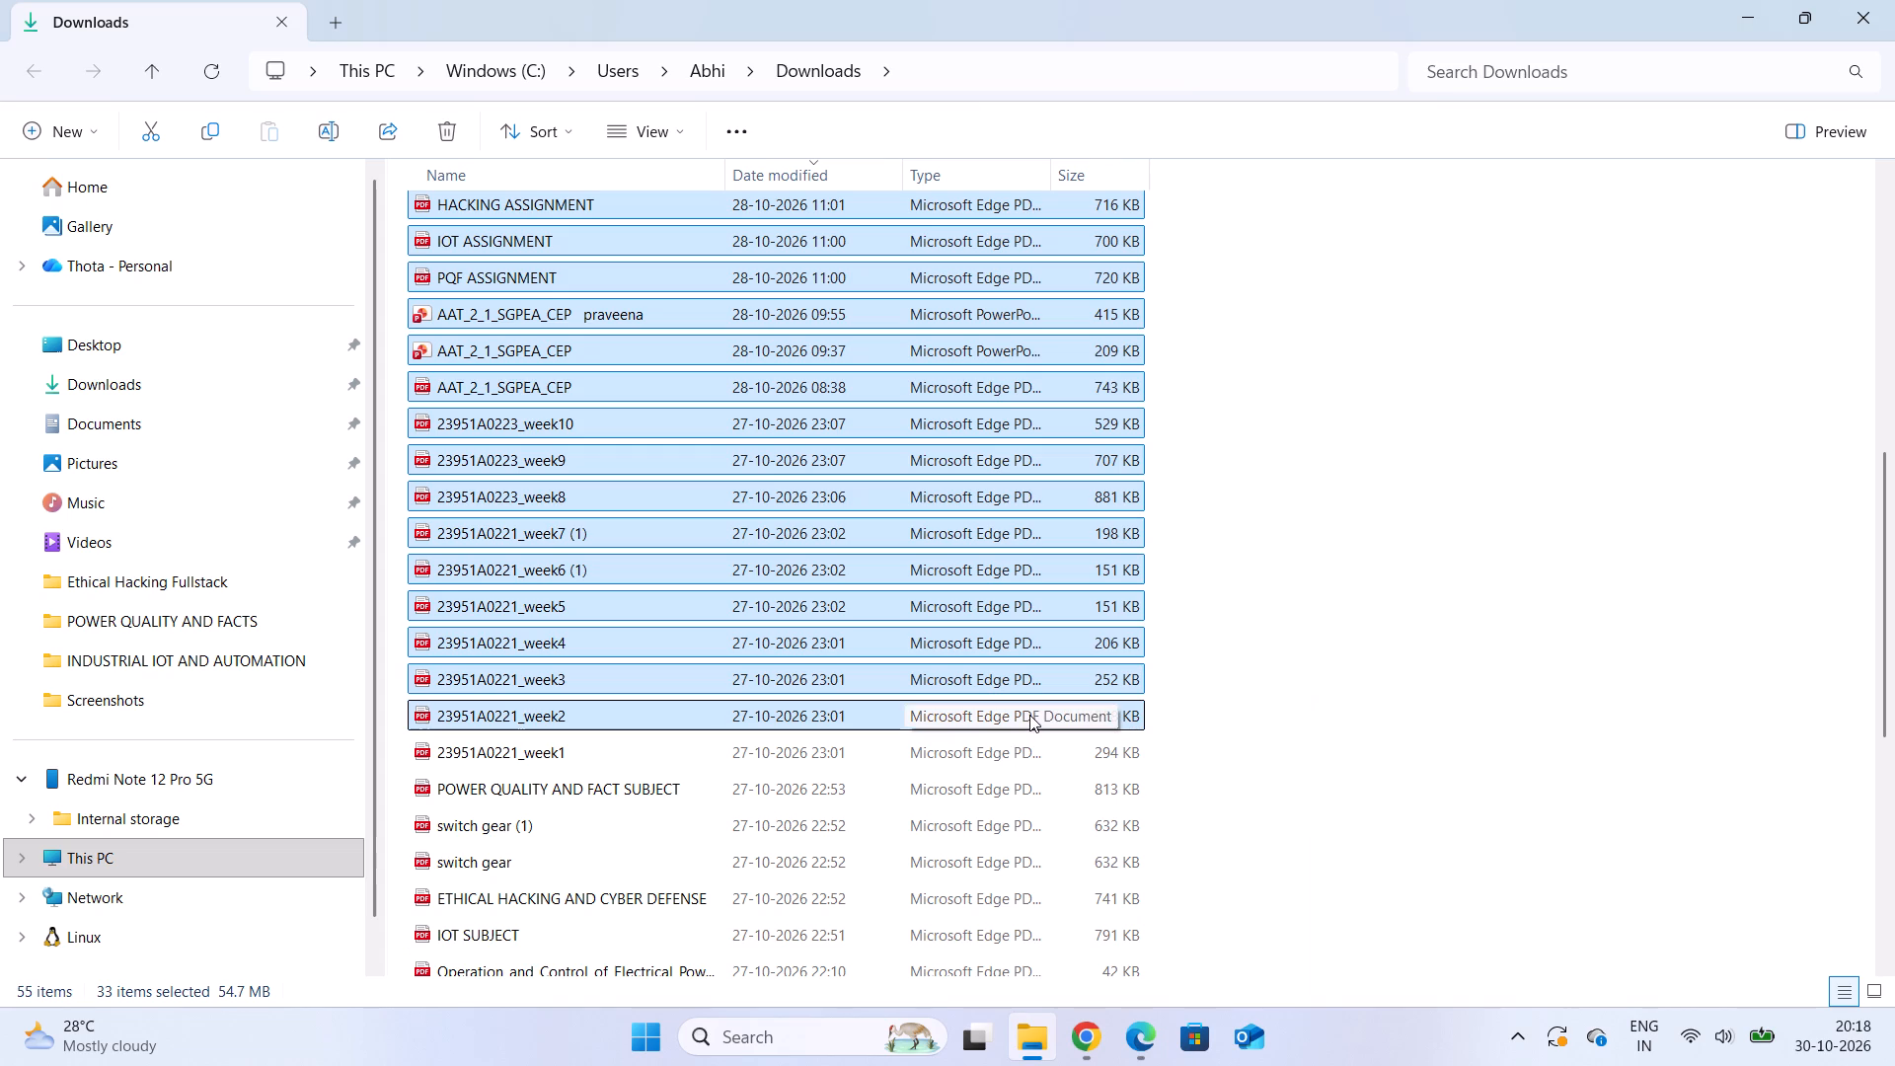
Clear the file selection in Downloads and look through the older files down to the end of the list.
left_click(1340, 638)
left_click(1340, 638)
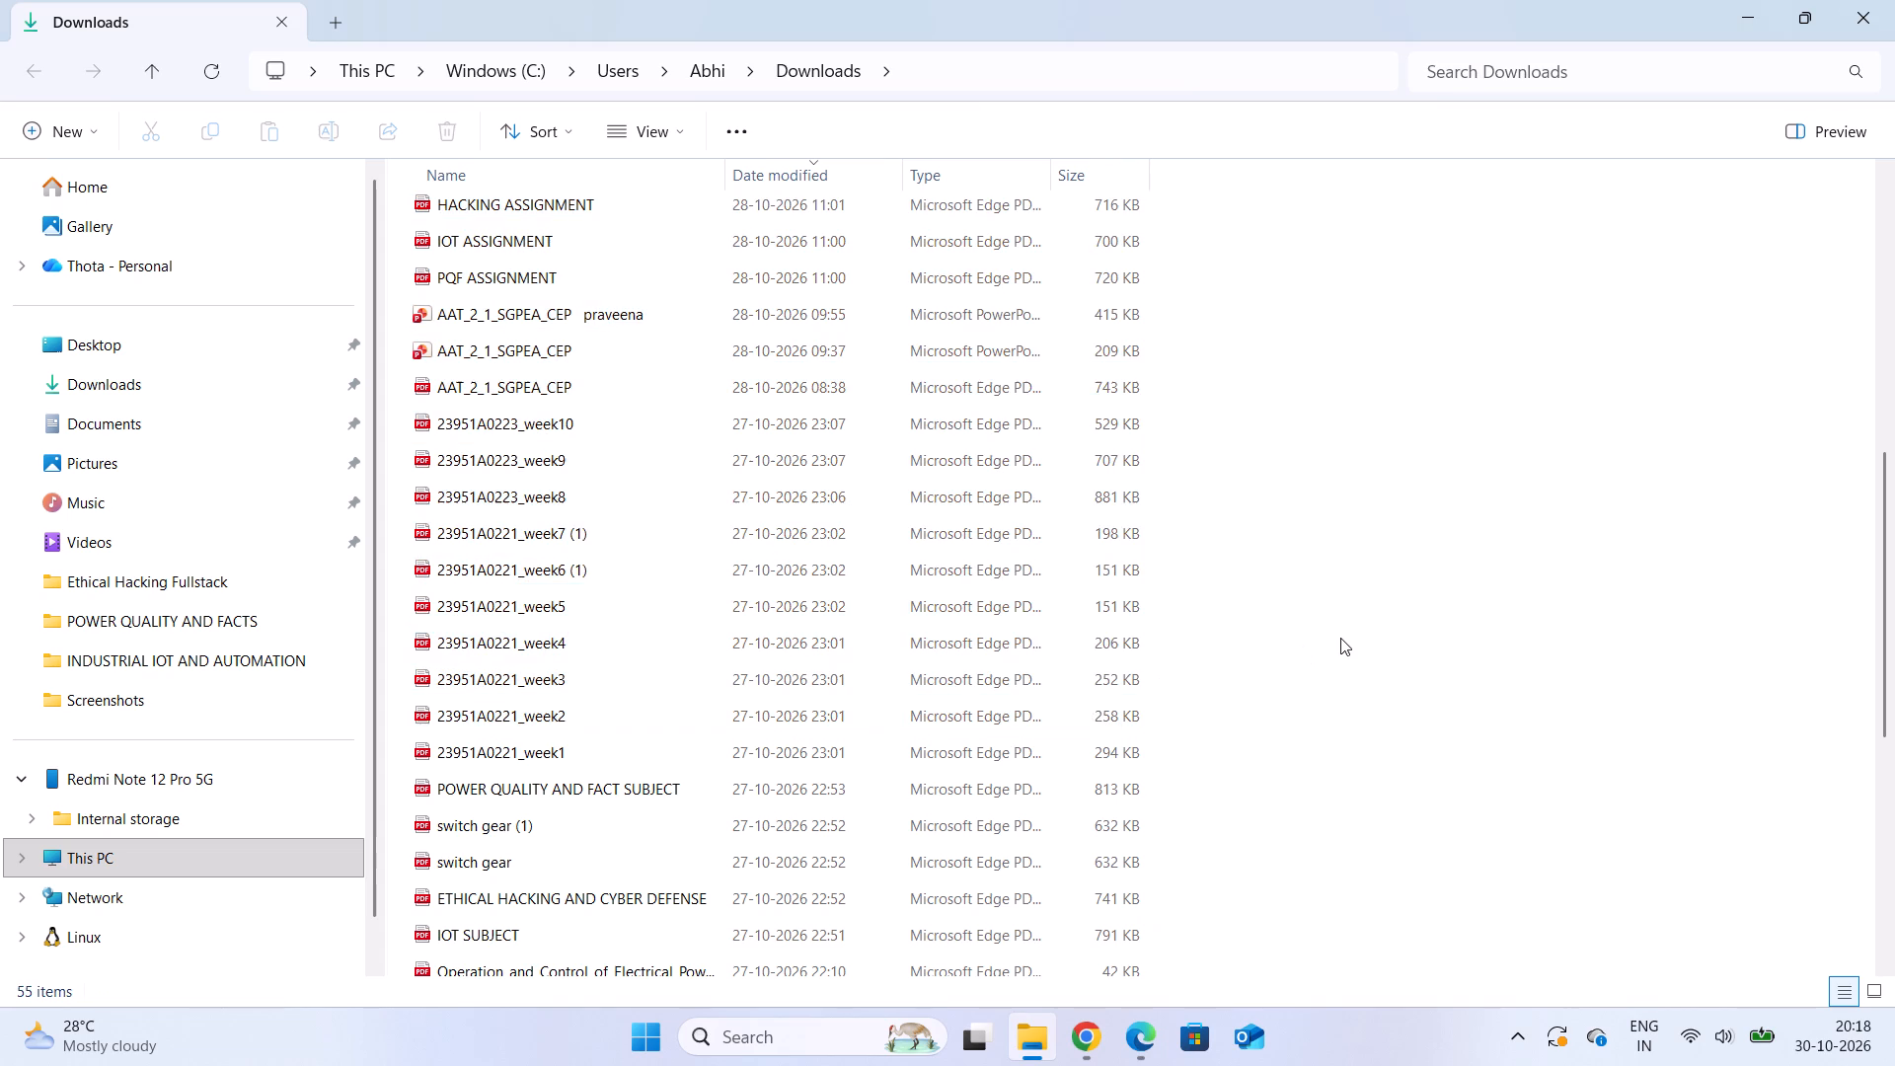
scroll(1340, 638, "down", 4)
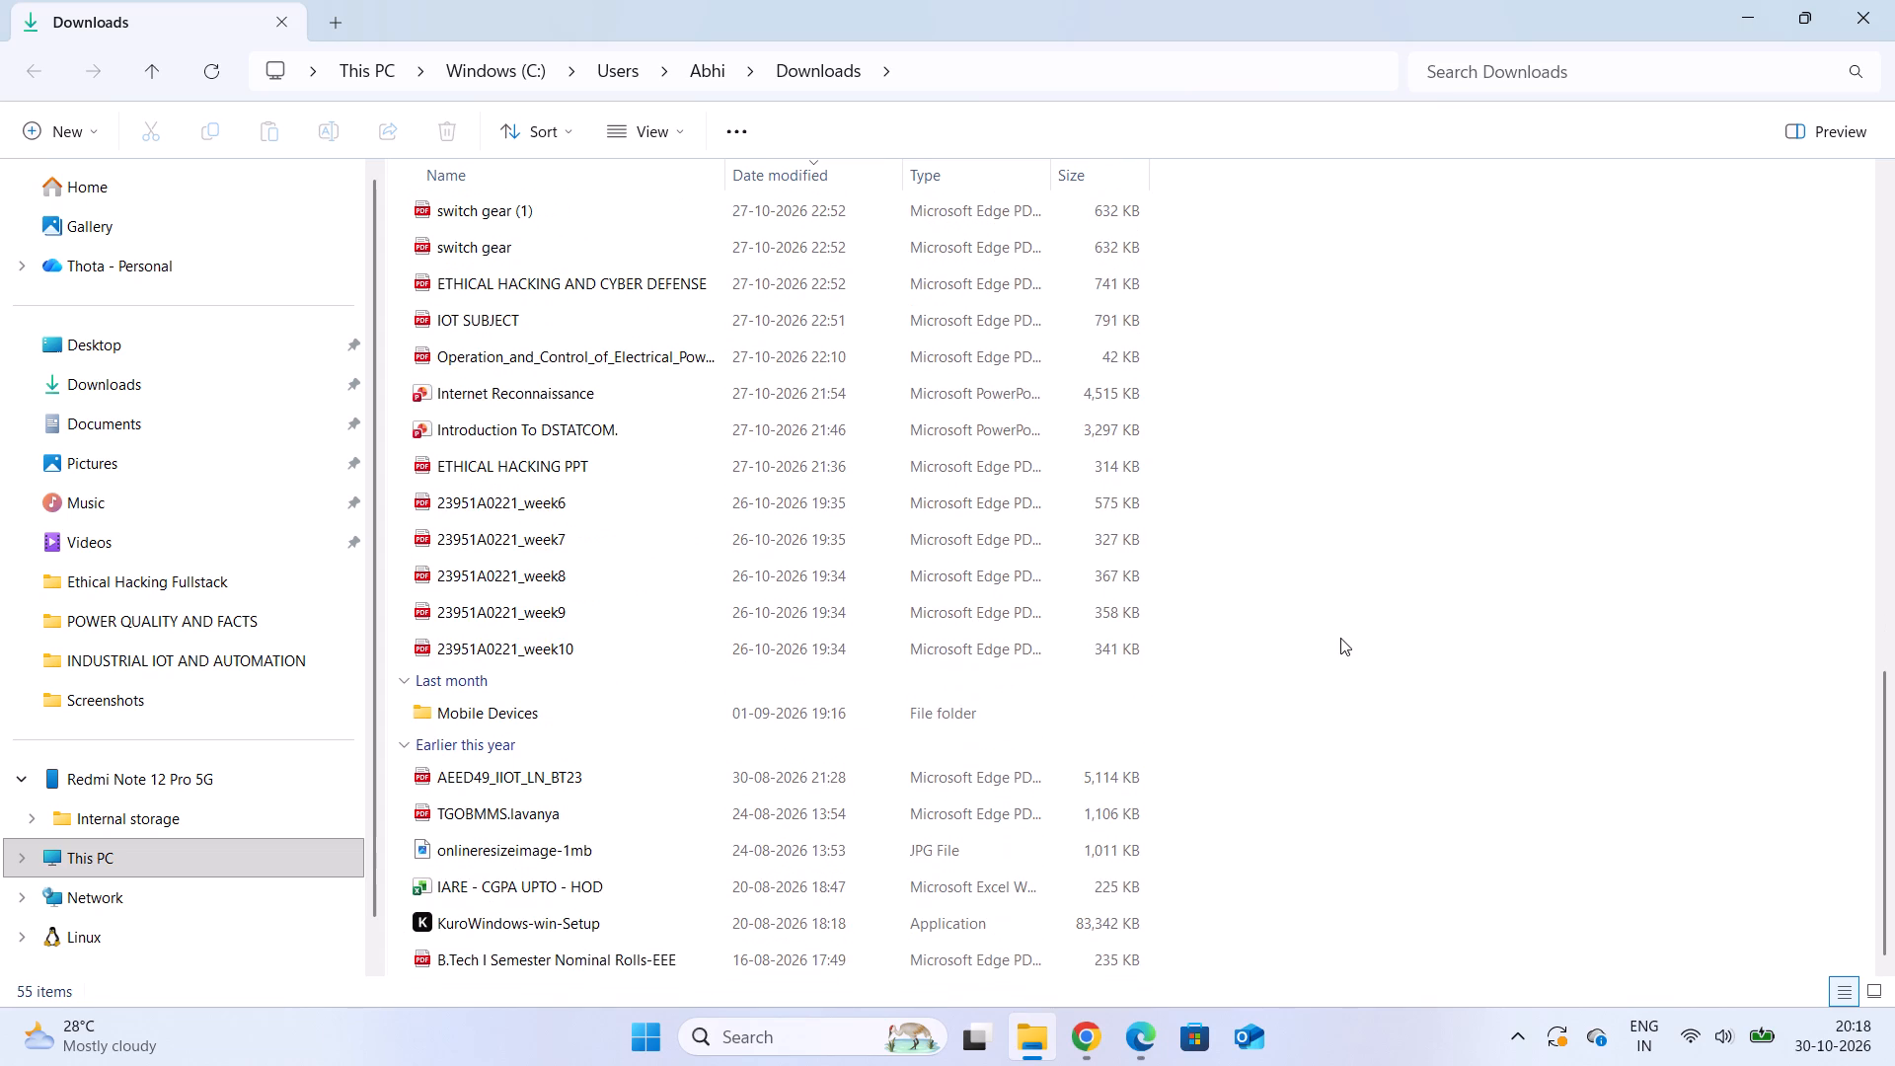
scroll(1340, 638, "down", 2)
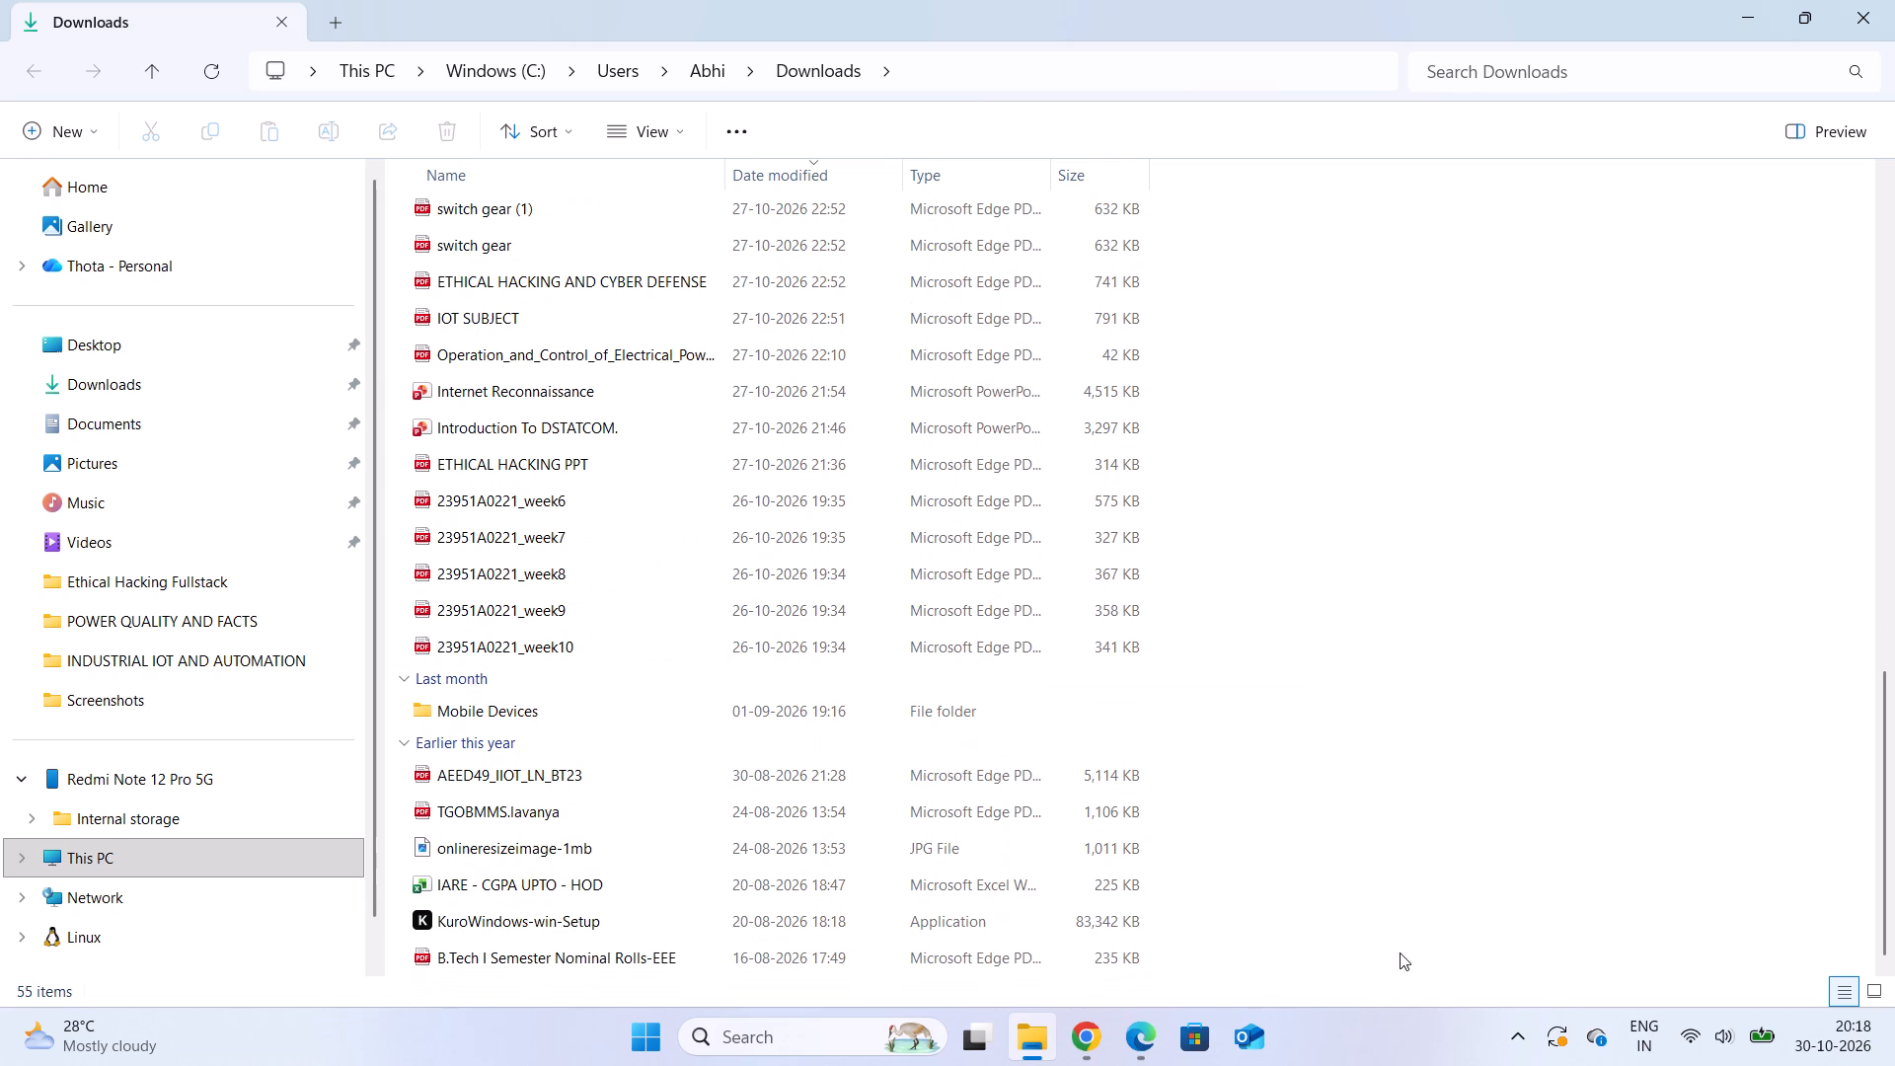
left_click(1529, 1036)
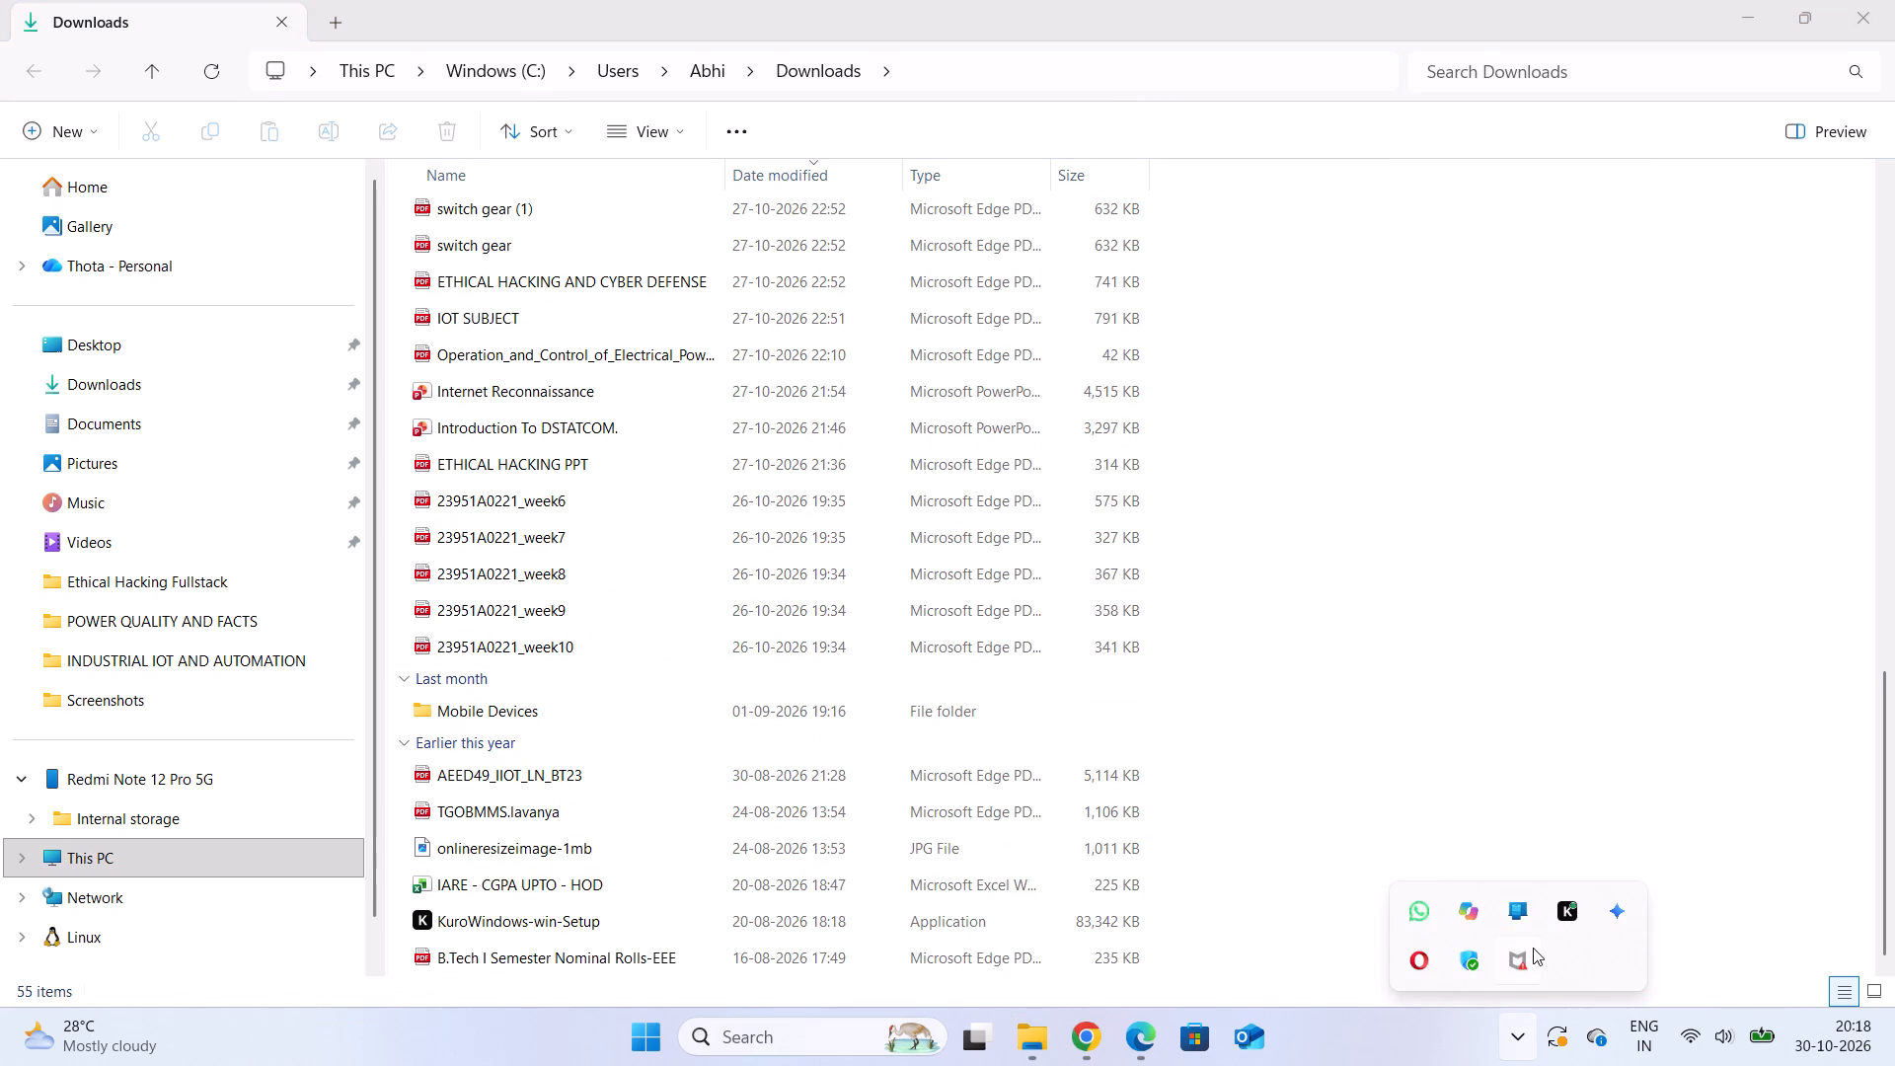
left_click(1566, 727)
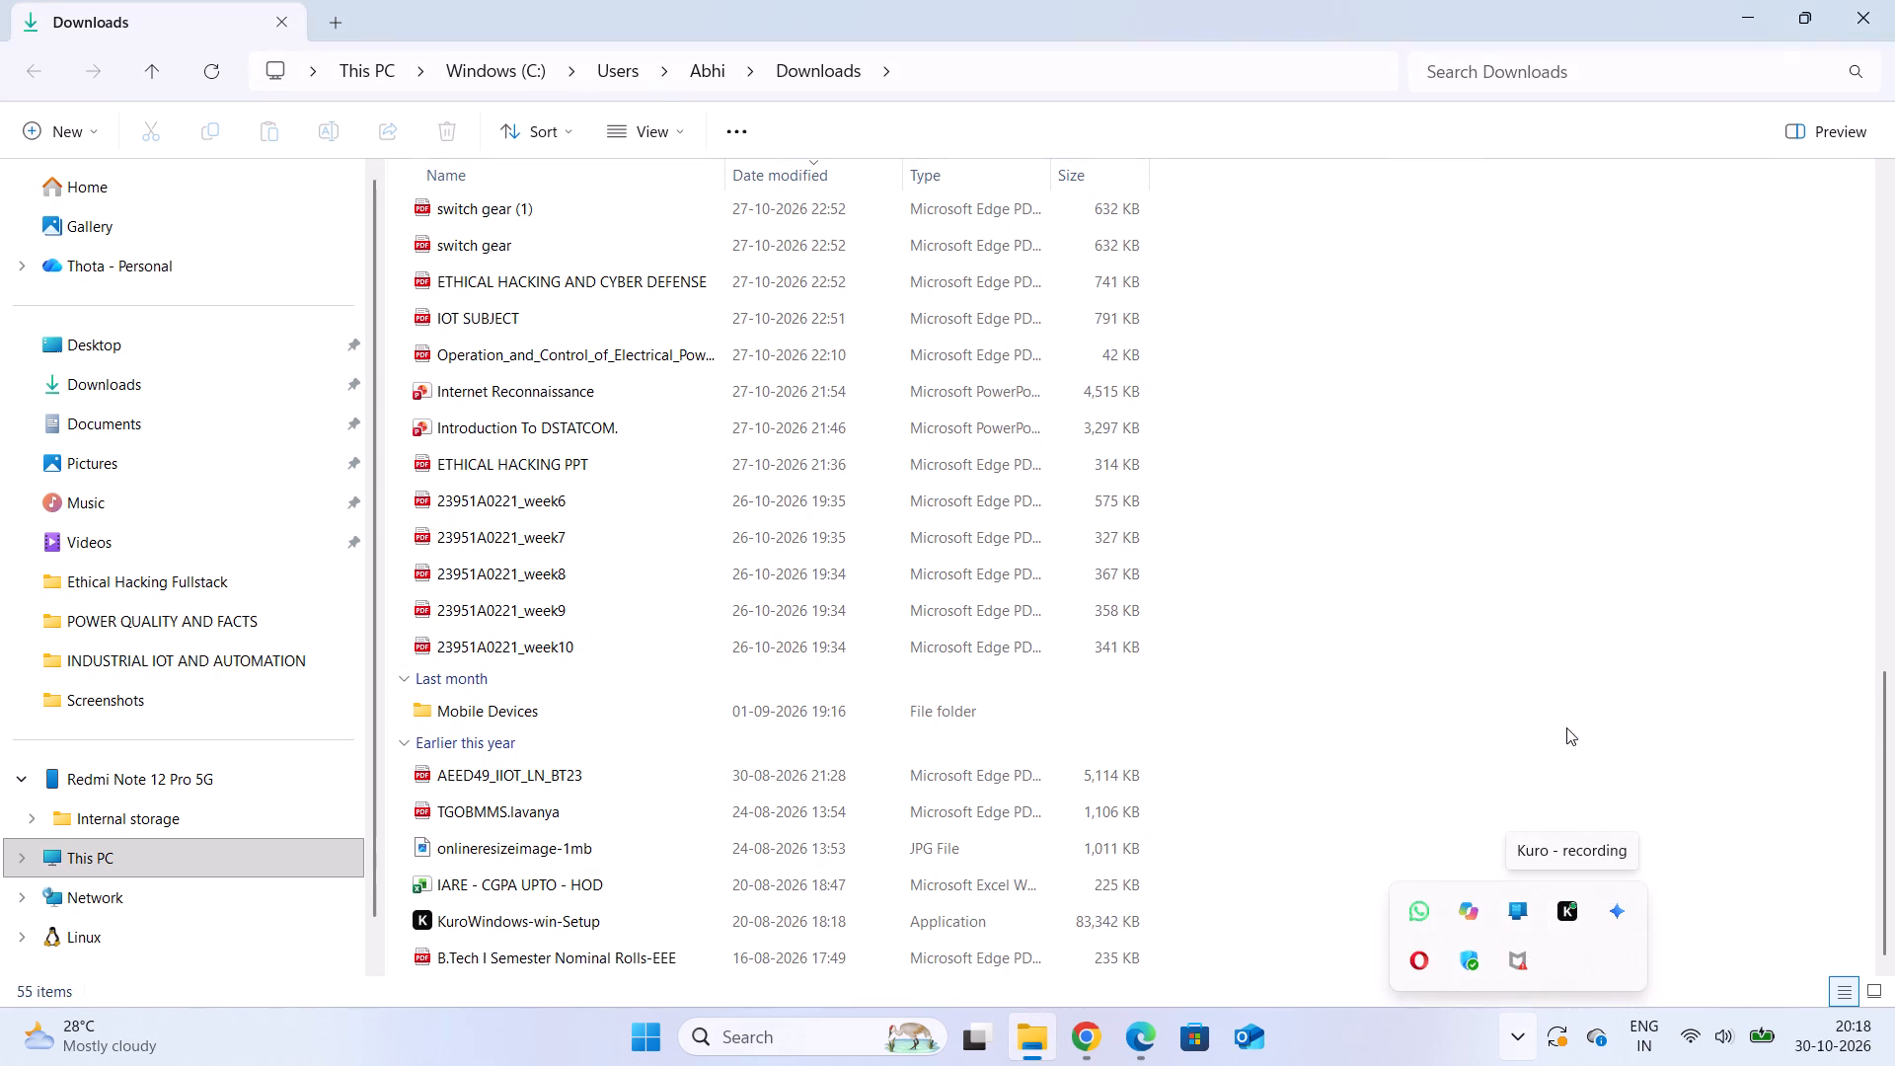
Close the Downloads folder window and the Chrome window showing the AAT-II course page.
left_click(1846, 19)
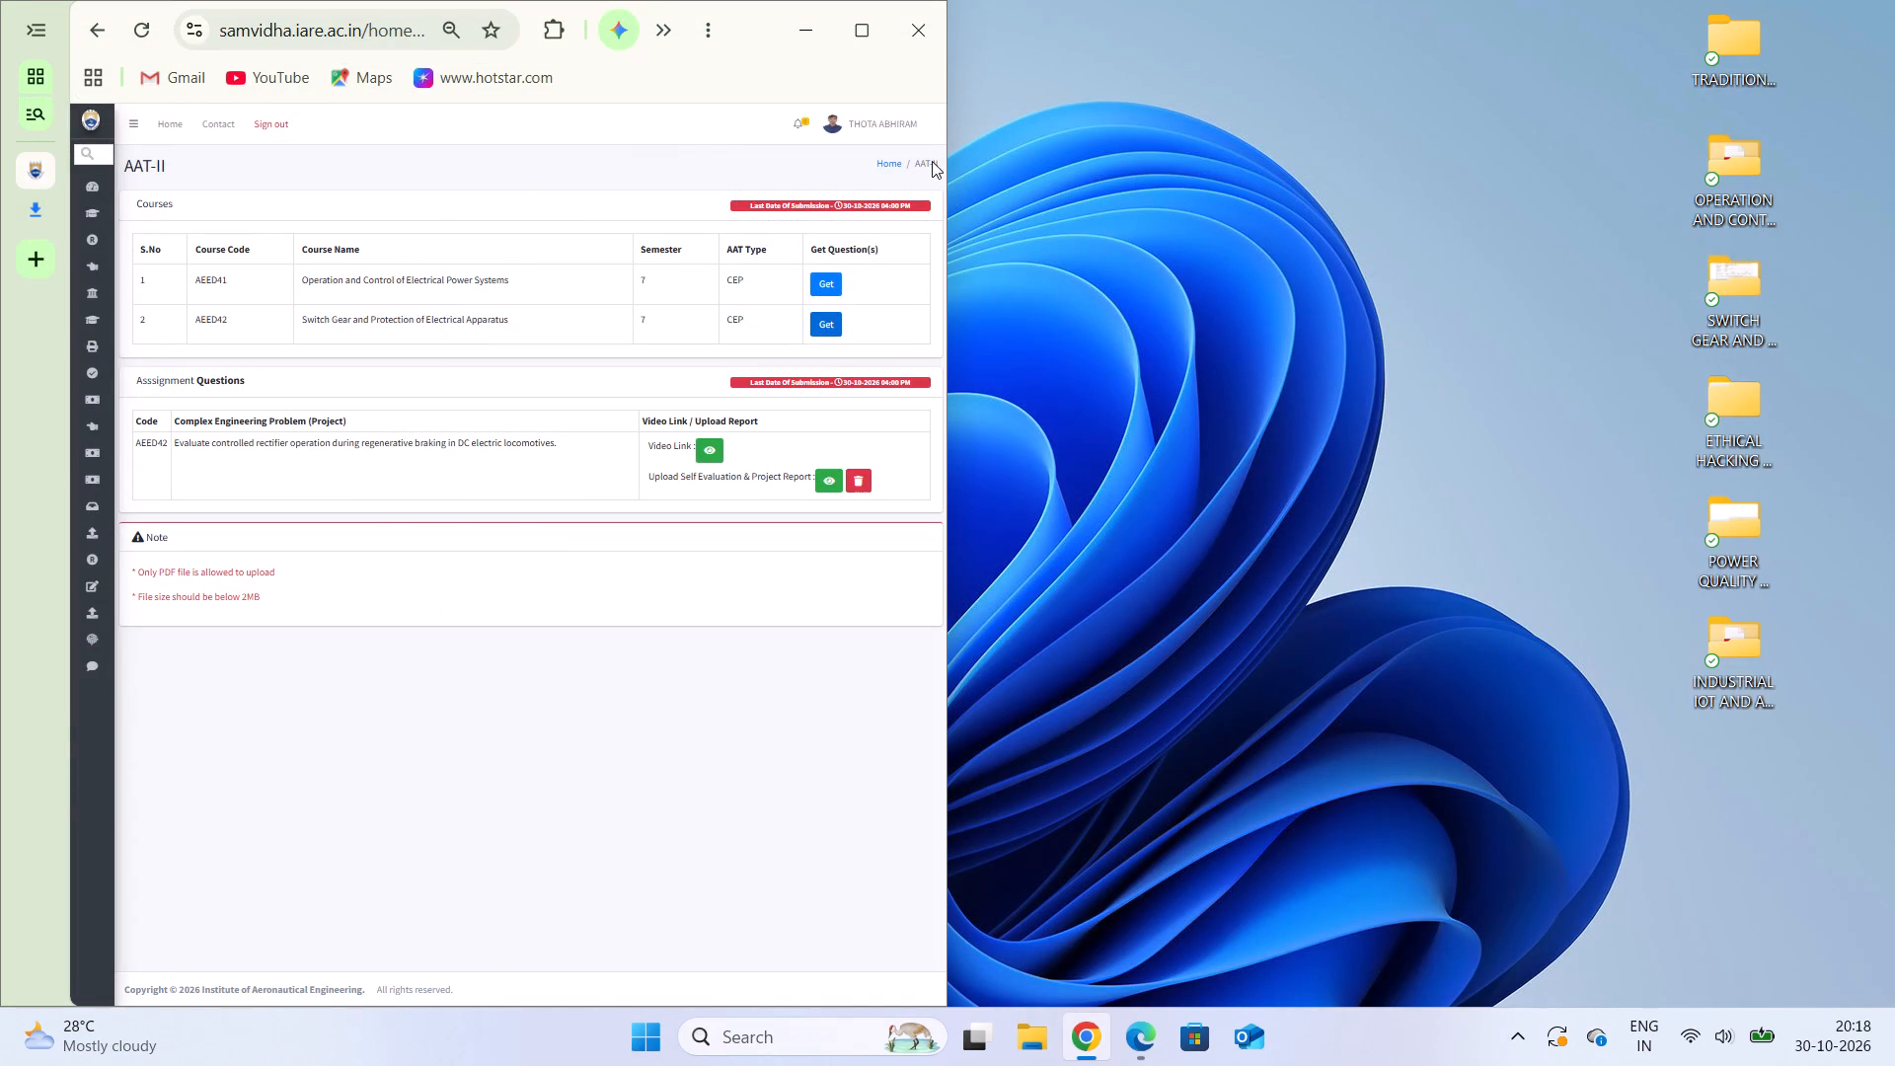
left_click(900, 48)
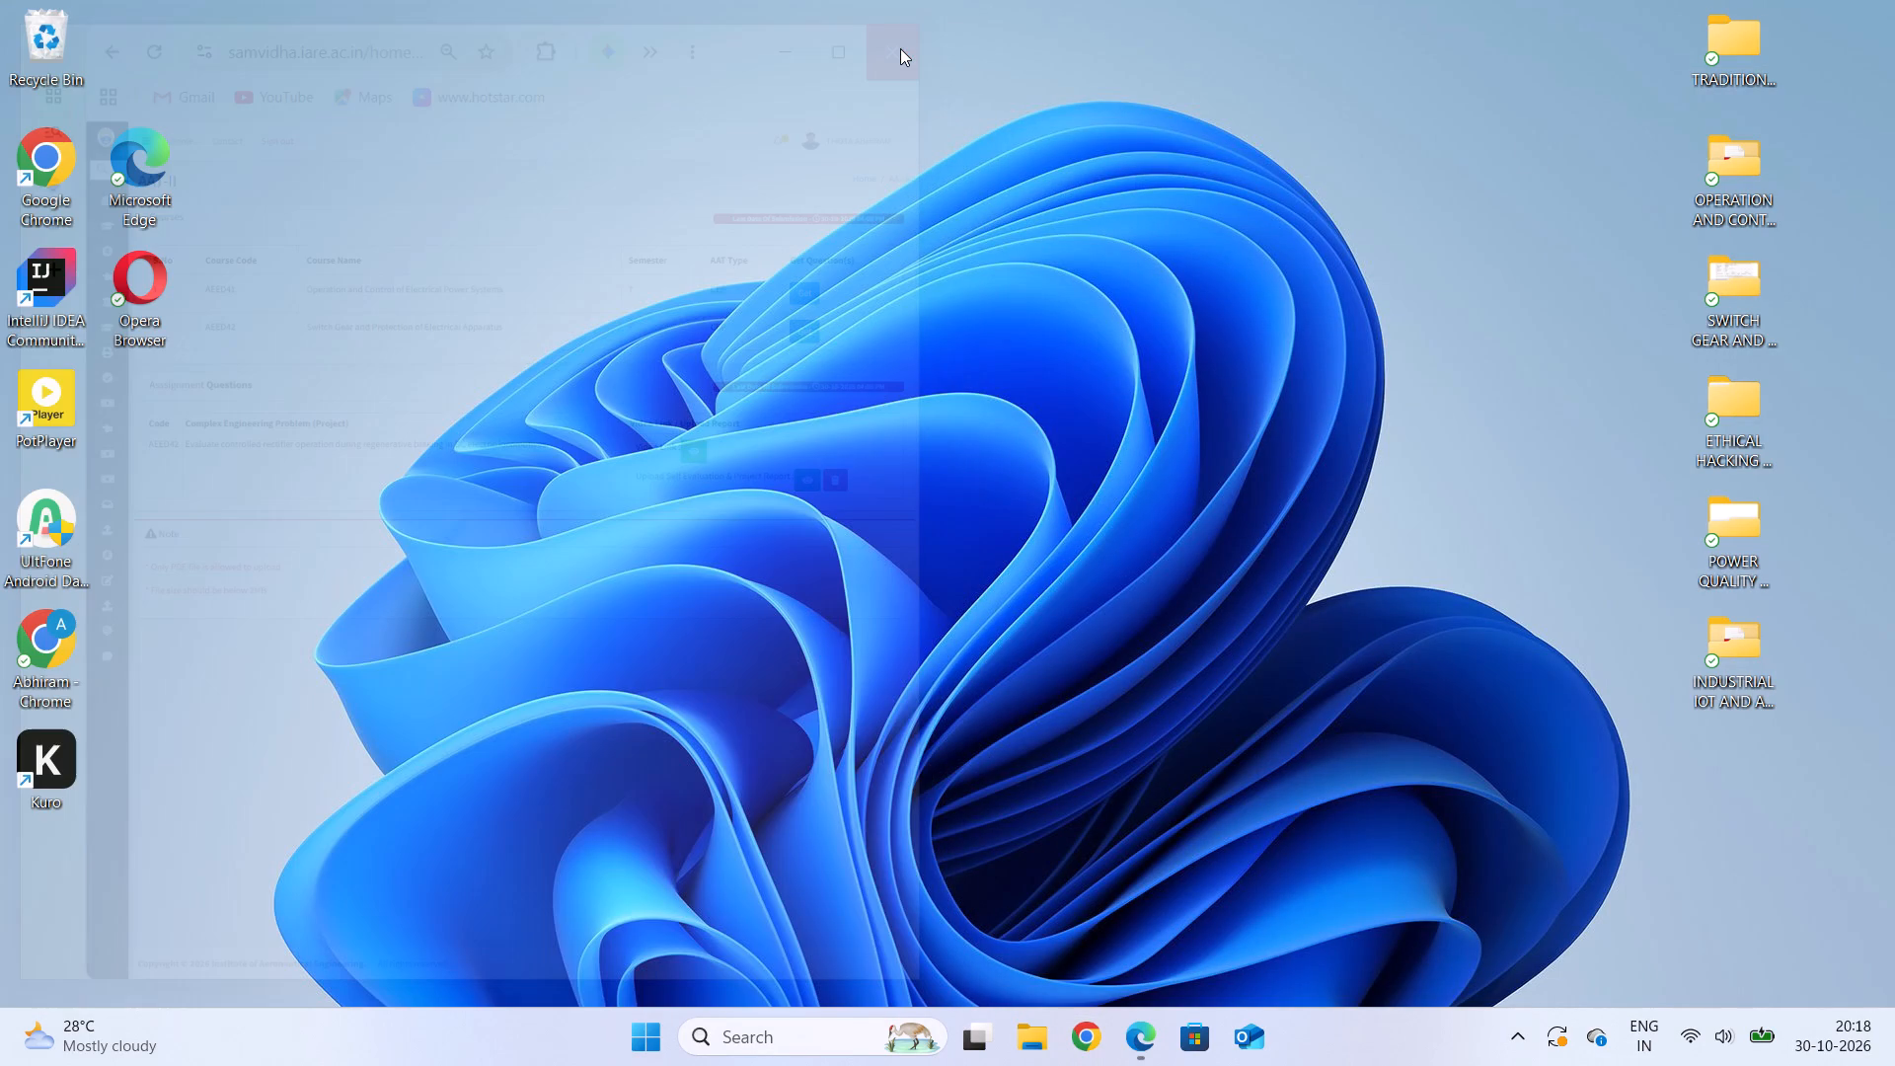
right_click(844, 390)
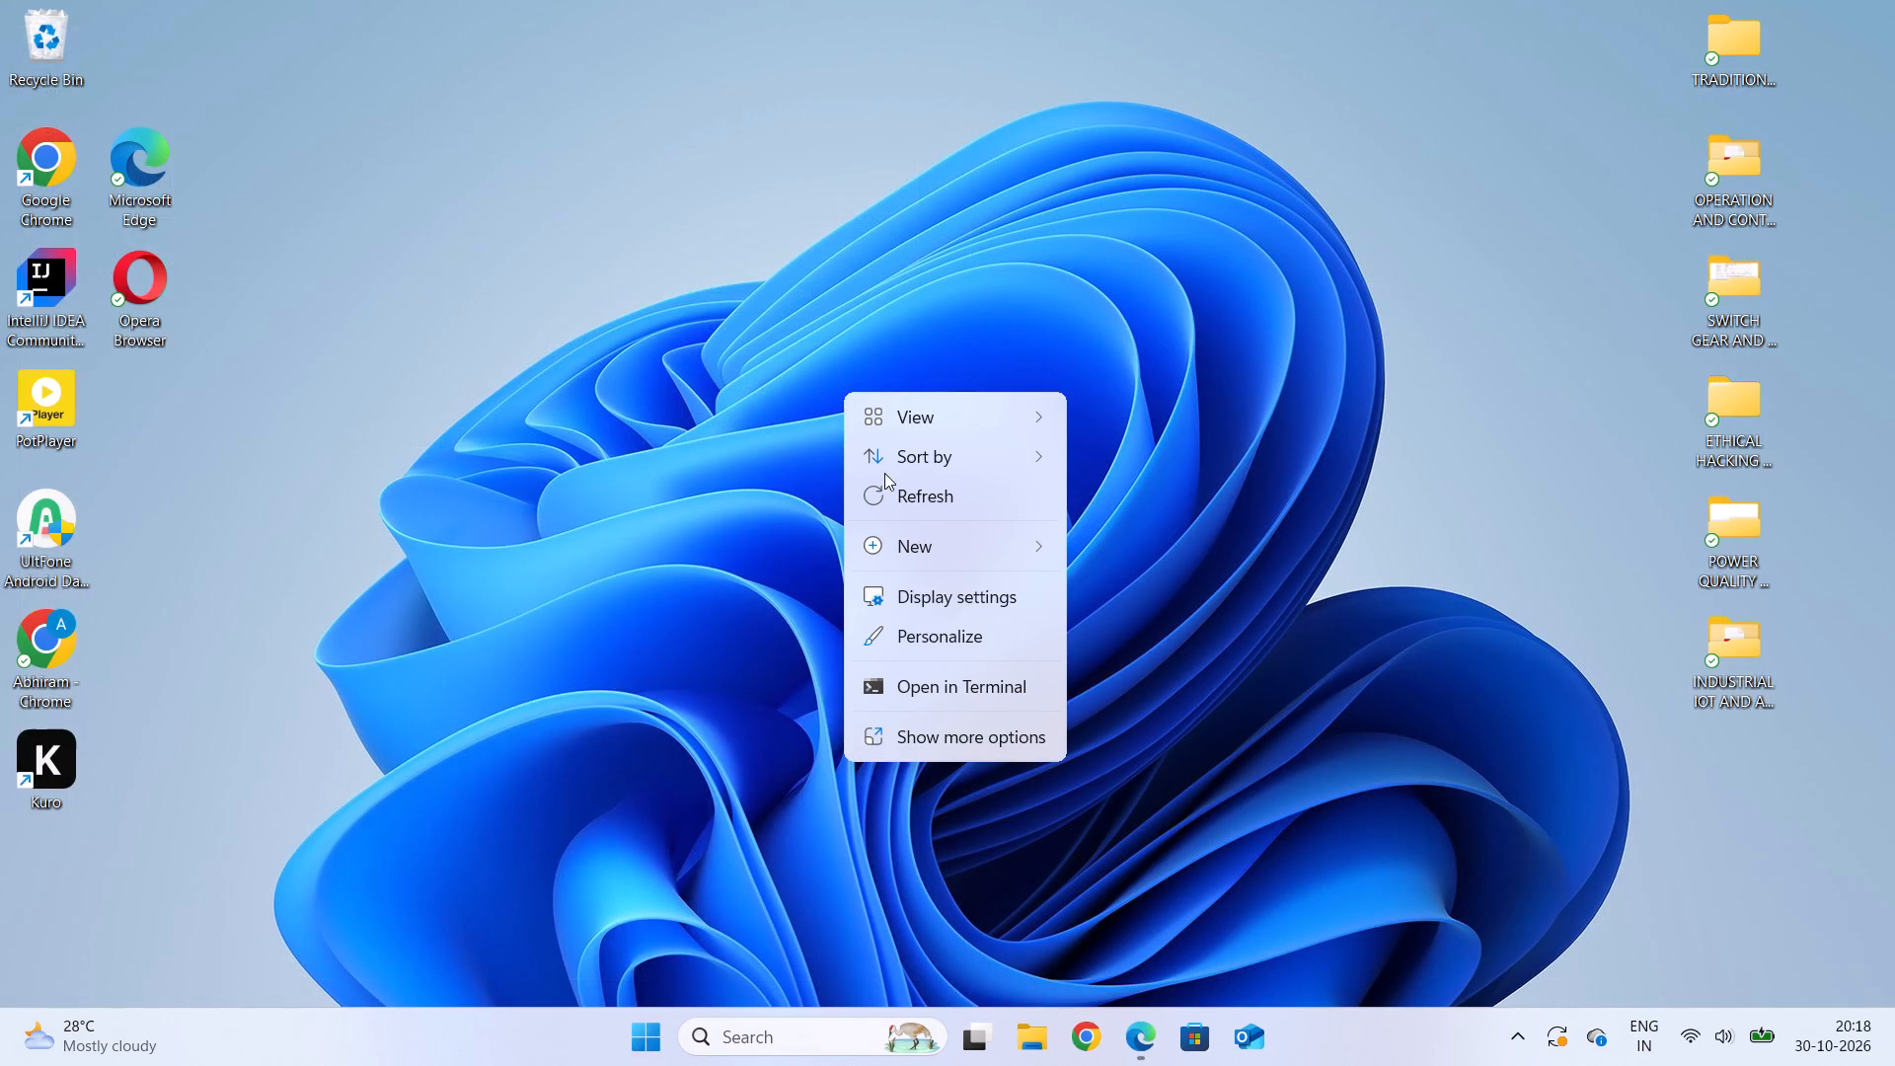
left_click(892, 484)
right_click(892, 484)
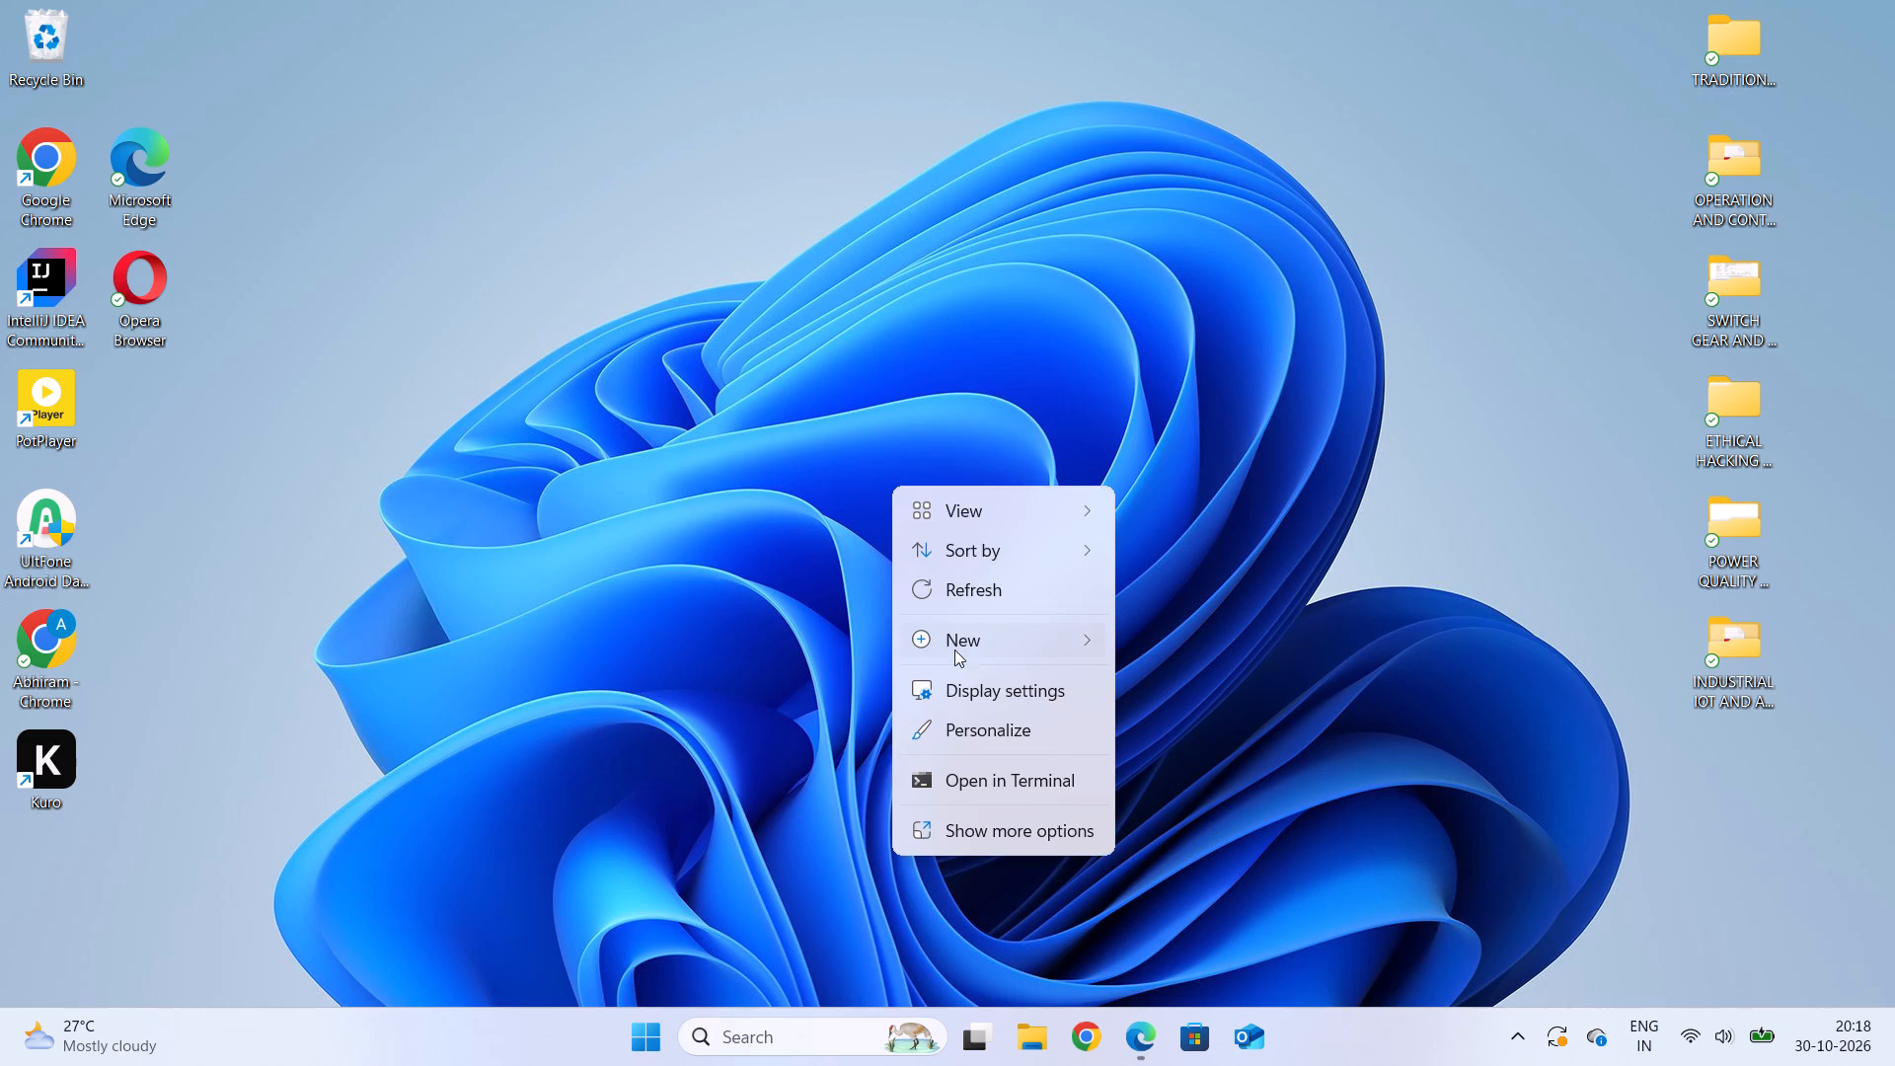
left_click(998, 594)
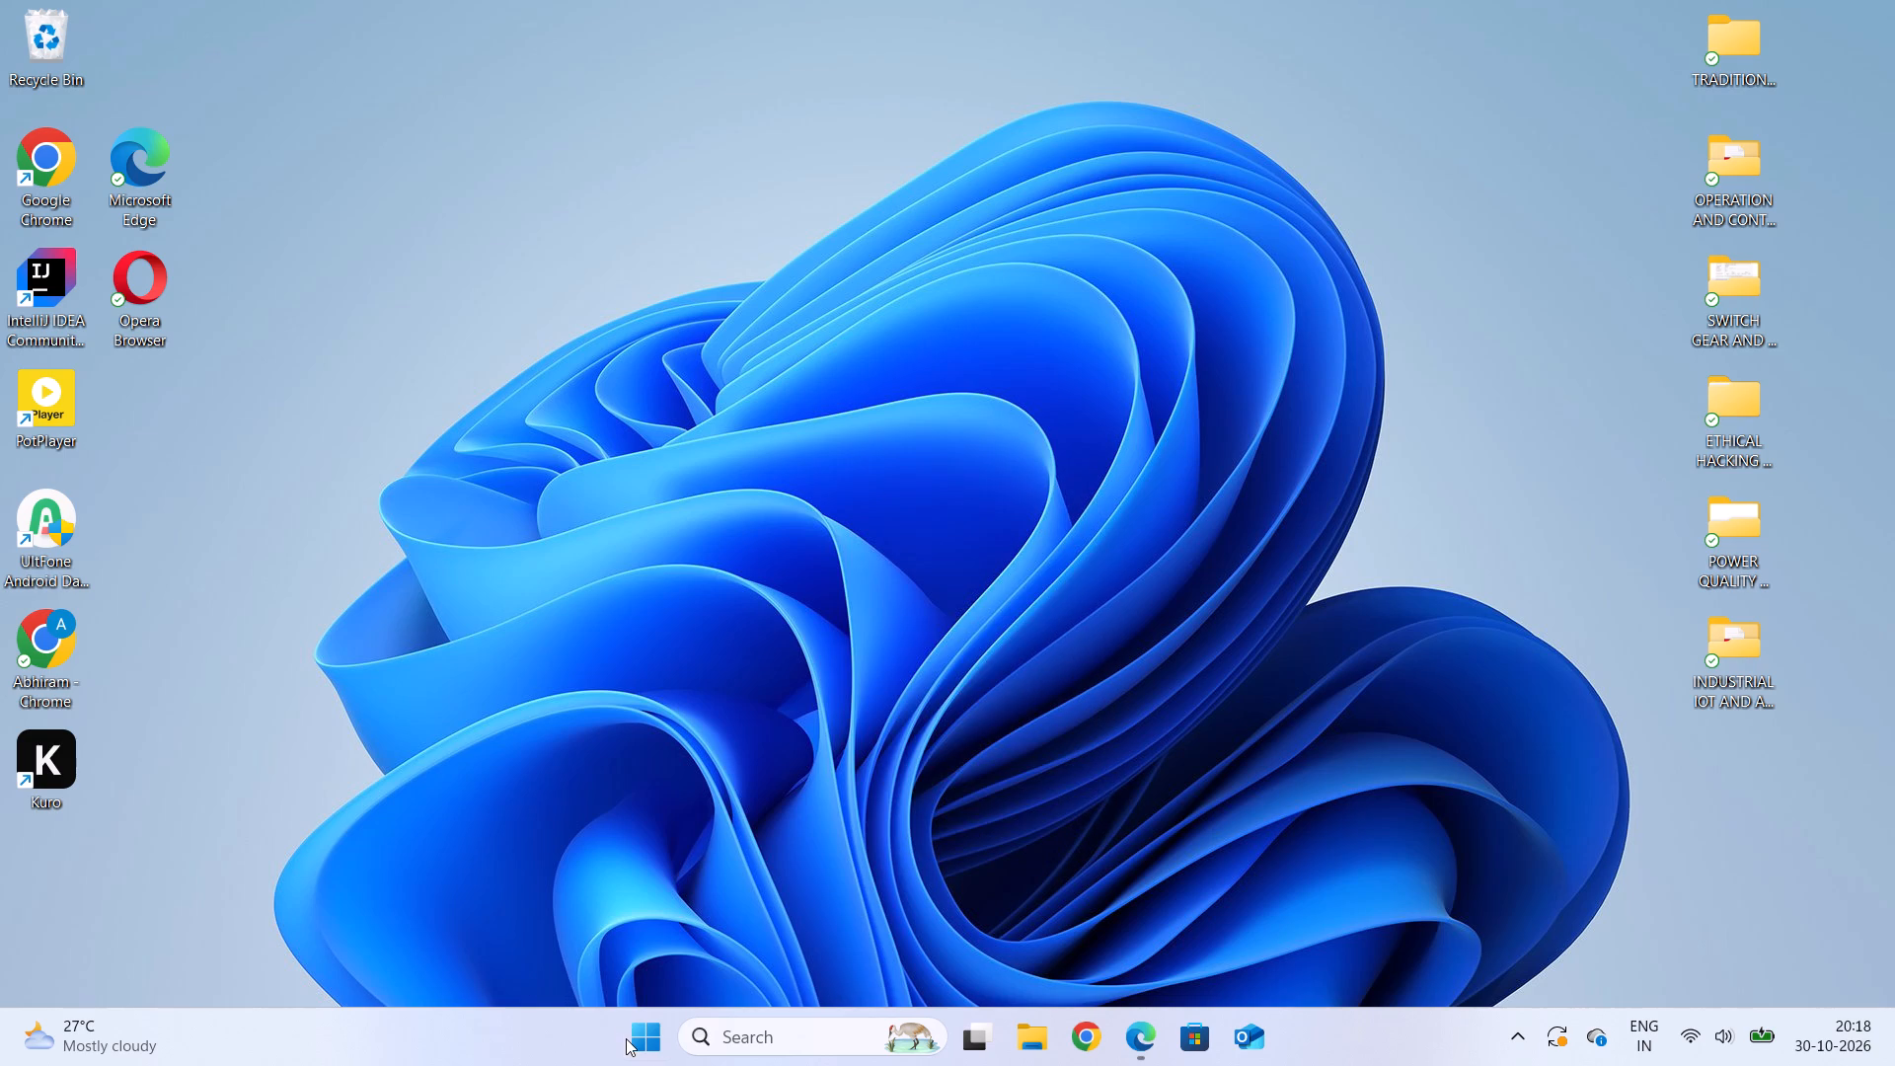
Close both open Microsoft Edge windows, the IARE page and the new tab.
left_click(626, 1038)
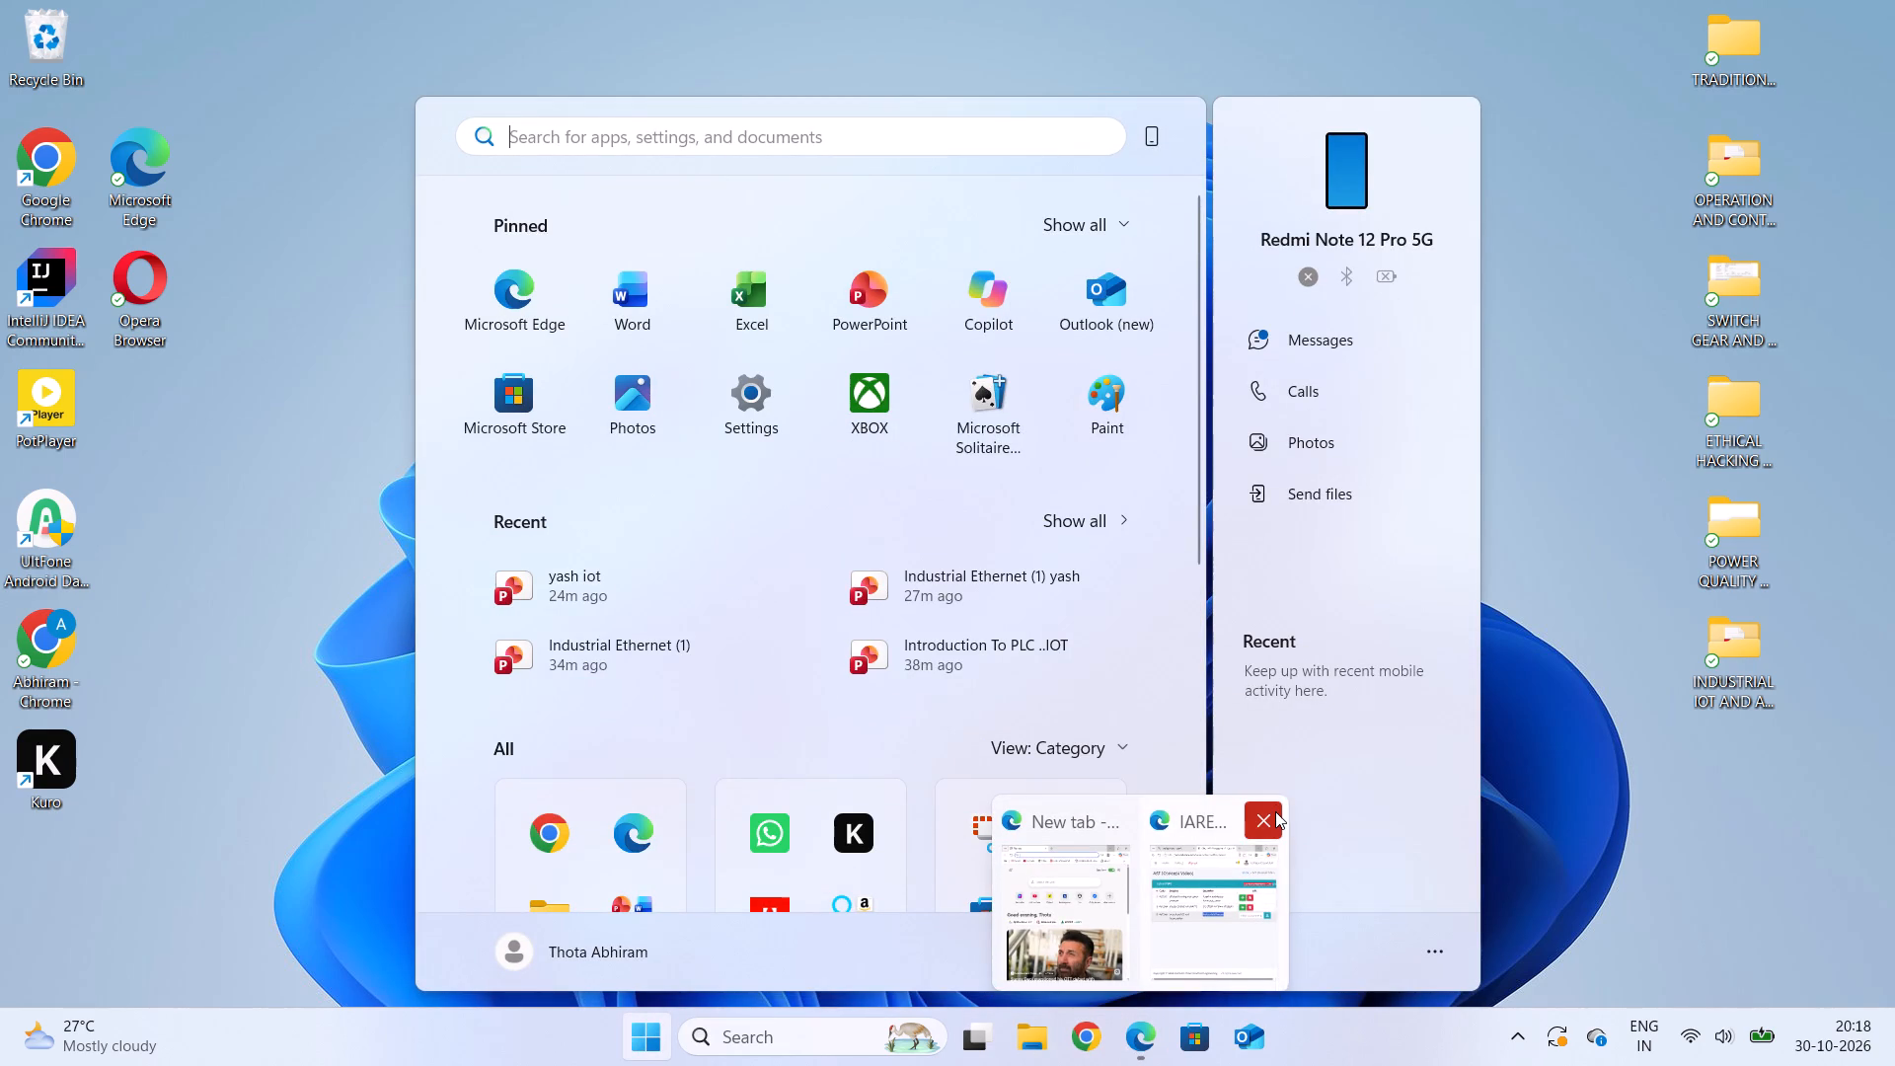
left_click(1275, 811)
left_click(1193, 815)
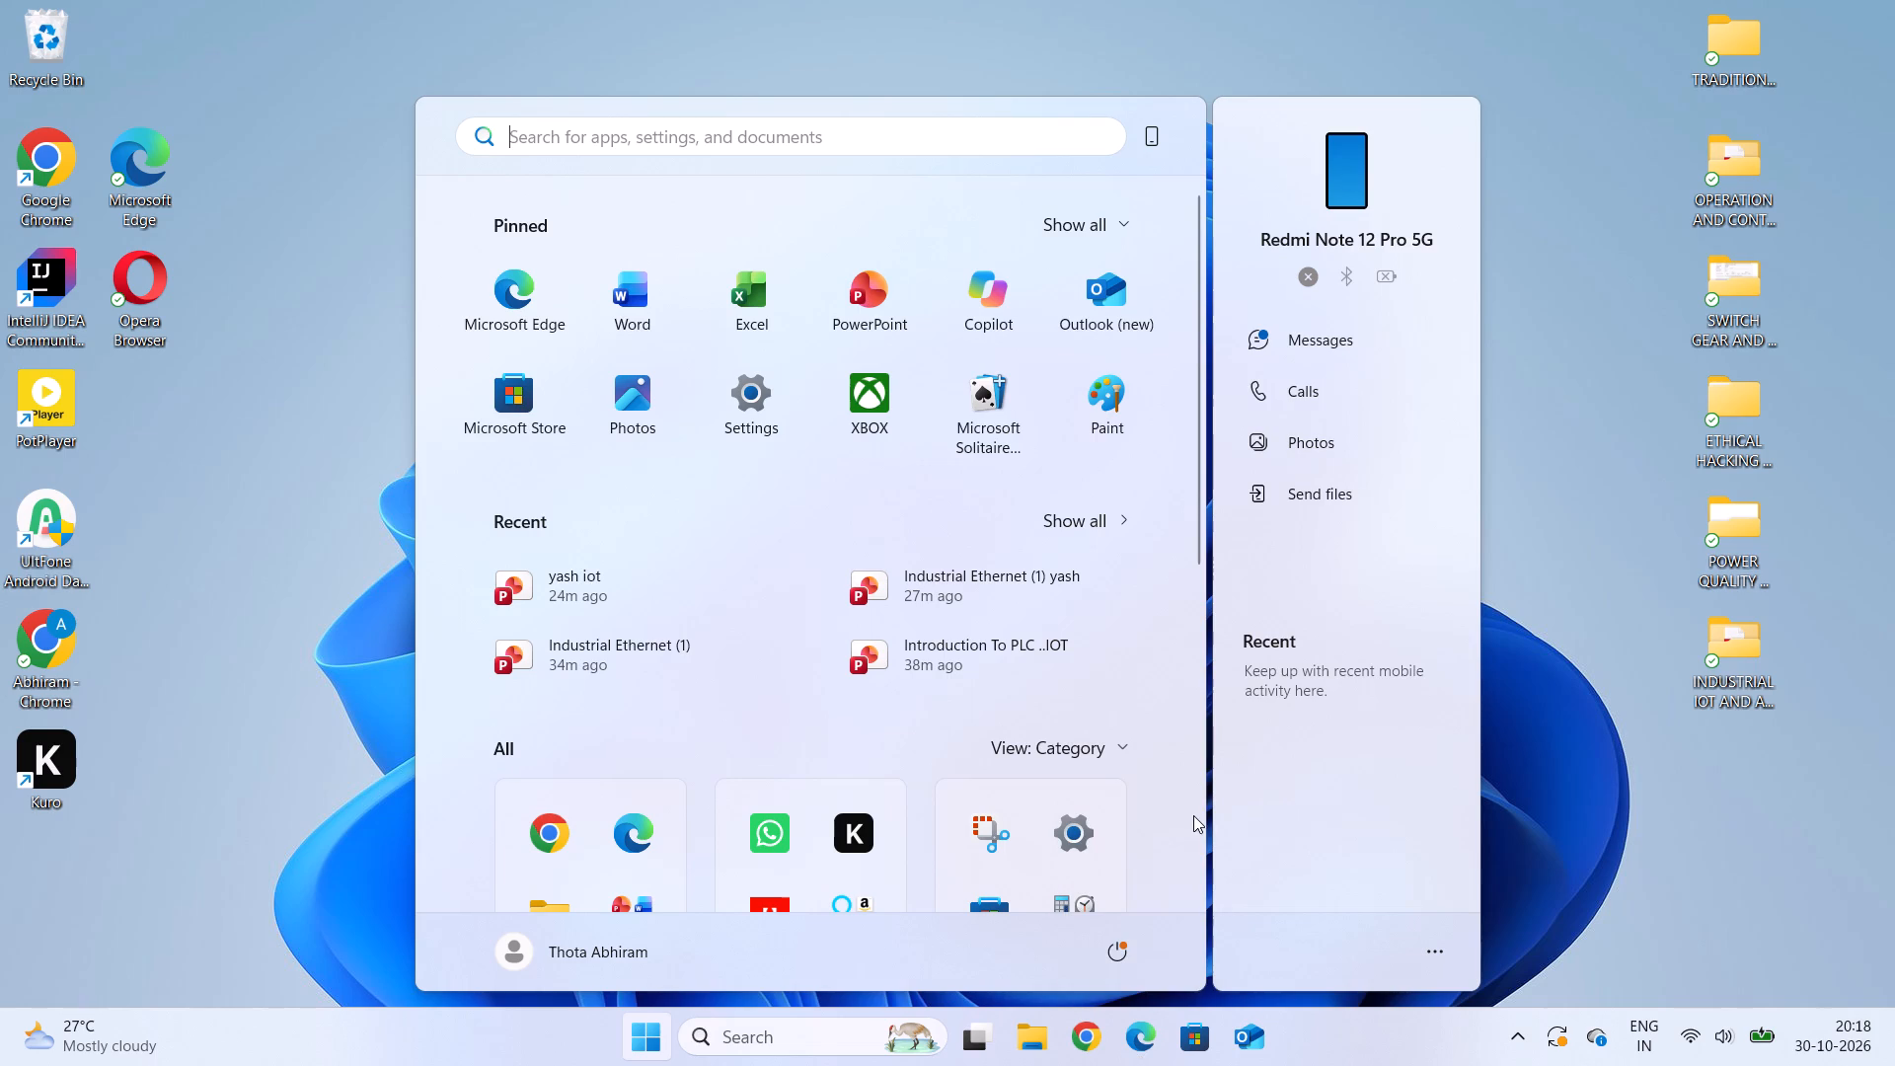
Launch Google Chrome and choose the profile with the blue "A" avatar.
double_click(1071, 1022)
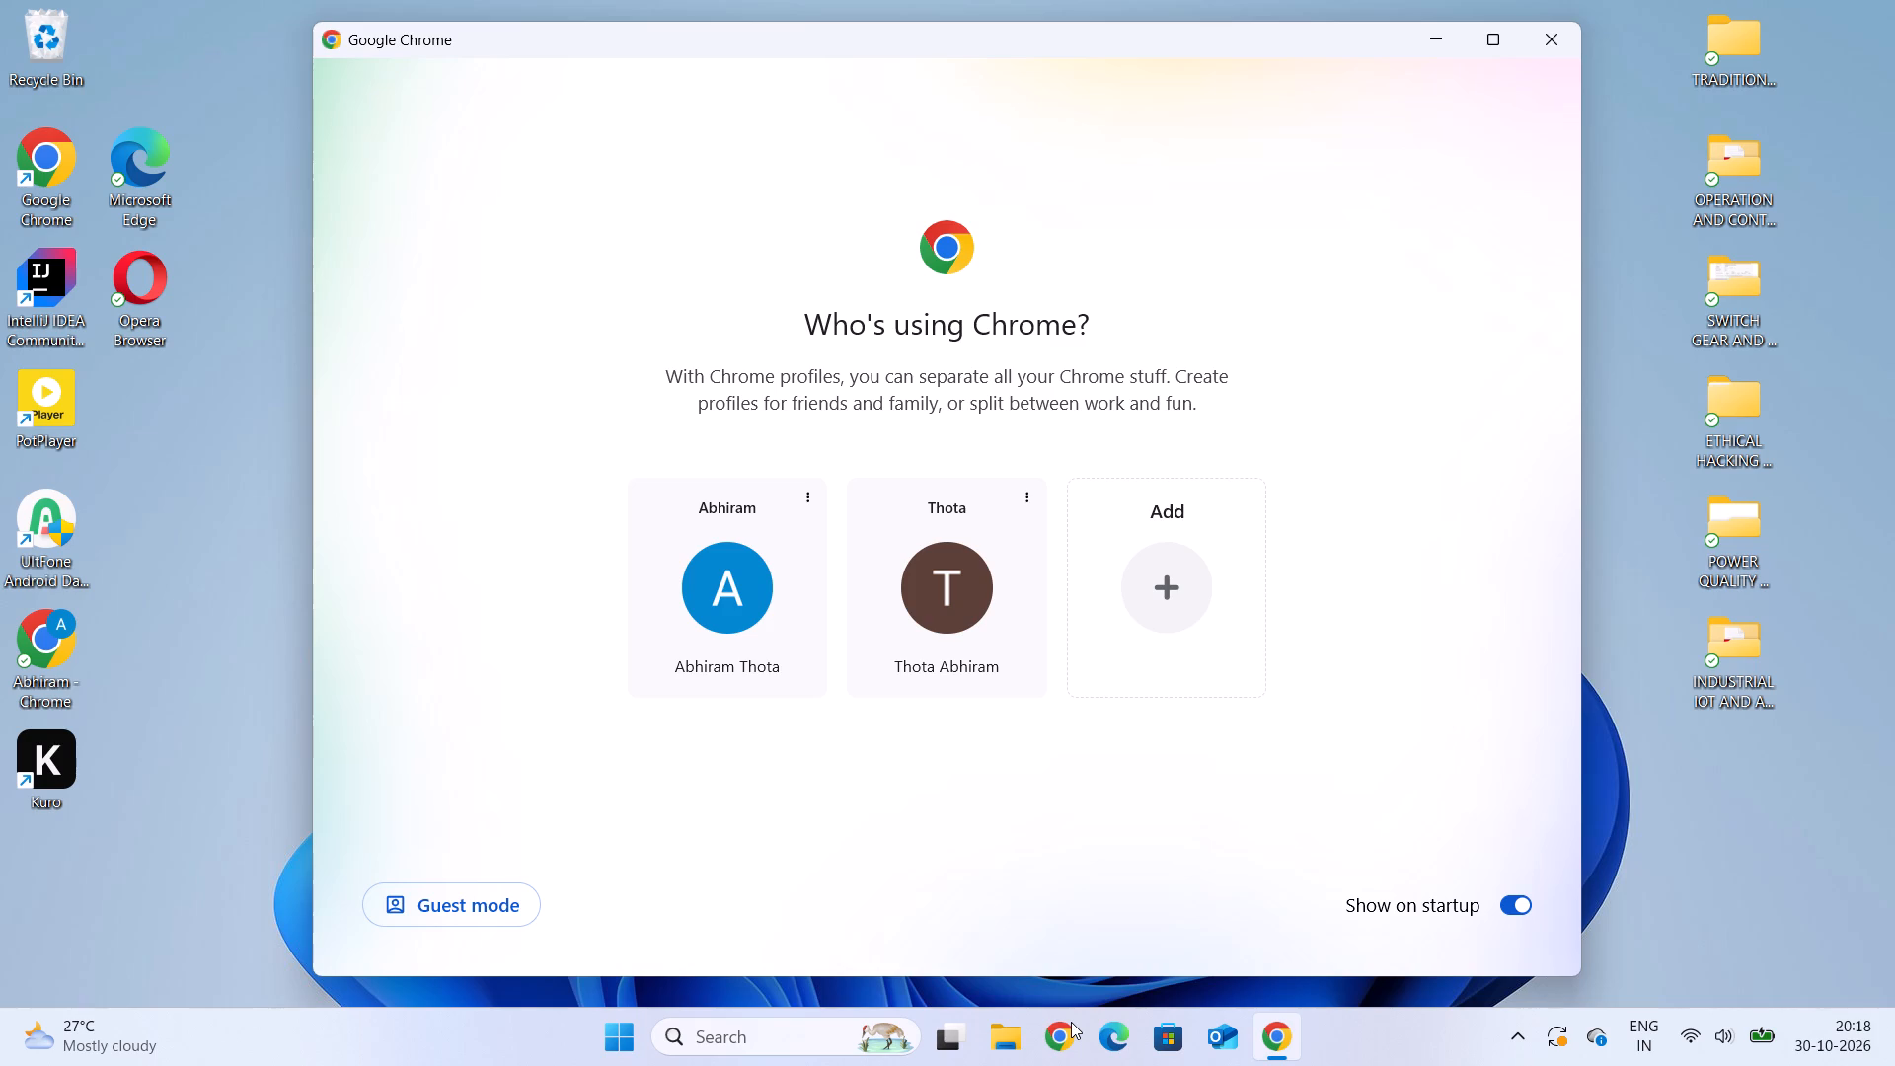
left_click(793, 670)
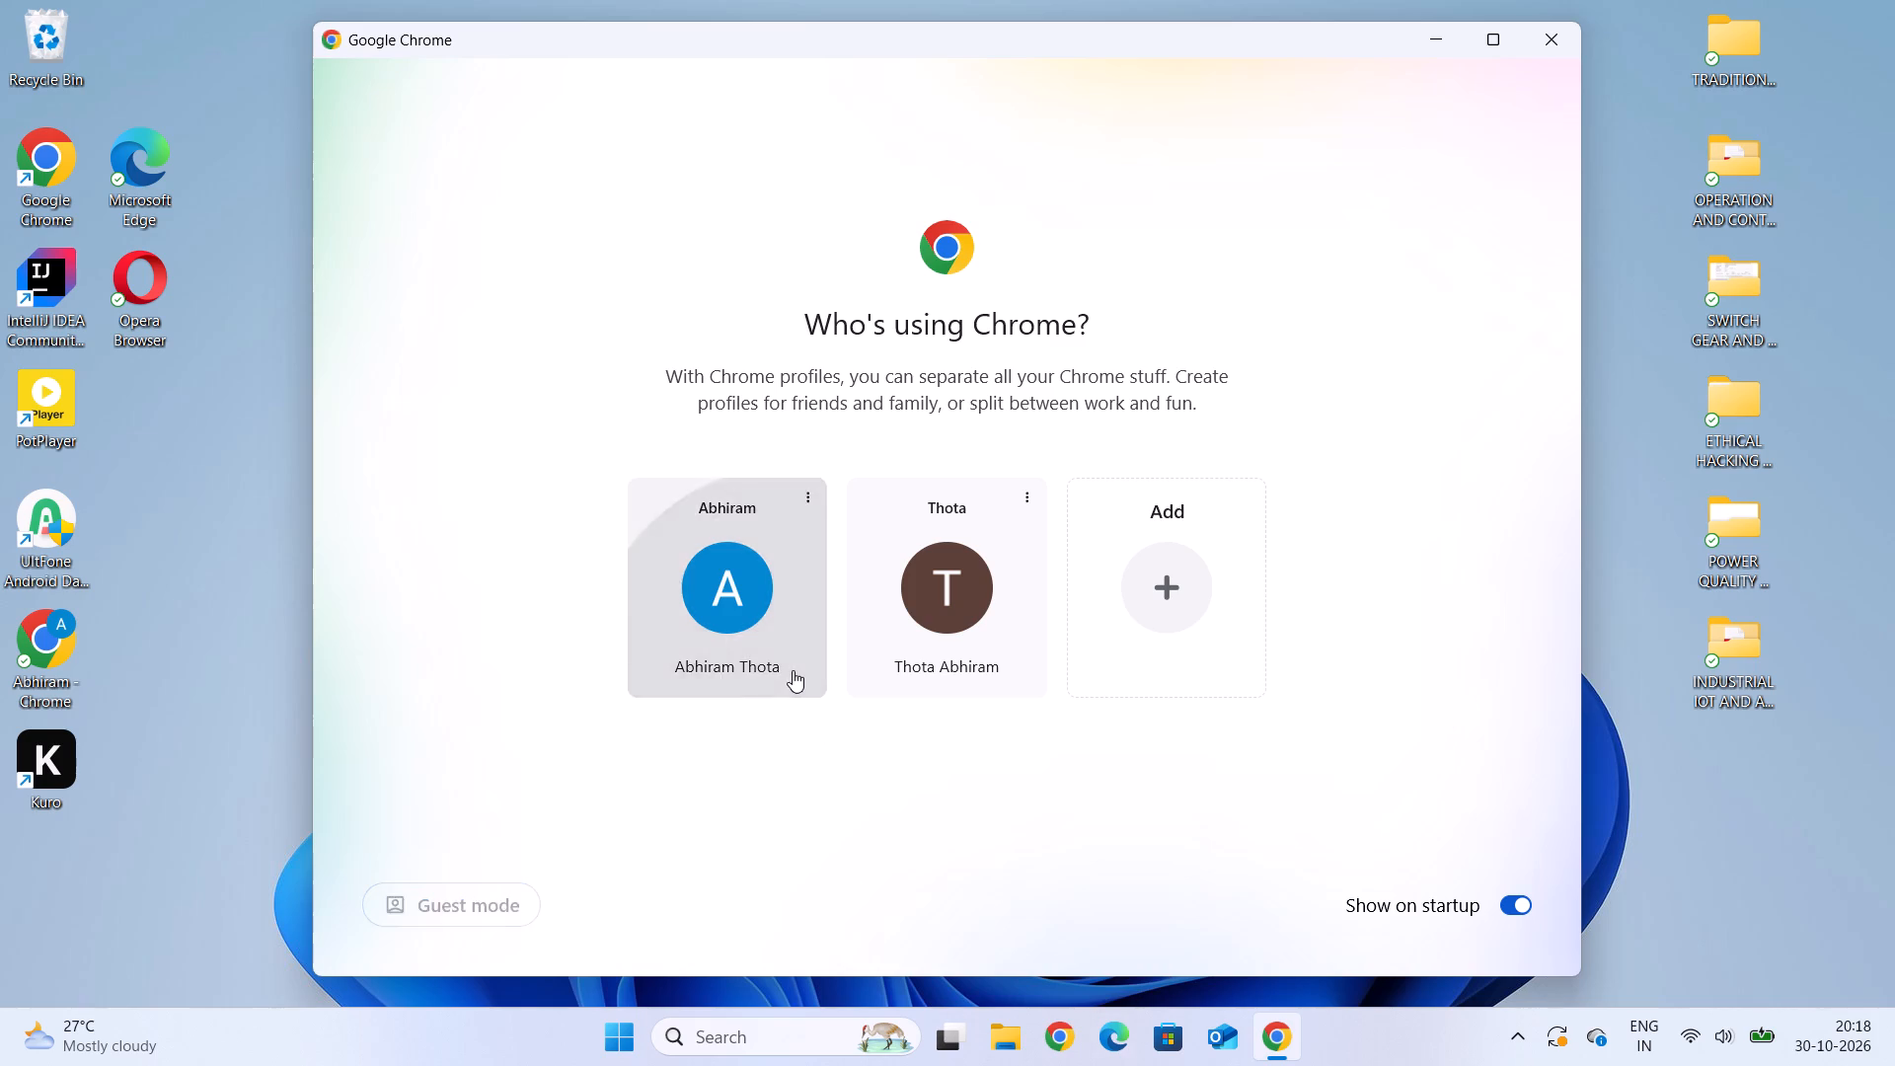